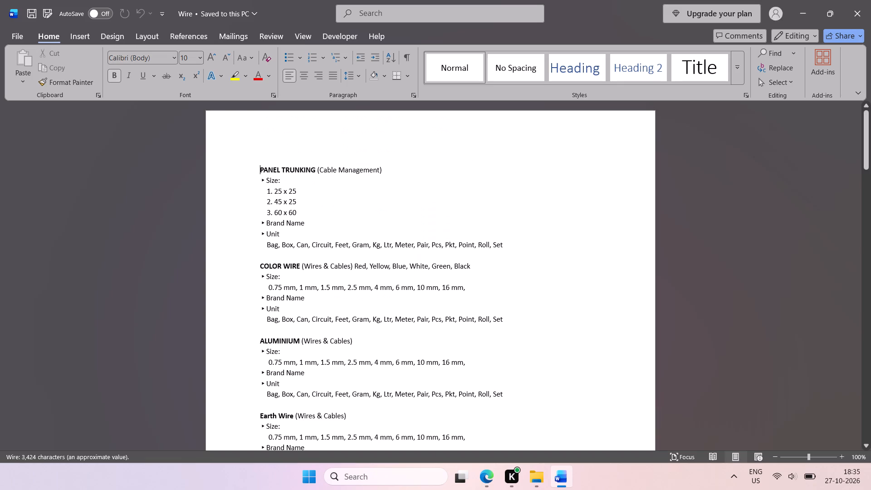
Look over the Wire document's product list, from the Panel Trunking entry to the battery cable entry.
{"action": "scroll", "coordinate": [375, 209], "scroll_direction": "down", "scroll_amount": 2}
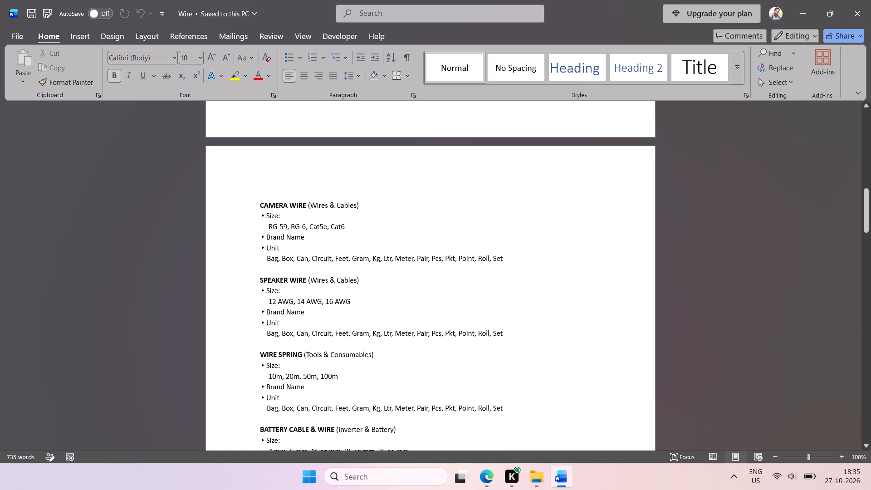
{"action": "scroll", "coordinate": [347, 242], "scroll_direction": "up", "scroll_amount": 10}
{"action": "scroll", "coordinate": [303, 203], "scroll_direction": "up", "scroll_amount": 7, "text": "ctrl"}
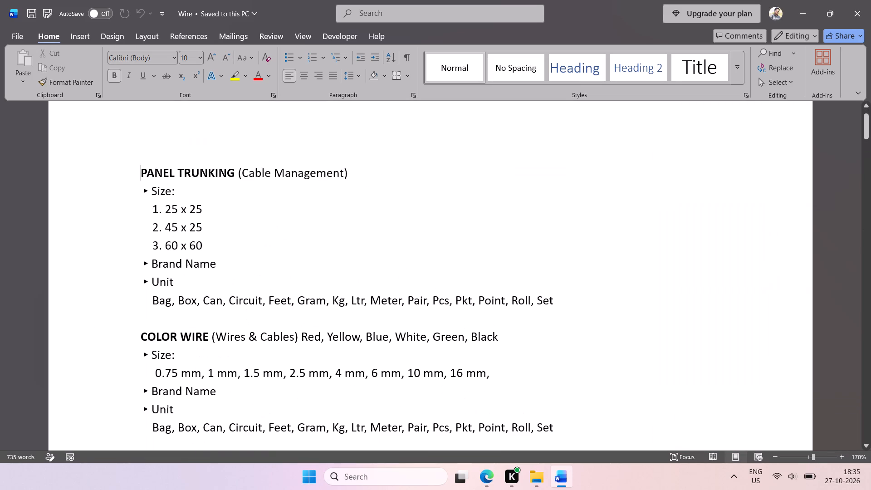
{"action": "scroll", "coordinate": [303, 203], "scroll_direction": "right", "scroll_amount": 6}
{"action": "scroll", "coordinate": [218, 210], "scroll_direction": "right", "scroll_amount": 1}
{"action": "scroll", "coordinate": [218, 210], "scroll_direction": "up", "scroll_amount": 1, "text": "ctrl"}
{"action": "scroll", "coordinate": [218, 210], "scroll_direction": "right", "scroll_amount": 1, "text": "ctrl"}
{"action": "scroll", "coordinate": [218, 210], "scroll_direction": "up", "scroll_amount": 1, "text": "ctrl"}
{"action": "scroll", "coordinate": [218, 210], "scroll_direction": "right", "scroll_amount": 4, "text": "ctrl"}
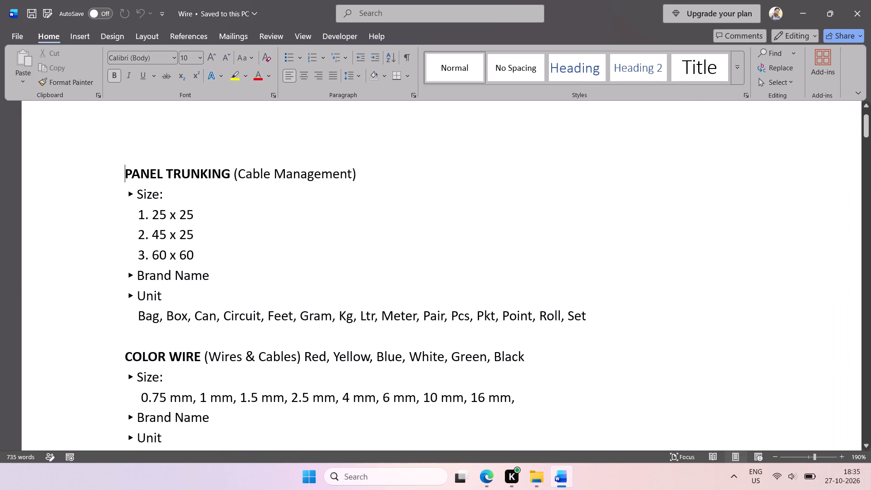
{"action": "scroll", "coordinate": [218, 210], "scroll_direction": "right", "scroll_amount": 2, "text": "ctrl"}
{"action": "scroll", "coordinate": [220, 206], "scroll_direction": "up", "scroll_amount": 2}
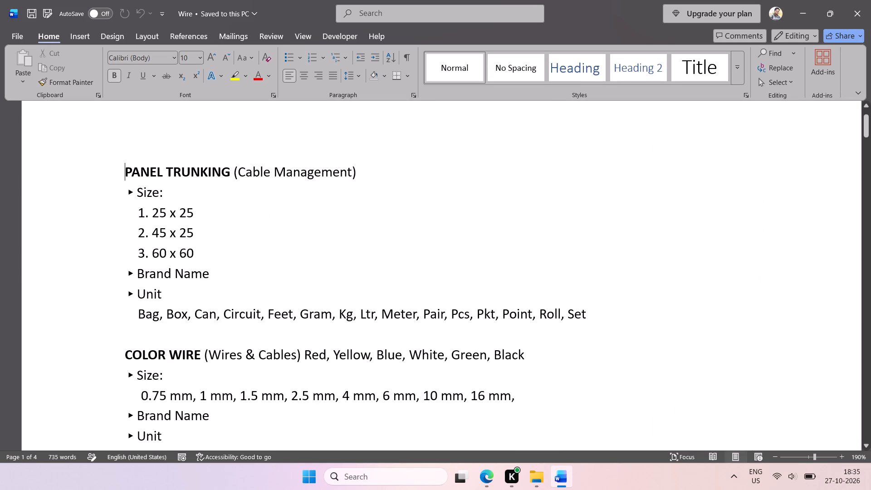
{"action": "scroll", "coordinate": [220, 206], "scroll_direction": "up", "scroll_amount": 1}
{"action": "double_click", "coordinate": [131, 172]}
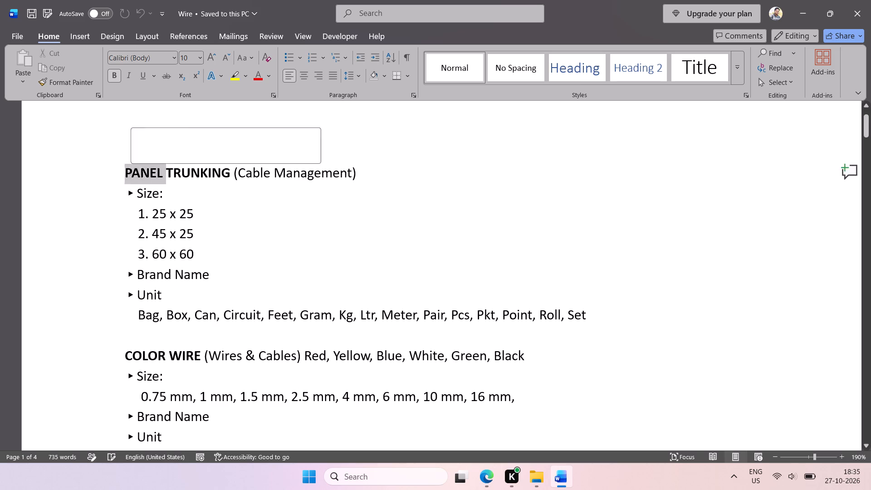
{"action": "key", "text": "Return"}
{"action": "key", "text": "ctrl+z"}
Add three empty lines above the PANEL TRUNKING heading and copy the Size line's arrow bullet onto the first one.
{"action": "left_click", "coordinate": [141, 194]}
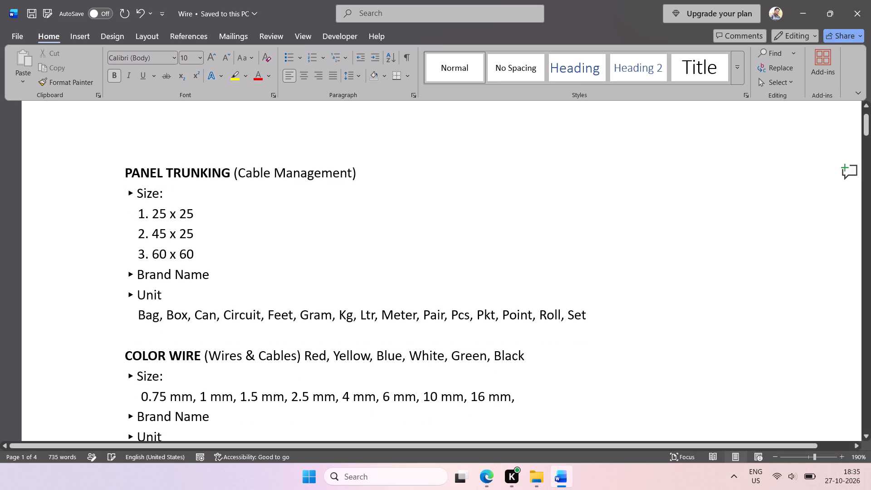
{"action": "left_click_drag", "start_coordinate": [135, 190], "coordinate": [116, 195]}
{"action": "key", "text": "ctrl+c"}
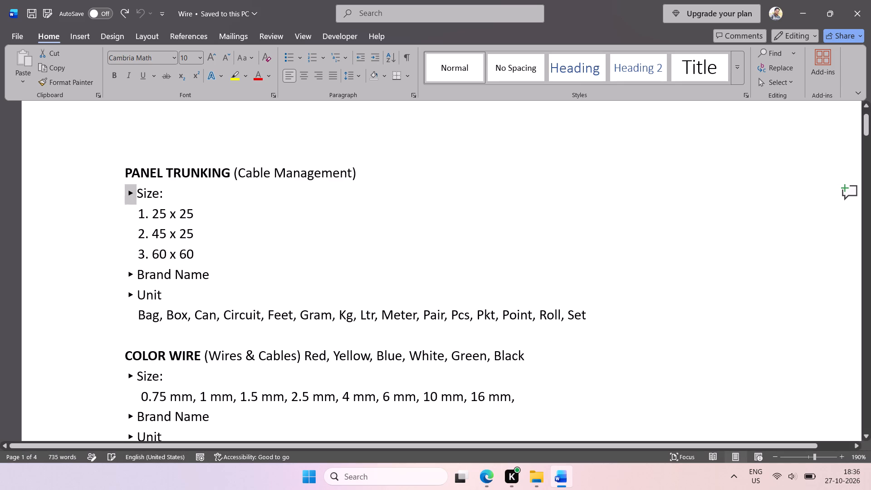
{"action": "left_click", "coordinate": [127, 174]}
{"action": "key", "text": "Return"}
{"action": "key", "text": "Return"}
{"action": "key", "text": "Return"}
{"action": "left_click", "coordinate": [138, 176]}
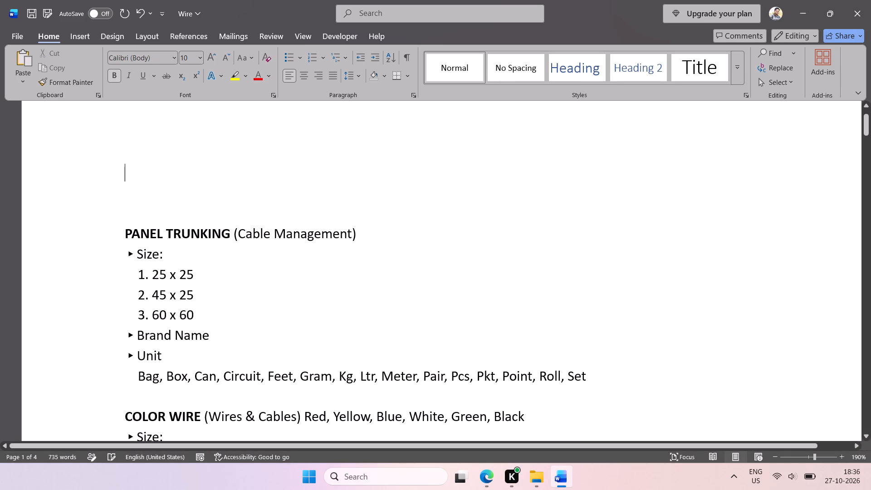
{"action": "key", "text": "ctrl+v"}
Set the font size of the whole document to 10 and pick a font for all the text.
{"action": "key", "text": "ctrl+a"}
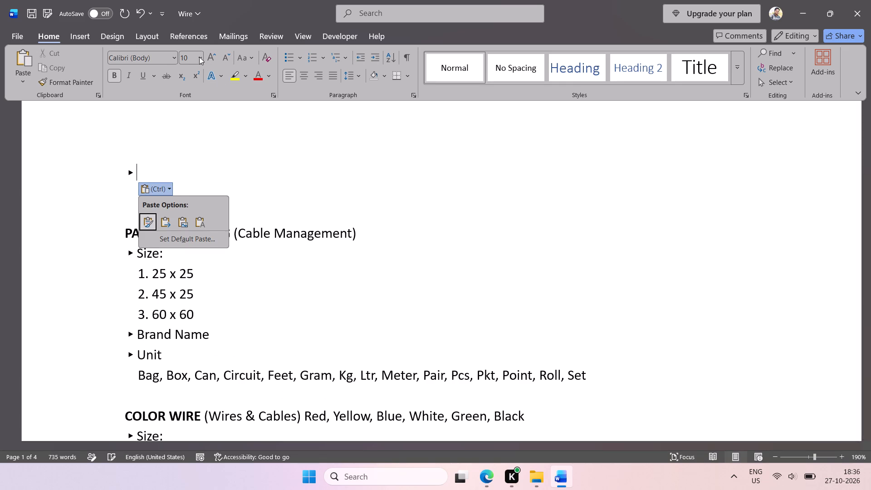
{"action": "key", "text": "ctrl+a"}
{"action": "left_click", "coordinate": [215, 133]}
{"action": "key", "text": "ctrl+a"}
{"action": "left_click", "coordinate": [197, 57]}
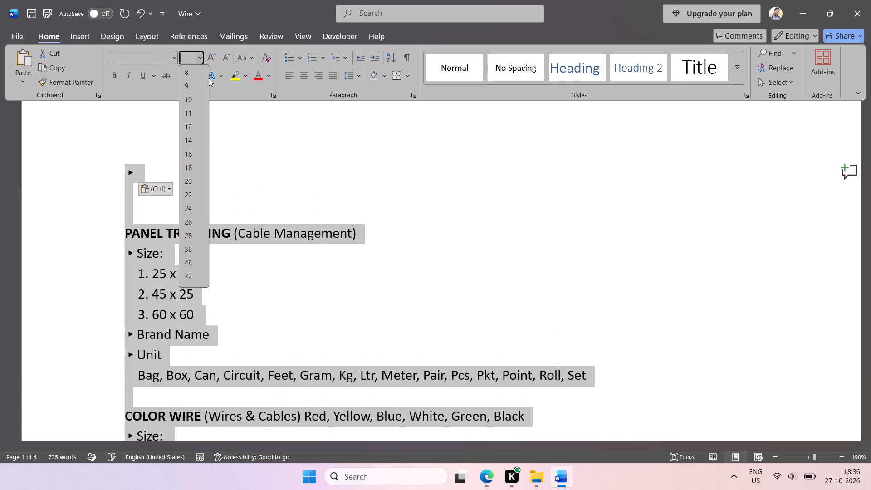
{"action": "left_click", "coordinate": [195, 99]}
{"action": "left_click", "coordinate": [244, 240]}
{"action": "key", "text": "ctrl+a"}
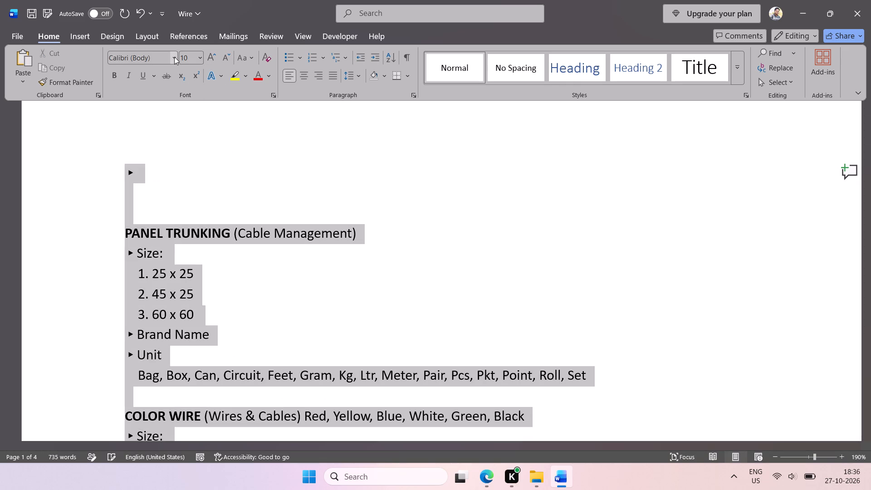
{"action": "left_click", "coordinate": [174, 56]}
{"action": "left_click", "coordinate": [160, 109]}
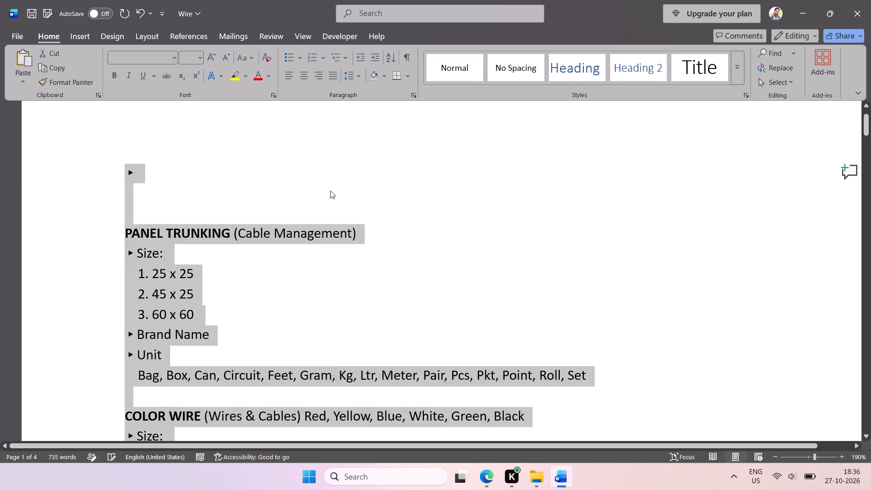
{"action": "left_click", "coordinate": [330, 191]}
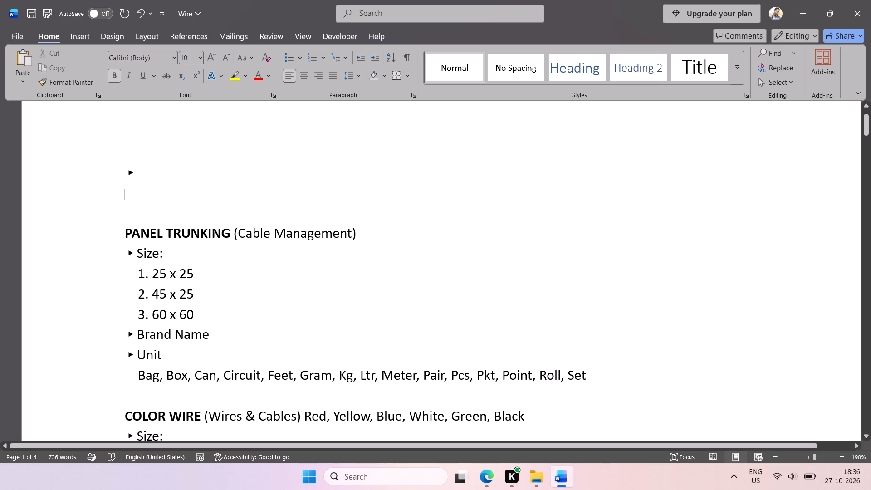
Delete the empty lines above PANEL TRUNKING so the heading sits directly after the copied arrow bullet.
{"action": "left_click", "coordinate": [125, 228]}
{"action": "key", "text": "BackSpace"}
{"action": "key", "text": "BackSpace"}
{"action": "key", "text": "BackSpace"}
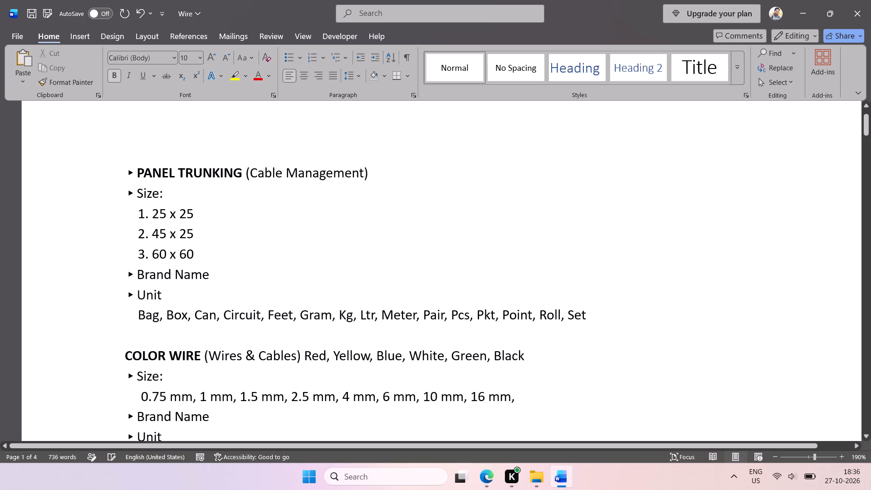
{"action": "key", "text": "BackSpace"}
{"action": "key", "text": "ctrl+z"}
Change the PANEL TRUNKING (Cable Management) line to capitalize each word and make it non-bold.
{"action": "left_click_drag", "start_coordinate": [384, 173], "coordinate": [38, 174]}
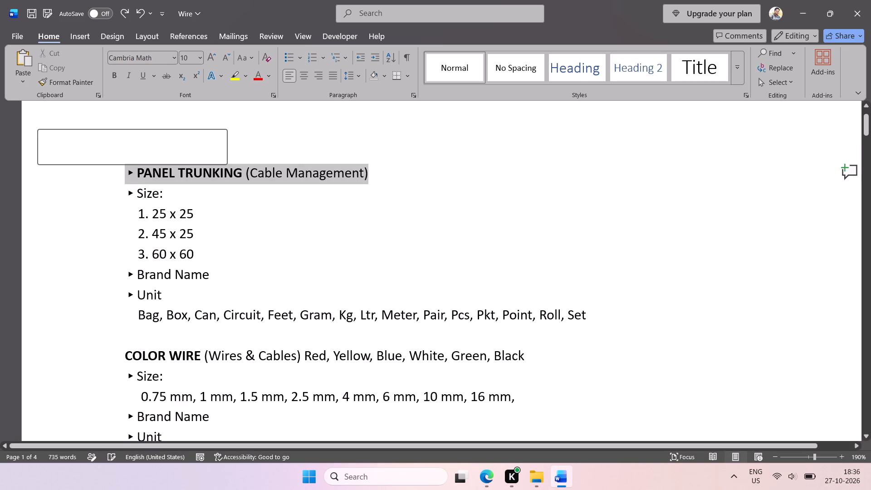
{"action": "key", "text": "ctrl+b"}
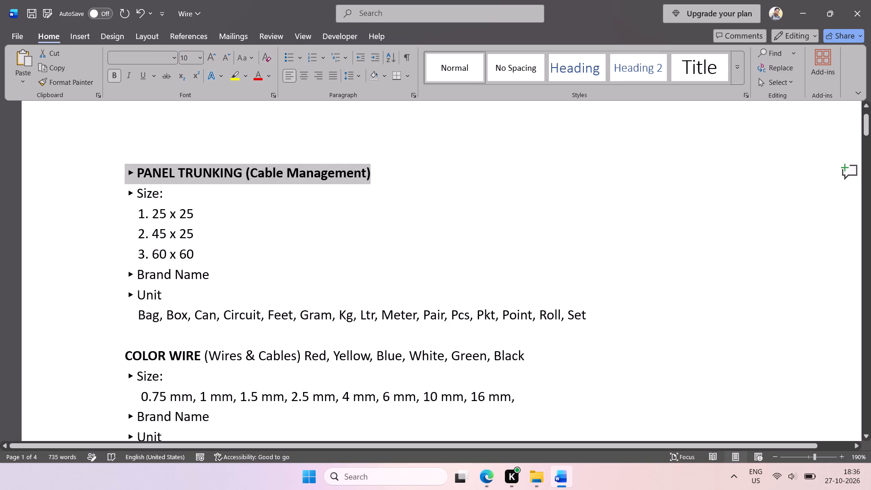
{"action": "key", "text": "shift+F3"}
{"action": "key", "text": "shift+F3"}
{"action": "key", "text": "shift+F3"}
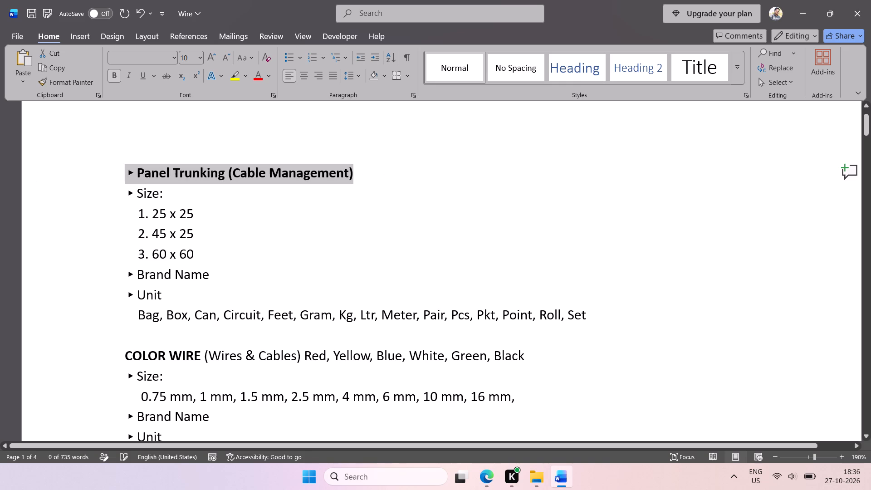
{"action": "key", "text": "ctrl+b"}
{"action": "left_click", "coordinate": [264, 187]}
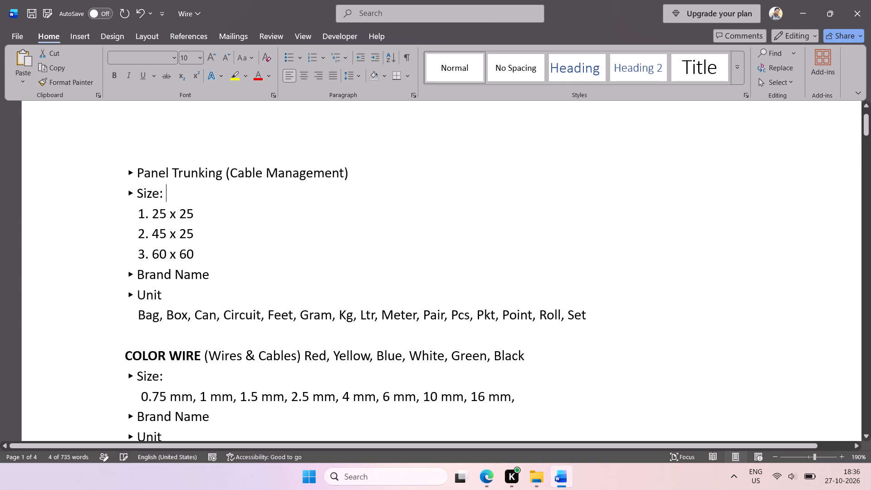
Colour the text "(Cable Management)" in the Panel Trunking line grey.
{"action": "left_click_drag", "start_coordinate": [357, 171], "coordinate": [227, 172]}
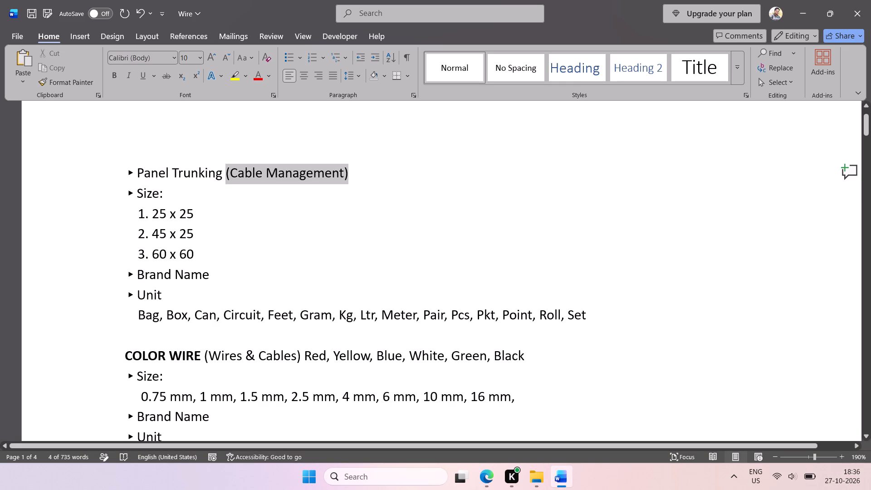
{"action": "left_click_drag", "start_coordinate": [227, 172], "coordinate": [227, 172]}
{"action": "left_click", "coordinate": [274, 74]}
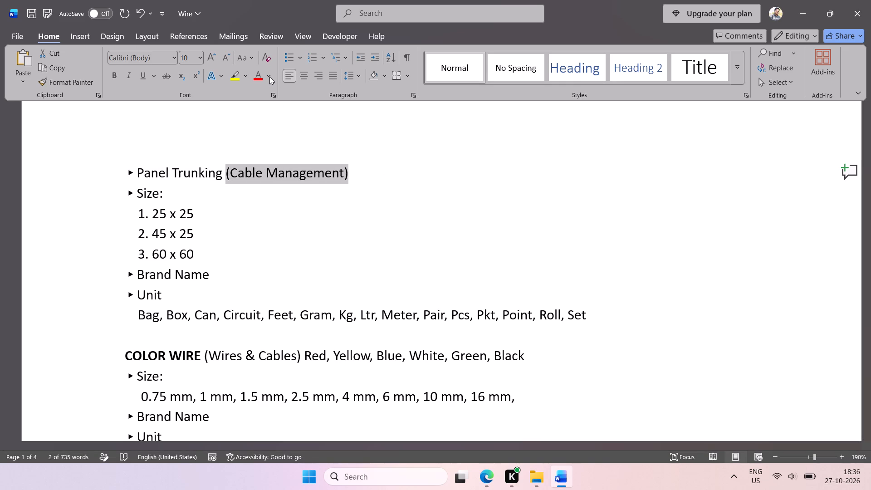
{"action": "left_click", "coordinate": [269, 68]}
{"action": "left_click", "coordinate": [269, 77]}
{"action": "left_click", "coordinate": [260, 226]}
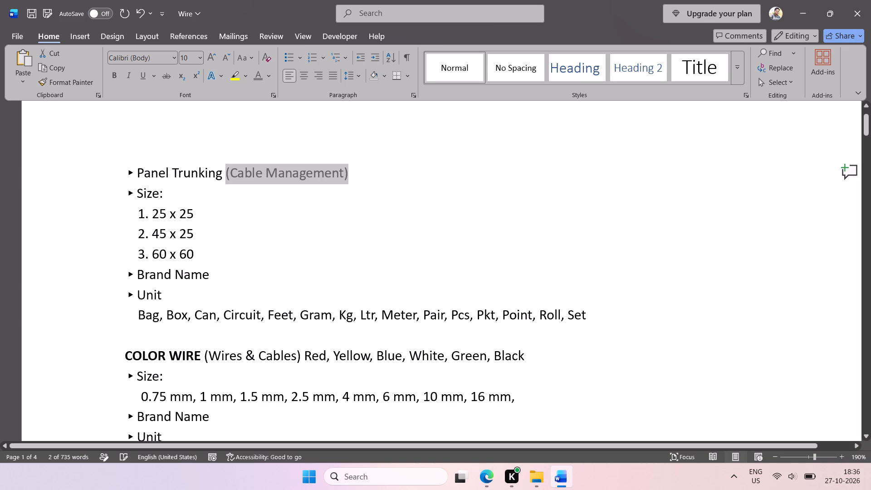
{"action": "left_click", "coordinate": [310, 250]}
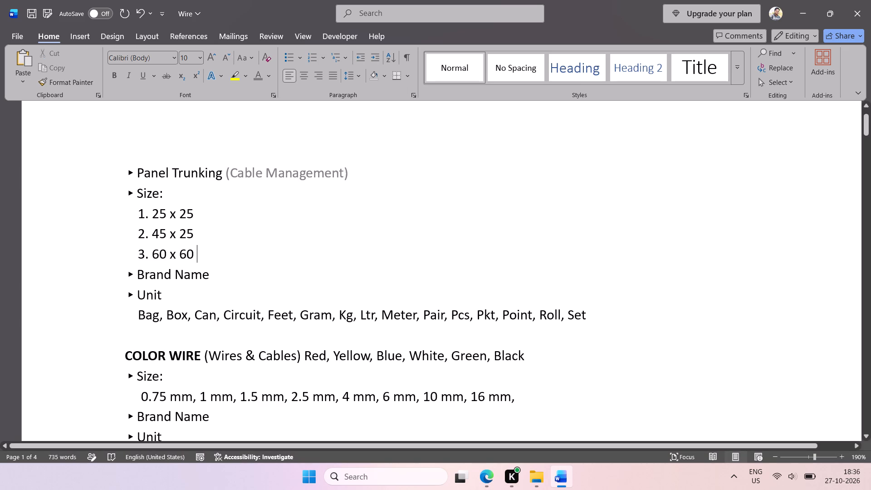
Delete the Size label and the number 1 under Panel Trunking, and indent "25 x 25" with four spaces.
{"action": "left_click_drag", "start_coordinate": [150, 213], "coordinate": [125, 196]}
{"action": "key", "text": "BackSpace"}
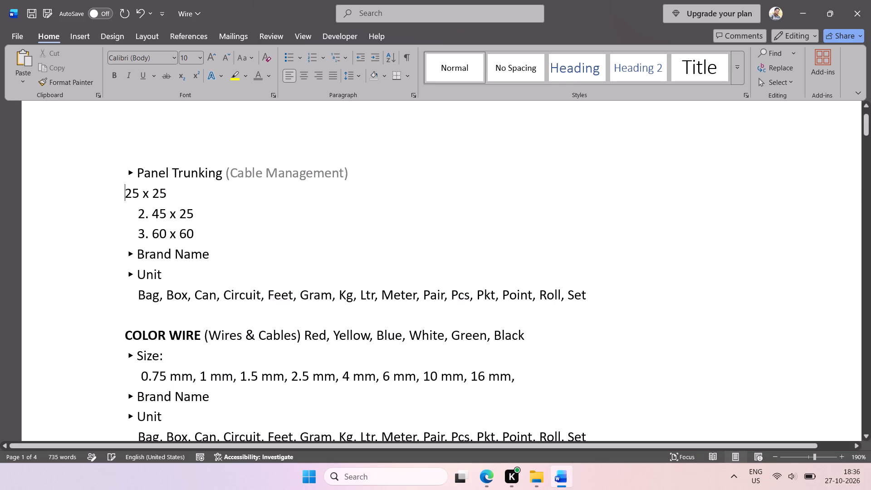
{"action": "key", "text": "space"}
{"action": "key", "text": "space"}
{"action": "key", "text": "space"}
{"action": "key", "text": "space"}
Remove the remaining size numbers and join the Panel Trunking sizes into one line reading "25 x 25, 45 x 25, 60 x 60".
{"action": "left_click_drag", "start_coordinate": [152, 214], "coordinate": [96, 214]}
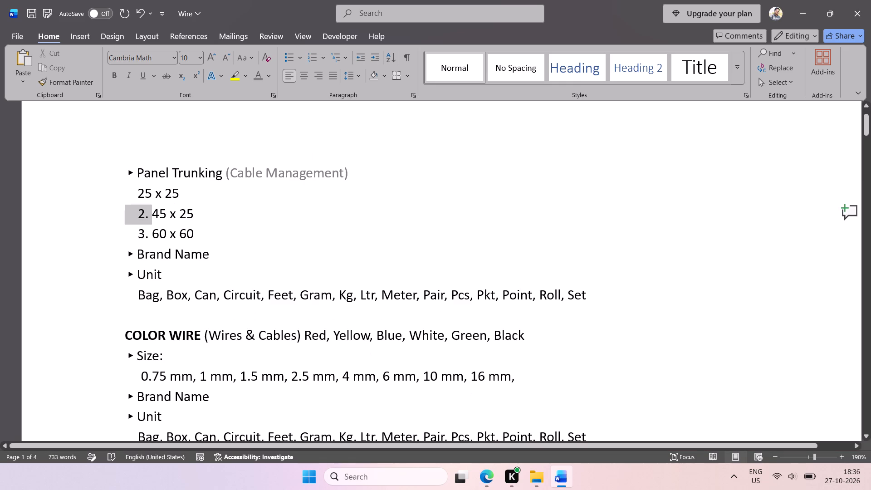
{"action": "left_click_drag", "start_coordinate": [96, 214], "coordinate": [84, 214]}
{"action": "key", "text": "BackSpace"}
{"action": "key", "text": "BackSpace"}
{"action": "type", "text": ","}
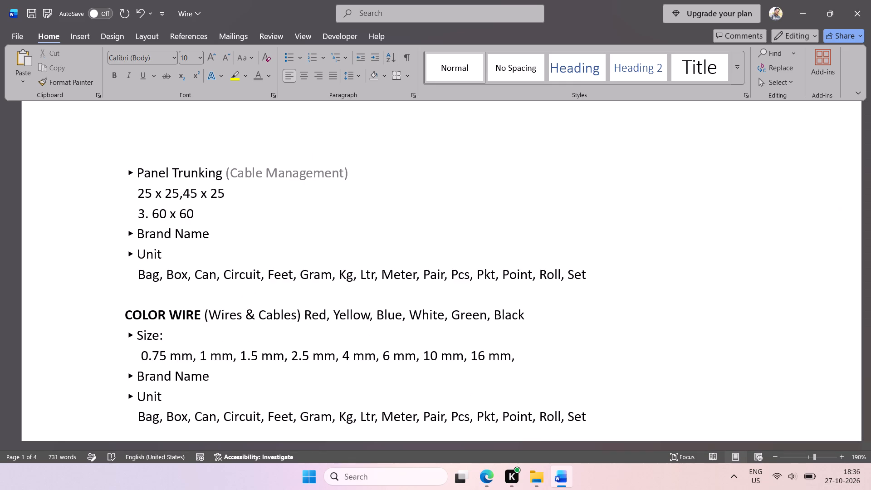
{"action": "key", "text": "space"}
{"action": "left_click_drag", "start_coordinate": [152, 215], "coordinate": [101, 216]}
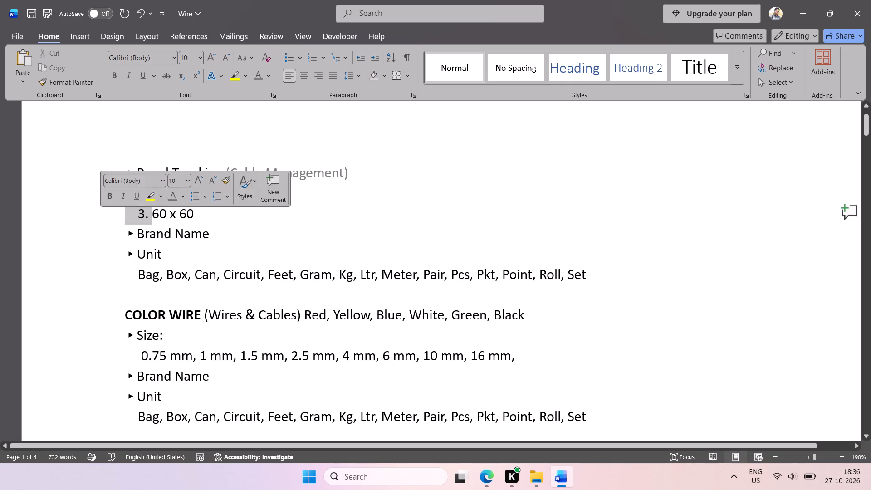
{"action": "key", "text": "BackSpace"}
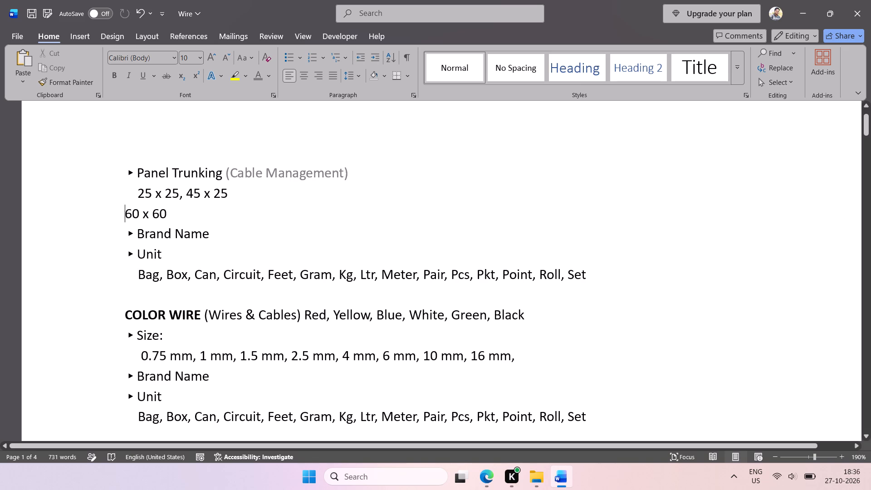
{"action": "key", "text": "BackSpace"}
{"action": "type", "text": ","}
{"action": "key", "text": "space"}
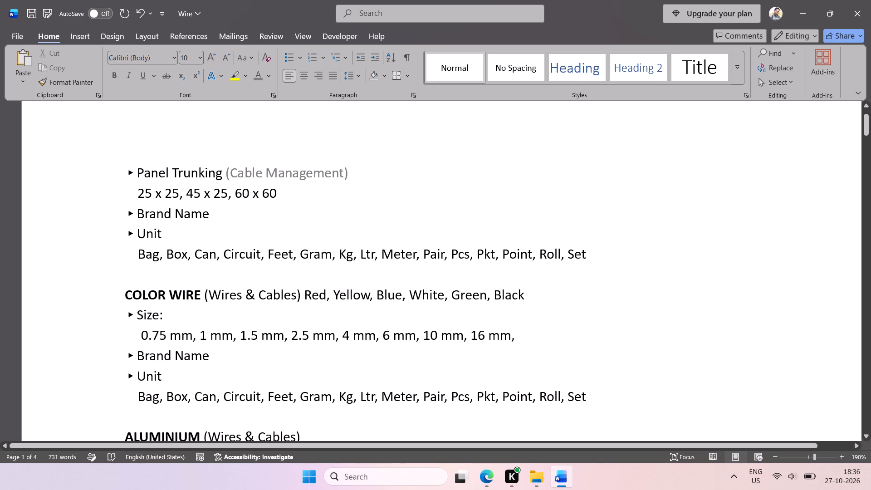
Move Panel Trunking's Brand Name and Unit lines with the unit list to the top of the document, separated by empty lines.
{"action": "left_click_drag", "start_coordinate": [611, 254], "coordinate": [122, 220]}
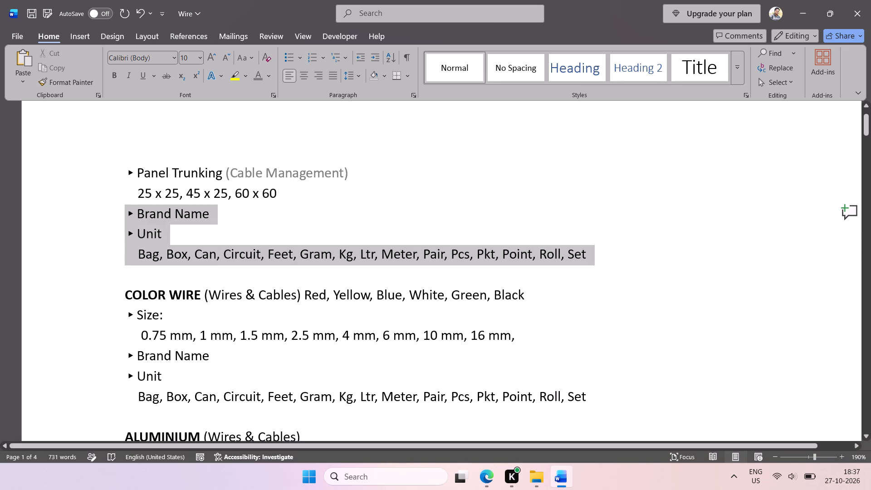
{"action": "left_click_drag", "start_coordinate": [122, 220], "coordinate": [122, 220]}
{"action": "key", "text": "ctrl+x"}
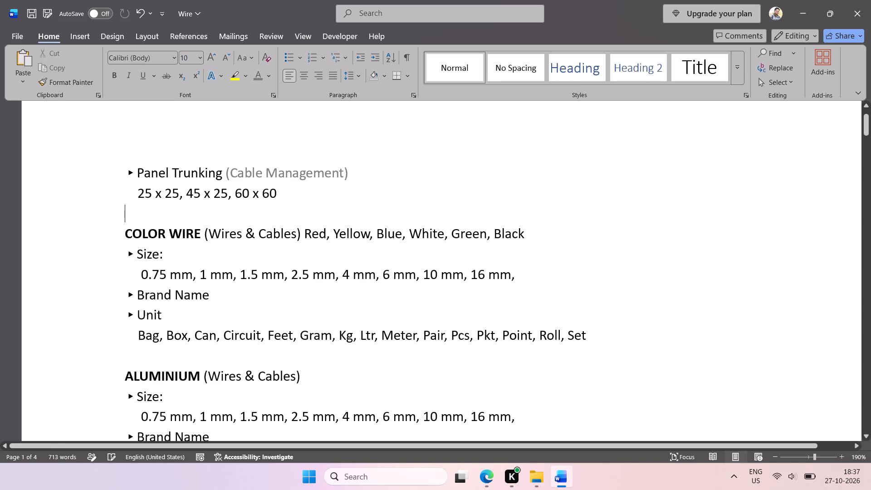
{"action": "left_click", "coordinate": [128, 170]}
{"action": "key", "text": "Return"}
{"action": "key", "text": "Return"}
{"action": "key", "text": "Return"}
{"action": "key", "text": "Return"}
{"action": "left_click", "coordinate": [129, 164]}
{"action": "key", "text": "ctrl+v"}
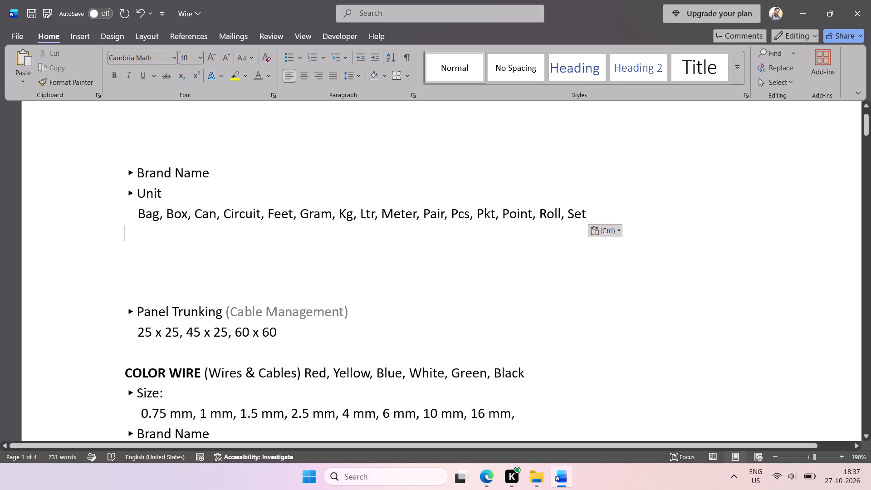
Remove the arrow bullets from the Brand Name and Unit lines at the top of the document.
{"action": "left_click_drag", "start_coordinate": [138, 168], "coordinate": [105, 163]}
{"action": "key", "text": "BackSpace"}
{"action": "left_click_drag", "start_coordinate": [136, 188], "coordinate": [85, 186]}
{"action": "key", "text": "BackSpace"}
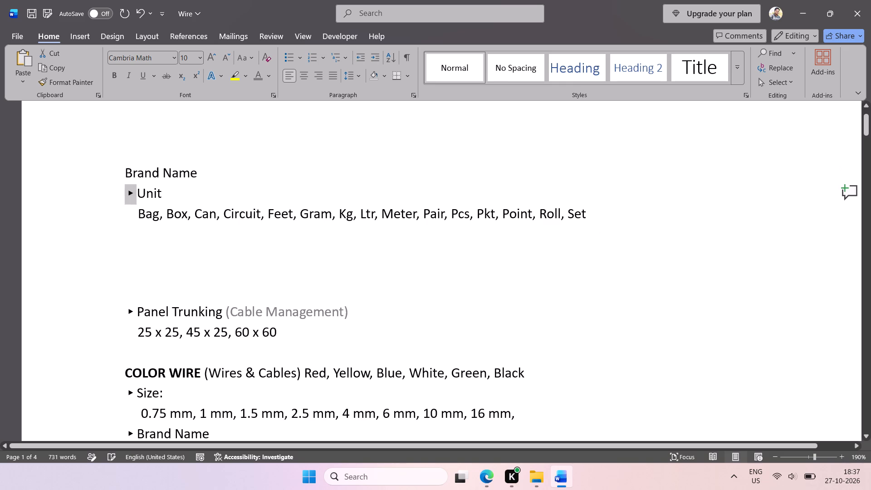
Join the unit list onto the Unit line at the top so it begins "Unit: Bag, Box, Can".
{"action": "double_click", "coordinate": [127, 216]}
{"action": "key", "text": "BackSpace"}
{"action": "key", "text": "BackSpace"}
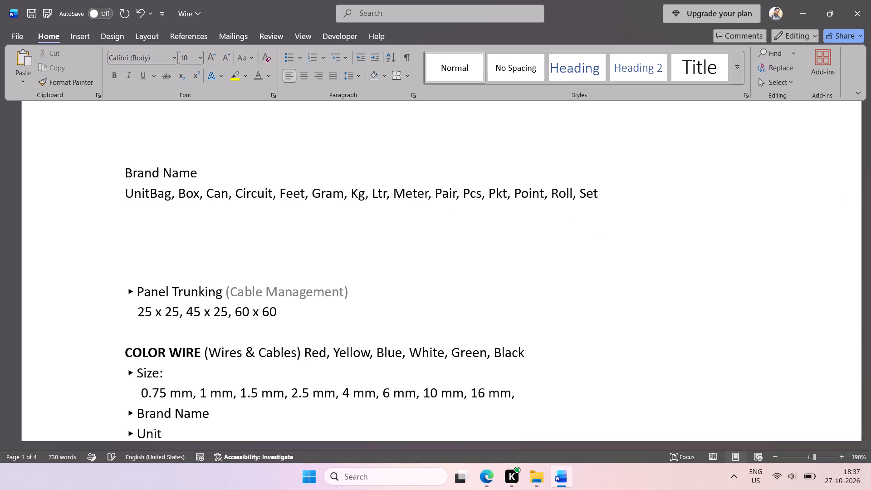
{"action": "type", "text": ":"}
{"action": "key", "text": "space"}
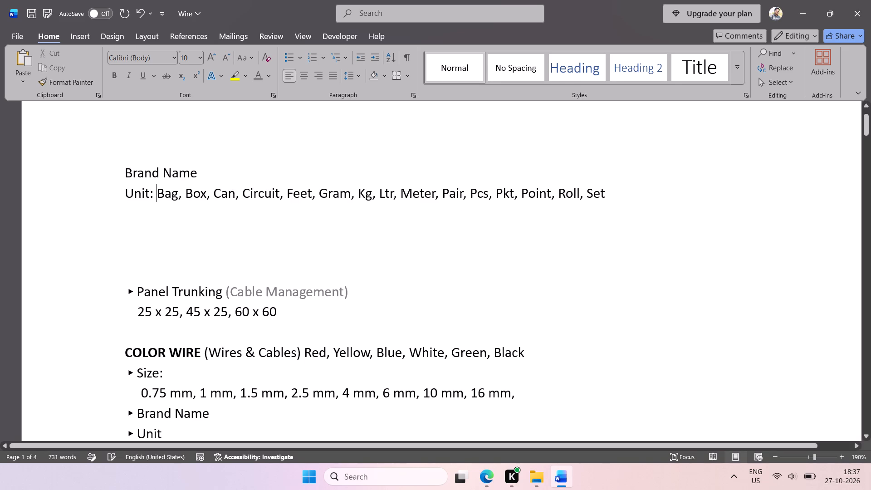
Remove the surplus empty lines between the Unit line at the top and the Panel Trunking entry.
{"action": "left_click_drag", "start_coordinate": [601, 190], "coordinate": [390, 193]}
{"action": "left_click", "coordinate": [478, 234]}
{"action": "left_click", "coordinate": [151, 264]}
{"action": "key", "text": "BackSpace"}
{"action": "key", "text": "BackSpace"}
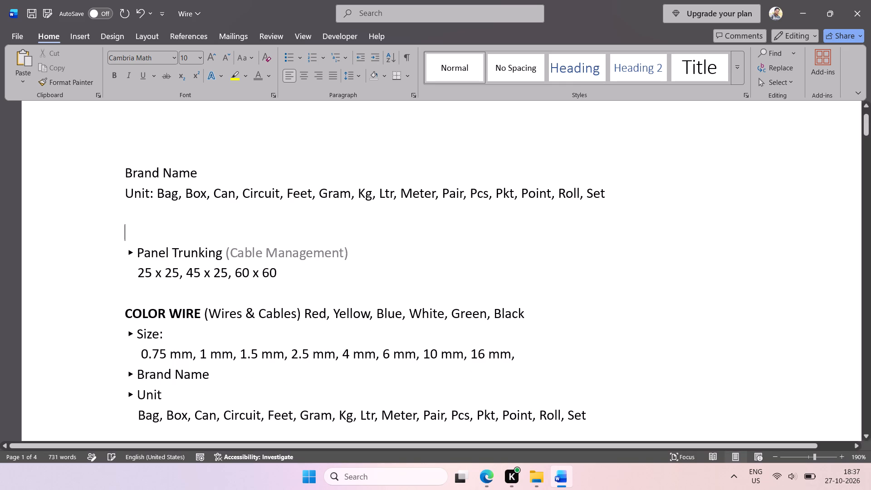
{"action": "key", "text": "BackSpace"}
{"action": "key", "text": "Return"}
Color the Brand Name and Unit lines at the top of the document grey.
{"action": "left_click_drag", "start_coordinate": [615, 193], "coordinate": [54, 167]}
{"action": "left_click", "coordinate": [258, 77]}
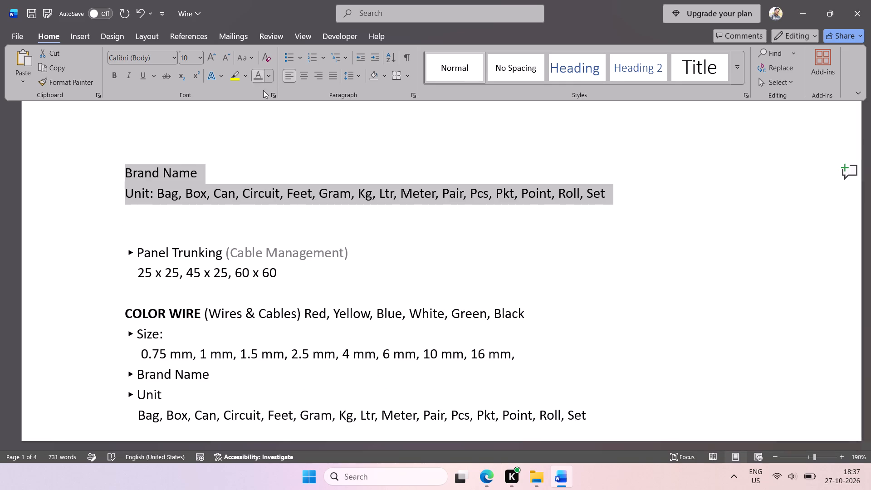
{"action": "left_click", "coordinate": [299, 217]}
Delete one more empty line above Panel Trunking, leaving a single empty line below the Unit line.
{"action": "left_click", "coordinate": [149, 238]}
{"action": "key", "text": "BackSpace"}
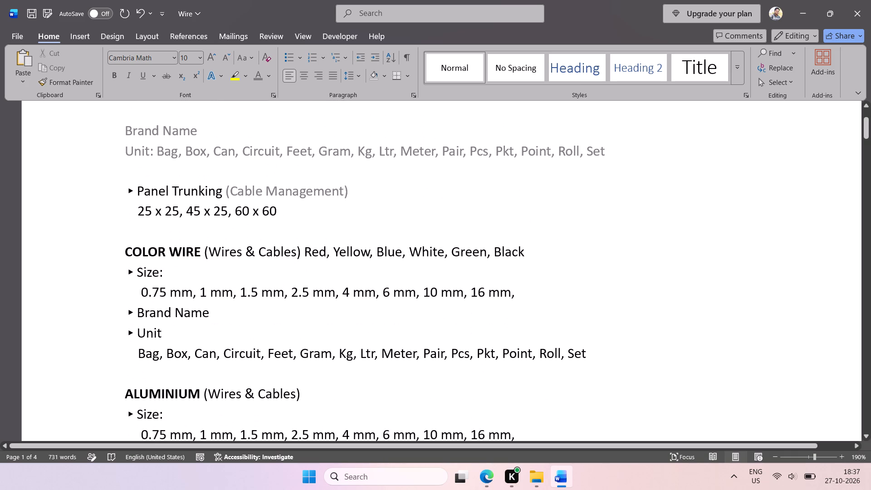
Copy Panel Trunking's arrow bullet to the start of the COLOR WIRE heading.
{"action": "double_click", "coordinate": [119, 189]}
{"action": "left_click", "coordinate": [126, 194]}
{"action": "left_click_drag", "start_coordinate": [138, 186], "coordinate": [92, 191]}
{"action": "key", "text": "ctrl+c"}
{"action": "left_click", "coordinate": [127, 251]}
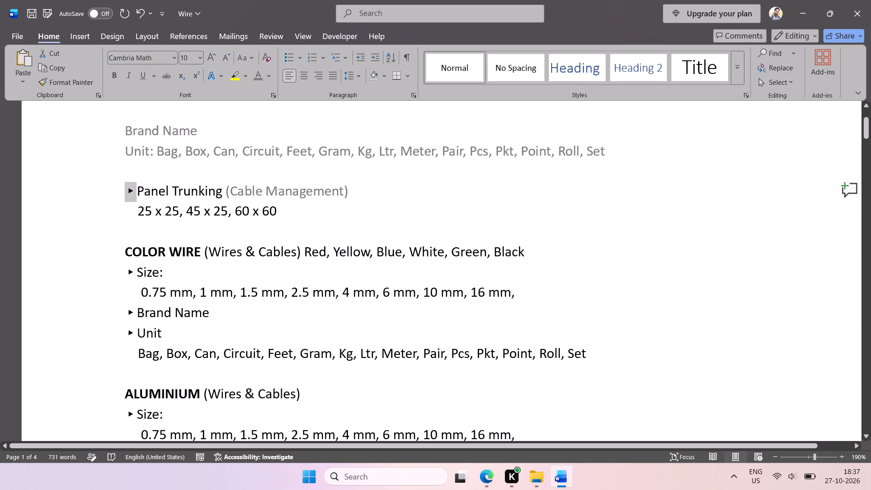
{"action": "key", "text": "ctrl+v"}
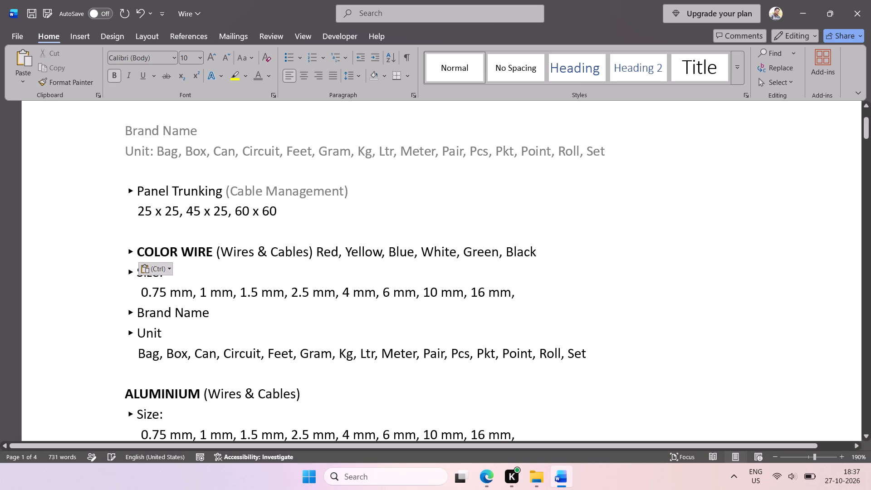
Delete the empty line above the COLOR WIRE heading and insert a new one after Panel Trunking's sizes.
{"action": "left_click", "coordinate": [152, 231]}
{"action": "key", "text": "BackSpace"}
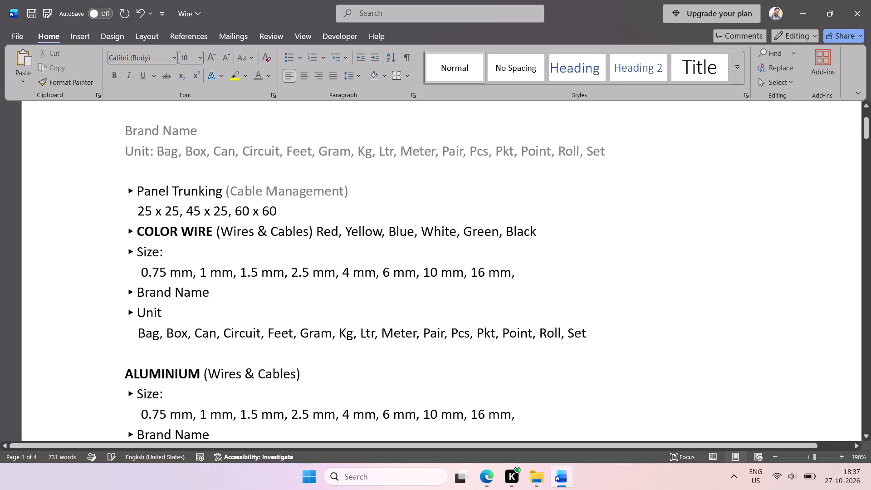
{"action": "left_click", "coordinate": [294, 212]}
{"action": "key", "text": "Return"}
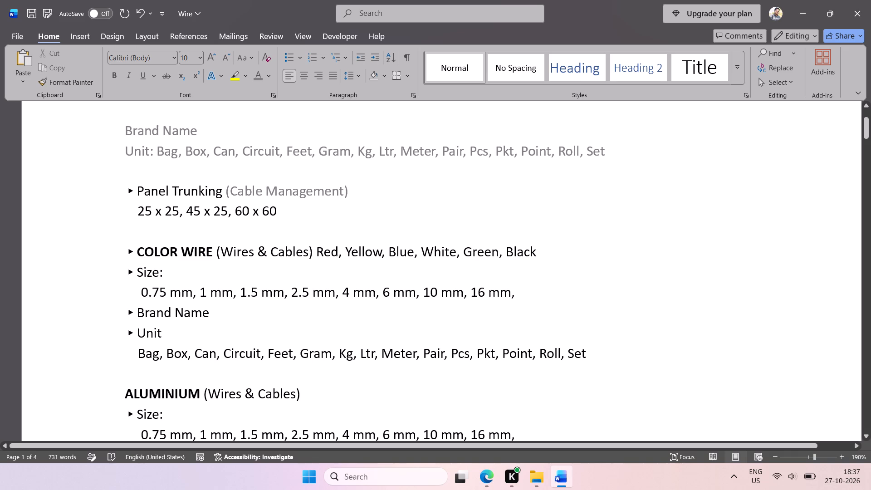
Remove the bold from the COLOR WIRE heading line and capitalize only the first letter of each word.
{"action": "left_click_drag", "start_coordinate": [575, 255], "coordinate": [203, 246]}
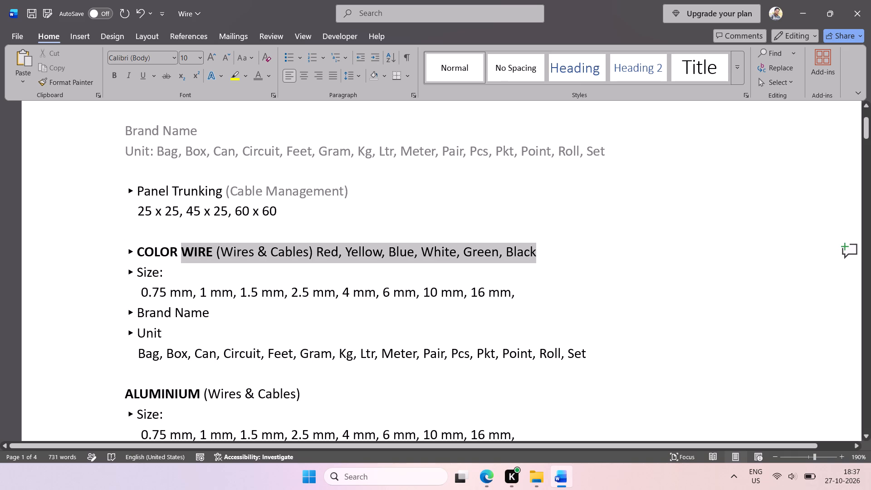
{"action": "left_click_drag", "start_coordinate": [203, 246], "coordinate": [92, 246]}
{"action": "key", "text": "ctrl+b"}
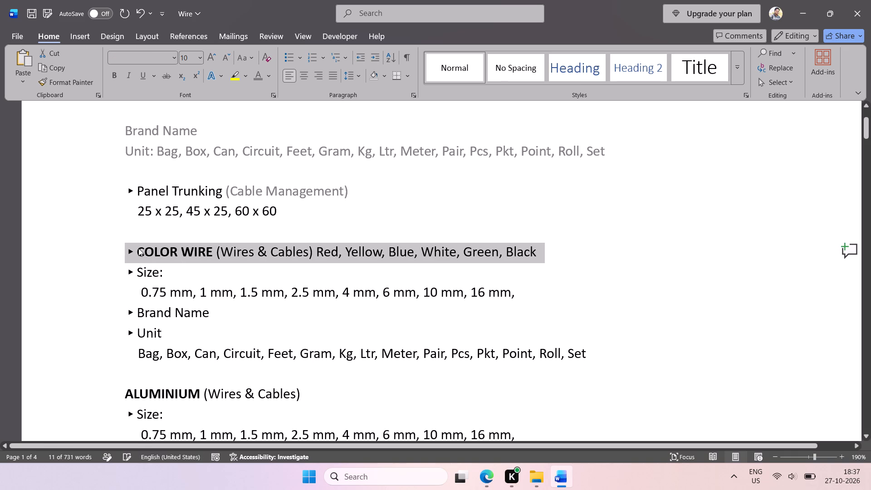
{"action": "key", "text": "ctrl+b"}
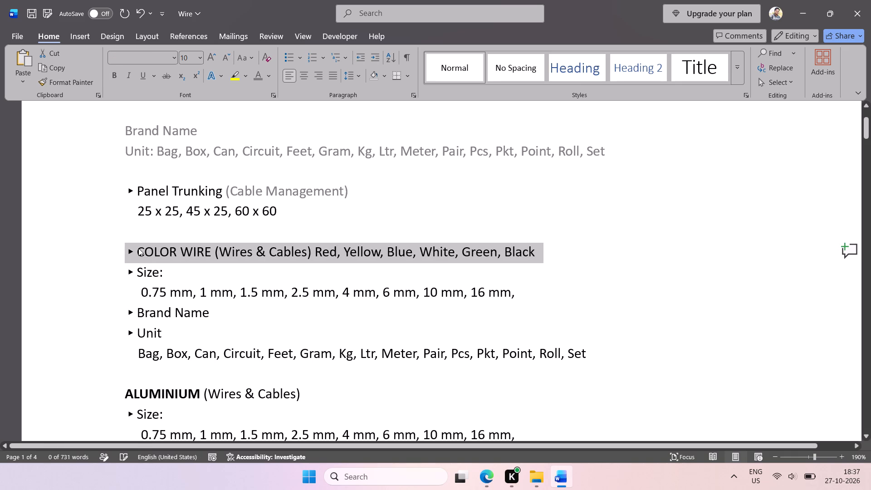
{"action": "key", "text": "shift+F3"}
{"action": "key", "text": "shift+F3"}
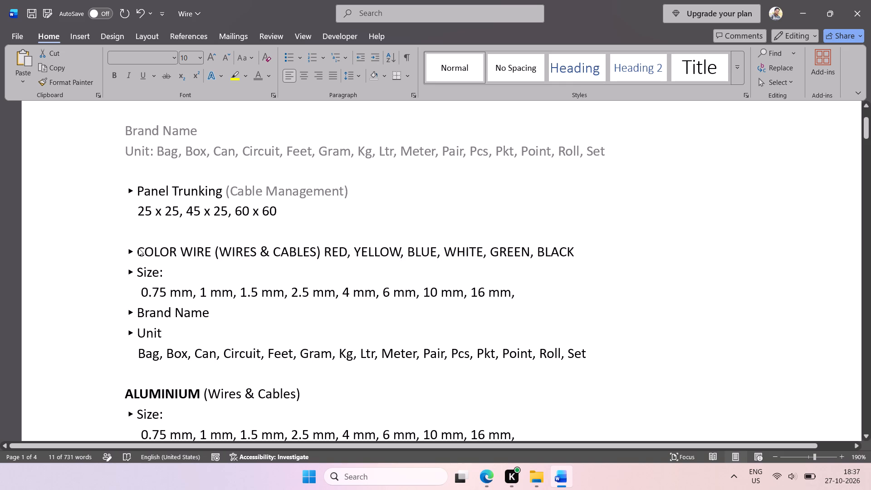
{"action": "key", "text": "shift+F3"}
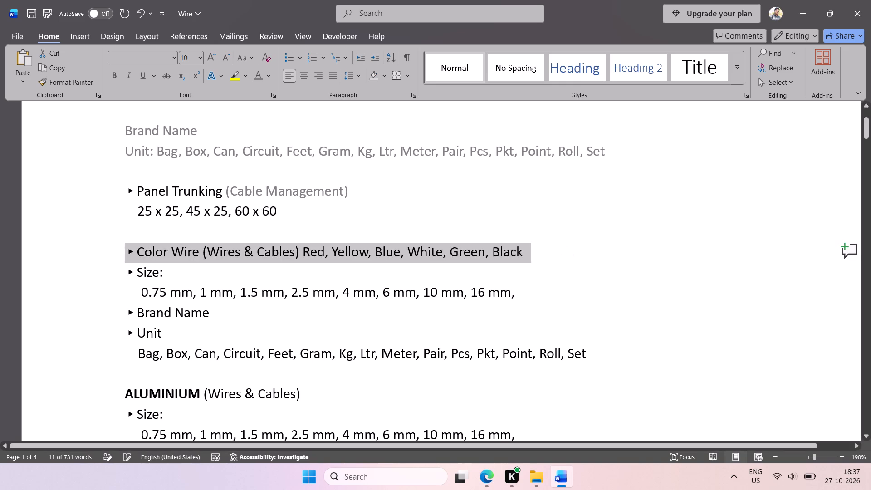
{"action": "left_click", "coordinate": [187, 268]}
Delete the word "Color" and its trailing space from the heading so it starts with "Wire".
{"action": "double_click", "coordinate": [158, 256]}
{"action": "key", "text": "BackSpace"}
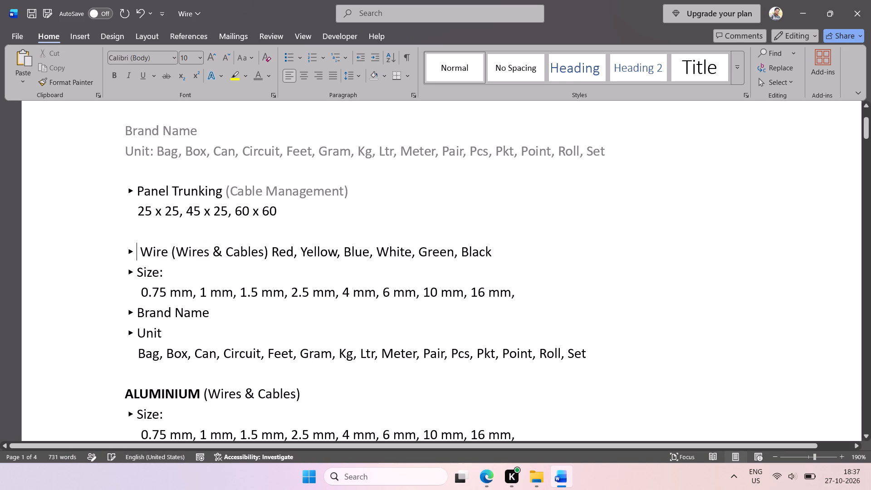
{"action": "left_click", "coordinate": [138, 247]}
{"action": "key", "text": "BackSpace"}
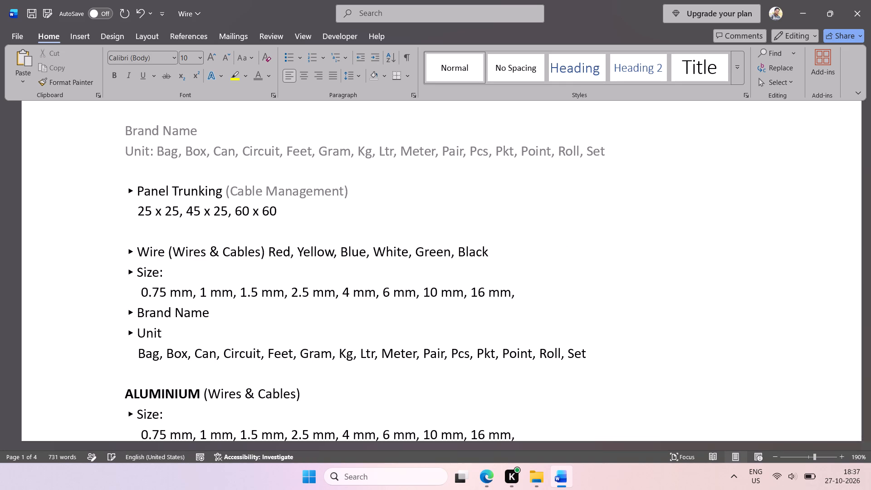
Add an indented line reading "Color:" directly below the Wire heading.
{"action": "left_click", "coordinate": [505, 254]}
{"action": "key", "text": "Return"}
{"action": "key", "text": "space"}
{"action": "key", "text": "space"}
{"action": "key", "text": "space"}
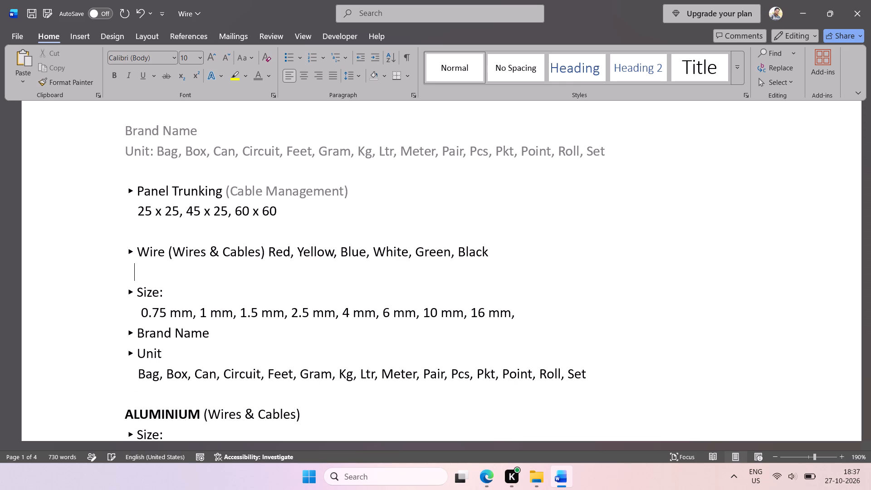
{"action": "key", "text": "space"}
{"action": "type", "text": "Color"}
{"action": "type", "text": ":"}
{"action": "key", "text": "space"}
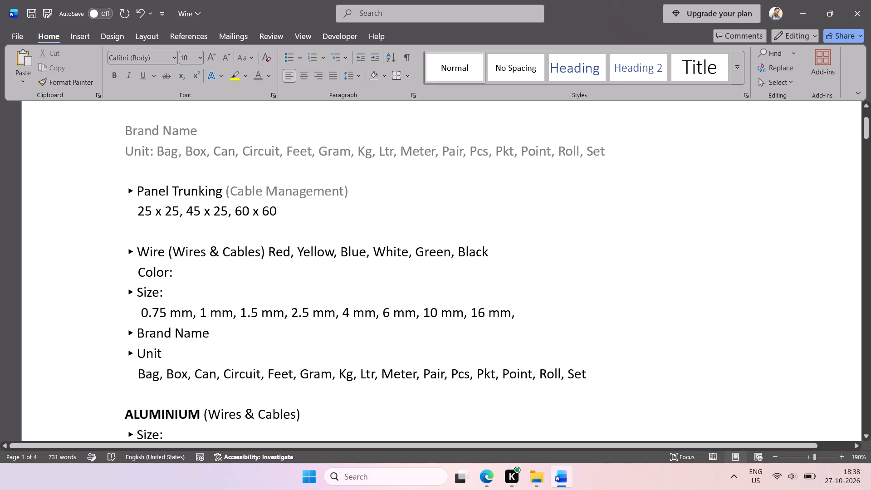
Move the list "Red, Yellow, Blue, White, Green, Black" from the Wire heading to the "Color:" line.
{"action": "left_click_drag", "start_coordinate": [490, 252], "coordinate": [277, 260]}
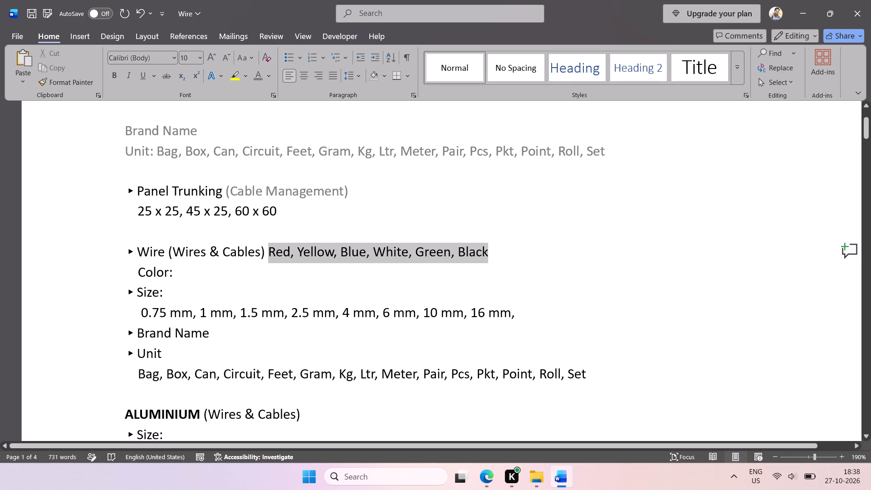
{"action": "left_click_drag", "start_coordinate": [277, 260], "coordinate": [276, 260]}
{"action": "key", "text": "ctrl+x"}
{"action": "left_click", "coordinate": [193, 273]}
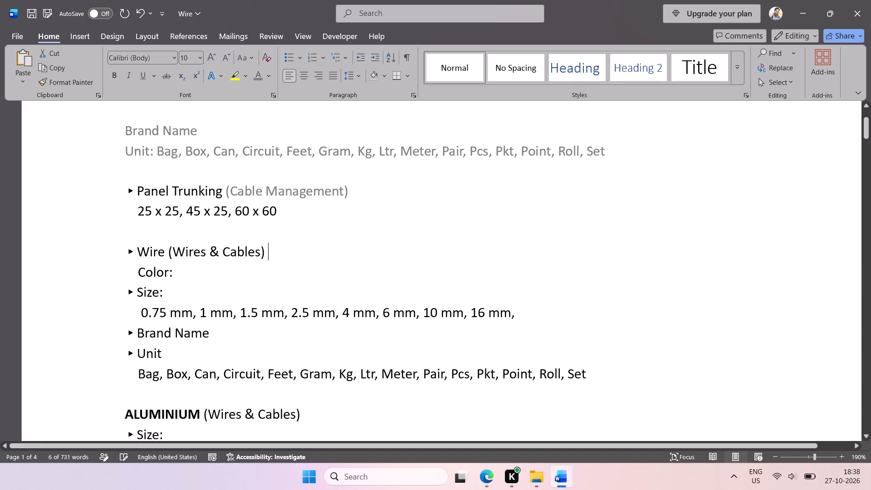
{"action": "key", "text": "ctrl+v"}
Color the "(Wires & Cables)" category in the Wire heading grey.
{"action": "left_click_drag", "start_coordinate": [274, 255], "coordinate": [265, 253]}
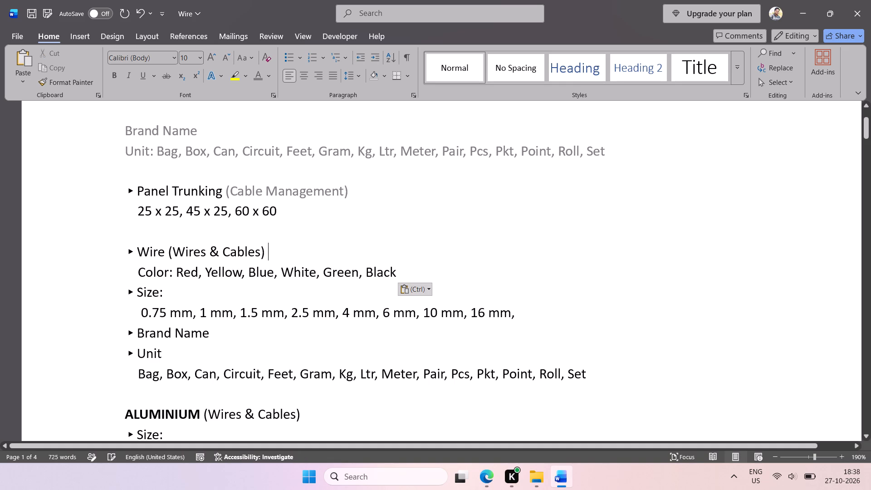
{"action": "left_click_drag", "start_coordinate": [265, 253], "coordinate": [168, 251]}
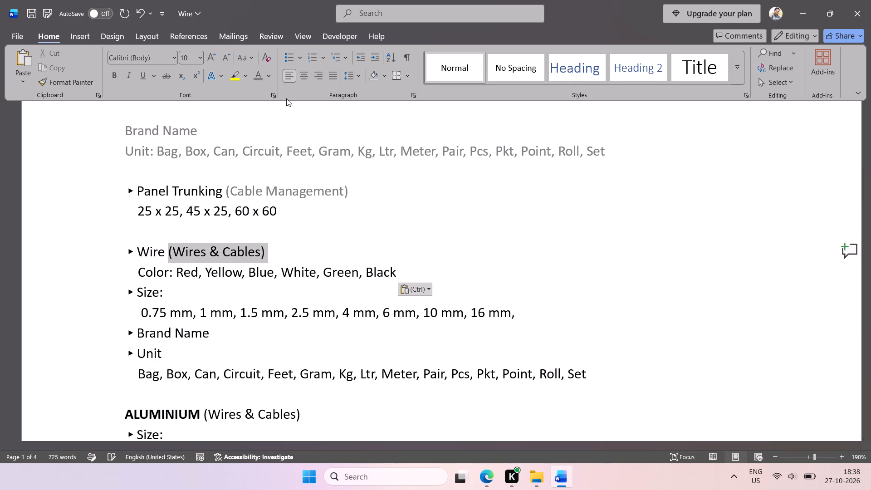
{"action": "left_click", "coordinate": [260, 73]}
{"action": "left_click", "coordinate": [286, 237]}
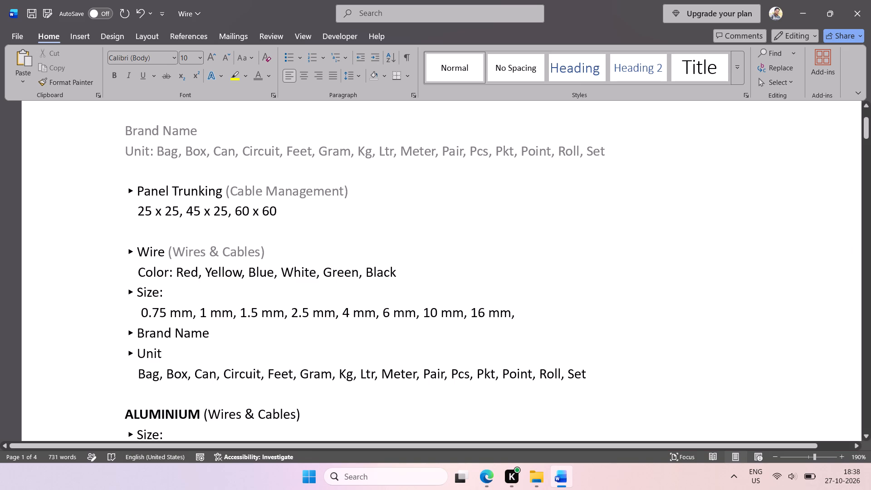
Replace the arrow before Wire's "Size:" with the Color line's indent and join the size list from 0.75 mm to 16 mm onto that line.
{"action": "left_click_drag", "start_coordinate": [138, 292], "coordinate": [105, 291]}
{"action": "key", "text": "BackSpace"}
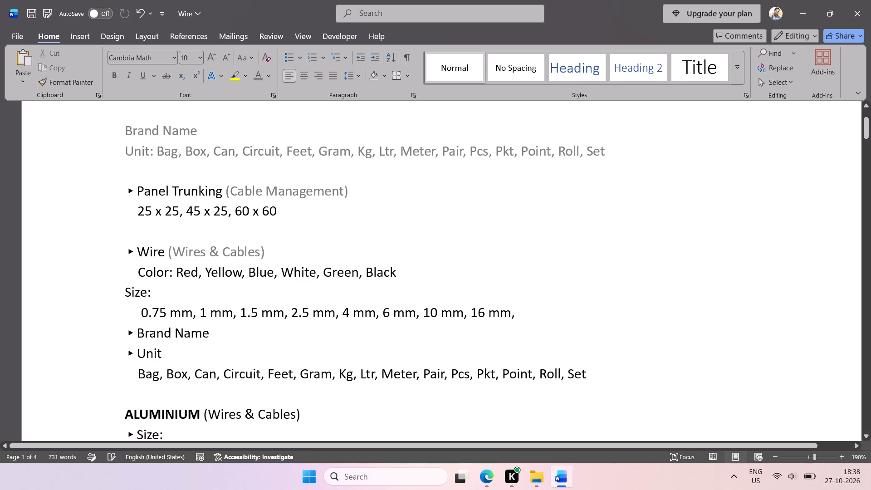
{"action": "double_click", "coordinate": [123, 271]}
{"action": "key", "text": "ctrl+c"}
{"action": "left_click", "coordinate": [121, 294]}
{"action": "key", "text": "ctrl+v"}
{"action": "double_click", "coordinate": [128, 309]}
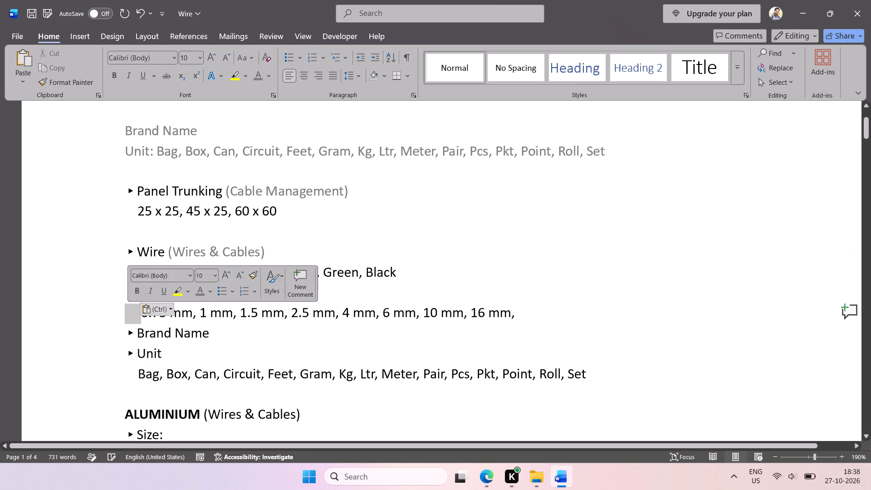
{"action": "key", "text": "BackSpace"}
{"action": "key", "text": "BackSpace"}
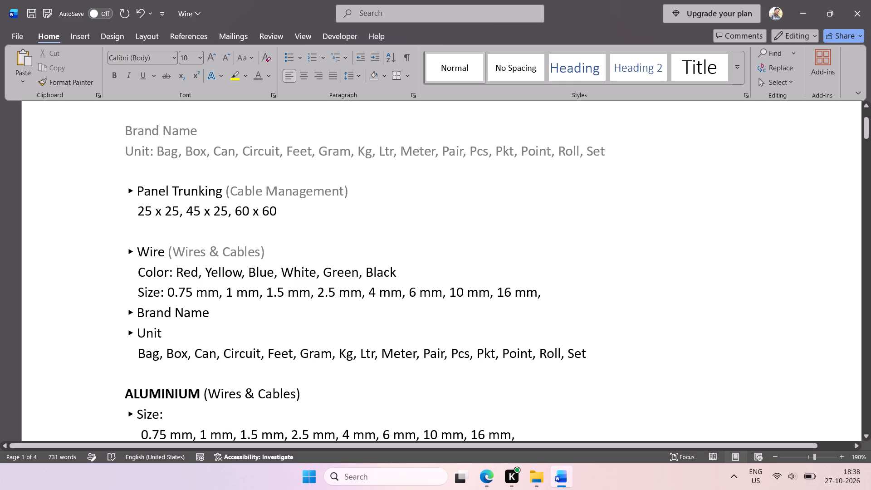
Delete the Brand Name and Unit lines with the unit list from the Wire entry, keeping one empty line above ALUMINIUM.
{"action": "left_click_drag", "start_coordinate": [591, 355], "coordinate": [163, 316]}
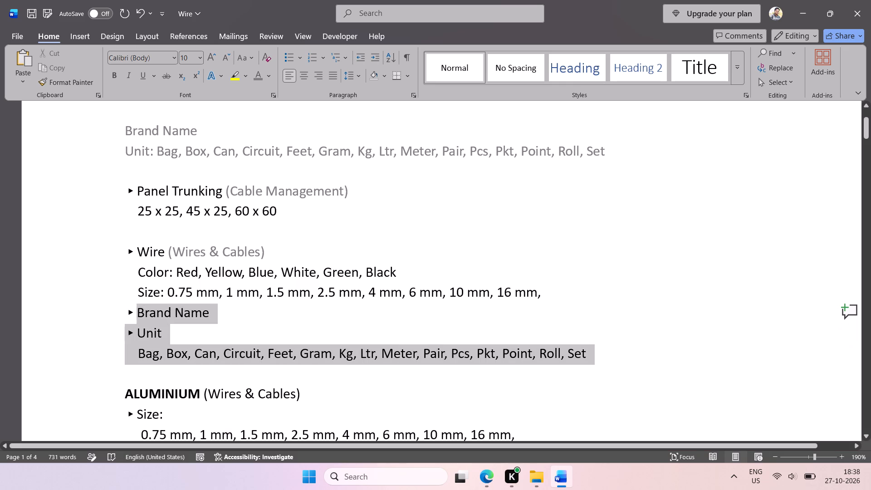
{"action": "left_click_drag", "start_coordinate": [163, 316], "coordinate": [110, 314]}
{"action": "key", "text": "BackSpace"}
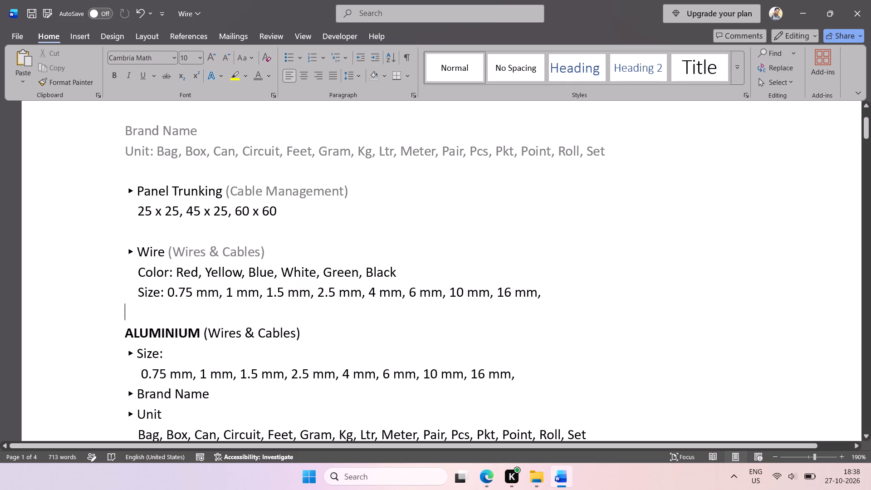
{"action": "left_click", "coordinate": [215, 240]}
Move the Color line of the Wire entry below its Size line.
{"action": "scroll", "coordinate": [297, 302], "scroll_direction": "down", "scroll_amount": 1}
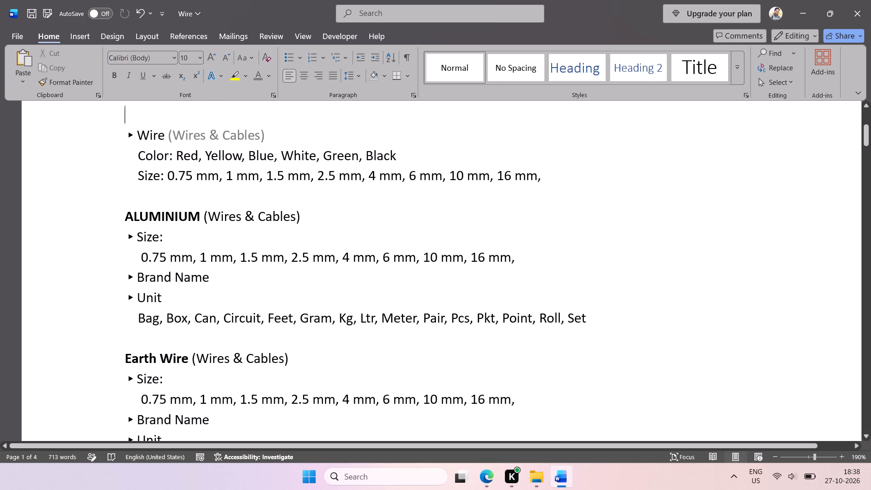
{"action": "left_click_drag", "start_coordinate": [136, 135], "coordinate": [88, 137]}
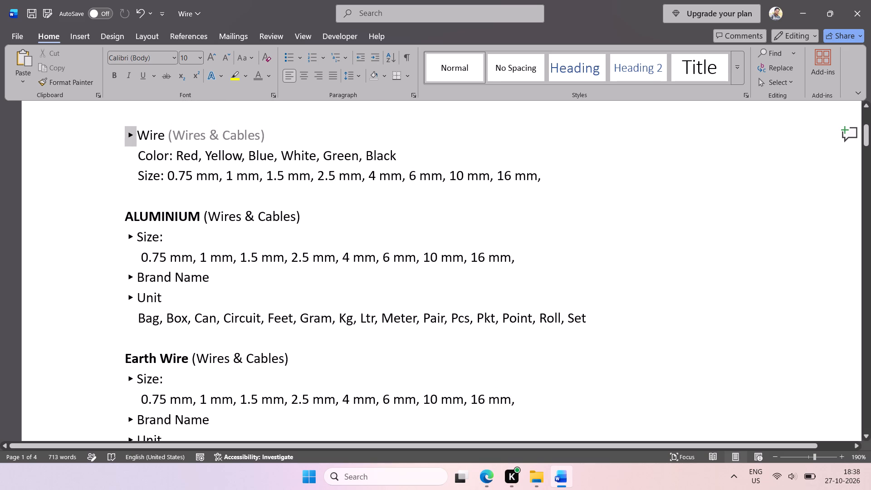
{"action": "left_click", "coordinate": [196, 205]}
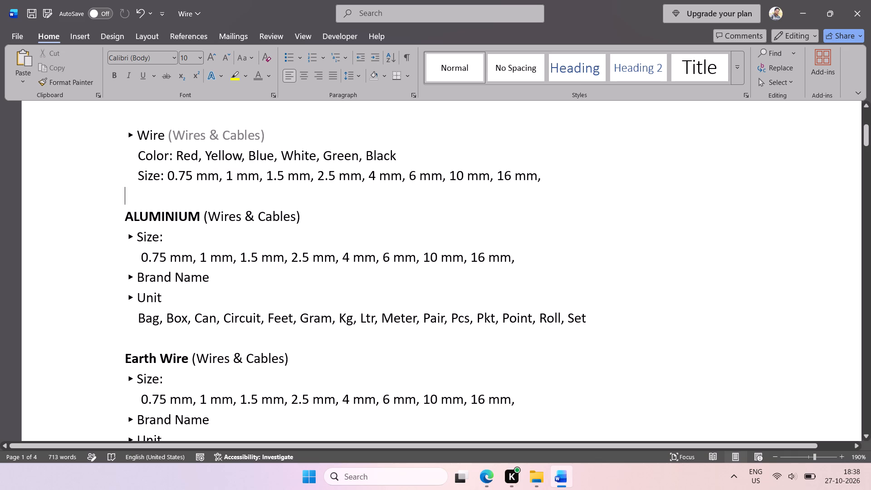
{"action": "left_click", "coordinate": [150, 183]}
{"action": "left_click", "coordinate": [152, 190]}
{"action": "left_click_drag", "start_coordinate": [410, 156], "coordinate": [122, 157]}
{"action": "key", "text": "ctrl+x"}
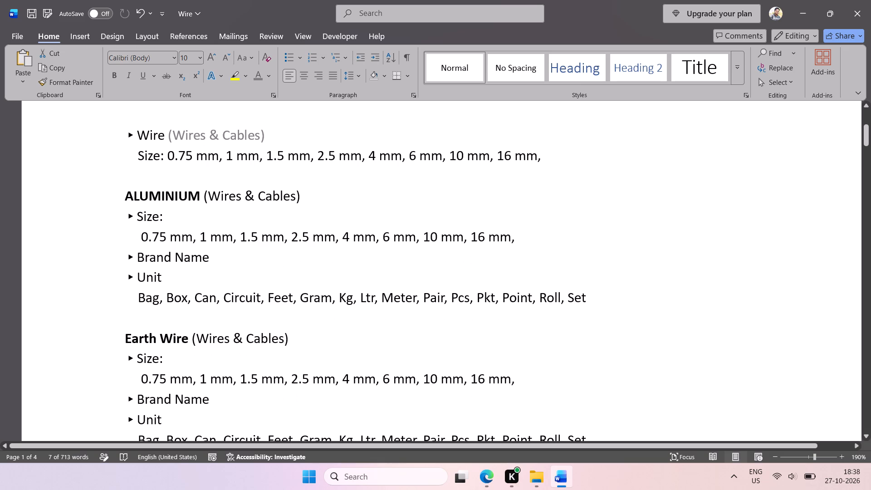
{"action": "left_click", "coordinate": [146, 174]}
{"action": "key", "text": "ctrl+v"}
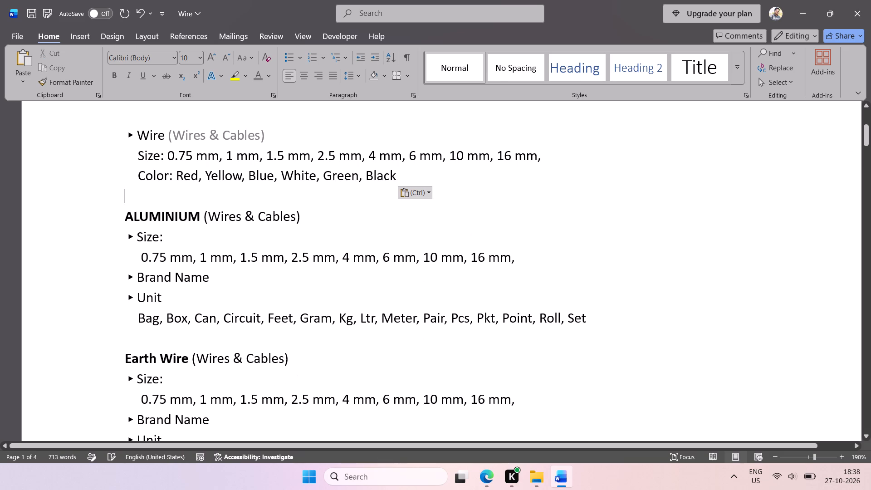
Insert an indented "Types:" line between the Wire heading and its Size line.
{"action": "left_click", "coordinate": [279, 135]}
{"action": "key", "text": "Return"}
{"action": "key", "text": "space"}
{"action": "key", "text": "space"}
{"action": "key", "text": "space"}
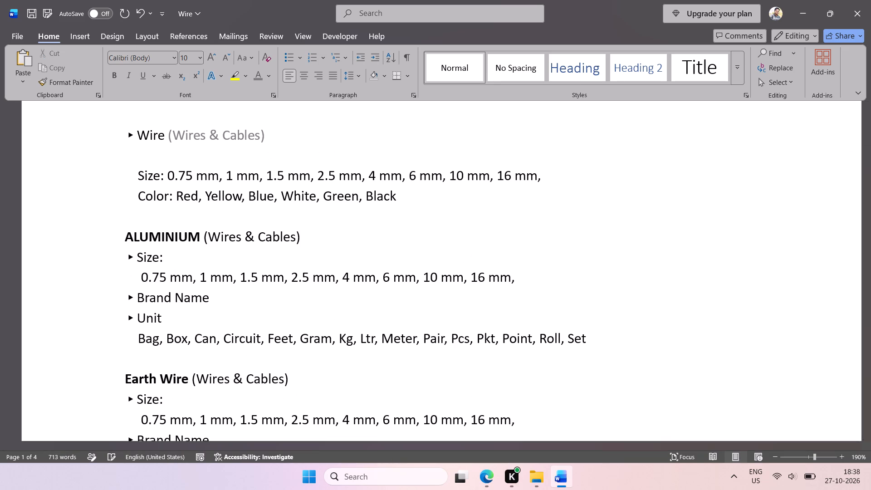
{"action": "key", "text": "space"}
{"action": "type", "text": "Types"}
{"action": "type", "text": ":"}
{"action": "key", "text": "space"}
Complete the Types line as "Aluminium, Copper", copying the first name from the ALUMINIUM heading and capitalizing only its initial, and save the document.
{"action": "double_click", "coordinate": [166, 233]}
{"action": "key", "text": "ctrl+c"}
{"action": "left_click", "coordinate": [191, 156]}
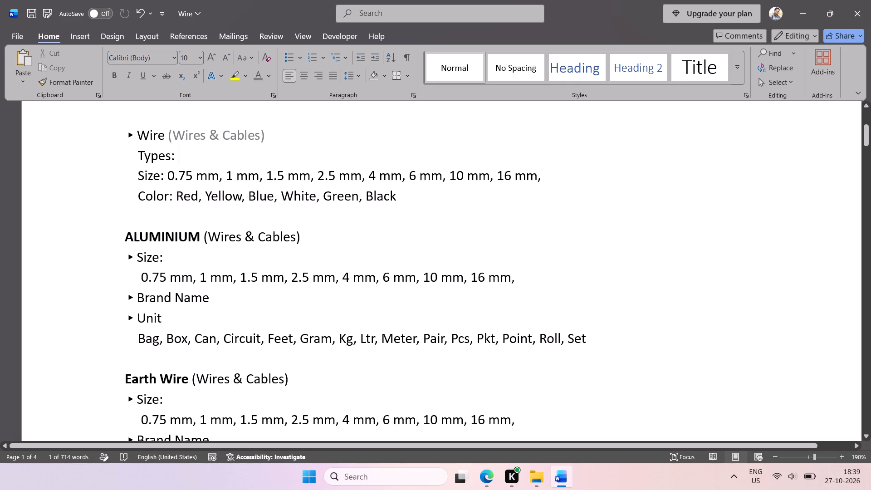
{"action": "right_click", "coordinate": [191, 156]}
{"action": "left_click", "coordinate": [272, 236]}
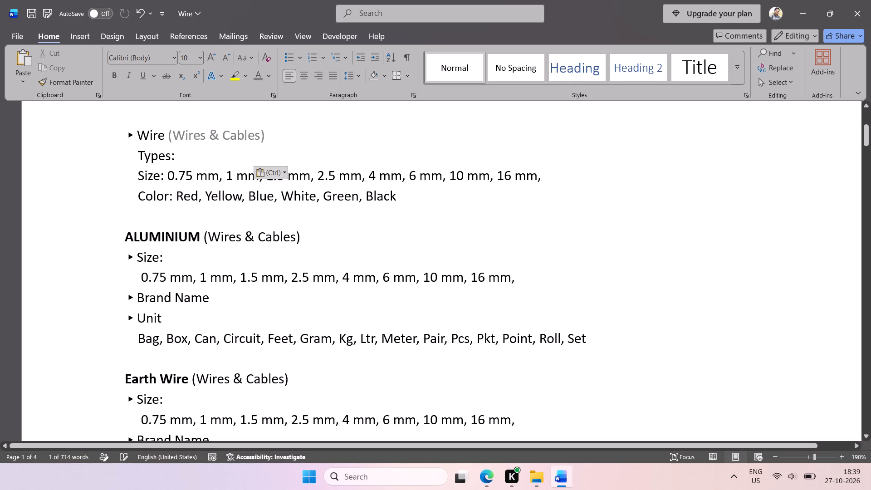
{"action": "key", "text": "shift+F3"}
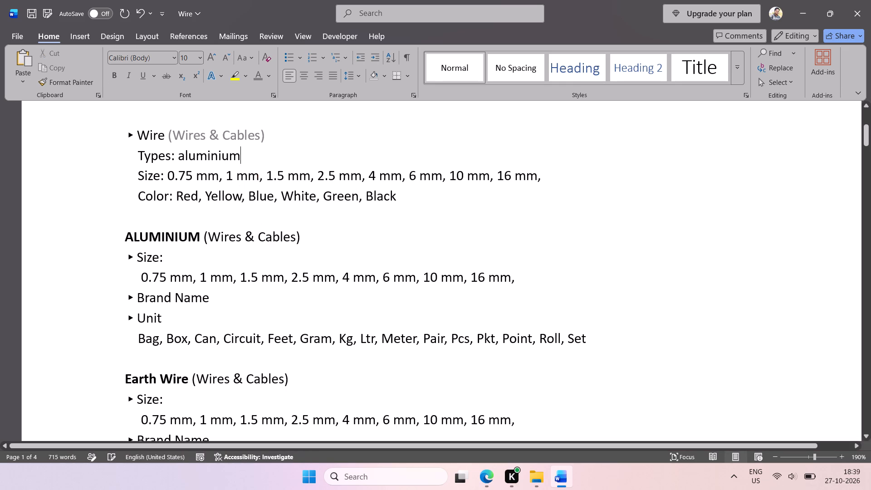
{"action": "key", "text": "shift+F3"}
{"action": "type", "text": ", Copp"}
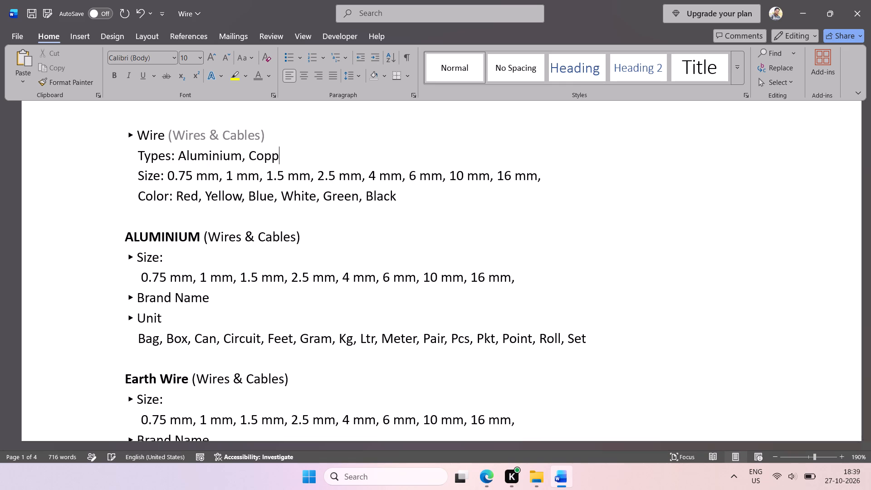
{"action": "type", "text": "er"}
{"action": "left_click", "coordinate": [196, 222]}
{"action": "key", "text": "ctrl+s"}
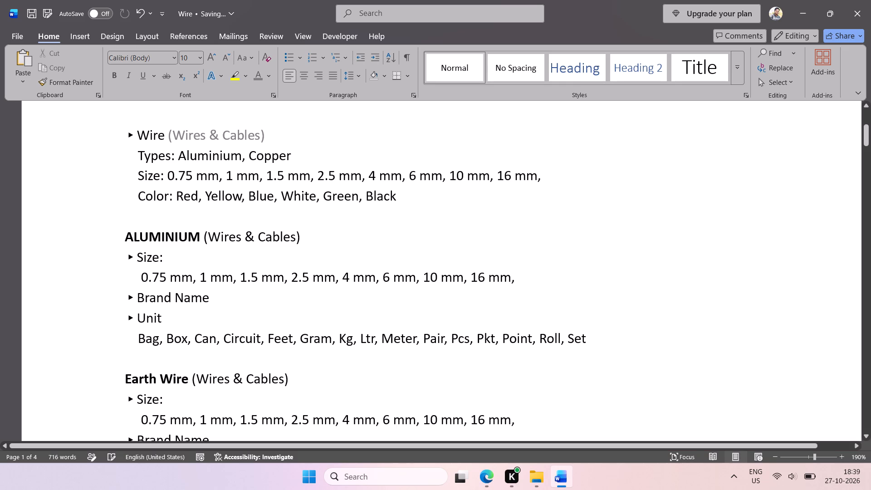
Delete the whole ALUMINIUM entry, leaving one empty line above Earth Wire.
{"action": "left_click_drag", "start_coordinate": [165, 355], "coordinate": [93, 229]}
{"action": "key", "text": "BackSpace"}
{"action": "key", "text": "BackSpace"}
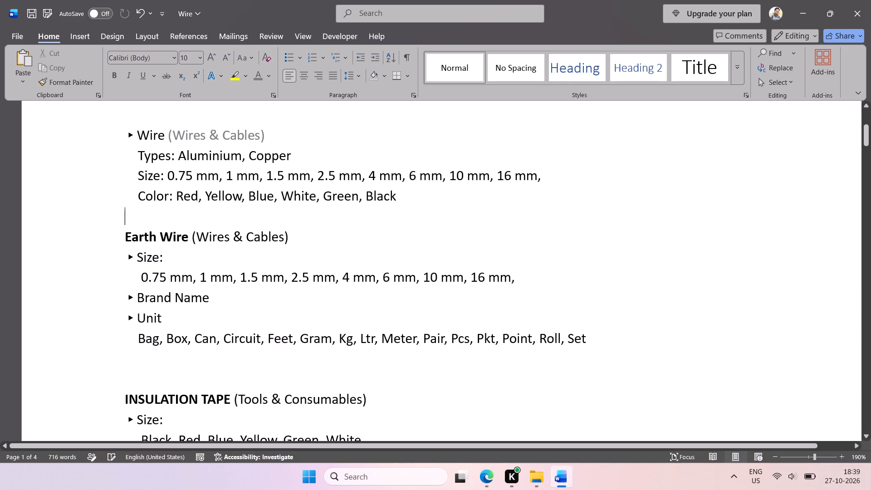
Copy the arrow bullet of the Wire heading to the front of the Earth Wire heading, keeping one empty line above it.
{"action": "left_click_drag", "start_coordinate": [140, 136], "coordinate": [100, 138]}
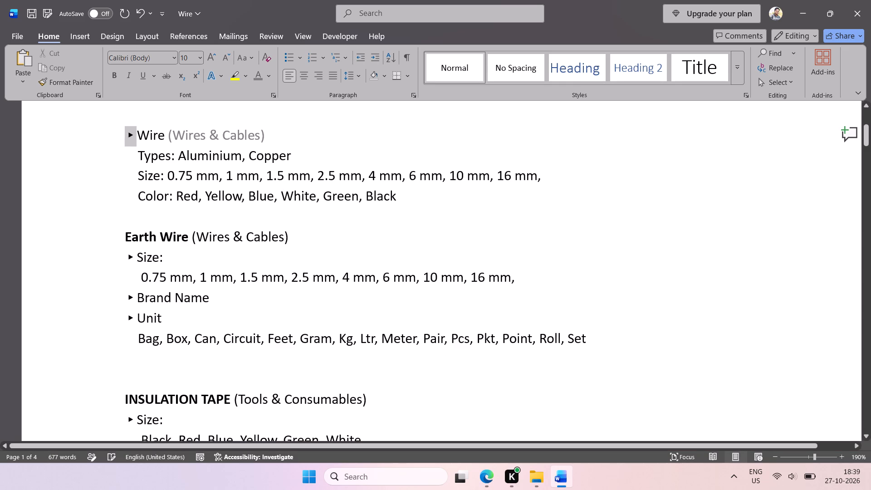
{"action": "key", "text": "ctrl+c"}
{"action": "left_click", "coordinate": [123, 234]}
{"action": "key", "text": "ctrl+v"}
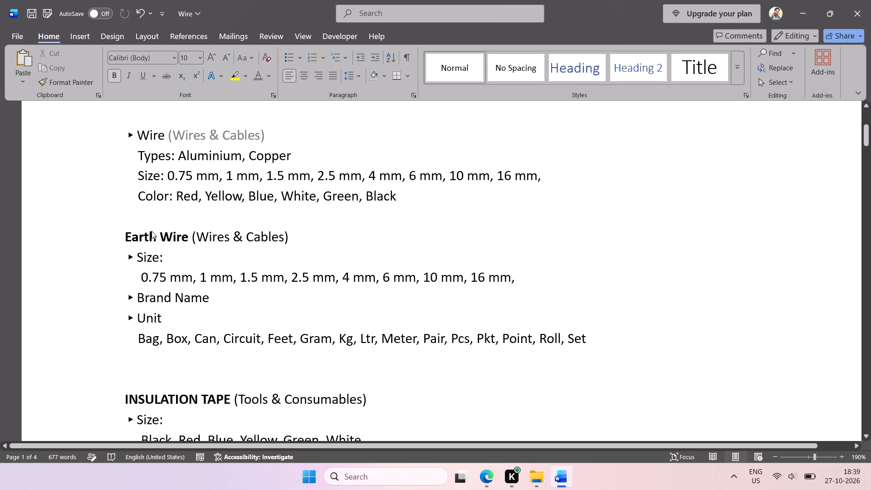
{"action": "left_click", "coordinate": [145, 222]}
{"action": "key", "text": "BackSpace"}
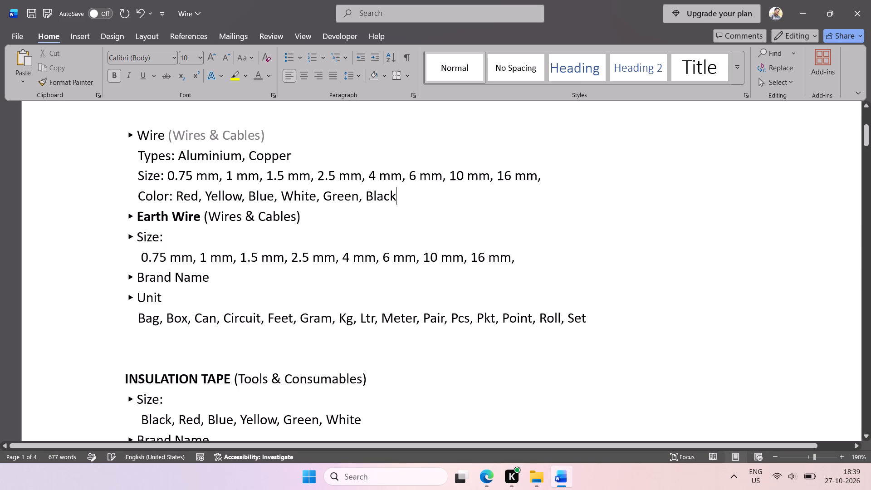
{"action": "key", "text": "Return"}
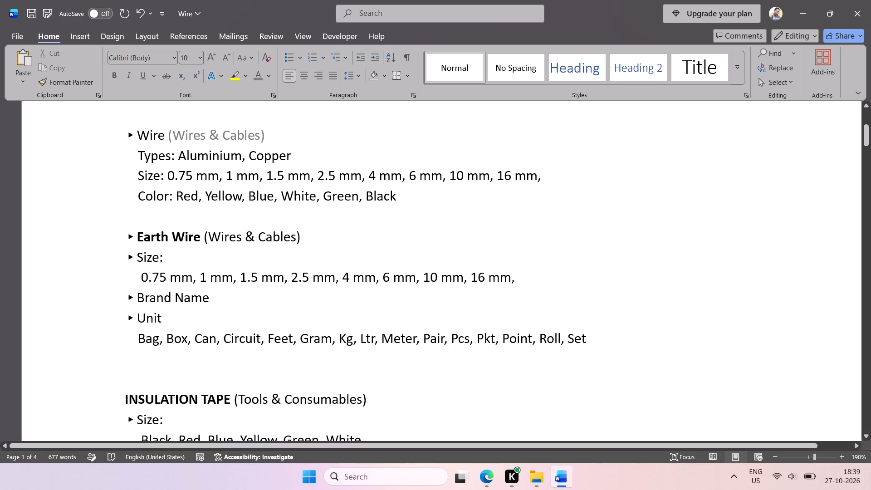
Remove the bold formatting from the Earth Wire heading.
{"action": "left_click_drag", "start_coordinate": [335, 239], "coordinate": [69, 239]}
{"action": "key", "text": "ctrl+b"}
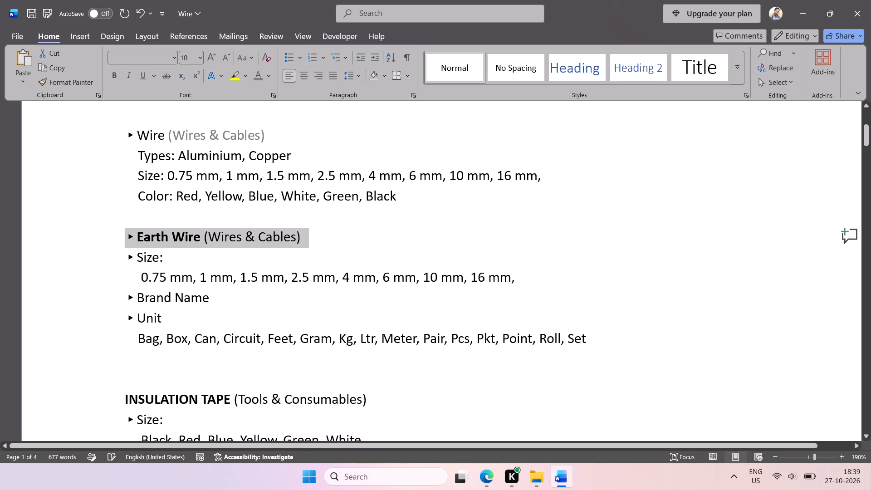
{"action": "key", "text": "ctrl+b"}
{"action": "left_click", "coordinate": [301, 225]}
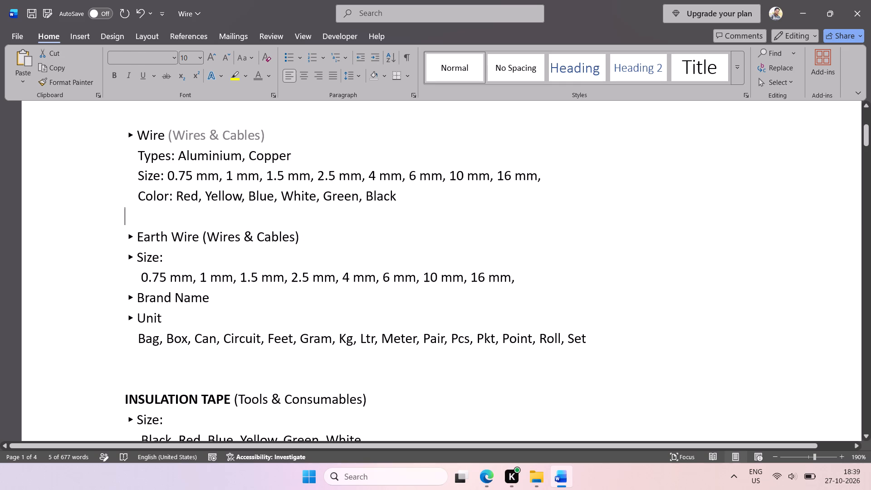
Color the "(Wires & Cables)" category in the Earth Wire heading grey and save the document.
{"action": "left_click_drag", "start_coordinate": [313, 232], "coordinate": [201, 237]}
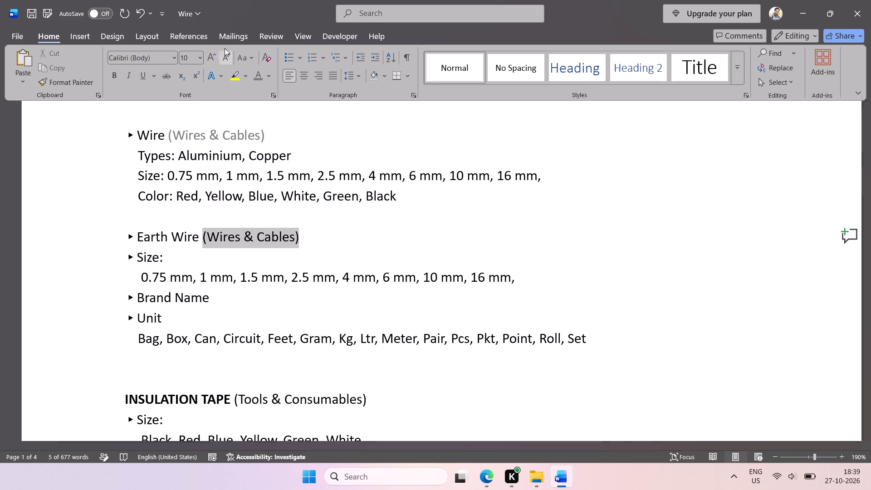
{"action": "left_click", "coordinate": [262, 74]}
{"action": "left_click", "coordinate": [365, 290]}
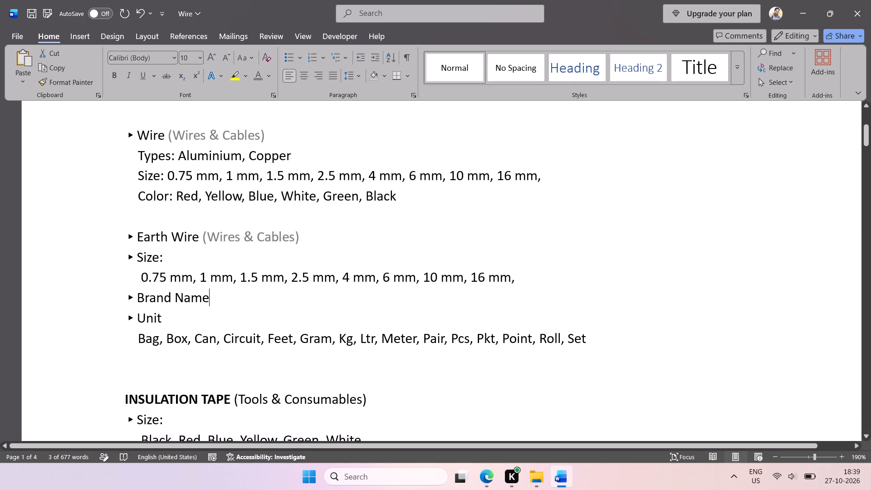
{"action": "key", "text": "ctrl+s"}
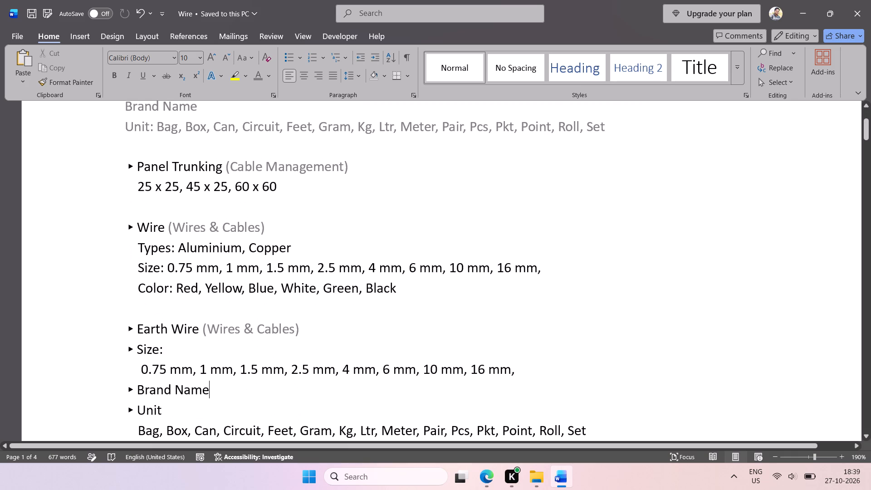
Move "Cable Management" out of the Panel Trunking heading's parentheses onto its own line directly above that entry, with extra space above it.
{"action": "left_click_drag", "start_coordinate": [344, 170], "coordinate": [229, 177]}
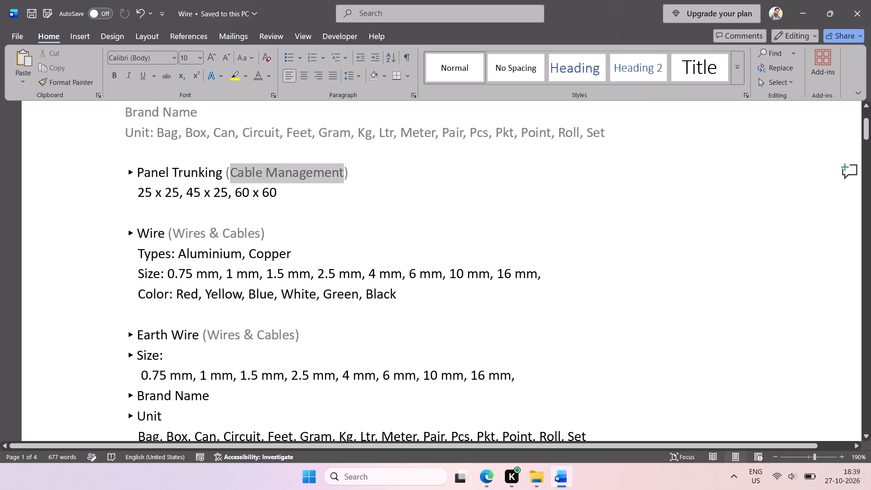
{"action": "left_click_drag", "start_coordinate": [229, 177], "coordinate": [229, 177]}
{"action": "key", "text": "ctrl+x"}
{"action": "left_click", "coordinate": [123, 170]}
{"action": "key", "text": "Return"}
{"action": "key", "text": "Return"}
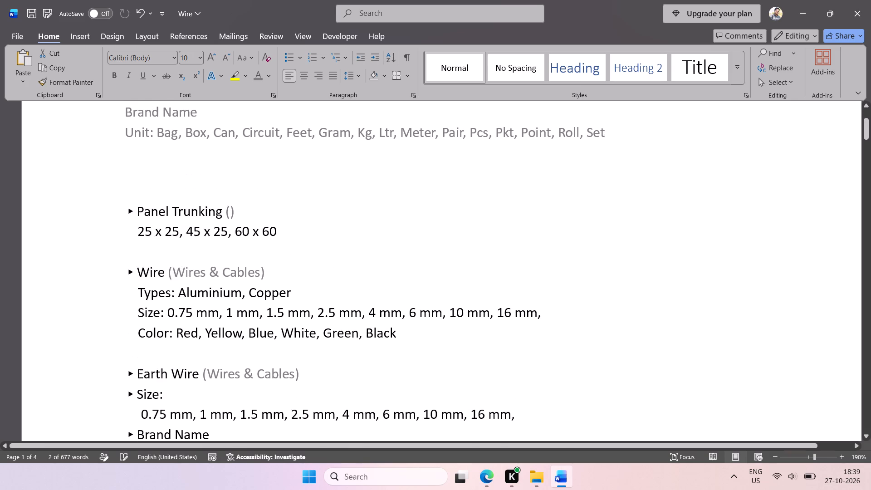
{"action": "key", "text": "Return"}
{"action": "key", "text": "Return"}
{"action": "left_click", "coordinate": [127, 197]}
{"action": "key", "text": "ctrl+v"}
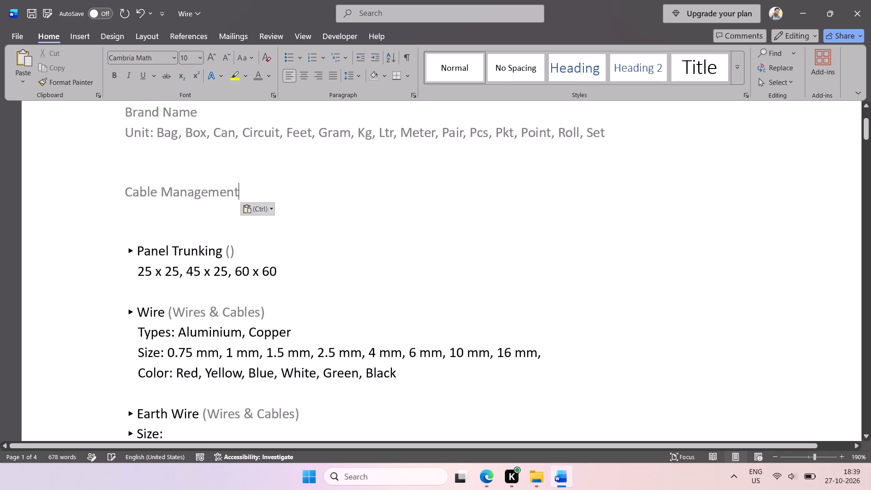
{"action": "left_click", "coordinate": [137, 220]}
{"action": "key", "text": "BackSpace"}
{"action": "left_click", "coordinate": [151, 211]}
{"action": "key", "text": "BackSpace"}
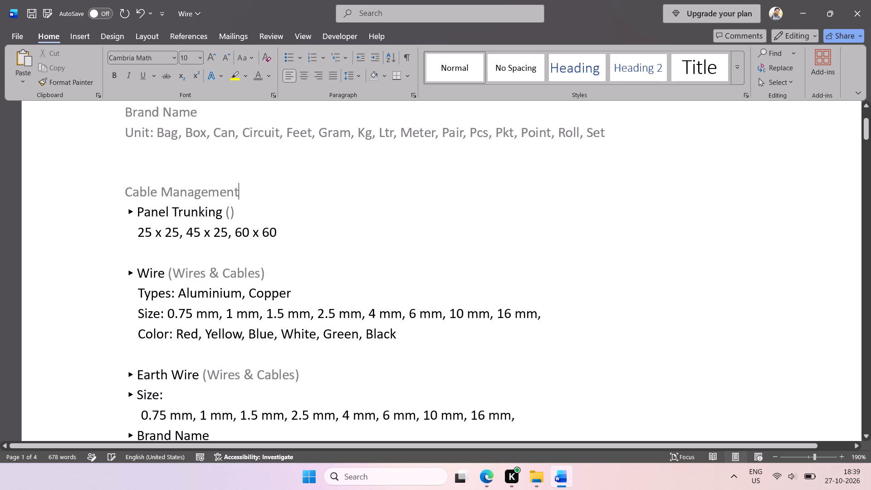
Delete the empty parentheses after Panel Trunking, keeping one empty line below its size list.
{"action": "left_click", "coordinate": [250, 209]}
{"action": "key", "text": "BackSpace"}
{"action": "key", "text": "BackSpace"}
{"action": "key", "text": "BackSpace"}
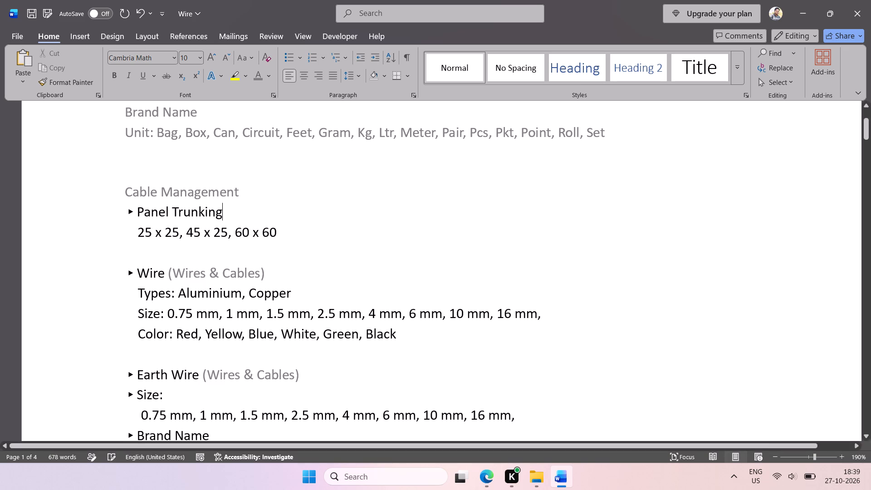
{"action": "left_click", "coordinate": [185, 255]}
{"action": "key", "text": "BackSpace"}
{"action": "key", "text": "Return"}
Move "Wires & Cables" out of the Wire heading's parentheses onto its own line directly above the Wire entry.
{"action": "left_click_drag", "start_coordinate": [262, 269], "coordinate": [185, 274]}
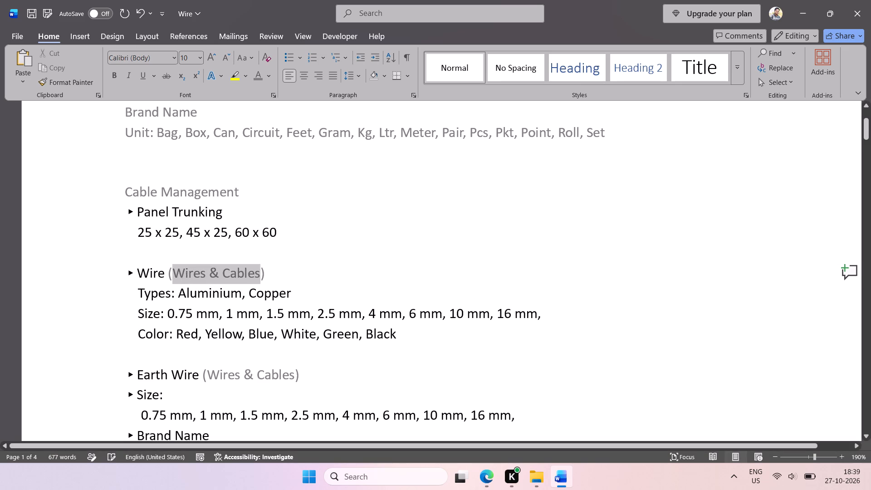
{"action": "key", "text": "ctrl+x"}
{"action": "left_click", "coordinate": [133, 256]}
{"action": "key", "text": "Return"}
{"action": "key", "text": "Return"}
{"action": "key", "text": "Return"}
{"action": "left_click", "coordinate": [134, 284]}
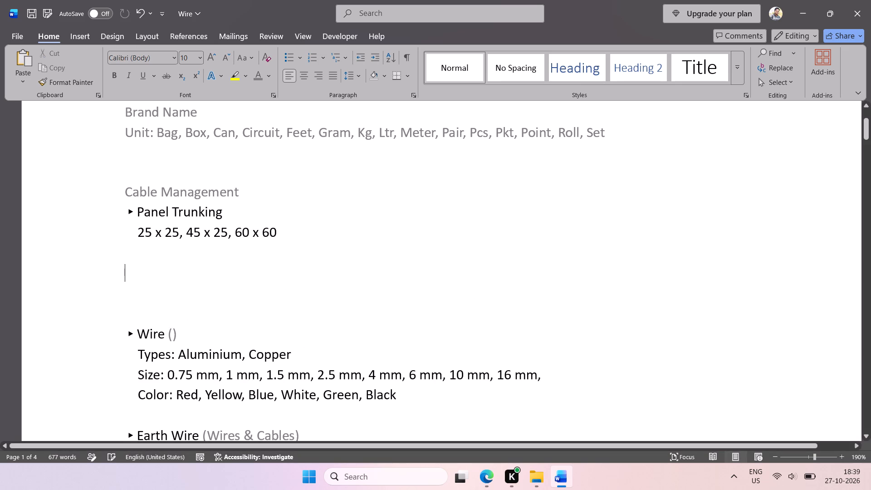
{"action": "key", "text": "ctrl+v"}
{"action": "left_click", "coordinate": [152, 301]}
{"action": "key", "text": "BackSpace"}
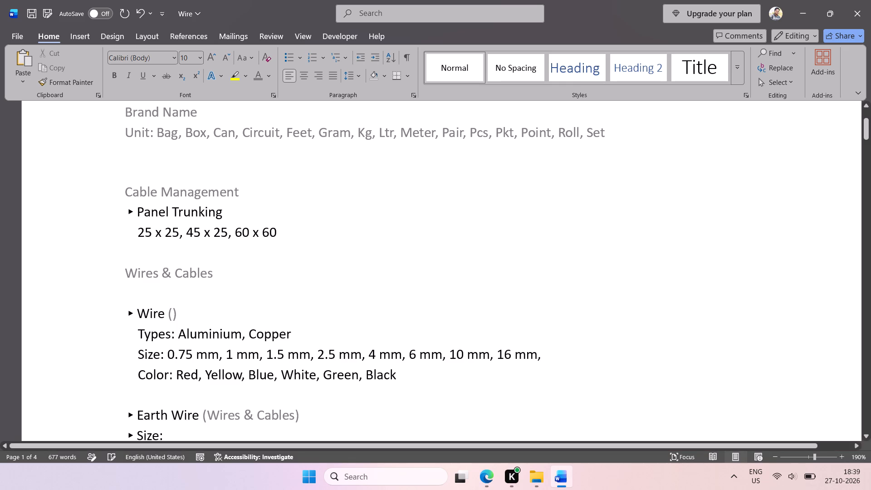
{"action": "left_click", "coordinate": [145, 289]}
{"action": "key", "text": "BackSpace"}
Delete the empty parentheses after the Wire heading.
{"action": "left_click", "coordinate": [194, 293]}
{"action": "key", "text": "BackSpace"}
{"action": "key", "text": "BackSpace"}
{"action": "key", "text": "BackSpace"}
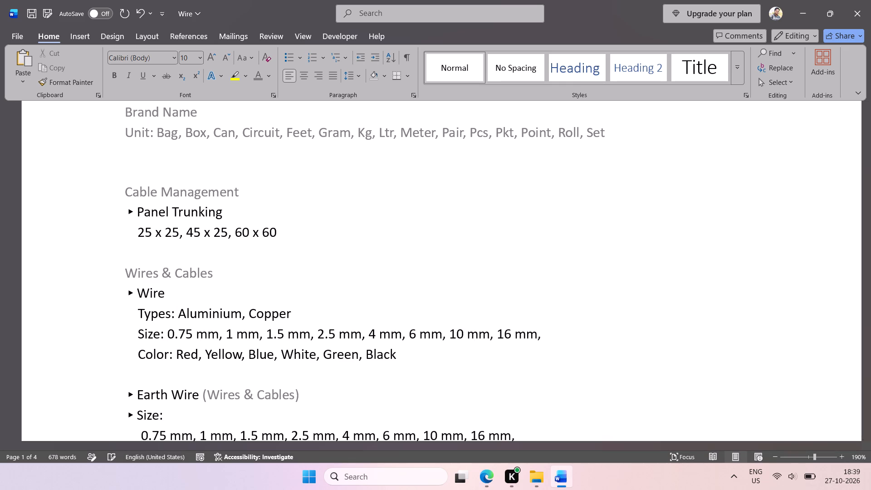
{"action": "key", "text": "BackSpace"}
{"action": "scroll", "coordinate": [230, 306], "scroll_direction": "down", "scroll_amount": 1}
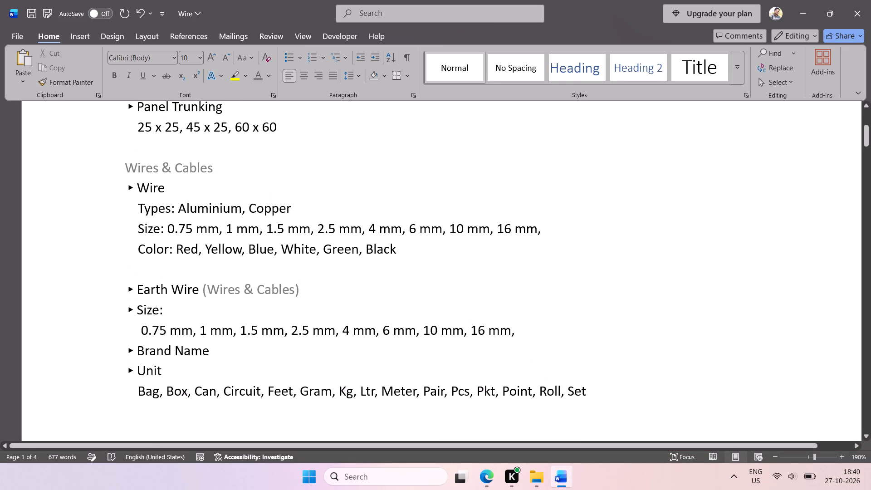
Move Earth Wire directly below the Wire entry's Color line and delete its "(Wires & Cables)" text.
{"action": "left_click", "coordinate": [175, 270]}
{"action": "key", "text": "BackSpace"}
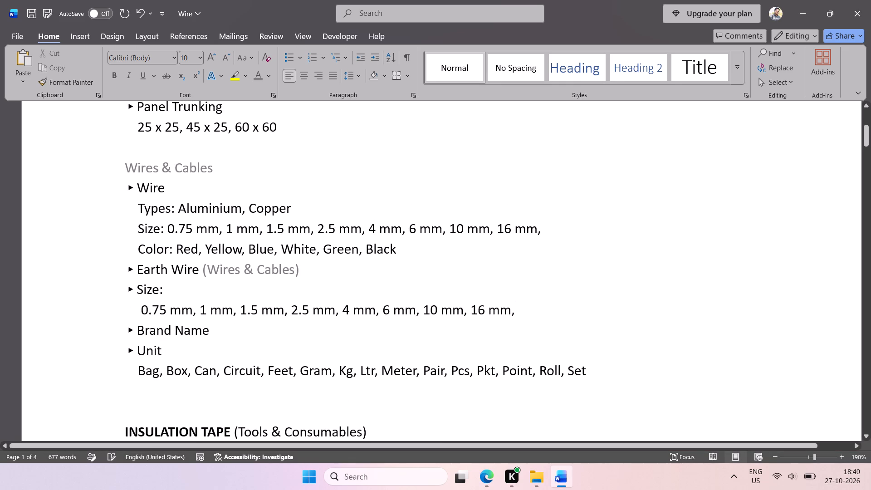
{"action": "left_click_drag", "start_coordinate": [308, 275], "coordinate": [203, 275]}
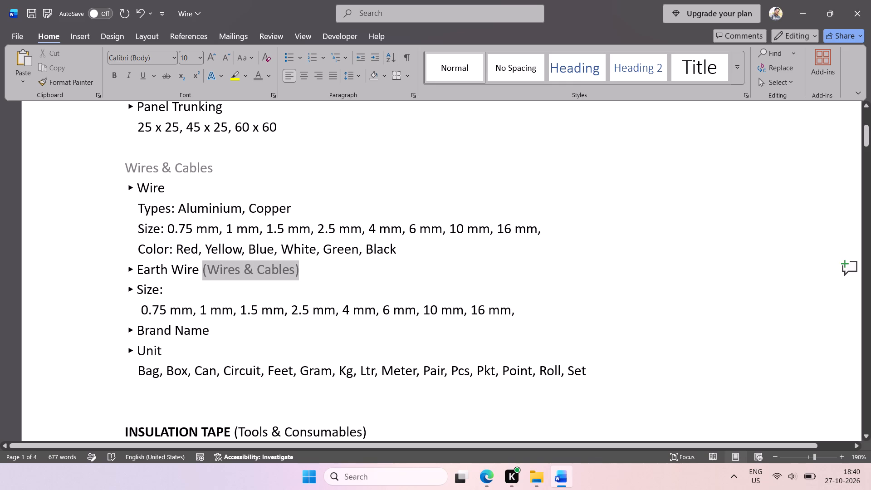
{"action": "left_click_drag", "start_coordinate": [203, 275], "coordinate": [202, 276]}
{"action": "key", "text": "BackSpace"}
{"action": "key", "text": "BackSpace"}
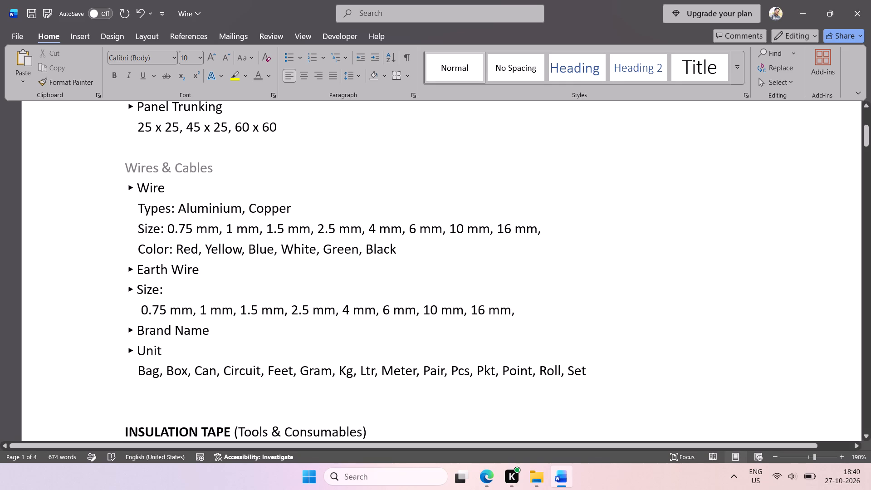
Delete the Size, Brand Name and Unit lines with their values under Earth Wire, keeping one empty line before INSULATION TAPE.
{"action": "left_click_drag", "start_coordinate": [597, 365], "coordinate": [88, 304]}
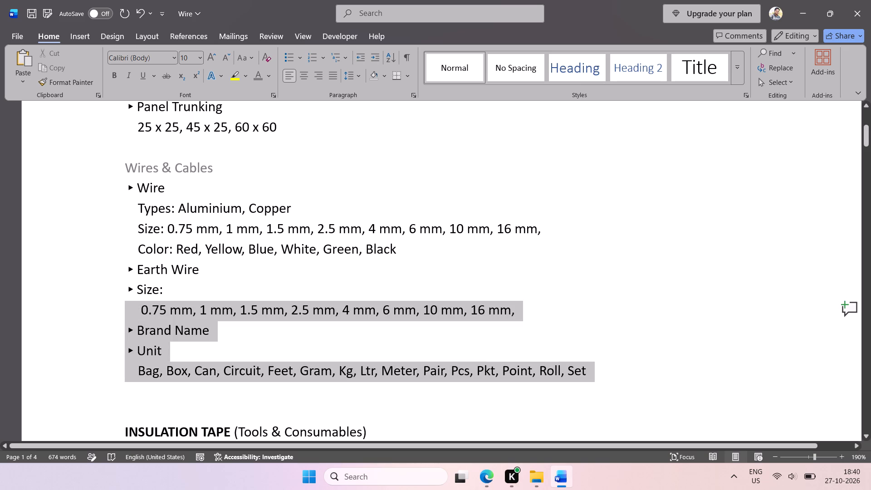
{"action": "left_click_drag", "start_coordinate": [88, 304], "coordinate": [82, 297]}
{"action": "key", "text": "BackSpace"}
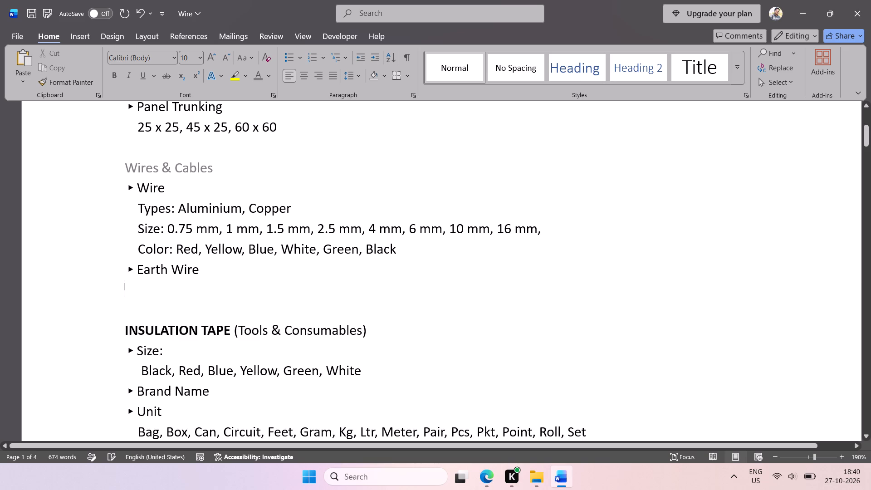
{"action": "key", "text": "BackSpace"}
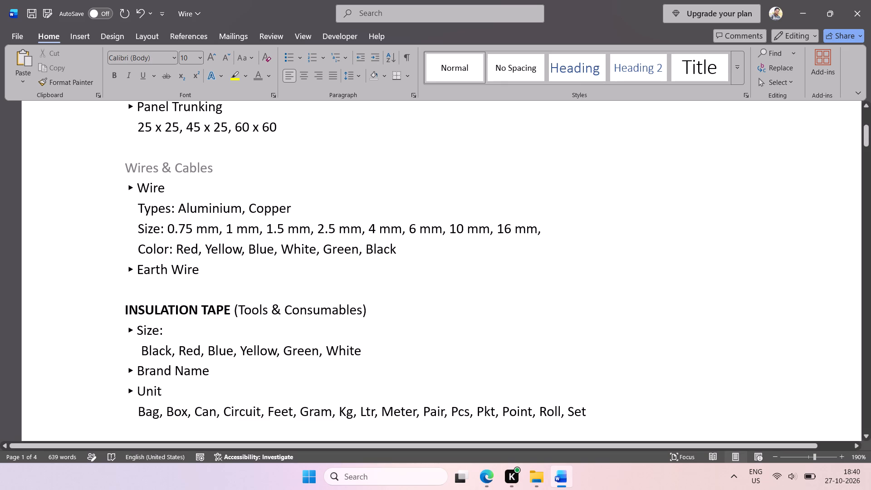
Copy "Tools & Consumables" from the INSULATION TAPE heading onto its own line directly above it.
{"action": "scroll", "coordinate": [244, 295], "scroll_direction": "down", "scroll_amount": 1}
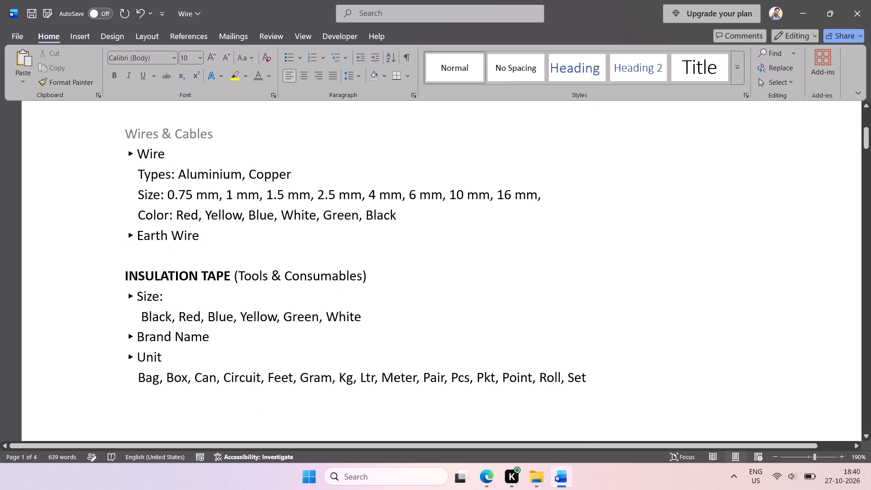
{"action": "left_click_drag", "start_coordinate": [362, 276], "coordinate": [238, 277]}
{"action": "key", "text": "ctrl+c"}
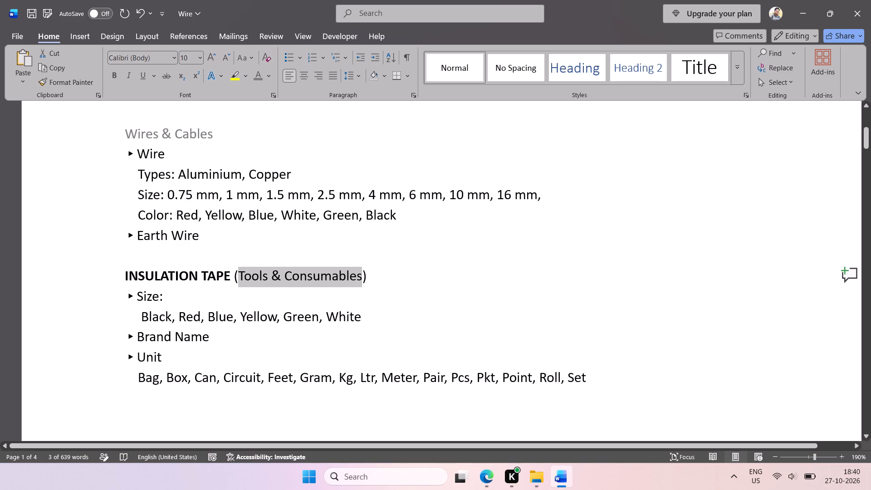
{"action": "left_click", "coordinate": [136, 261]}
{"action": "key", "text": "Return"}
{"action": "left_click", "coordinate": [129, 269]}
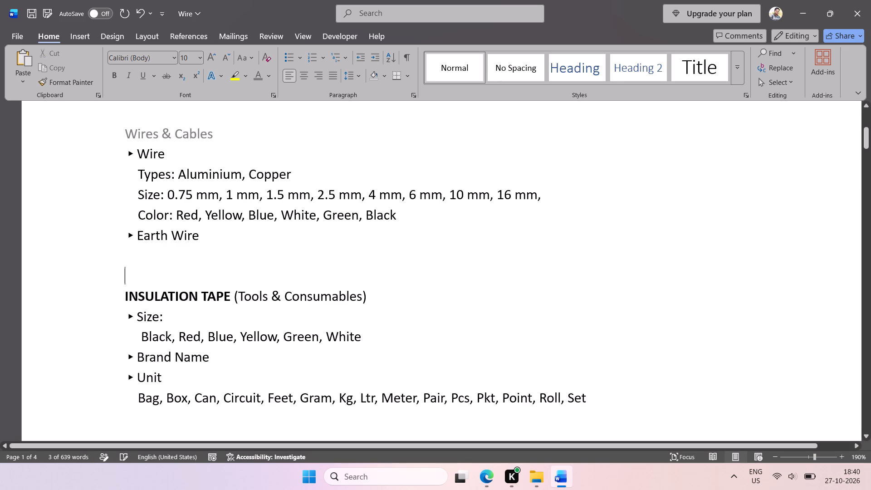
{"action": "key", "text": "ctrl+v"}
Color the new "Tools & Consumables" category line grey and save the document.
{"action": "left_click_drag", "start_coordinate": [256, 274], "coordinate": [86, 266]}
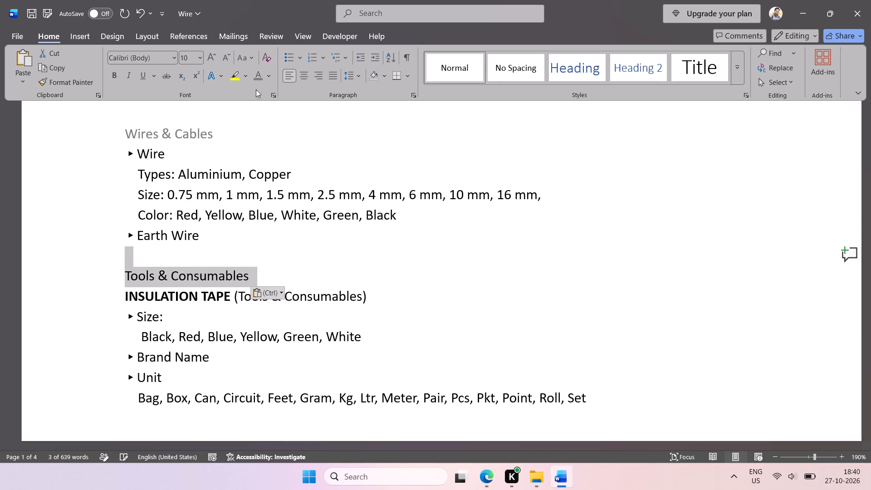
{"action": "left_click", "coordinate": [206, 285]}
{"action": "left_click_drag", "start_coordinate": [255, 274], "coordinate": [98, 276]}
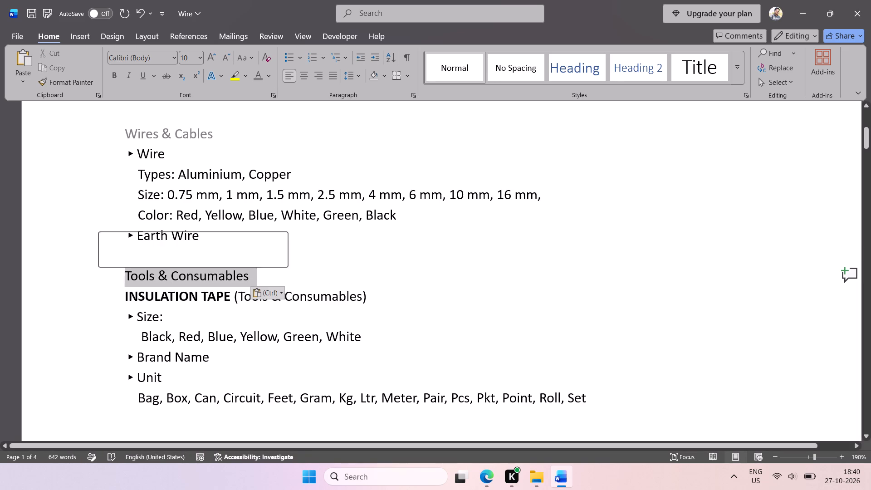
{"action": "left_click", "coordinate": [256, 78]}
{"action": "left_click", "coordinate": [414, 198]}
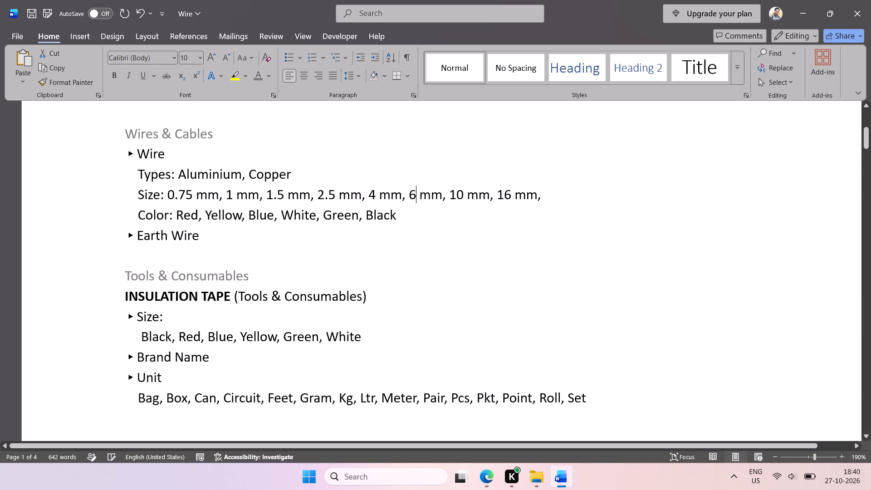
{"action": "key", "text": "ctrl+s"}
Delete "(Tools & Consumables)" after INSULATION TAPE.
{"action": "left_click_drag", "start_coordinate": [387, 294], "coordinate": [235, 300]}
{"action": "key", "text": "BackSpace"}
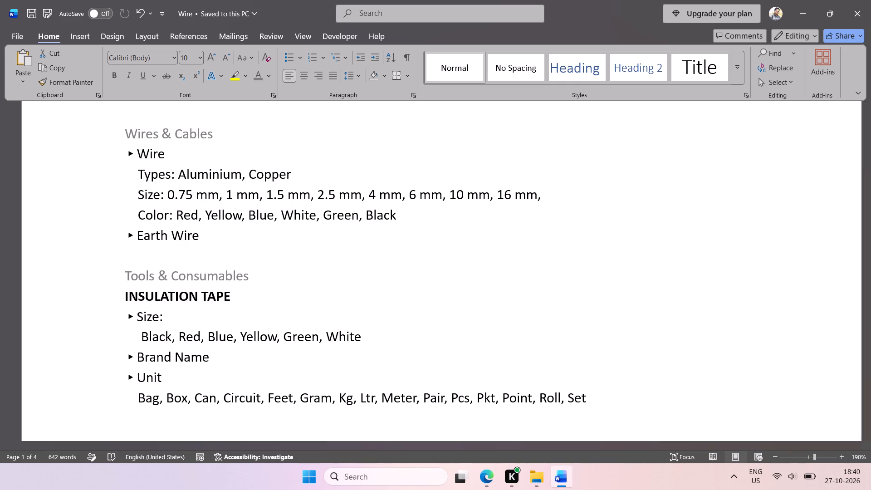
{"action": "key", "text": "BackSpace"}
Copy the arrow bullet from the Size line to the start of the INSULATION TAPE line.
{"action": "left_click_drag", "start_coordinate": [137, 318], "coordinate": [102, 320]}
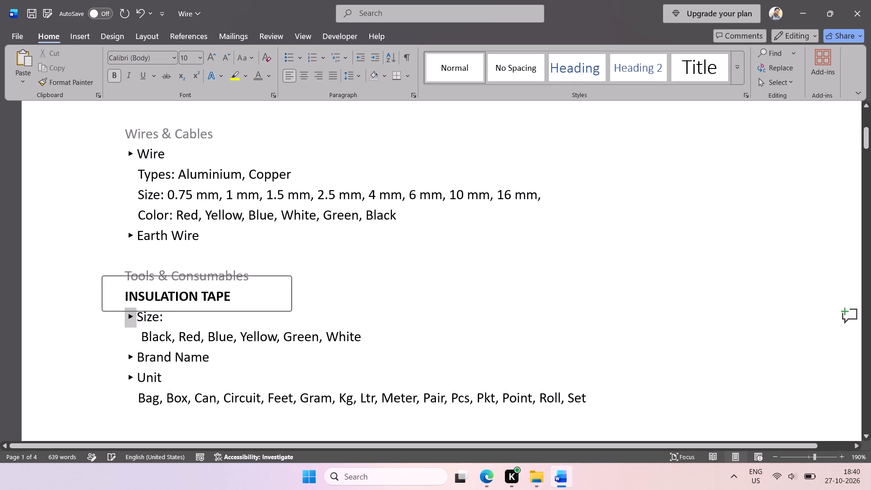
{"action": "key", "text": "ctrl+c"}
{"action": "left_click", "coordinate": [119, 299]}
{"action": "key", "text": "ctrl+v"}
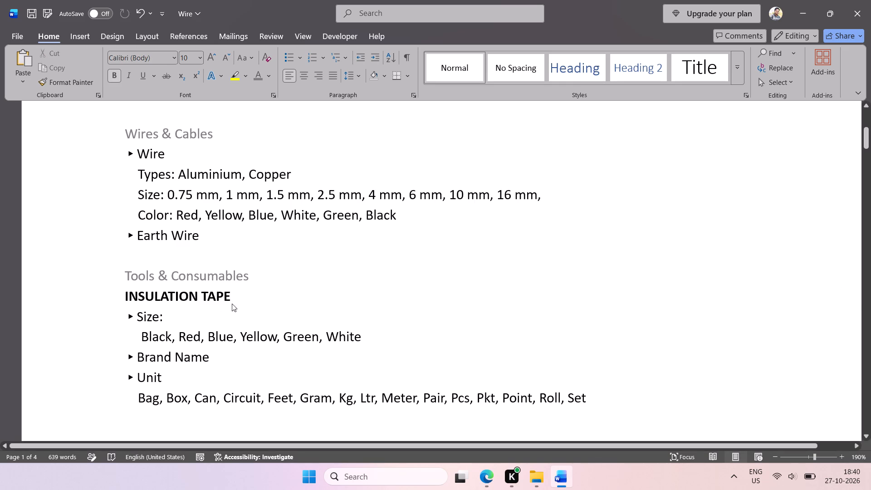
Remove the bold from INSULATION TAPE and change its case to "Insulation Tape".
{"action": "left_click_drag", "start_coordinate": [253, 293], "coordinate": [106, 295]}
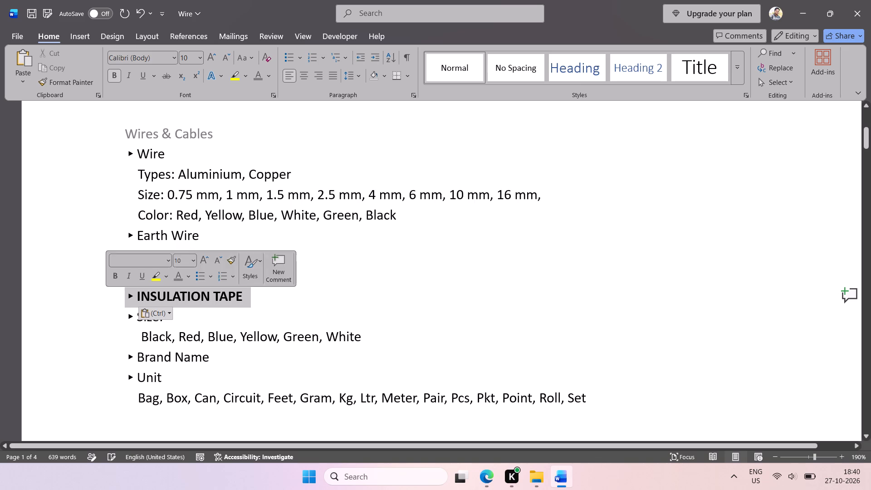
{"action": "key", "text": "ctrl+b"}
{"action": "key", "text": "ctrl+b"}
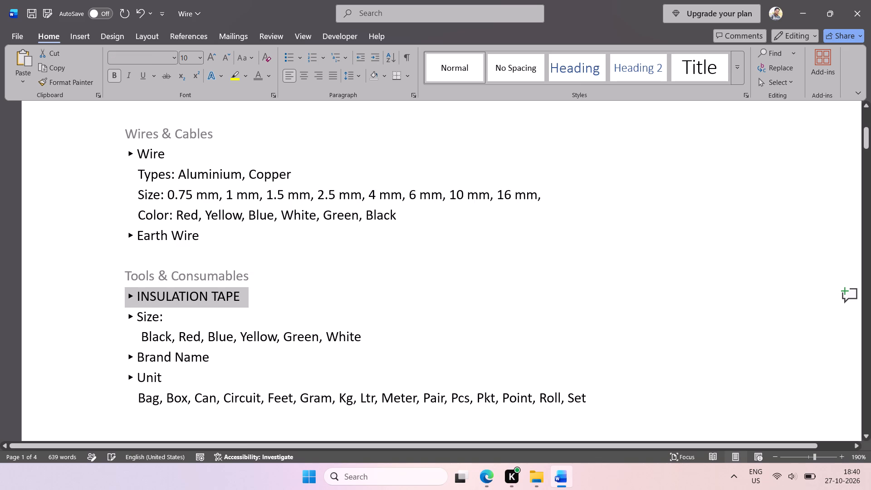
{"action": "key", "text": "shift+F3"}
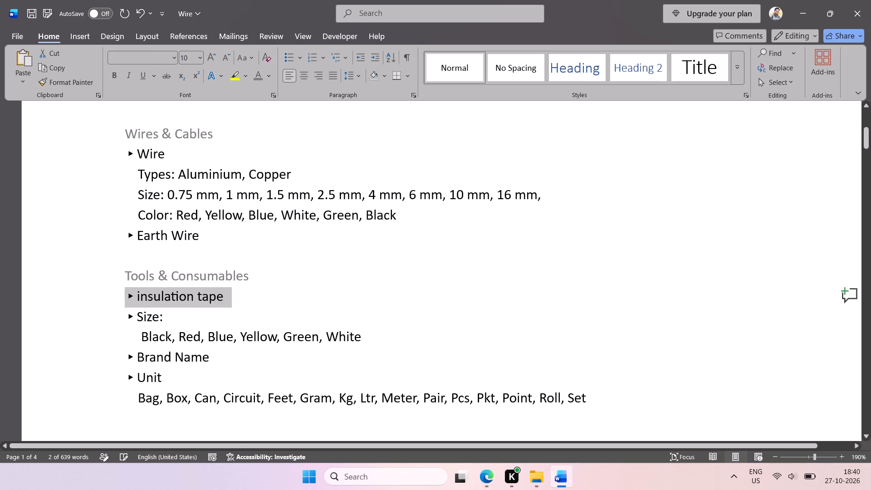
{"action": "key", "text": "shift+F3"}
{"action": "left_click", "coordinate": [213, 315]}
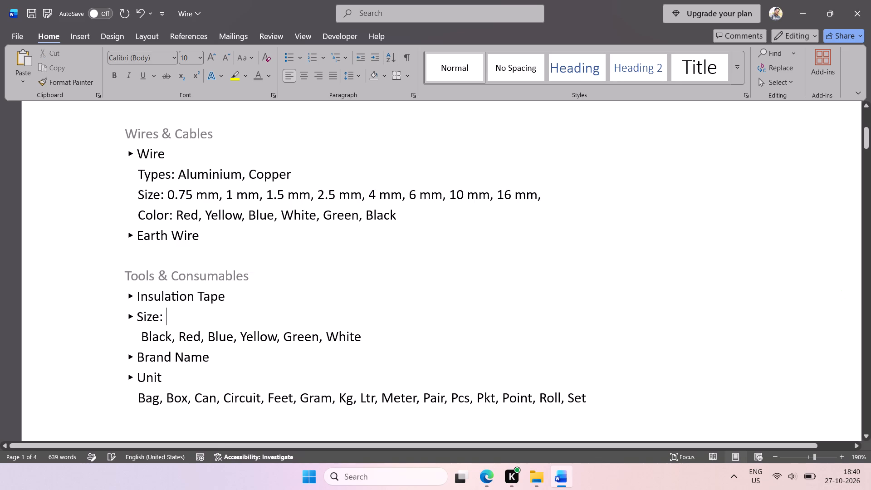
Replace Insulation Tape's bulleted Size label with the Wire entry's indented "Color:" label, on the same line as the color list.
{"action": "left_click_drag", "start_coordinate": [175, 215], "coordinate": [168, 215]}
{"action": "left_click_drag", "start_coordinate": [168, 215], "coordinate": [89, 217]}
{"action": "key", "text": "ctrl+c"}
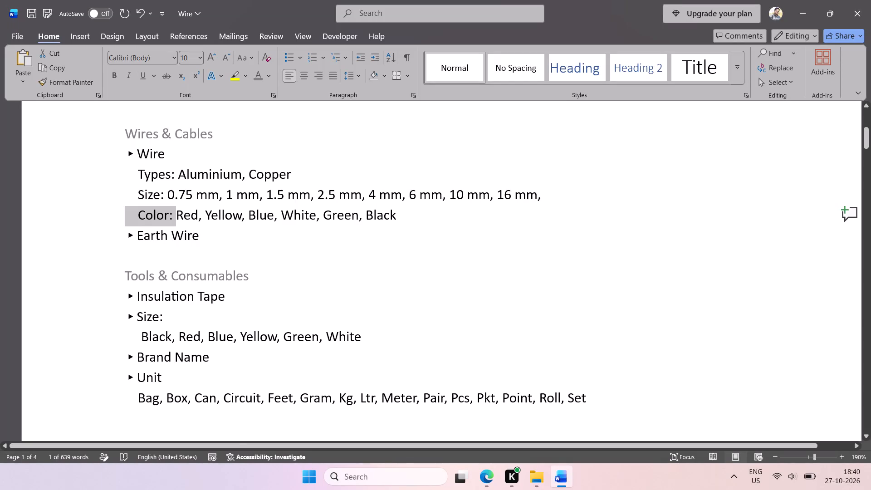
{"action": "left_click_drag", "start_coordinate": [141, 338], "coordinate": [125, 312]}
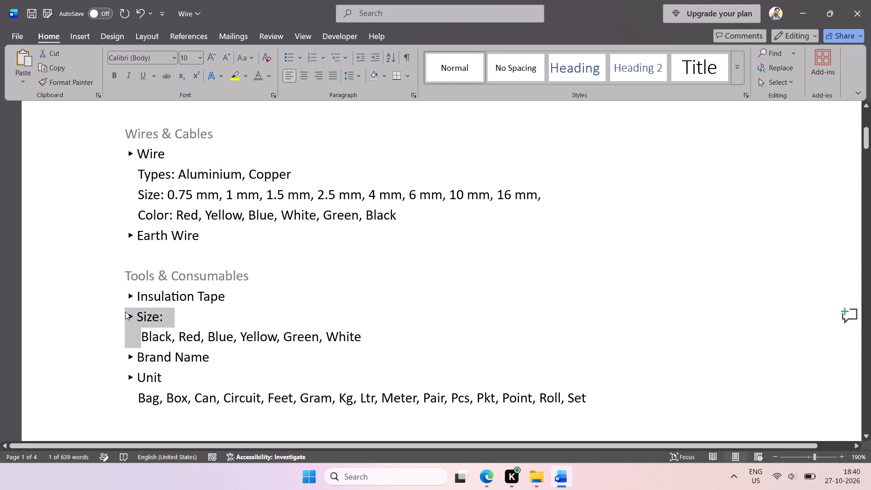
{"action": "key", "text": "ctrl+v"}
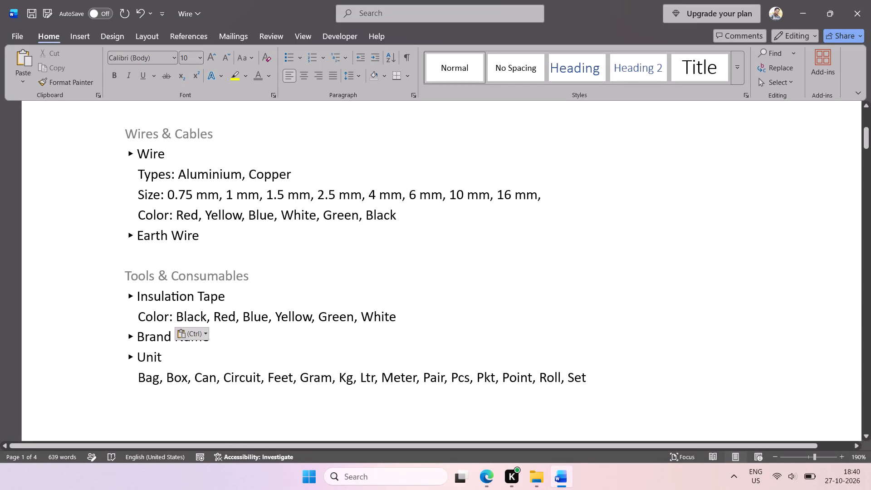
Delete the Brand Name and Unit lines with the unit list under Insulation Tape.
{"action": "left_click_drag", "start_coordinate": [591, 380], "coordinate": [63, 330]}
{"action": "key", "text": "BackSpace"}
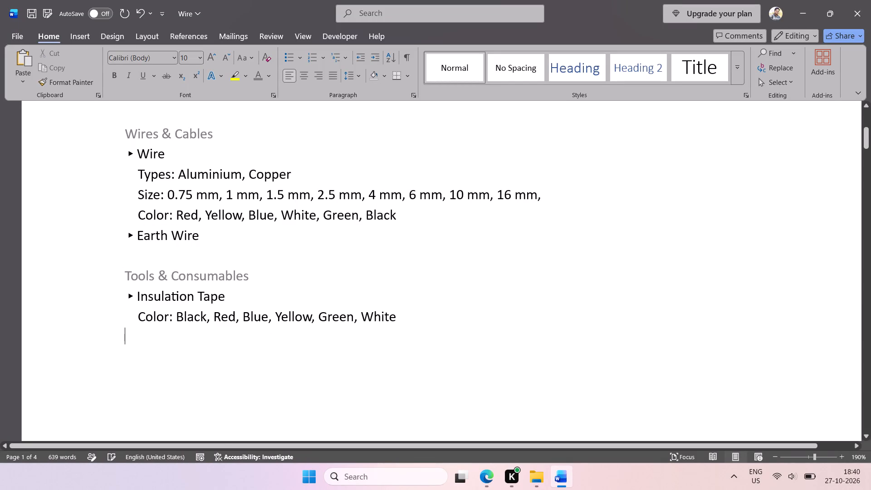
Pull the CAMERA WIRE section up from the following page below Insulation Tape's color list, keeping one empty line between them.
{"action": "scroll", "coordinate": [359, 244], "scroll_direction": "down", "scroll_amount": 5, "text": "ctrl"}
{"action": "scroll", "coordinate": [359, 244], "scroll_direction": "down", "scroll_amount": 1}
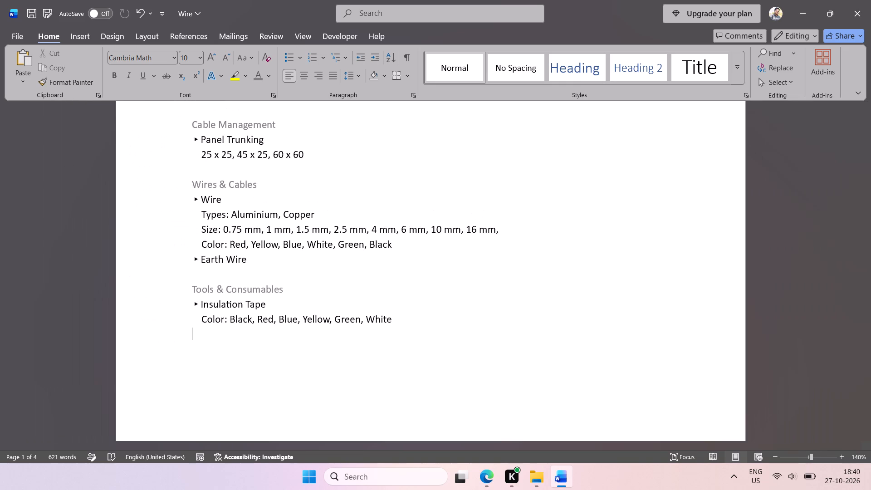
{"action": "scroll", "coordinate": [359, 244], "scroll_direction": "down", "scroll_amount": 4}
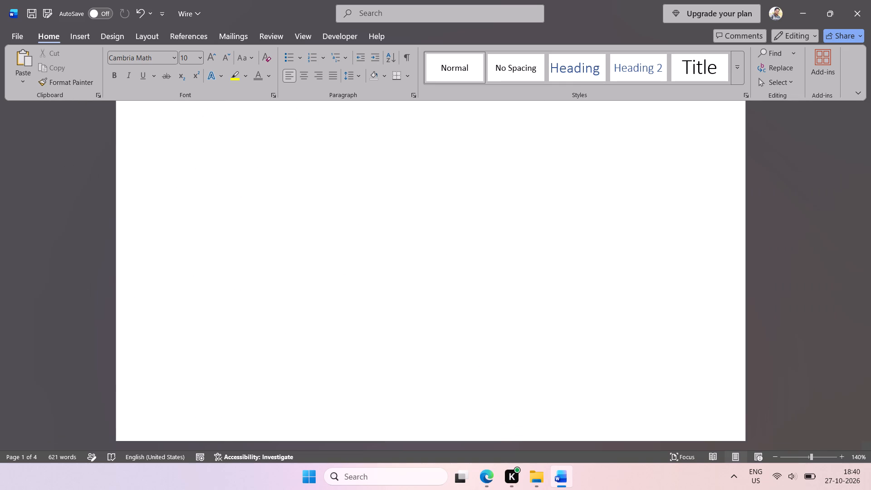
{"action": "scroll", "coordinate": [336, 260], "scroll_direction": "down", "scroll_amount": 1}
{"action": "scroll", "coordinate": [259, 358], "scroll_direction": "down", "scroll_amount": 1}
{"action": "left_click", "coordinate": [192, 250]}
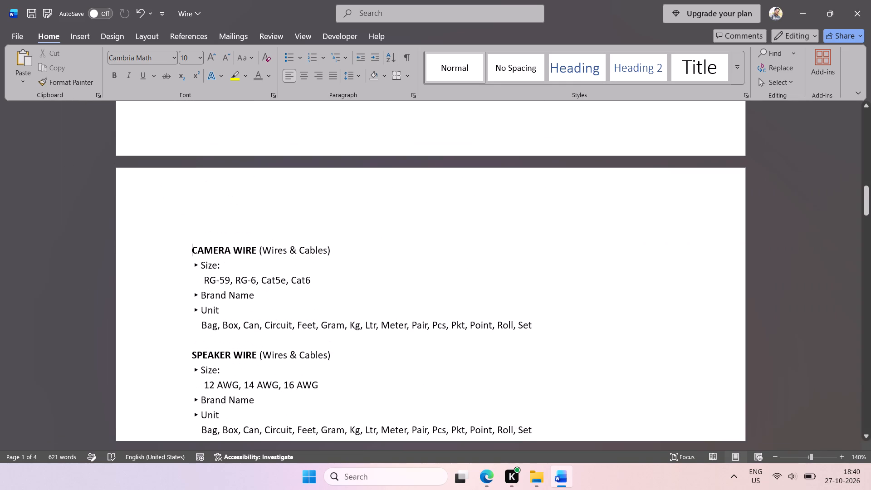
{"action": "key", "text": "BackSpace"}
{"action": "key", "text": "BackSpace"}
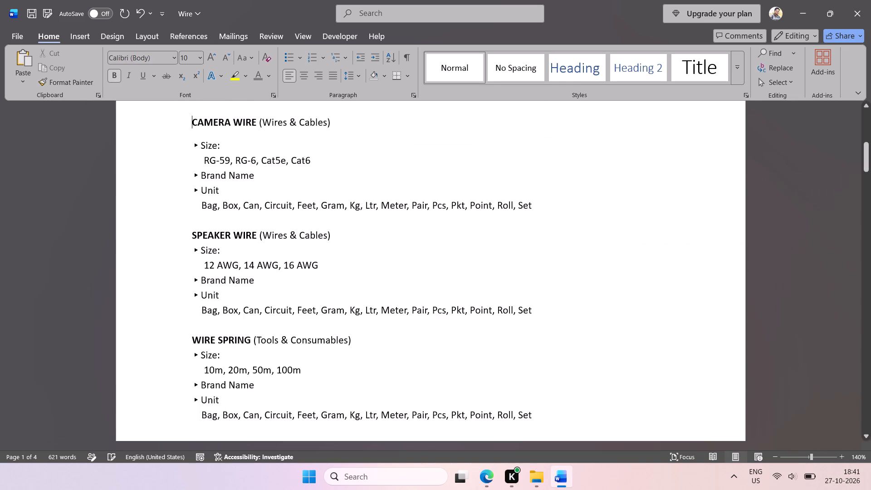
{"action": "key", "text": "BackSpace"}
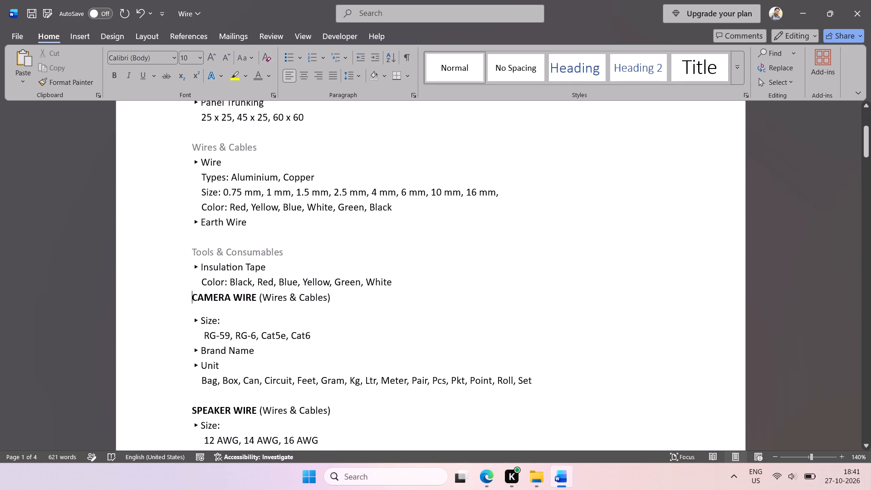
{"action": "key", "text": "Return"}
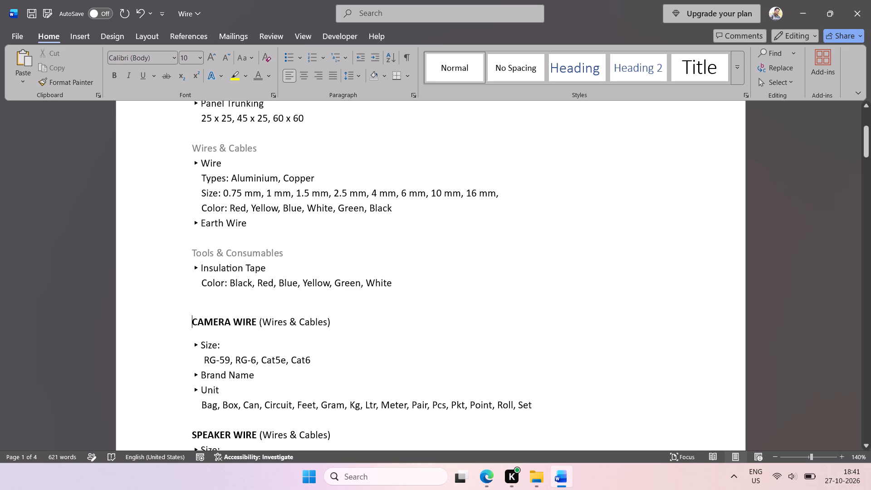
Duplicate the bulleted "Wire" line onto a new line directly below Earth Wire.
{"action": "left_click_drag", "start_coordinate": [229, 167], "coordinate": [166, 162]}
{"action": "key", "text": "ctrl+c"}
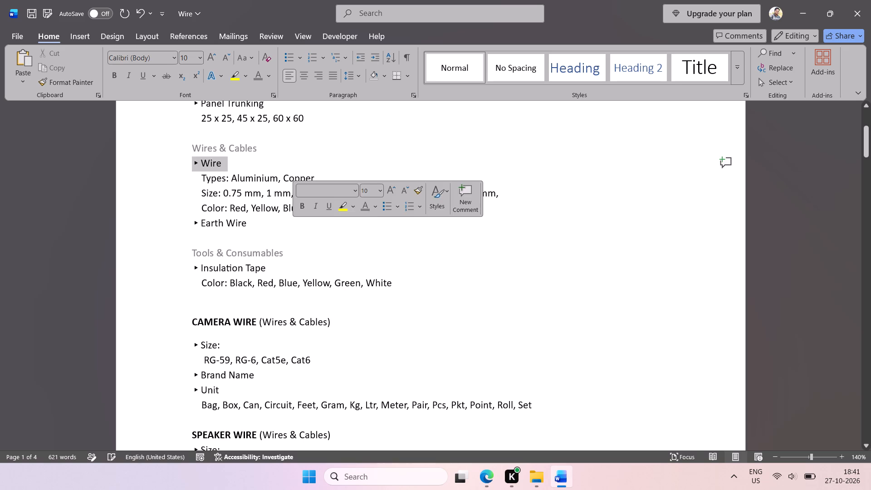
{"action": "left_click", "coordinate": [254, 219]}
{"action": "key", "text": "Return"}
{"action": "key", "text": "ctrl+v"}
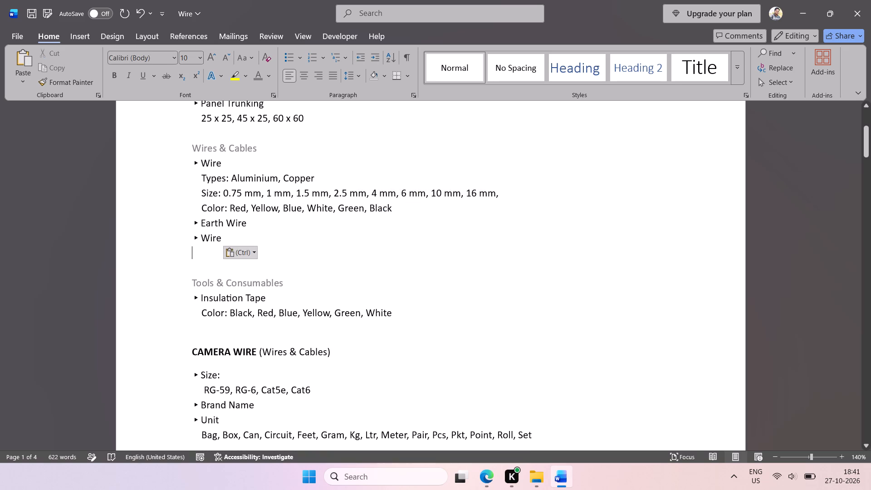
Replace the duplicated bullet's text with "CAMERA WIRE" copied from its heading, without bold and without a leading space.
{"action": "left_click_drag", "start_coordinate": [255, 348], "coordinate": [183, 346]}
{"action": "key", "text": "ctrl+c"}
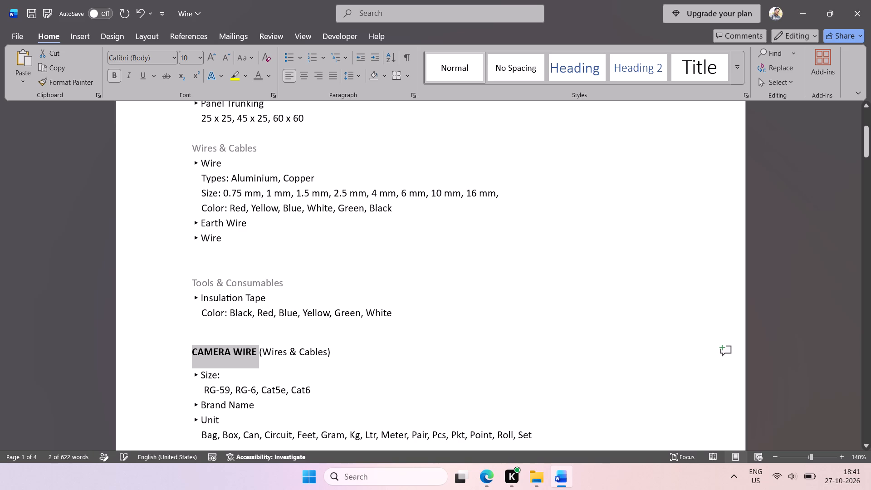
{"action": "double_click", "coordinate": [210, 237]}
{"action": "right_click", "coordinate": [210, 237]}
{"action": "left_click", "coordinate": [287, 314]}
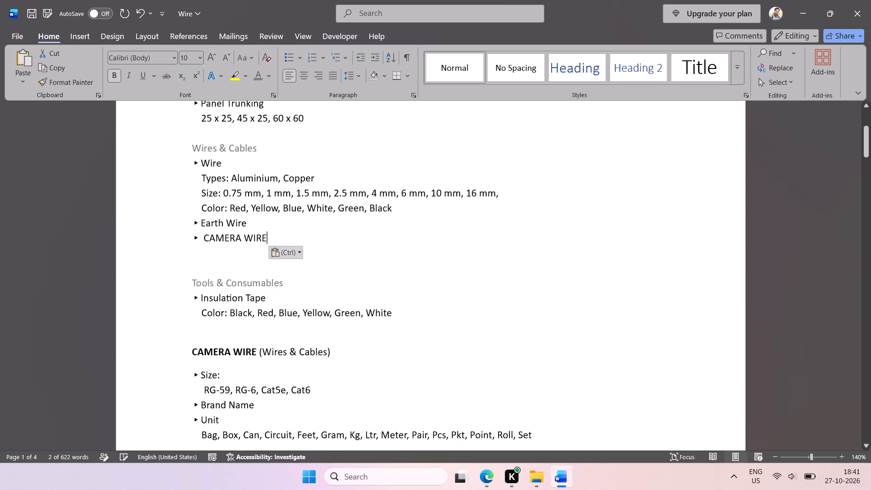
{"action": "left_click", "coordinate": [203, 238]}
{"action": "key", "text": "BackSpace"}
Change the "CAMERA WIRE" bullet under Wires & Cables to title case, reading "Camera Wire".
{"action": "left_click", "coordinate": [214, 239]}
{"action": "key", "text": "shift+F3"}
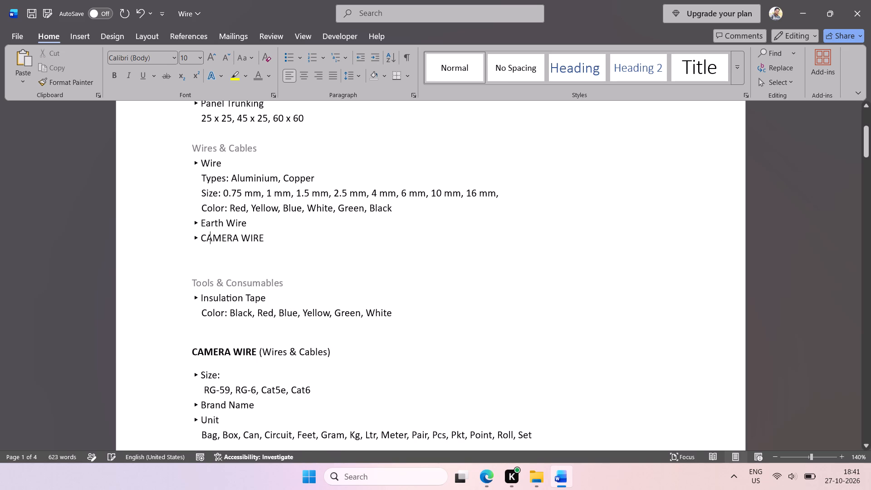
{"action": "key", "text": "shift+F3"}
{"action": "left_click", "coordinate": [256, 236]}
{"action": "key", "text": "shift+F3"}
{"action": "key", "text": "shift+F3"}
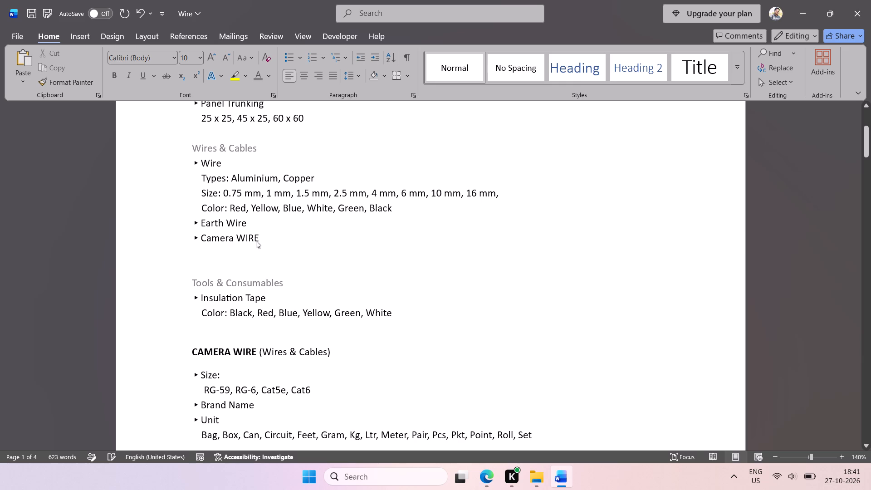
{"action": "left_click", "coordinate": [251, 362]}
Move the RG-59, RG-6, Cat5e, Cat6 list from the old section to a new line below Camera Wire, indented like the Panel Trunking sizes.
{"action": "double_click", "coordinate": [192, 118]}
{"action": "key", "text": "ctrl+c"}
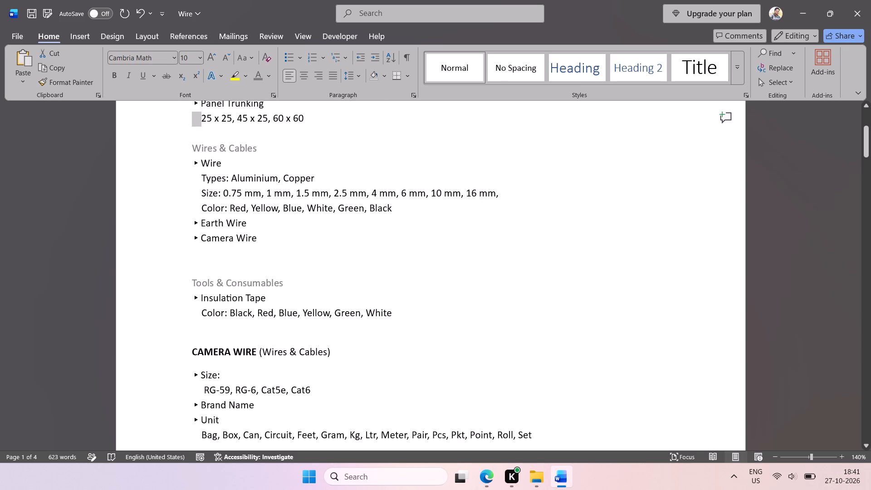
{"action": "left_click", "coordinate": [258, 240]}
{"action": "key", "text": "Return"}
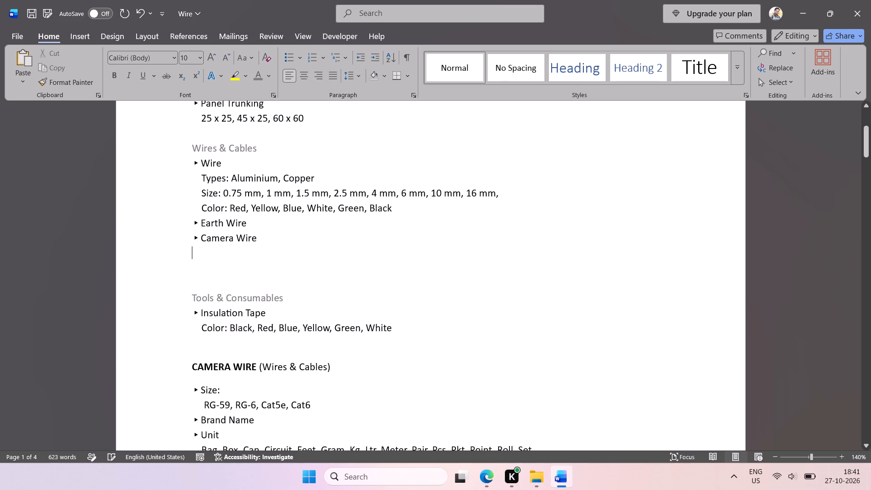
{"action": "key", "text": "ctrl+v"}
{"action": "left_click_drag", "start_coordinate": [314, 402], "coordinate": [213, 405]}
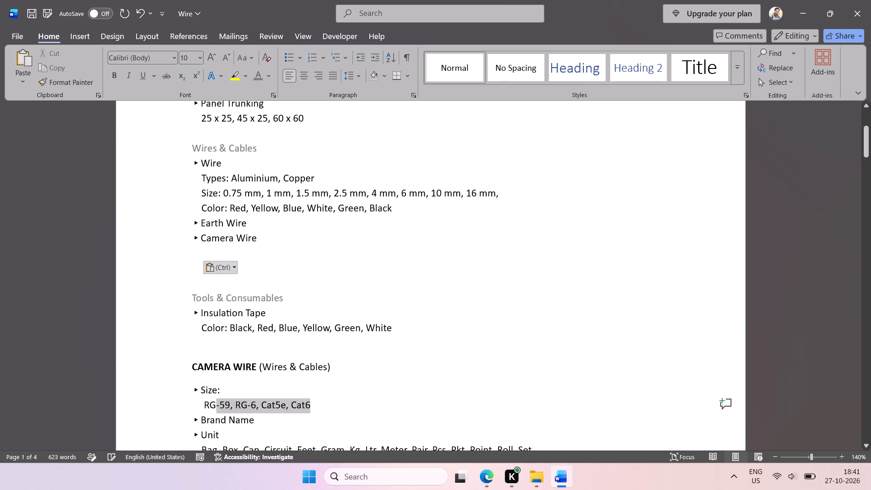
{"action": "left_click_drag", "start_coordinate": [213, 405], "coordinate": [210, 406]}
{"action": "key", "text": "ctrl+x"}
{"action": "left_click", "coordinate": [230, 253]}
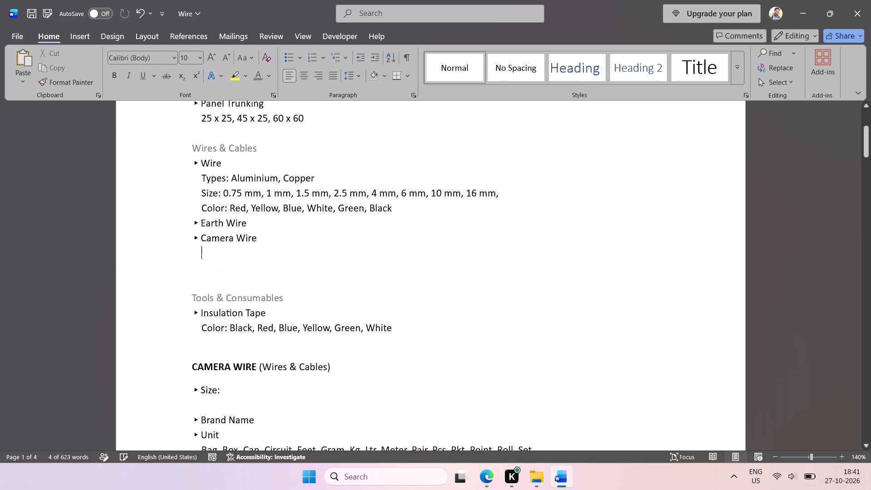
{"action": "key", "text": "ctrl+v"}
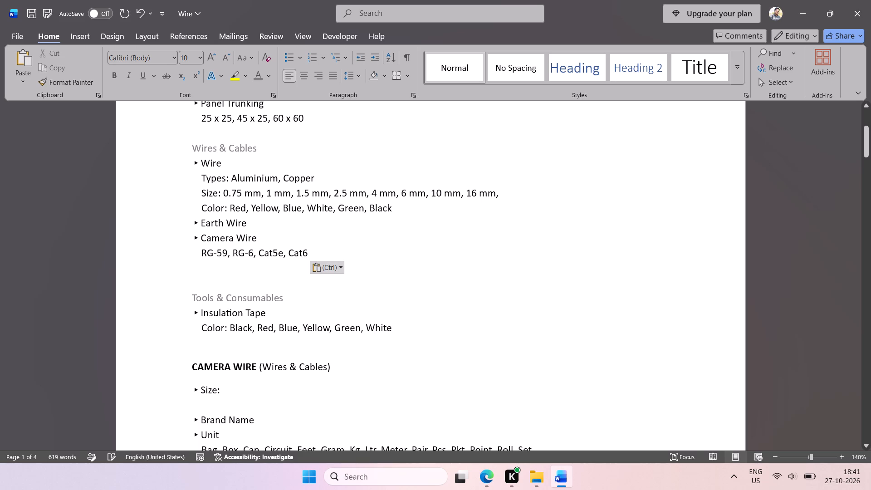
Prefix the RG-59, RG-6, Cat5e, Cat6 line with the indented "Types:" label copied from the Wire entry.
{"action": "left_click_drag", "start_coordinate": [230, 178], "coordinate": [159, 178]}
{"action": "key", "text": "ctrl+c"}
{"action": "double_click", "coordinate": [193, 256]}
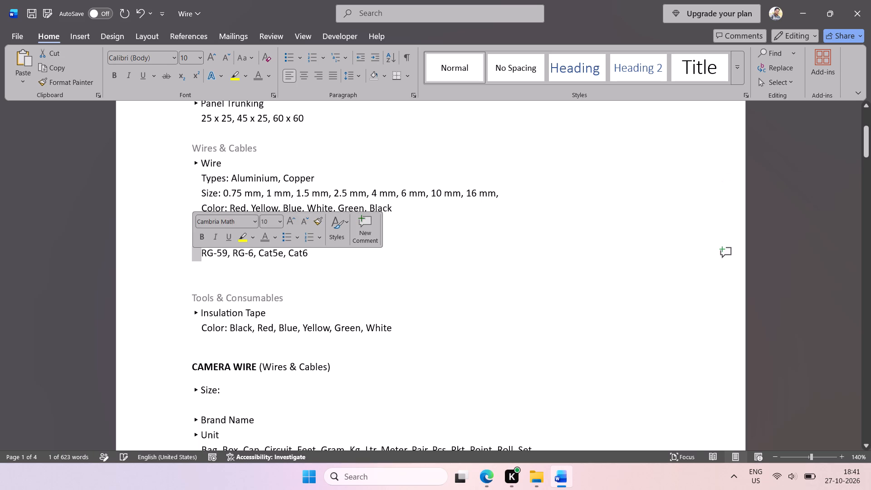
{"action": "key", "text": "ctrl+v"}
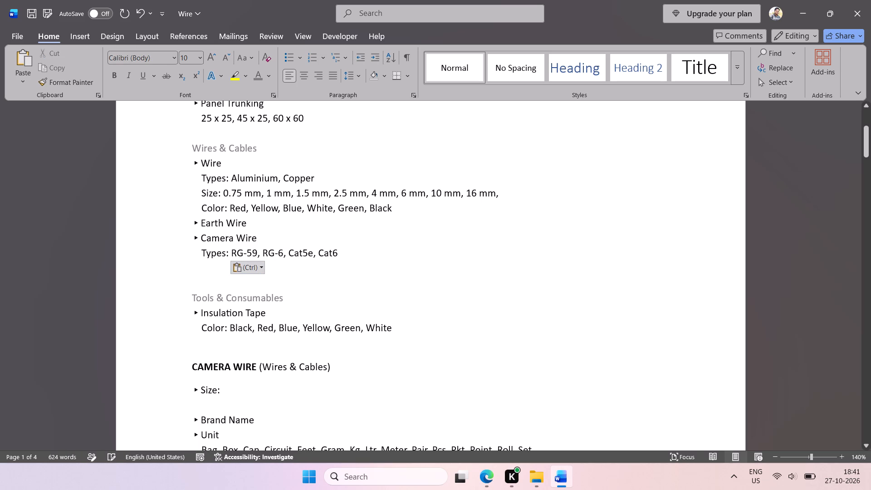
Delete the leftover CAMERA WIRE section, including its heading, Size, Brand Name and Unit lines, and the extra blank line above it.
{"action": "scroll", "coordinate": [285, 367], "scroll_direction": "down", "scroll_amount": 1}
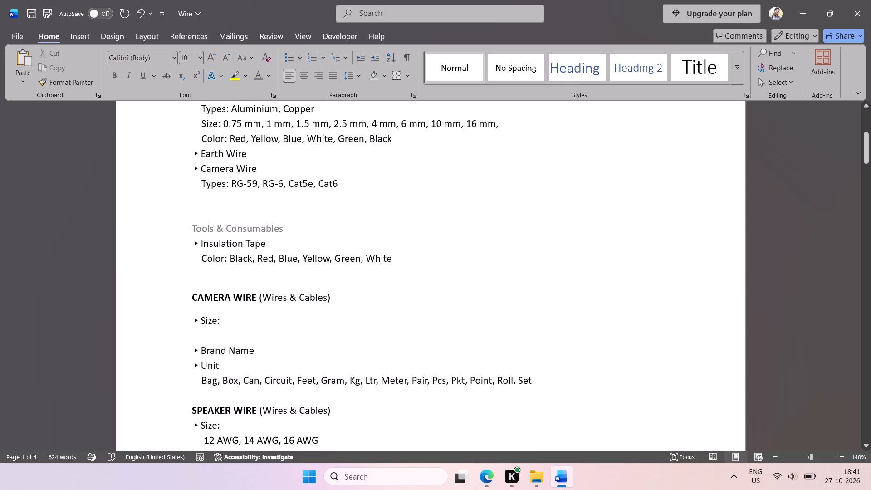
{"action": "scroll", "coordinate": [283, 363], "scroll_direction": "down", "scroll_amount": 1}
{"action": "left_click_drag", "start_coordinate": [242, 381], "coordinate": [165, 260]}
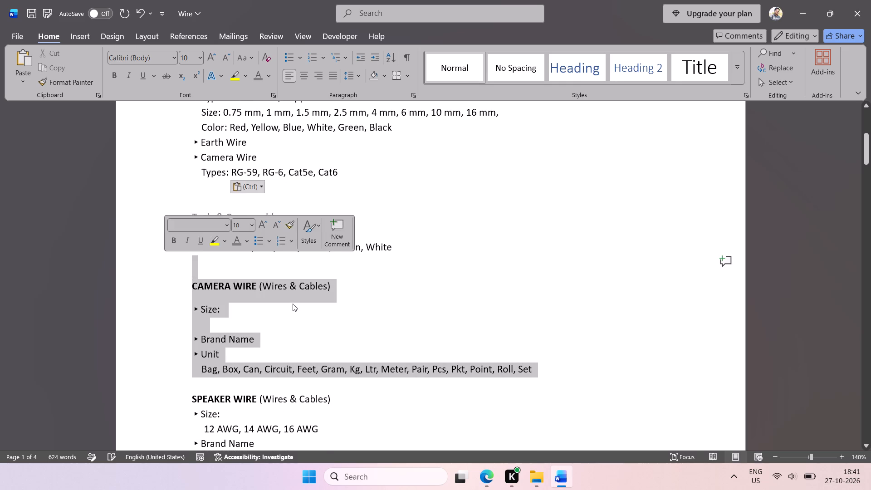
{"action": "key", "text": "BackSpace"}
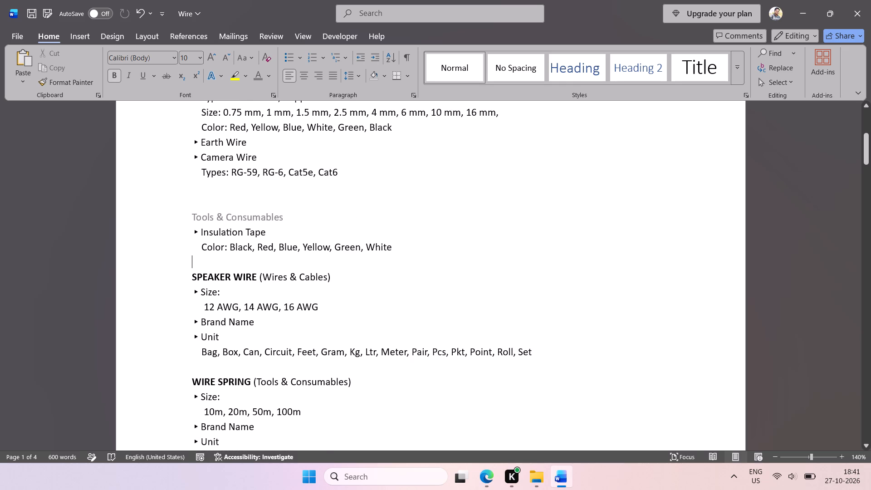
Duplicate the bulleted "Wire" line directly below Camera Wire's Types line.
{"action": "scroll", "coordinate": [267, 283], "scroll_direction": "up", "scroll_amount": 1}
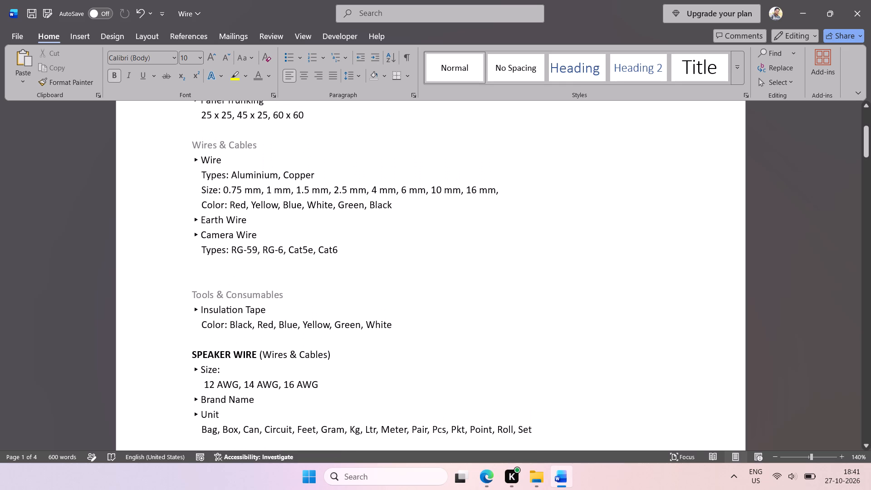
{"action": "scroll", "coordinate": [251, 314], "scroll_direction": "up", "scroll_amount": 1}
{"action": "left_click_drag", "start_coordinate": [224, 171], "coordinate": [154, 170]}
{"action": "key", "text": "ctrl+c"}
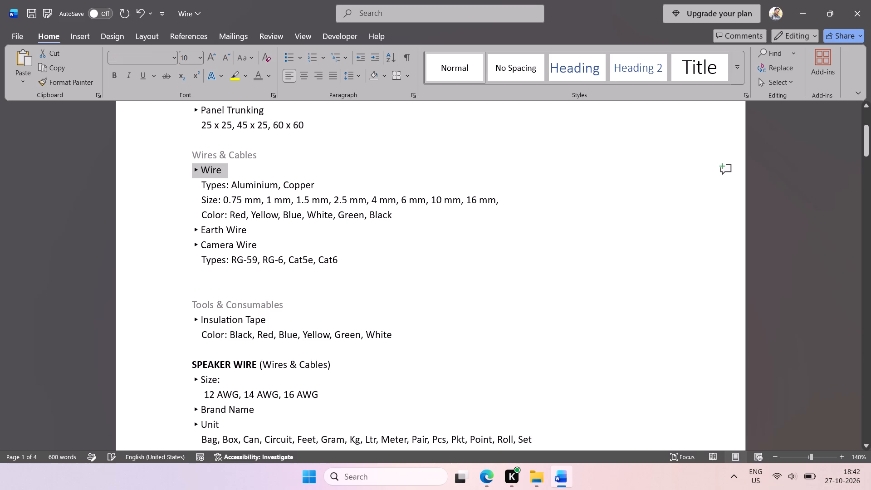
{"action": "left_click", "coordinate": [211, 275]}
{"action": "key", "text": "ctrl+v"}
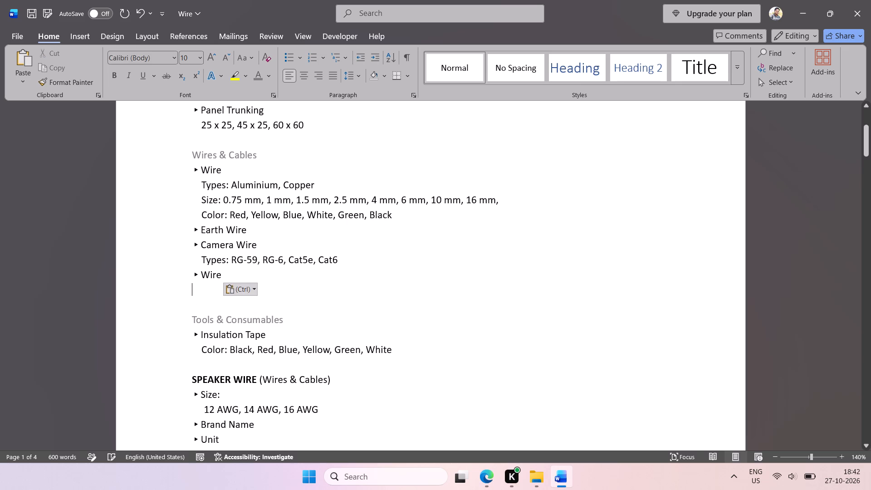
Replace the duplicated bullet's text with "SPEAKER WIRE" copied from its heading, without bold and without a leading space.
{"action": "left_click_drag", "start_coordinate": [258, 378], "coordinate": [177, 377]}
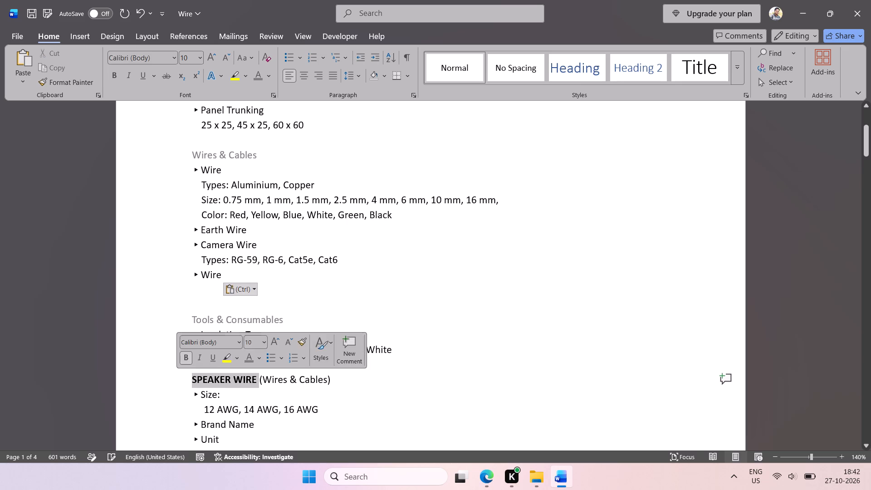
{"action": "key", "text": "ctrl+c"}
{"action": "double_click", "coordinate": [209, 275]}
{"action": "right_click", "coordinate": [209, 275]}
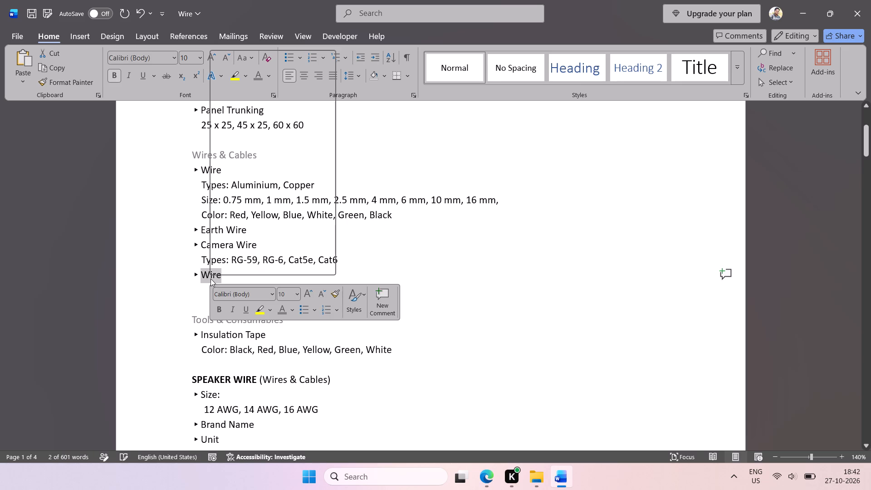
{"action": "left_click", "coordinate": [286, 127]}
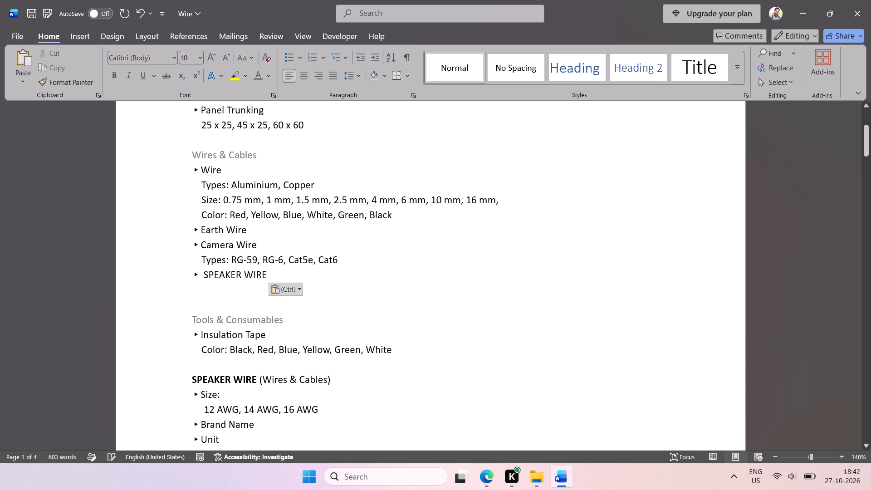
{"action": "left_click", "coordinate": [204, 271]}
{"action": "key", "text": "BackSpace"}
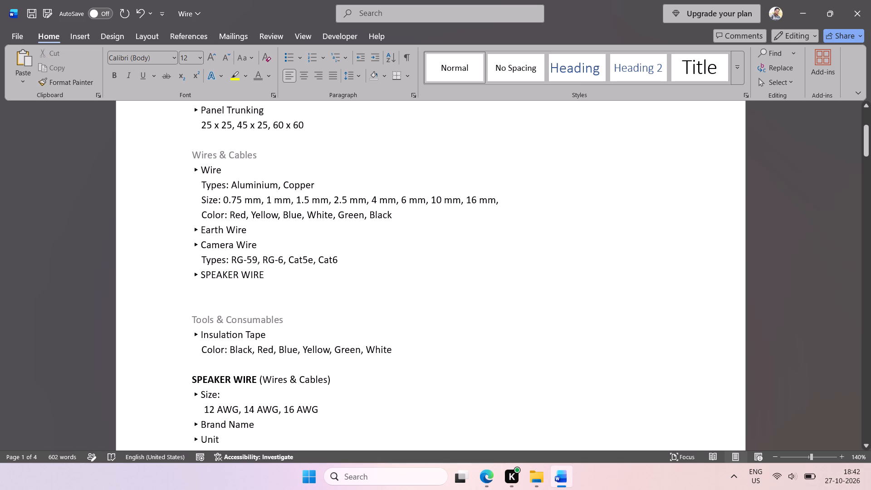
Change the "SPEAKER WIRE" bullet under Wires & Cables to title case, reading "Speaker Wire".
{"action": "left_click_drag", "start_coordinate": [272, 274], "coordinate": [201, 274]}
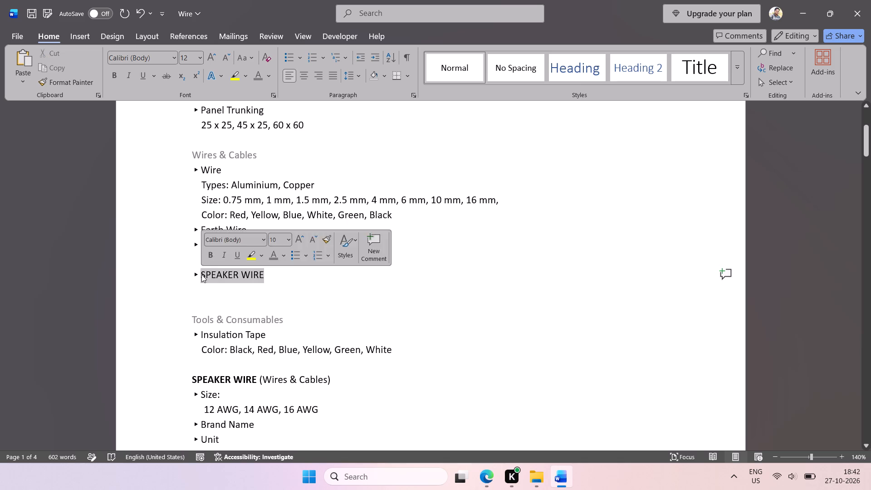
{"action": "key", "text": "shift+F3"}
{"action": "key", "text": "shift+F3"}
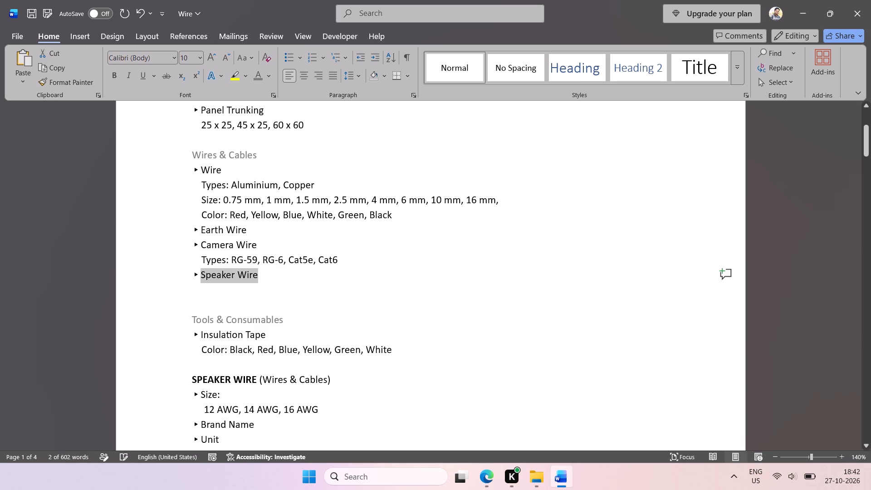
{"action": "left_click", "coordinate": [252, 366]}
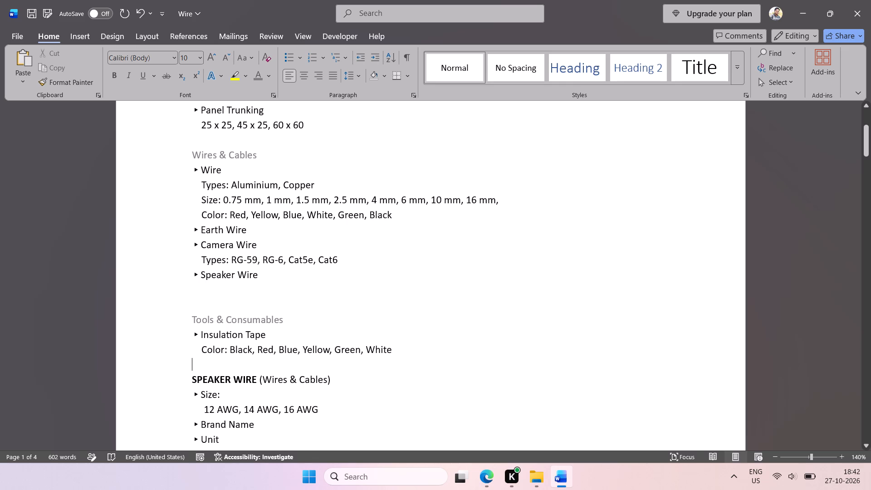
Add an indented "Types:" line below Speaker Wire and move 12 AWG, 14 AWG, 16 AWG into it from the old section.
{"action": "left_click_drag", "start_coordinate": [231, 260], "coordinate": [150, 260]}
{"action": "key", "text": "ctrl+c"}
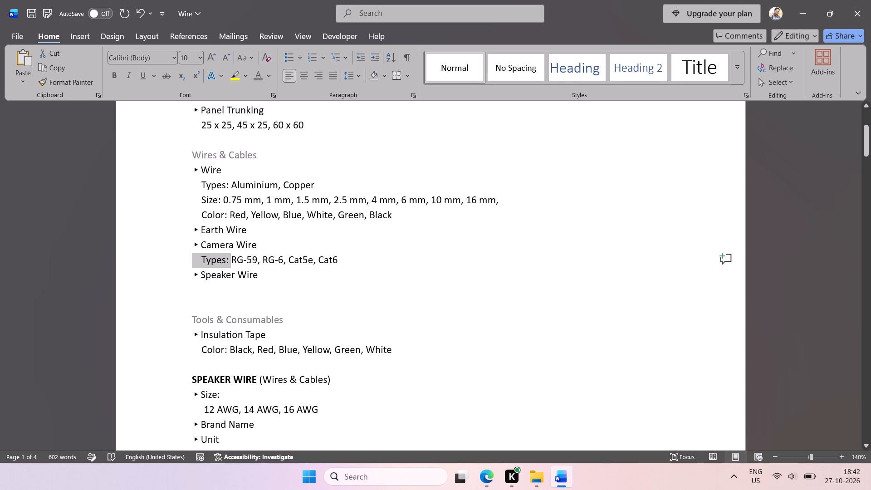
{"action": "left_click", "coordinate": [205, 285]}
{"action": "key", "text": "ctrl+v"}
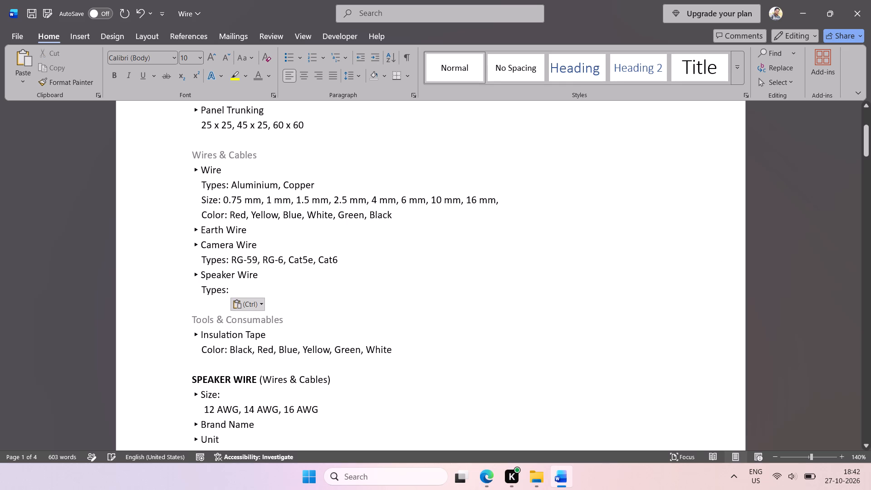
{"action": "left_click_drag", "start_coordinate": [323, 406], "coordinate": [214, 408]}
{"action": "key", "text": "ctrl+x"}
{"action": "left_click", "coordinate": [251, 291]}
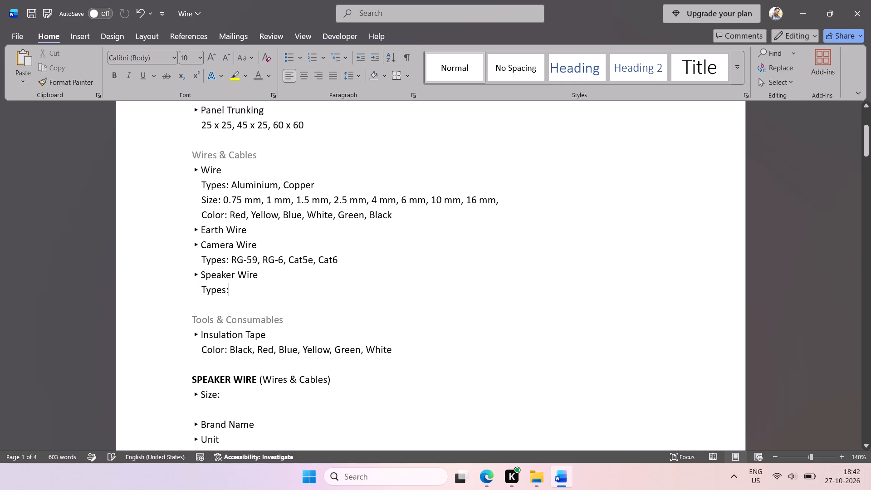
{"action": "key", "text": "ctrl+v"}
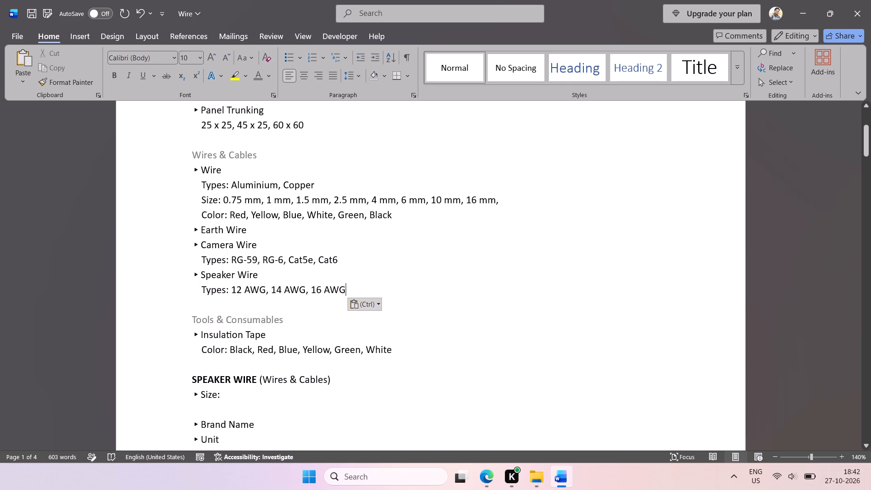
Delete the leftover SPEAKER WIRE section with its Size, Brand Name and Unit lines, keeping one blank line below Insulation Tape's colors.
{"action": "scroll", "coordinate": [253, 341], "scroll_direction": "down", "scroll_amount": 2, "text": "ctrl"}
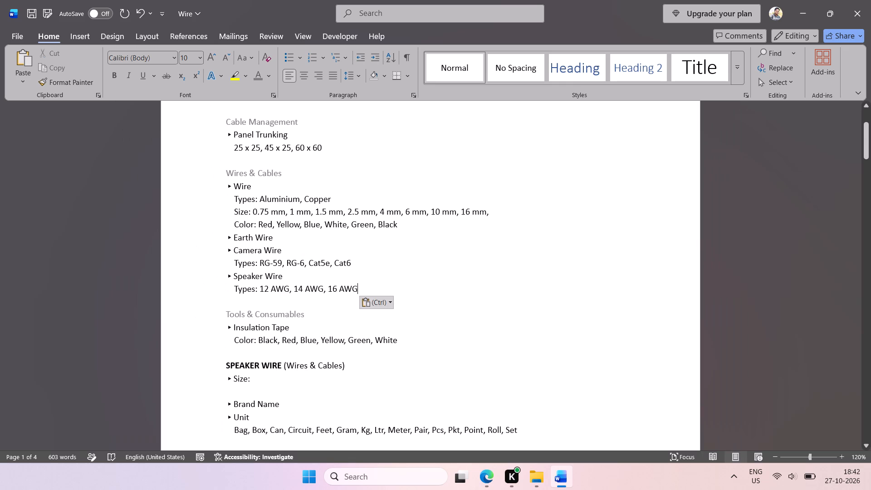
{"action": "left_click", "coordinate": [523, 429]}
{"action": "left_click_drag", "start_coordinate": [523, 430], "coordinate": [230, 351]}
{"action": "key", "text": "BackSpace"}
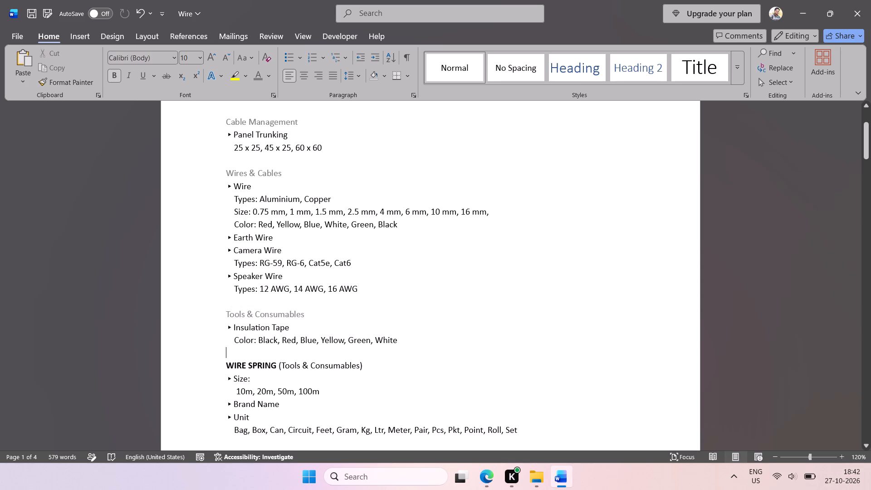
Pull the WIRE SPRING heading up directly below Insulation Tape's color list and put the copied arrow bullet in front of it.
{"action": "left_click_drag", "start_coordinate": [235, 326], "coordinate": [206, 328]}
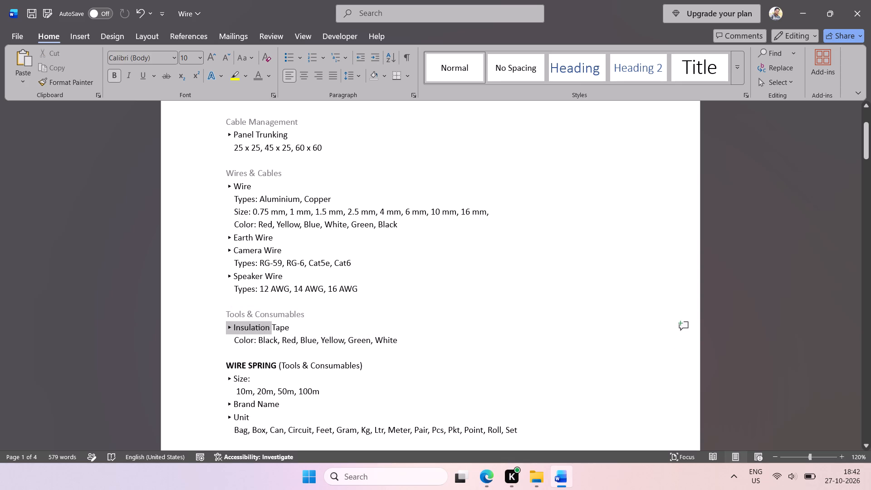
{"action": "left_click_drag", "start_coordinate": [206, 328], "coordinate": [207, 328]}
{"action": "left_click", "coordinate": [232, 346]}
{"action": "left_click_drag", "start_coordinate": [232, 323], "coordinate": [201, 325]}
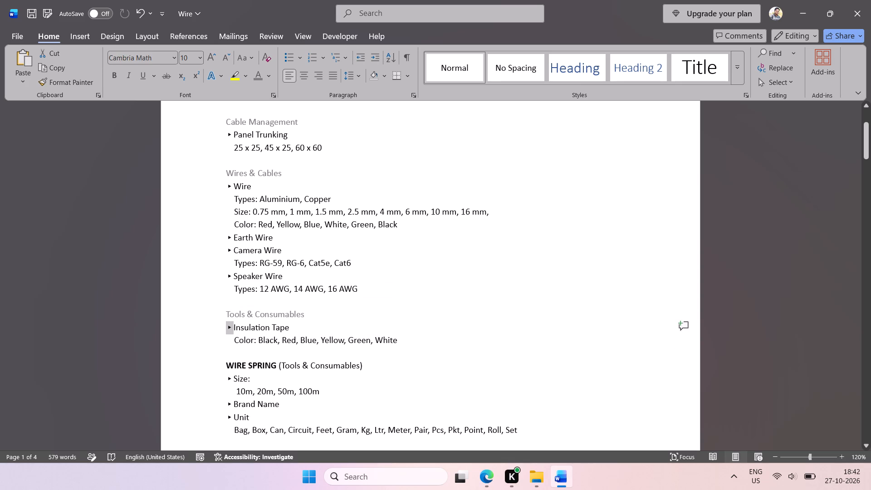
{"action": "key", "text": "ctrl+c"}
{"action": "left_click", "coordinate": [226, 367]}
{"action": "key", "text": "BackSpace"}
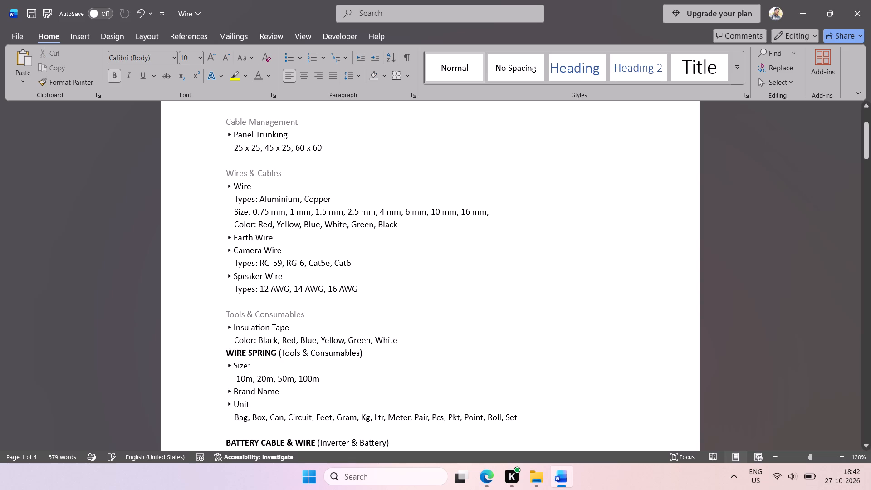
{"action": "key", "text": "ctrl+v"}
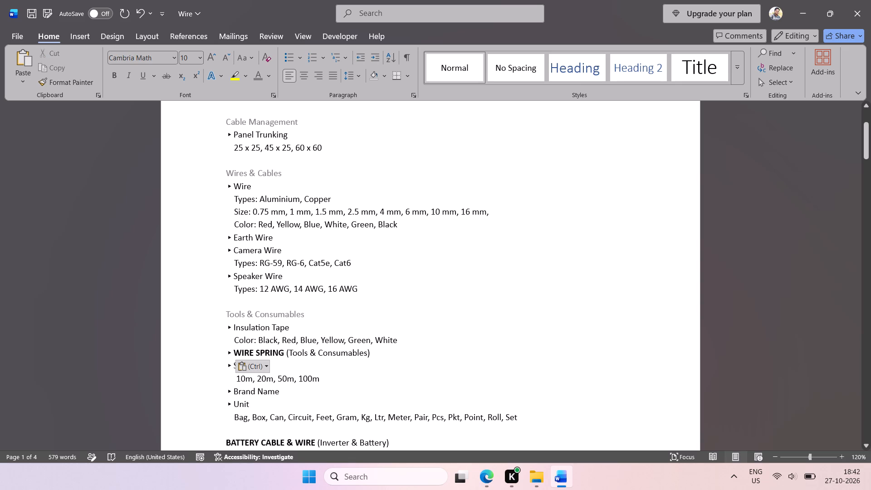
{"action": "left_click", "coordinate": [233, 210]}
Merge WIRE SPRING's Size label and values into one indented line reading "Size: 10m, 20m, 50m, 100m".
{"action": "key", "text": "space"}
{"action": "key", "text": "BackSpace"}
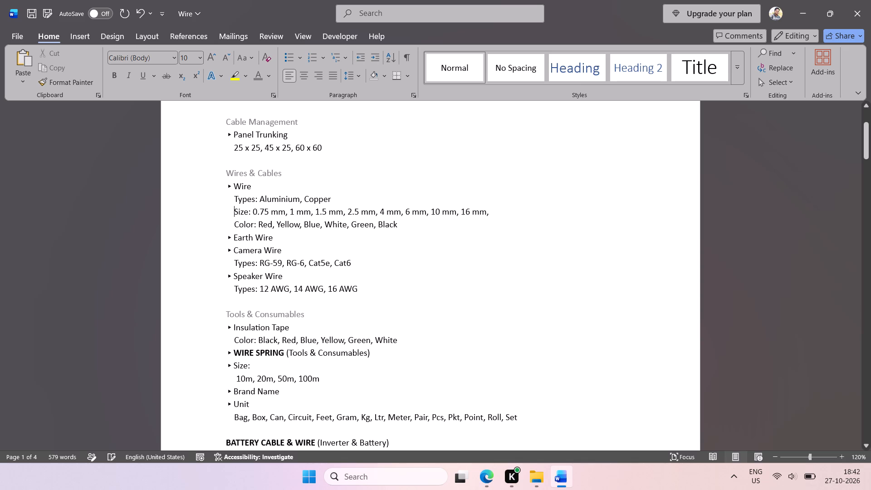
{"action": "left_click_drag", "start_coordinate": [252, 211], "coordinate": [173, 211]}
{"action": "key", "text": "ctrl+c"}
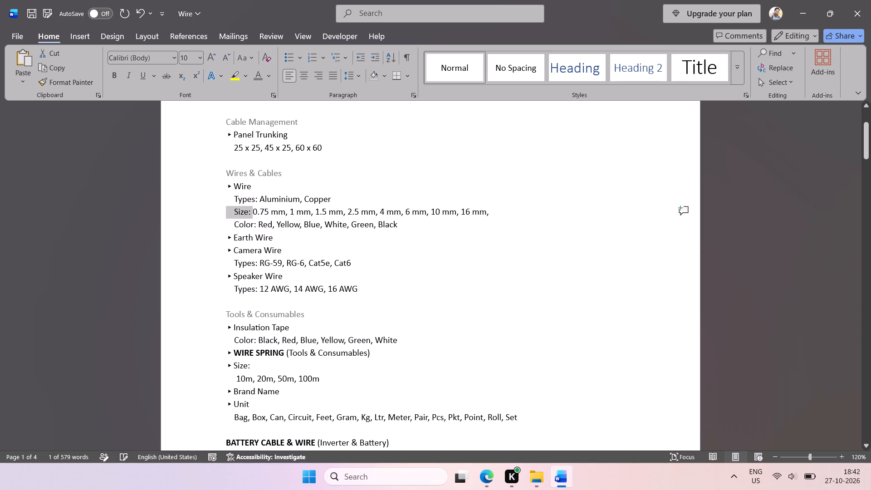
{"action": "left_click_drag", "start_coordinate": [237, 377], "coordinate": [222, 360]}
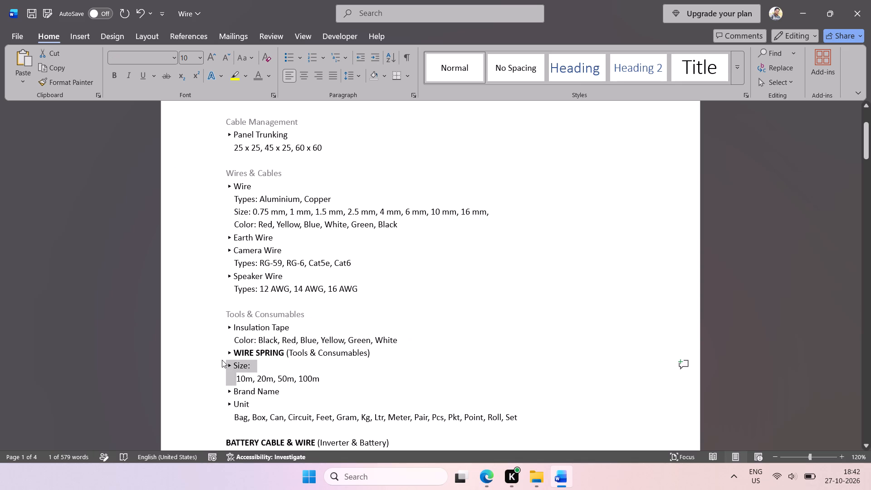
{"action": "key", "text": "ctrl+v"}
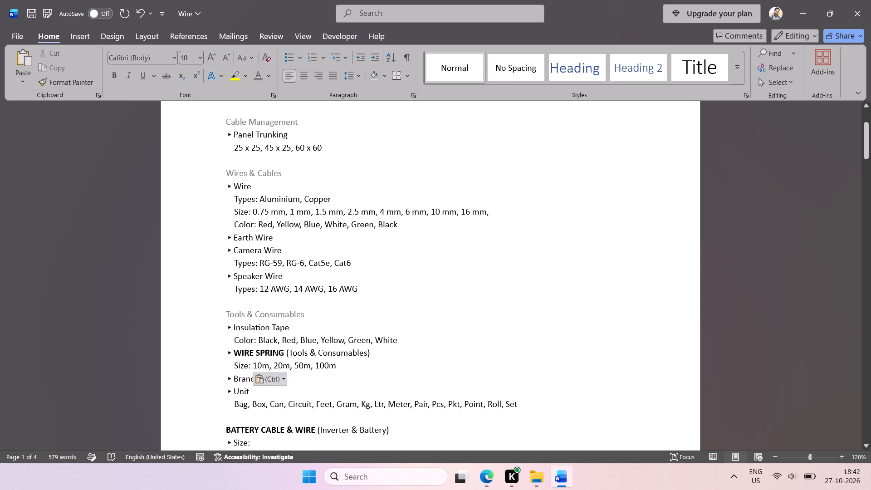
Delete the Brand Name and Unit lines with the unit list under WIRE SPRING, keeping a blank line below it.
{"action": "left_click_drag", "start_coordinate": [523, 402], "coordinate": [167, 378]}
{"action": "key", "text": "BackSpace"}
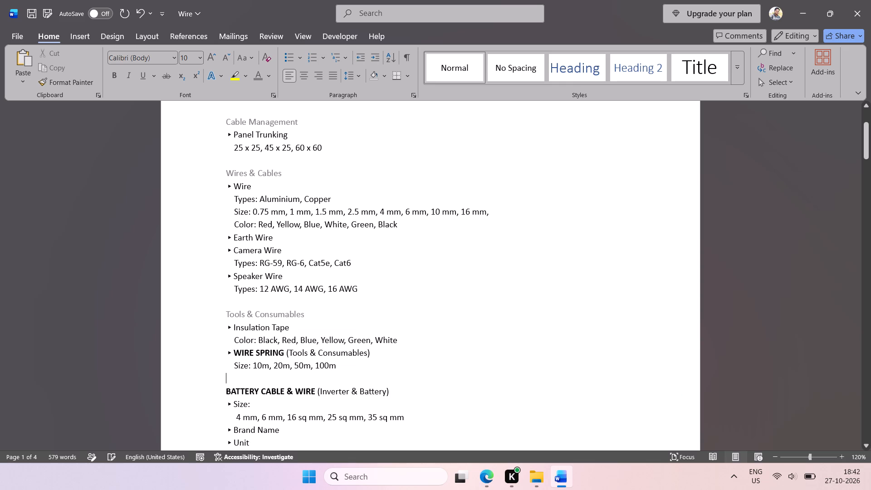
Remove "(Tools & Consumables)" from the WIRE SPRING bullet and make it non-bold title case, reading "Wire Spring".
{"action": "left_click_drag", "start_coordinate": [375, 354], "coordinate": [286, 353]}
{"action": "key", "text": "BackSpace"}
{"action": "key", "text": "BackSpace"}
{"action": "left_click_drag", "start_coordinate": [293, 354], "coordinate": [203, 351]}
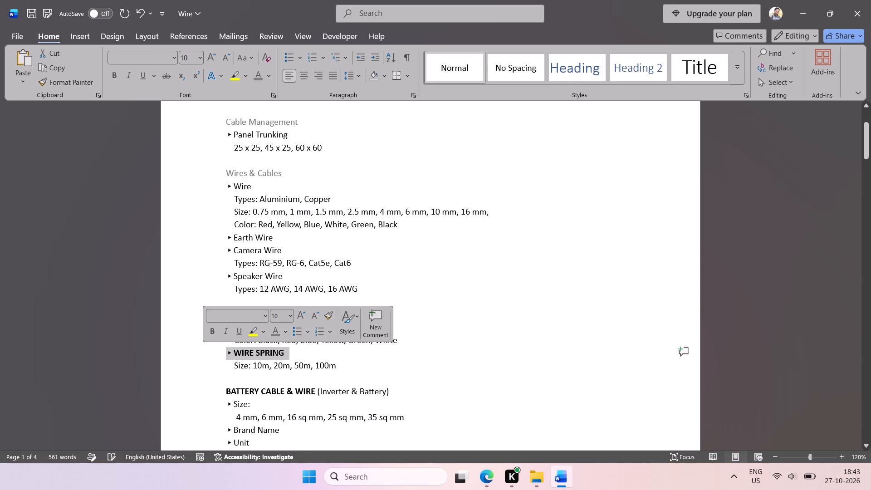
{"action": "key", "text": "ctrl+b"}
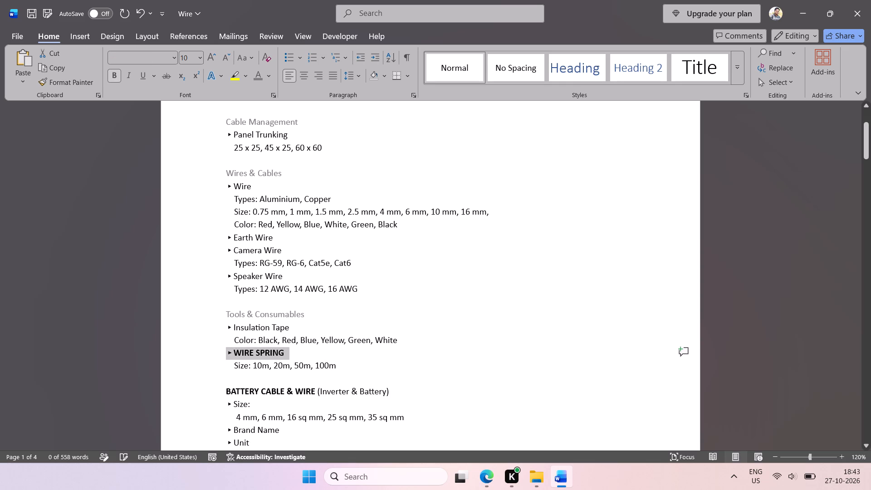
{"action": "key", "text": "ctrl+b"}
{"action": "key", "text": "shift+F3"}
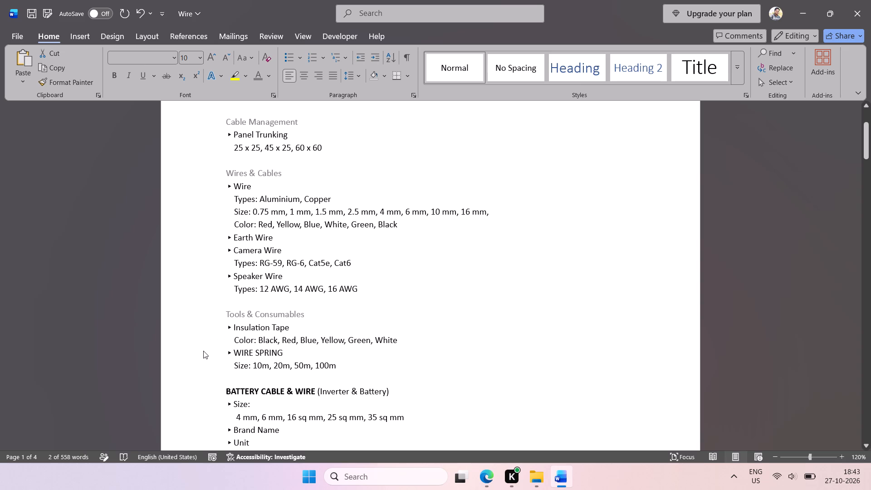
{"action": "key", "text": "shift+F3"}
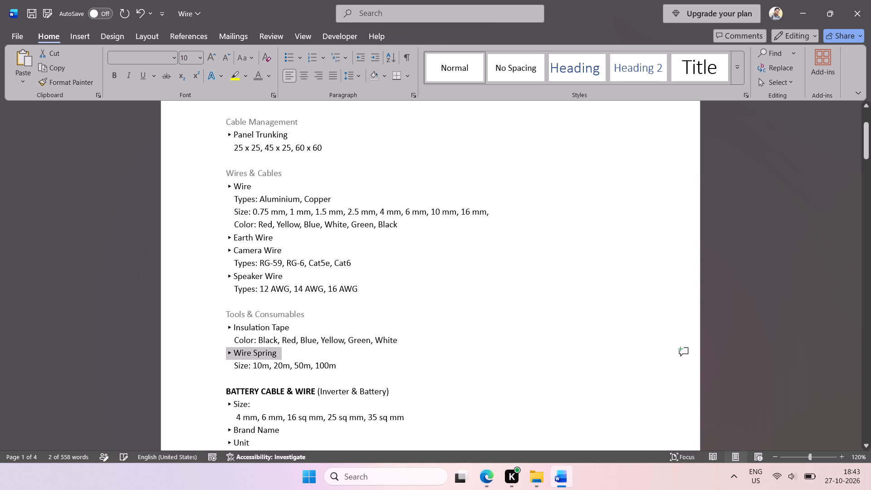
{"action": "left_click", "coordinate": [292, 383]}
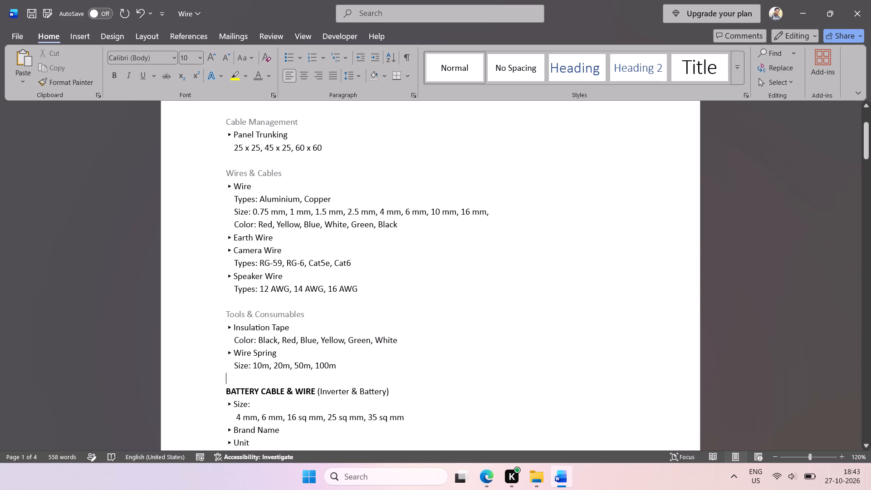
Add a grey category heading "Inverter & Battery" below the Wire Spring entry, copying the text from the BATTERY CABLE & WIRE heading.
{"action": "scroll", "coordinate": [334, 332], "scroll_direction": "down", "scroll_amount": 2}
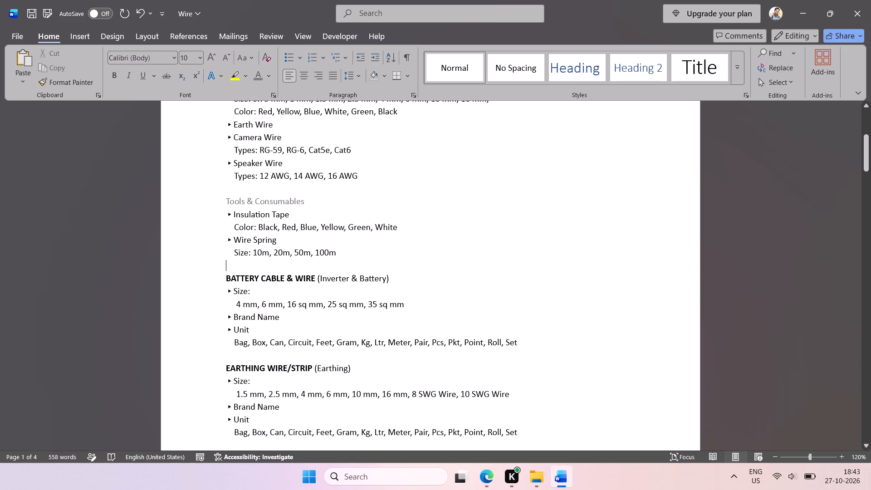
{"action": "left_click_drag", "start_coordinate": [387, 279], "coordinate": [318, 278]}
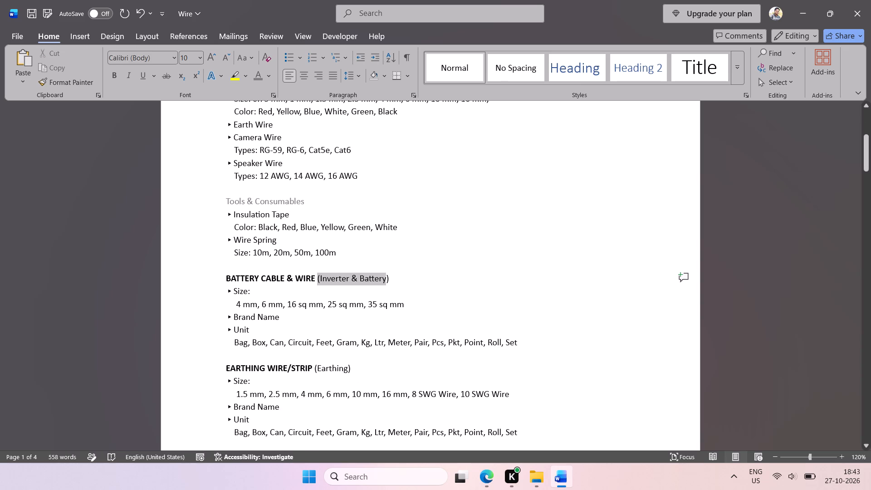
{"action": "left_click_drag", "start_coordinate": [318, 278], "coordinate": [319, 278]}
{"action": "key", "text": "ctrl+c"}
{"action": "left_click", "coordinate": [264, 273]}
{"action": "left_click", "coordinate": [256, 265]}
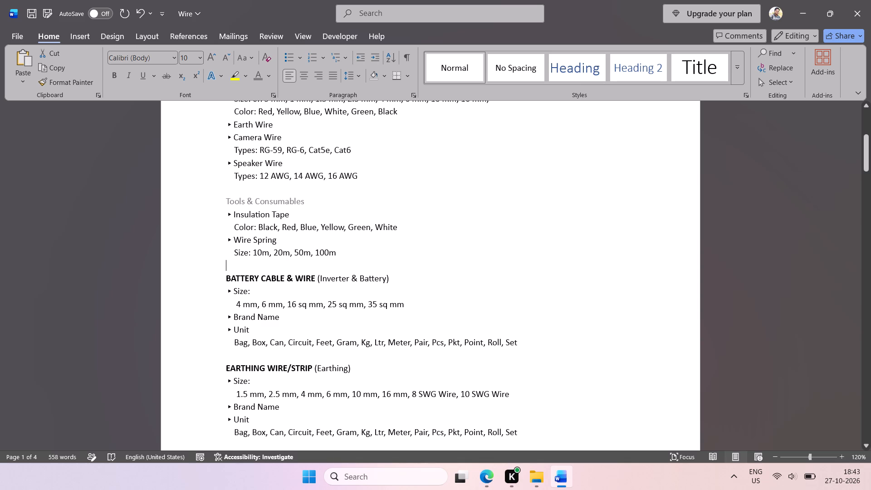
{"action": "key", "text": "Return"}
{"action": "key", "text": "Return"}
{"action": "left_click", "coordinate": [227, 279]}
{"action": "key", "text": "ctrl+v"}
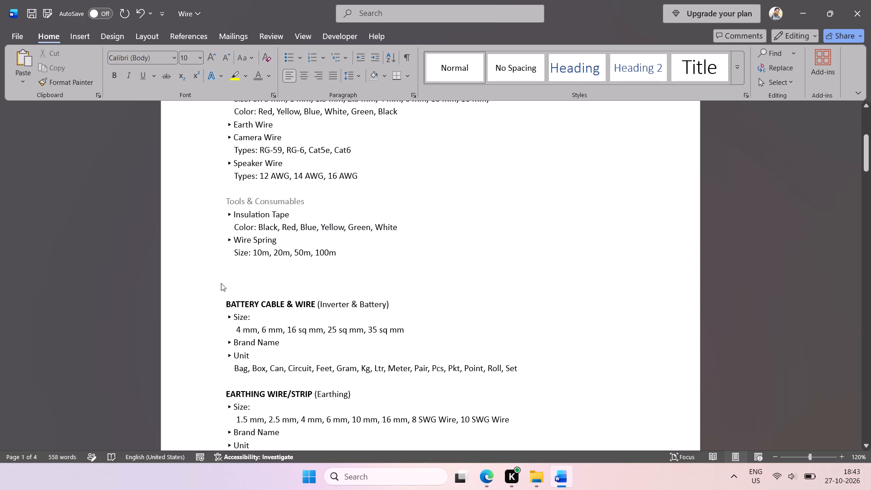
{"action": "left_click", "coordinate": [229, 278]}
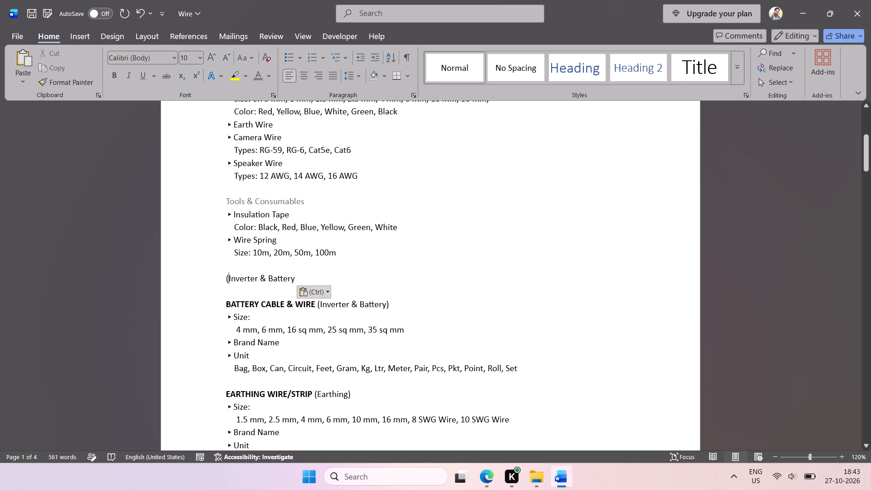
{"action": "key", "text": "BackSpace"}
{"action": "left_click_drag", "start_coordinate": [308, 277], "coordinate": [210, 278]}
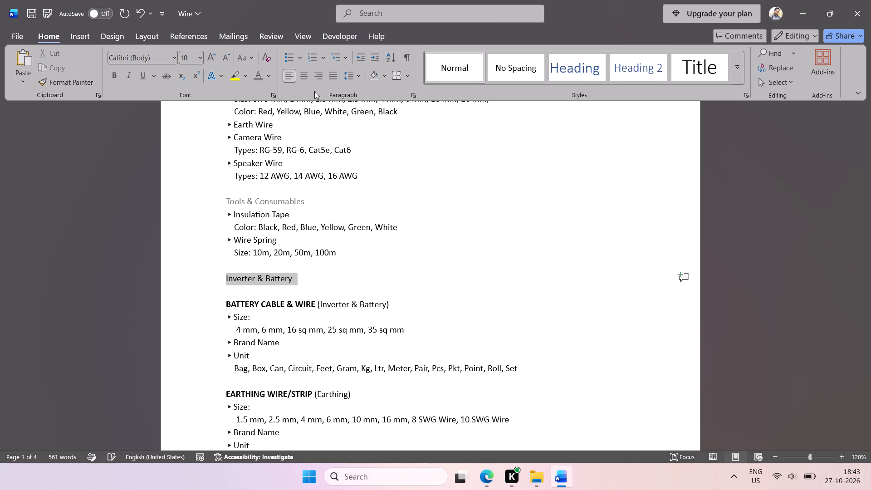
{"action": "left_click", "coordinate": [260, 79]}
{"action": "left_click", "coordinate": [315, 253]}
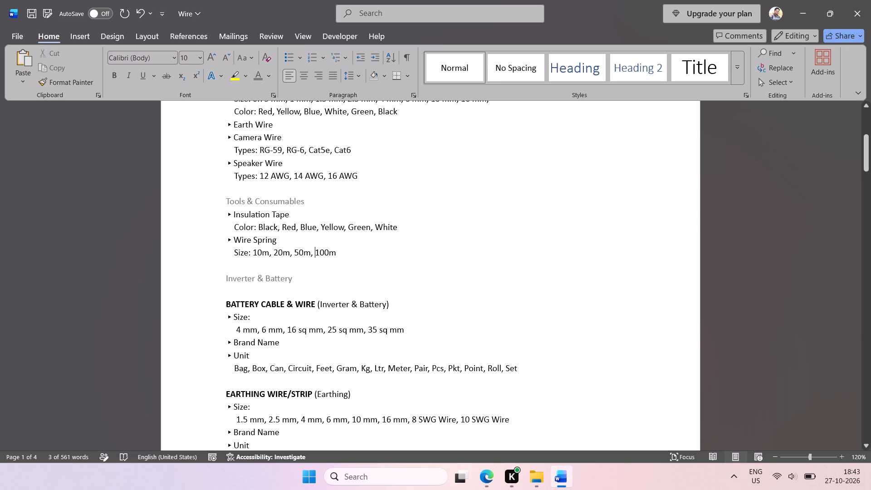
Delete the bracketed "(Inverter & Battery)" from the BATTERY CABLE & WIRE heading.
{"action": "left_click_drag", "start_coordinate": [402, 307], "coordinate": [318, 306]}
{"action": "key", "text": "BackSpace"}
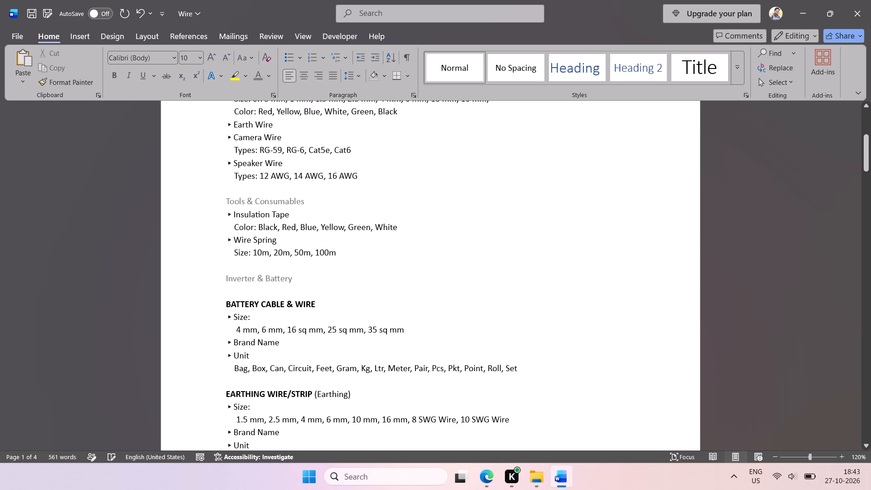
{"action": "key", "text": "BackSpace"}
Merge BATTERY CABLE & WIRE's sizes into one indented line reading "Size: 4 mm, 6 mm, 16 sq mm, 25 sq mm, 35 sq mm".
{"action": "left_click_drag", "start_coordinate": [253, 255], "coordinate": [194, 255]}
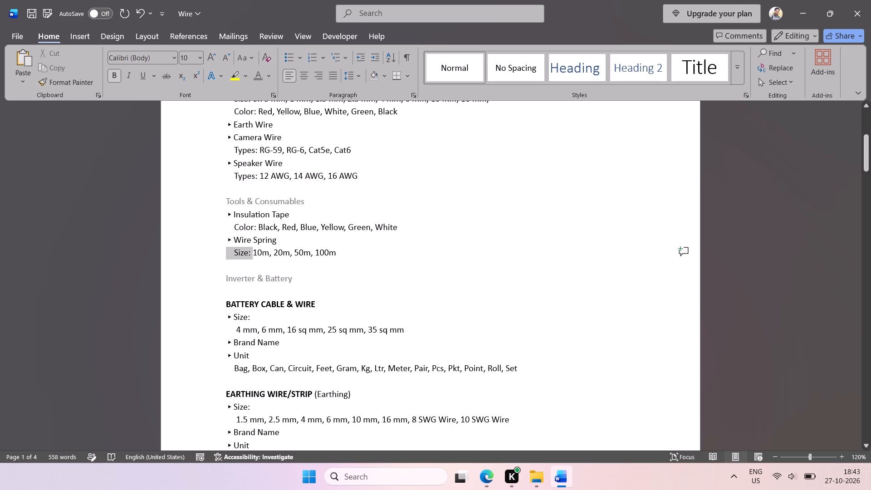
{"action": "key", "text": "ctrl+c"}
{"action": "left_click_drag", "start_coordinate": [234, 328], "coordinate": [220, 312]}
{"action": "key", "text": "ctrl+v"}
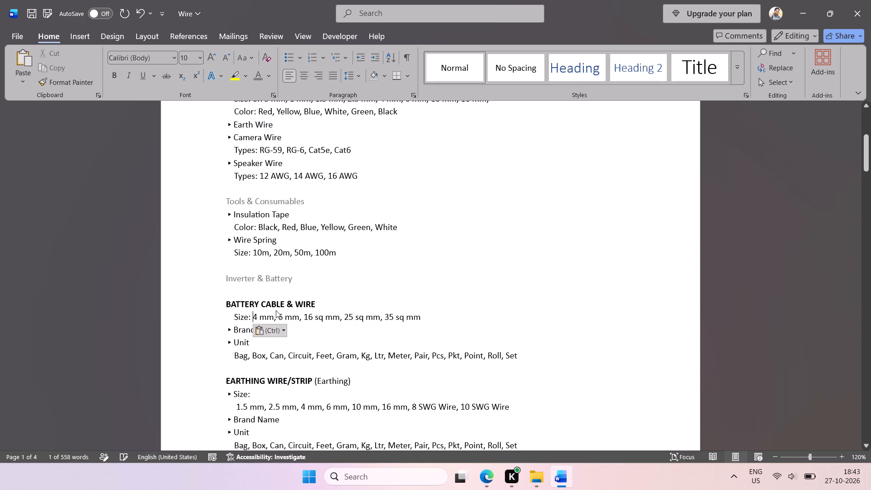
Put a copied arrow bullet before BATTERY CABLE & WIRE and pull it up directly below the grey Inverter & Battery heading.
{"action": "left_click_drag", "start_coordinate": [233, 214], "coordinate": [192, 213]}
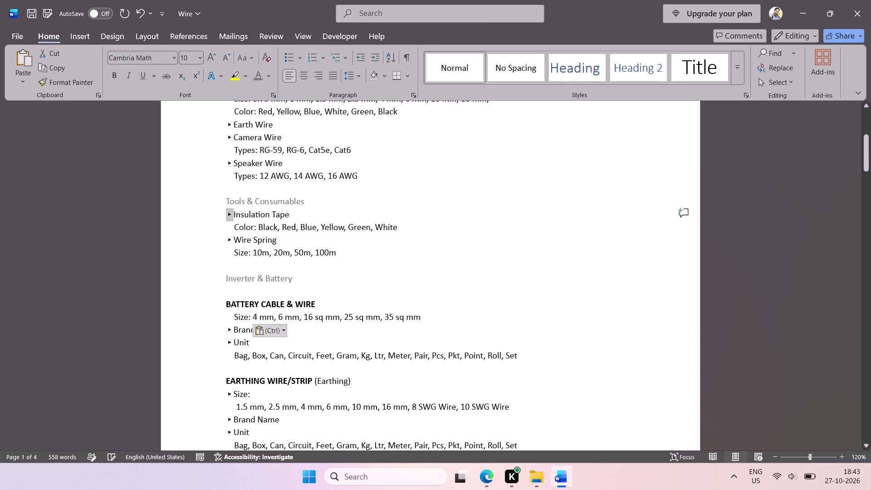
{"action": "key", "text": "ctrl+c"}
{"action": "left_click", "coordinate": [223, 303]}
{"action": "key", "text": "ctrl+v"}
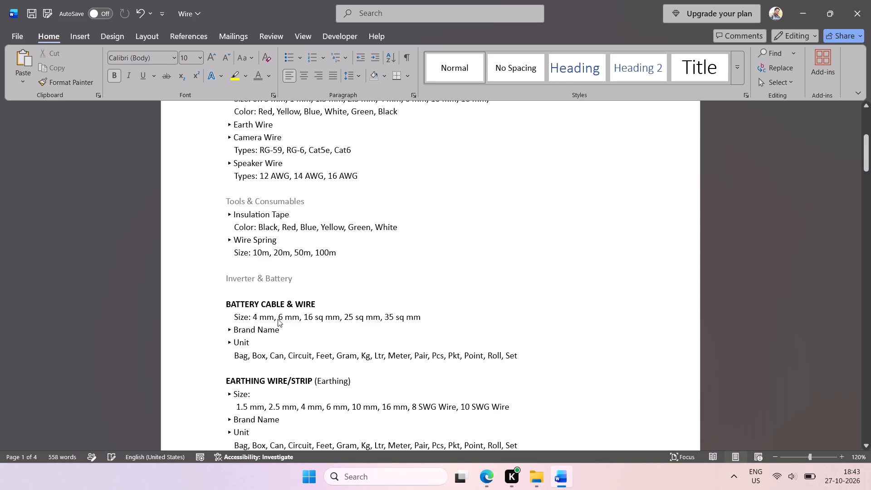
{"action": "left_click", "coordinate": [253, 289]}
{"action": "key", "text": "BackSpace"}
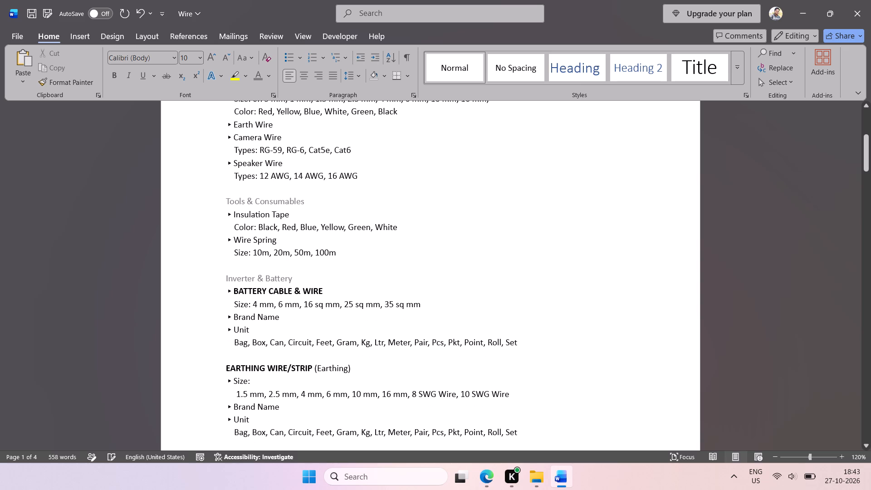
Make the BATTERY CABLE & WIRE bullet non-bold and title case, reading "Battery Cable & Wire".
{"action": "left_click_drag", "start_coordinate": [428, 303], "coordinate": [216, 294]}
{"action": "key", "text": "ctrl+b"}
{"action": "key", "text": "ctrl+b"}
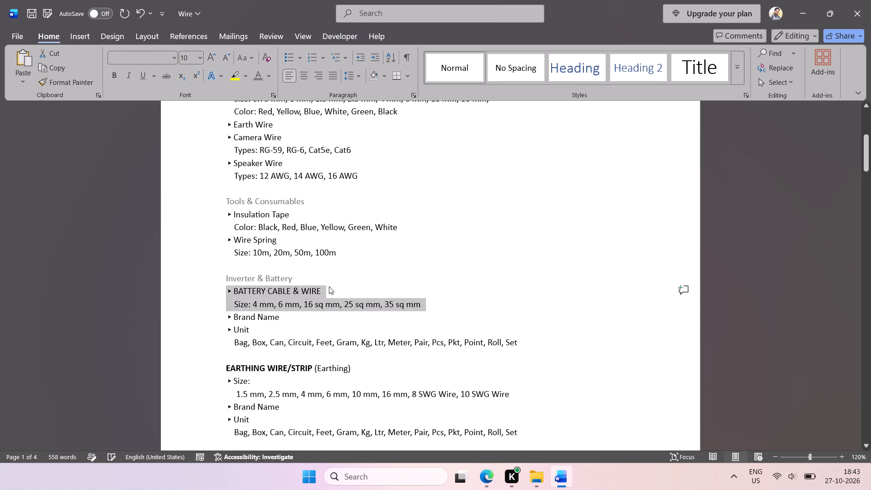
{"action": "left_click", "coordinate": [329, 286]}
{"action": "left_click_drag", "start_coordinate": [331, 290], "coordinate": [254, 292]}
{"action": "key", "text": "shift+F3"}
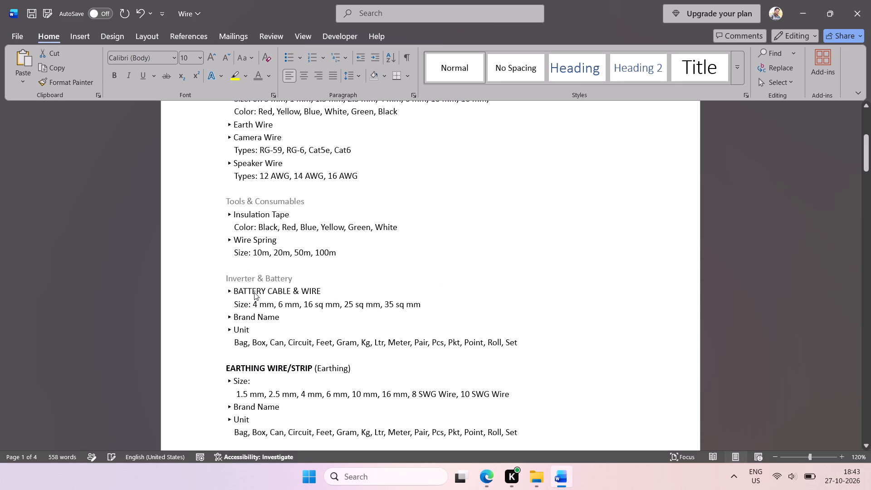
{"action": "key", "text": "shift+F3"}
{"action": "left_click", "coordinate": [292, 325]}
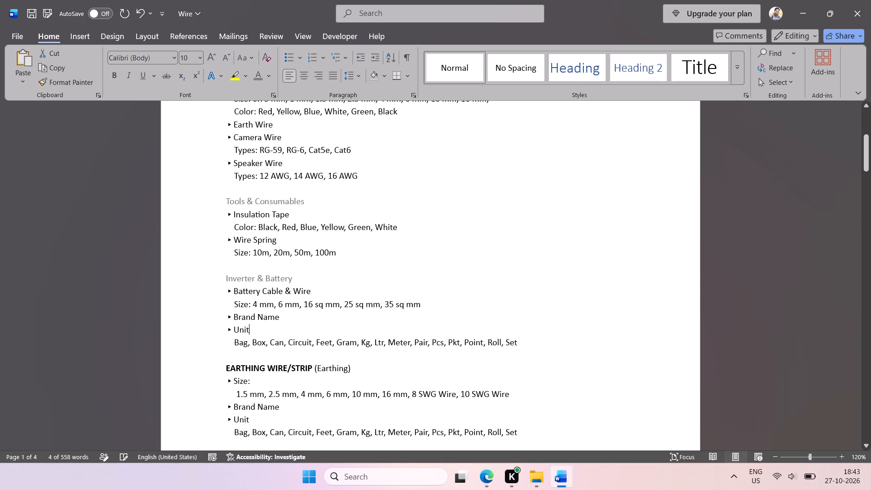
Delete the Brand Name and Unit lines with the unit list under Battery Cable & Wire.
{"action": "left_click_drag", "start_coordinate": [261, 352], "coordinate": [196, 318]}
{"action": "key", "text": "BackSpace"}
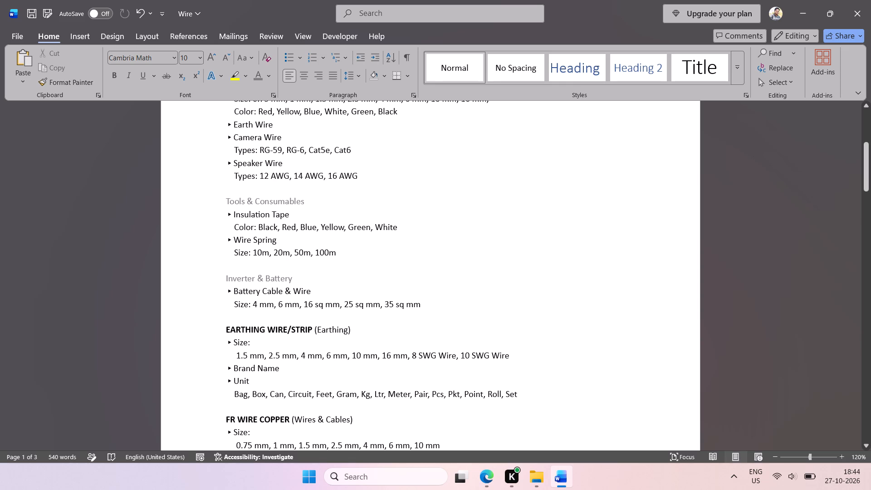
Add an indented "Size:" line below Earth Wire and move the EARTHING WIRE/STRIP sizes, 1.5 mm through 10 SWG Wire, into it.
{"action": "left_click_drag", "start_coordinate": [254, 251], "coordinate": [185, 249]}
{"action": "key", "text": "ctrl+c"}
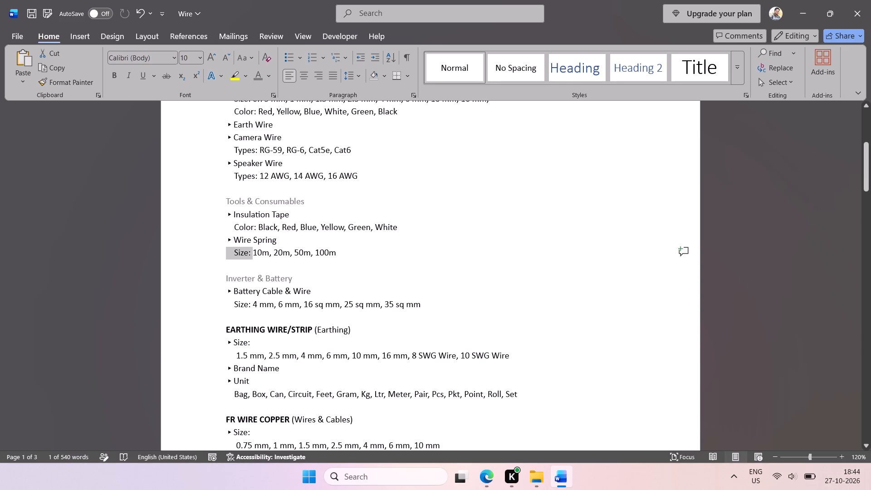
{"action": "left_click", "coordinate": [278, 125]}
{"action": "key", "text": "Return"}
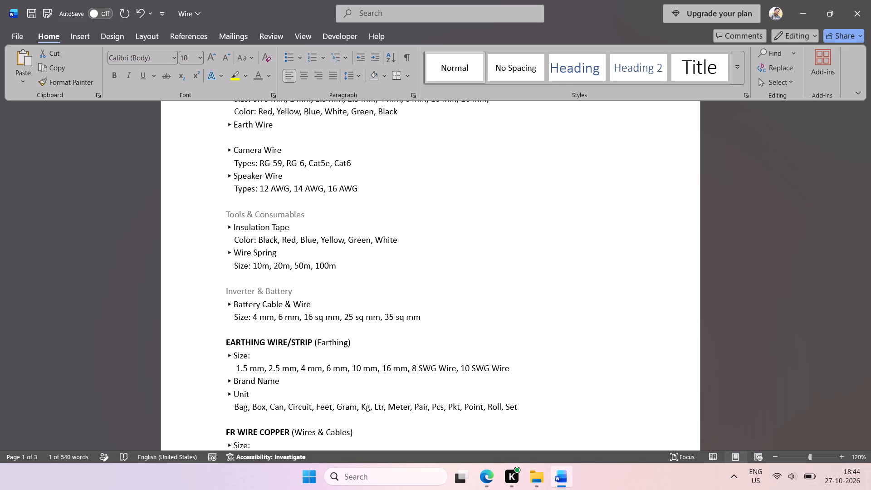
{"action": "key", "text": "ctrl+v"}
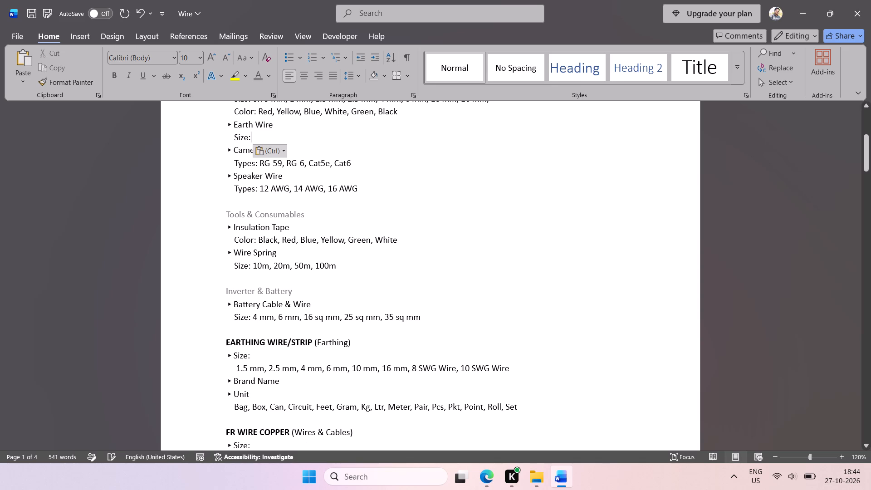
{"action": "left_click_drag", "start_coordinate": [512, 369], "coordinate": [304, 367]}
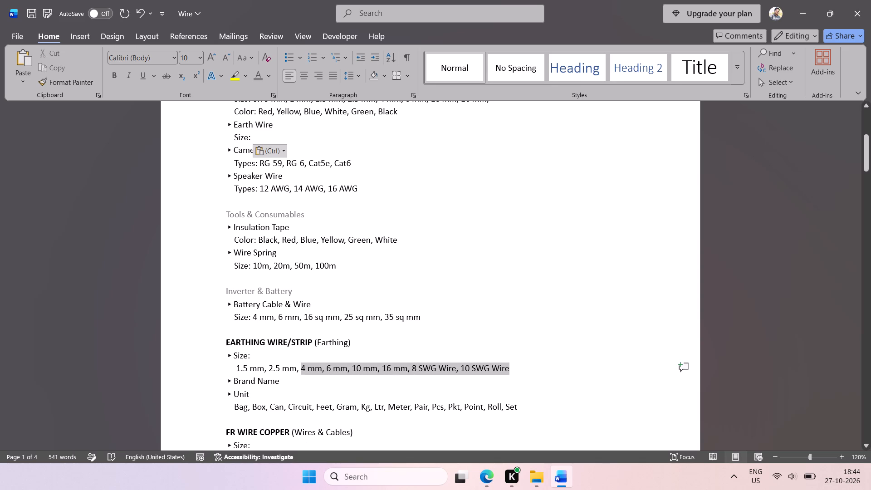
{"action": "left_click_drag", "start_coordinate": [304, 367], "coordinate": [235, 369]}
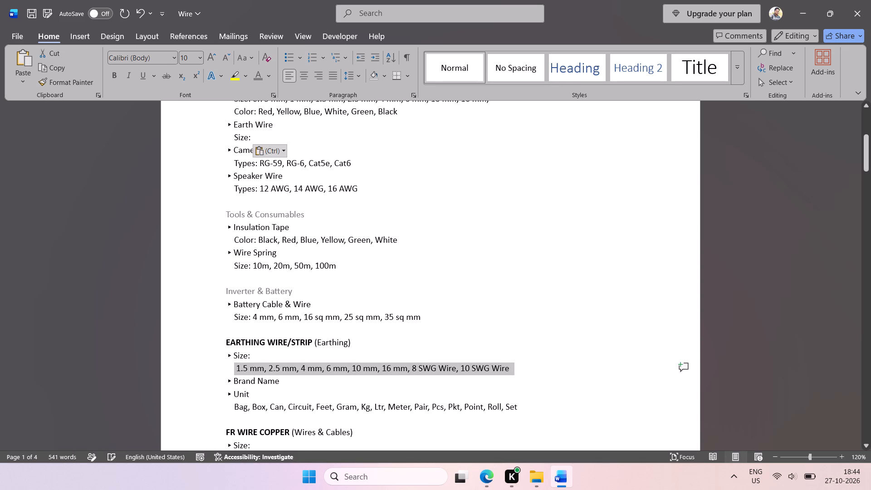
{"action": "key", "text": "ctrl+x"}
{"action": "left_click", "coordinate": [259, 136]}
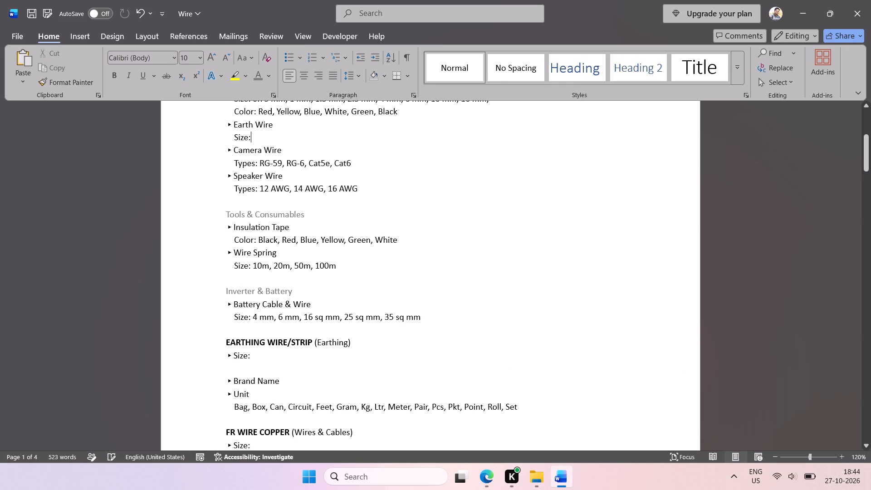
{"action": "key", "text": "ctrl+v"}
{"action": "key", "text": "BackSpace"}
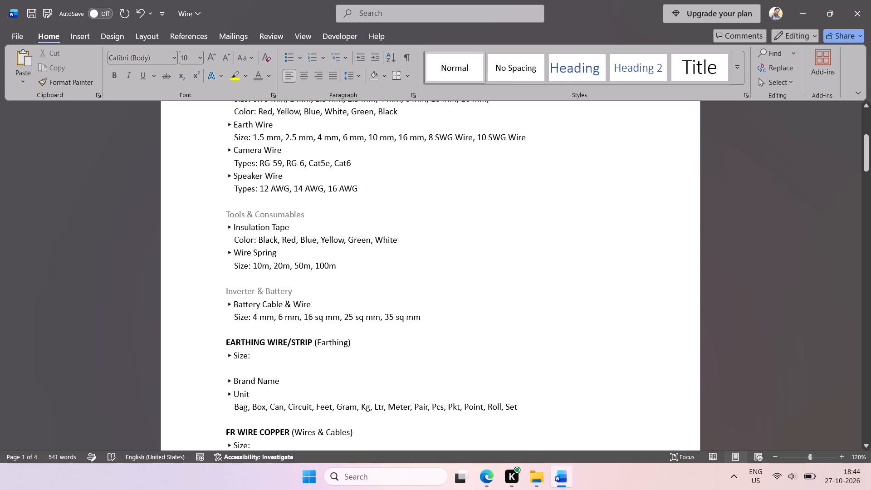
Delete the leftover EARTHING WIRE/STRIP block, including its Size, Brand Name and Unit lines and the unit list.
{"action": "left_click_drag", "start_coordinate": [257, 416], "coordinate": [202, 332]}
{"action": "key", "text": "BackSpace"}
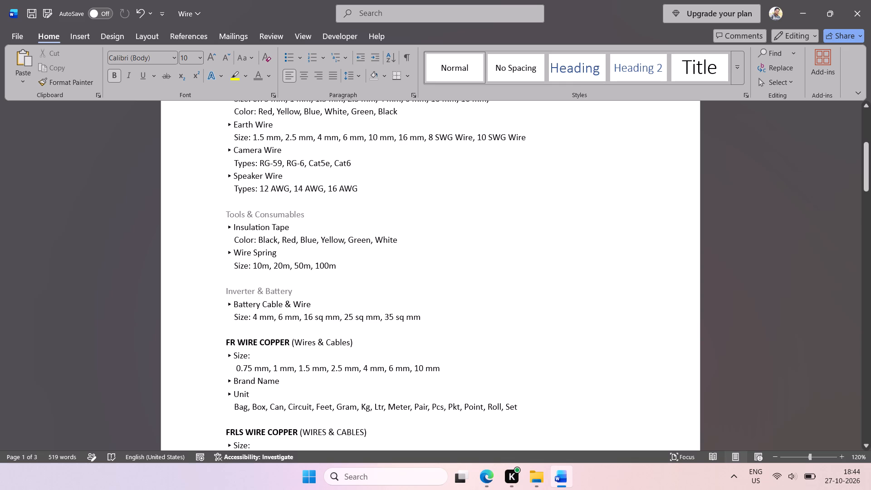
Move the FR WIRE COPPER heading with its Size lines to a new line below the Earth Wire sizes.
{"action": "left_click_drag", "start_coordinate": [445, 368], "coordinate": [213, 344]}
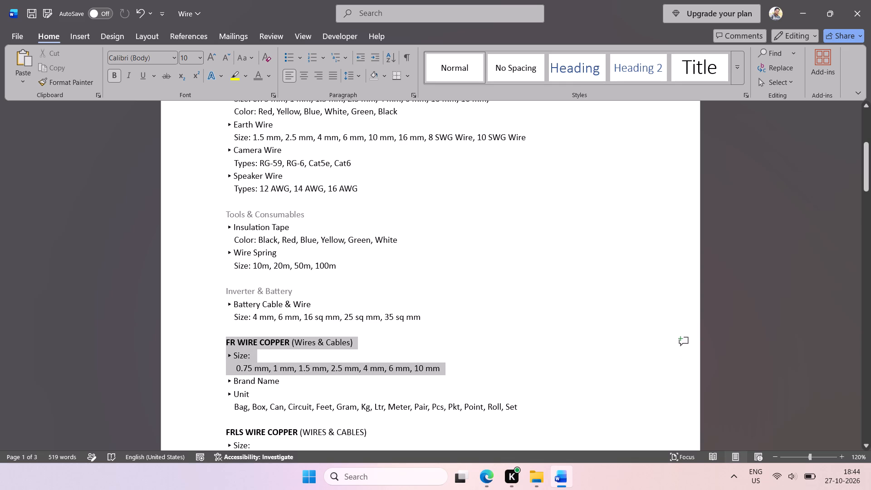
{"action": "left_click_drag", "start_coordinate": [213, 344], "coordinate": [213, 344]}
{"action": "key", "text": "ctrl+x"}
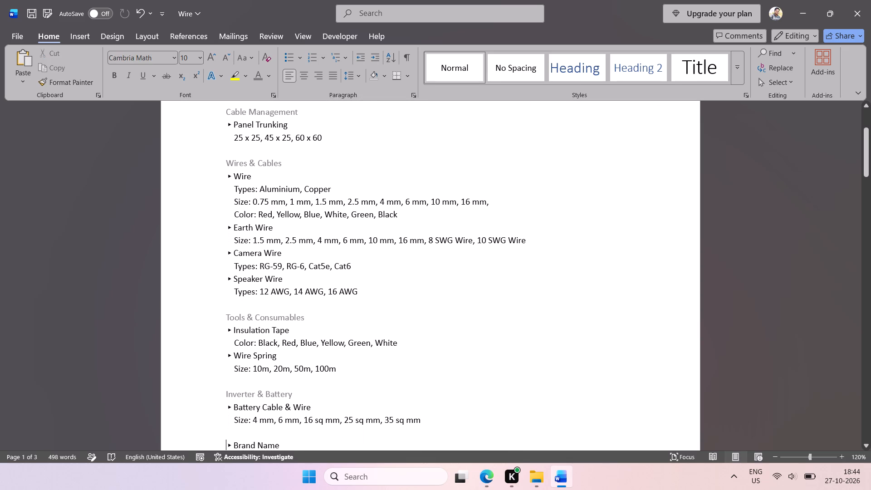
{"action": "left_click", "coordinate": [541, 244]}
{"action": "key", "text": "Return"}
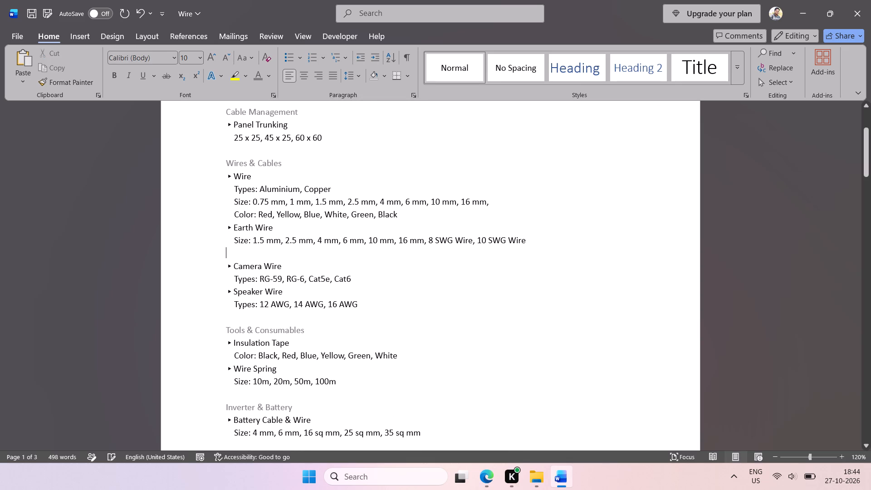
{"action": "key", "text": "ctrl+v"}
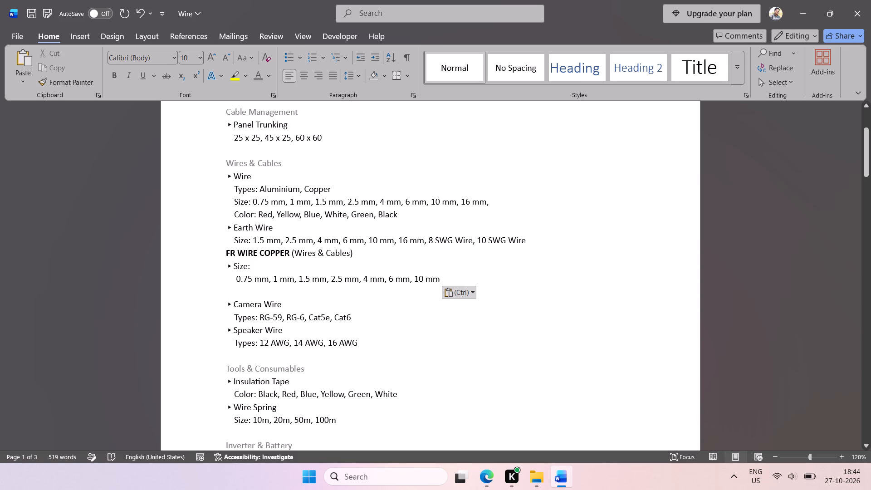
Put a copy of the Earth Wire arrow bullet before FR WIRE COPPER.
{"action": "left_click_drag", "start_coordinate": [233, 225], "coordinate": [191, 228]}
{"action": "key", "text": "ctrl+c"}
{"action": "left_click", "coordinate": [224, 252]}
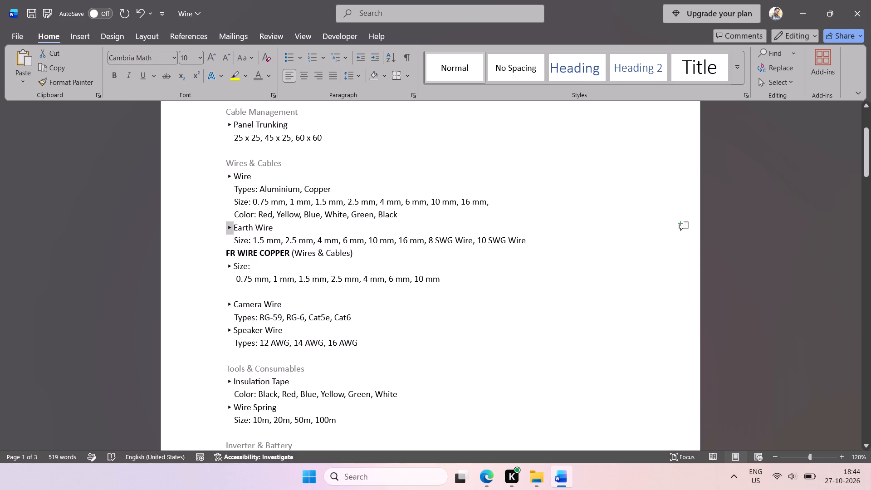
{"action": "key", "text": "ctrl+v"}
Delete "(Wires & Cables)" after FR WIRE COPPER.
{"action": "left_click_drag", "start_coordinate": [374, 251], "coordinate": [298, 253]}
{"action": "left_click", "coordinate": [300, 253]}
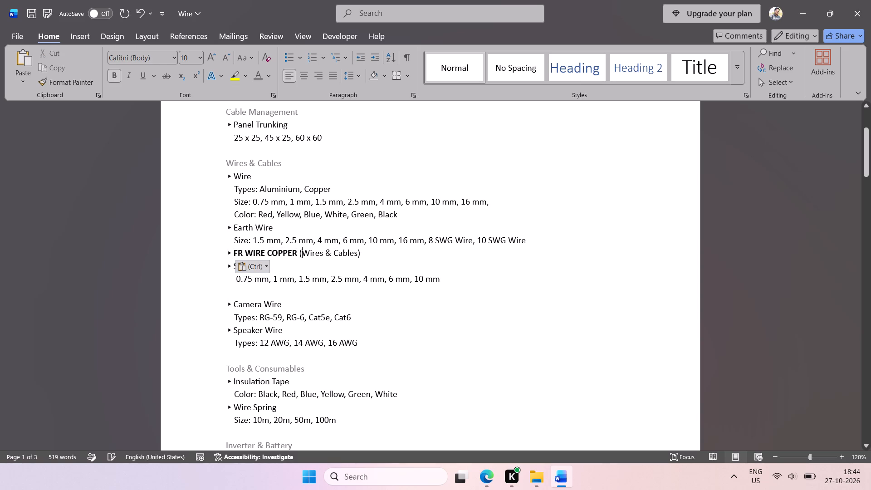
{"action": "left_click", "coordinate": [380, 253]}
{"action": "key", "text": "BackSpace"}
{"action": "key", "text": "BackSpace"}
{"action": "key", "text": "BackSpace"}
{"action": "key", "text": "BackSpace"}
{"action": "key", "text": "BackSpace"}
{"action": "key", "text": "BackSpace"}
{"action": "key", "text": "BackSpace"}
{"action": "key", "text": "BackSpace"}
{"action": "key", "text": "BackSpace"}
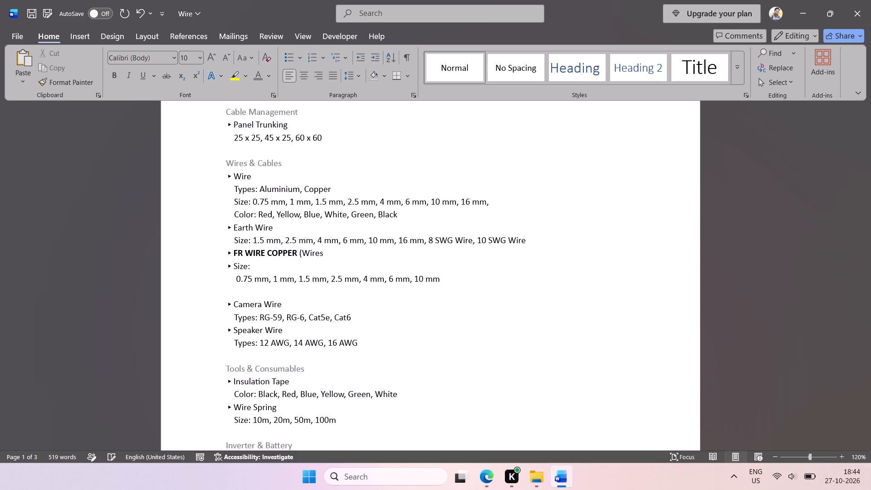
{"action": "key", "text": "BackSpace"}
{"action": "key", "text": "BackSpace"}
{"action": "key", "text": "BackSpace"}
{"action": "key", "text": "BackSpace"}
{"action": "key", "text": "BackSpace"}
{"action": "key", "text": "BackSpace"}
{"action": "key", "text": "BackSpace"}
{"action": "key", "text": "BackSpace"}
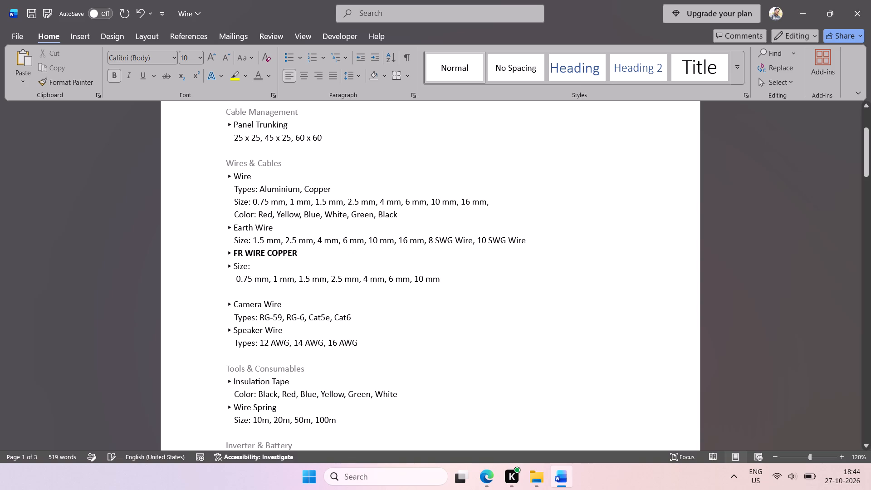
Join FR WIRE COPPER's sizes into one indented, unbulleted line reading "Size: 0.75 mm, 1 mm, 1.5 mm, 2.5 mm, 4 mm, 6 mm, 10 mm".
{"action": "double_click", "coordinate": [230, 278]}
{"action": "key", "text": "BackSpace"}
{"action": "key", "text": "BackSpace"}
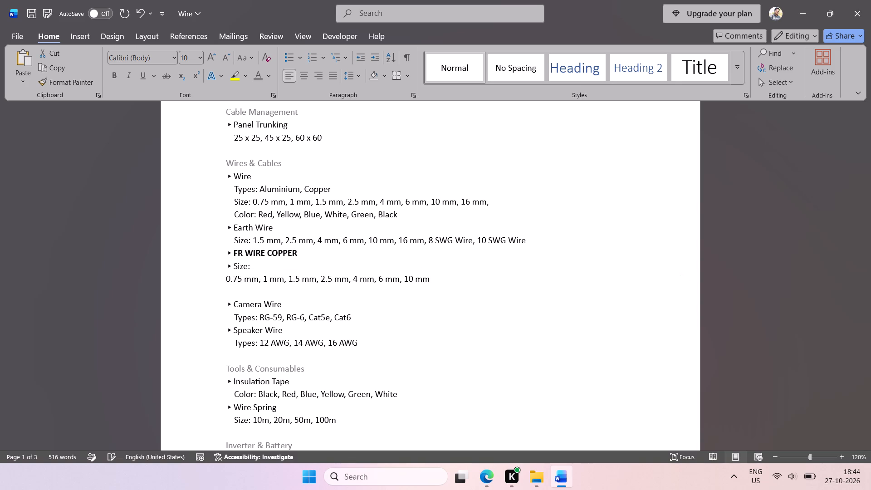
{"action": "key", "text": "BackSpace"}
{"action": "key", "text": "BackSpace"}
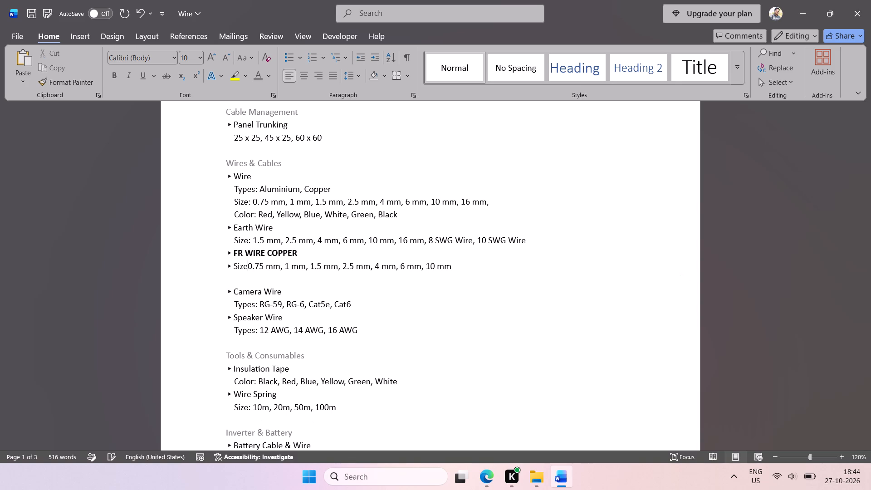
{"action": "type", "text": ":"}
{"action": "key", "text": "space"}
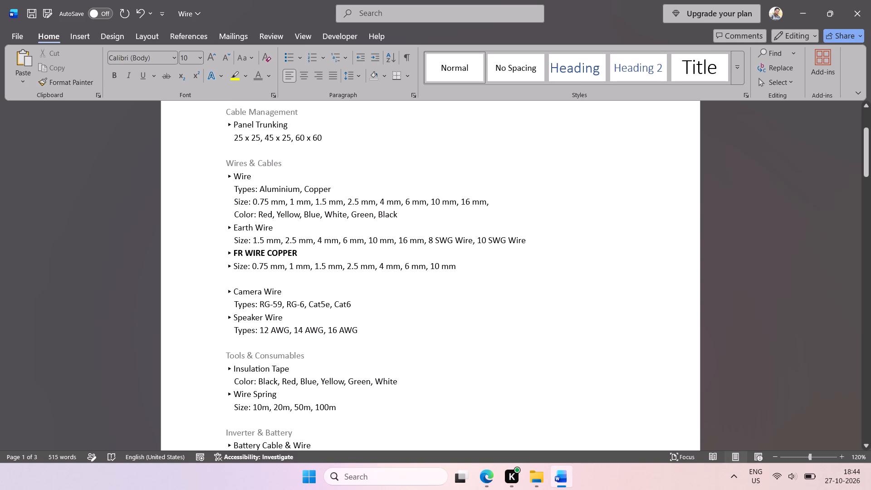
{"action": "left_click", "coordinate": [247, 266]}
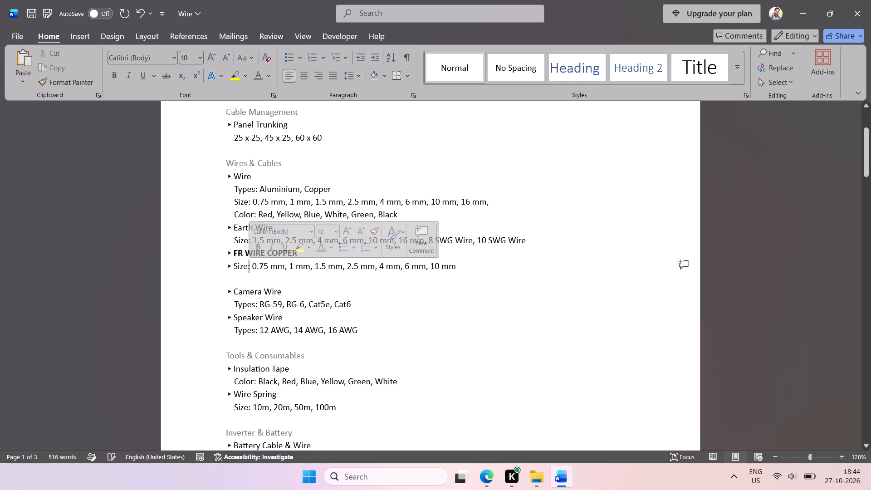
{"action": "double_click", "coordinate": [230, 202]}
{"action": "key", "text": "ctrl+c"}
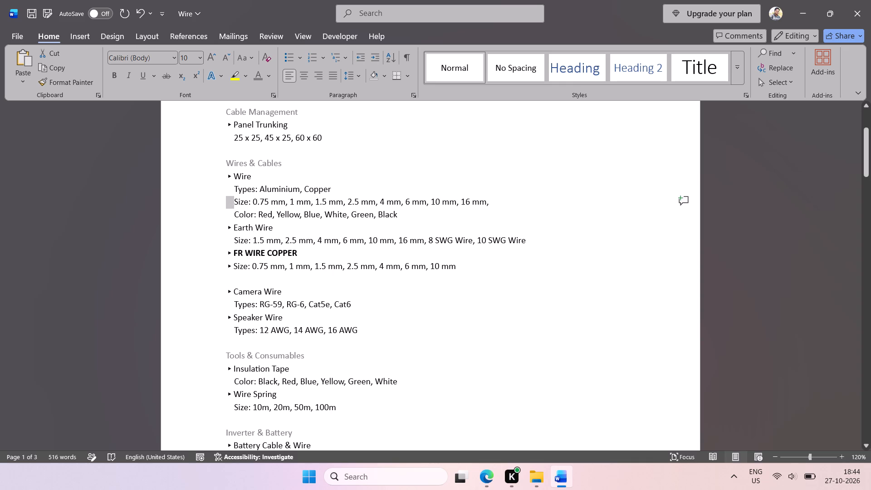
{"action": "left_click_drag", "start_coordinate": [253, 265], "coordinate": [196, 264]}
{"action": "key", "text": "ctrl+v"}
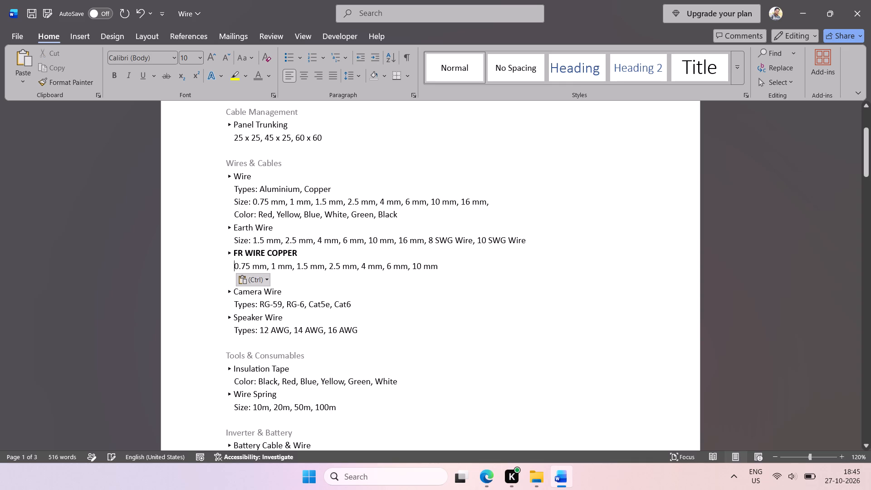
{"action": "type", "text": "Size:"}
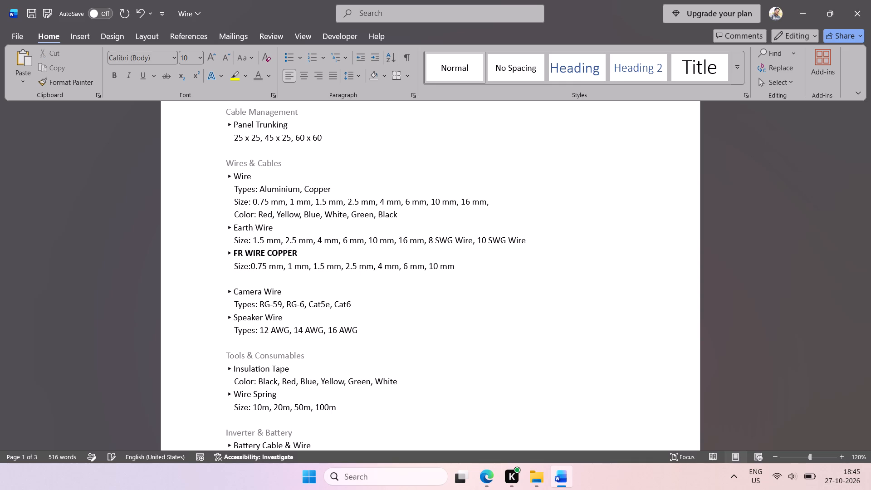
{"action": "key", "text": "space"}
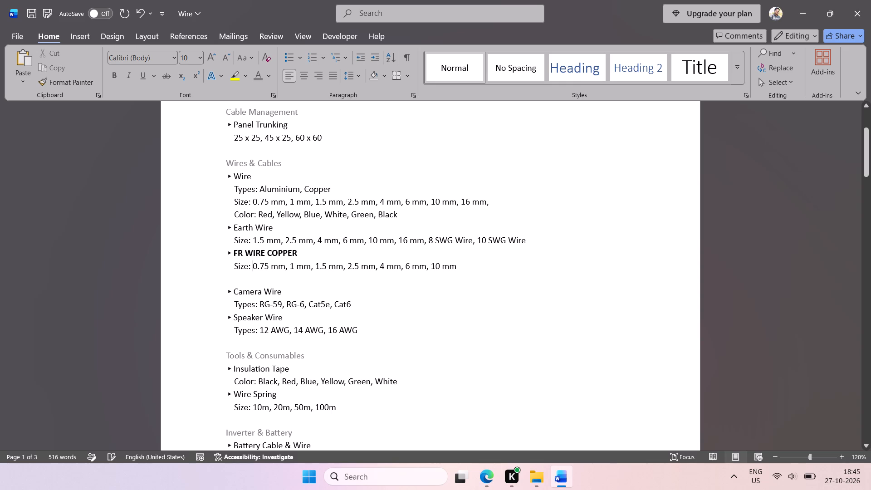
Change the case of the FR WIRE COPPER bullet so it reads "FR Wire Copper".
{"action": "left_click_drag", "start_coordinate": [347, 251], "coordinate": [215, 254]}
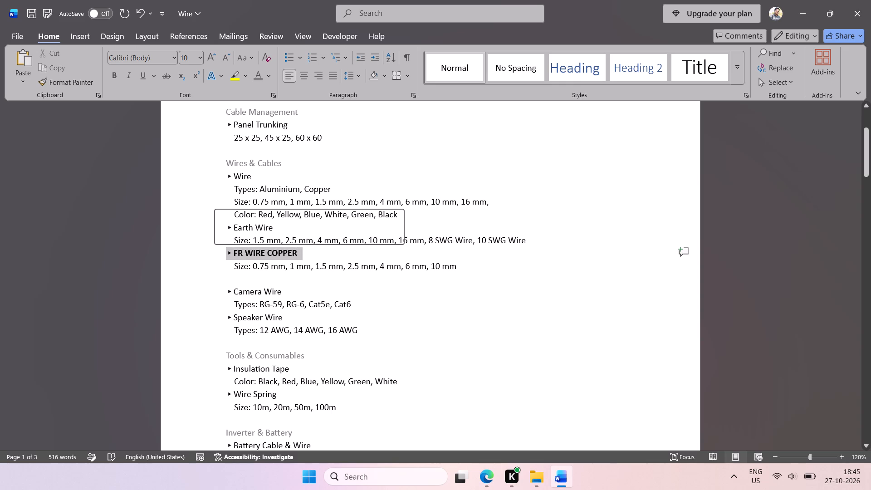
{"action": "key", "text": "shift+F3"}
{"action": "key", "text": "shift+F3"}
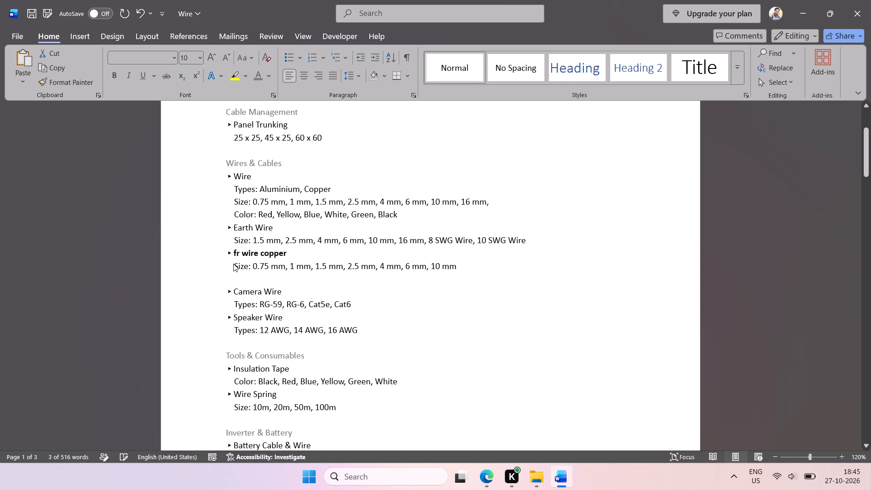
{"action": "left_click", "coordinate": [244, 259]}
{"action": "left_click", "coordinate": [236, 250]}
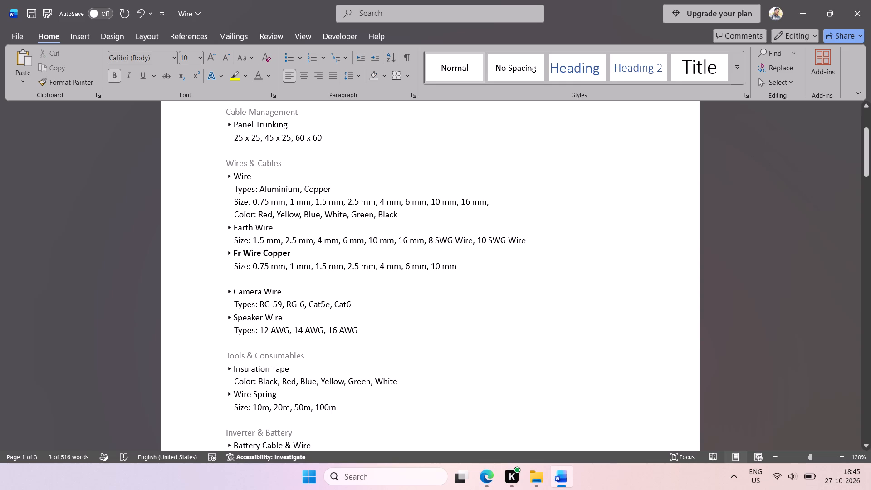
{"action": "key", "text": "shift+F3"}
Save the document and remove the blank line between the FR Wire Copper sizes and Camera Wire.
{"action": "left_click", "coordinate": [258, 277]}
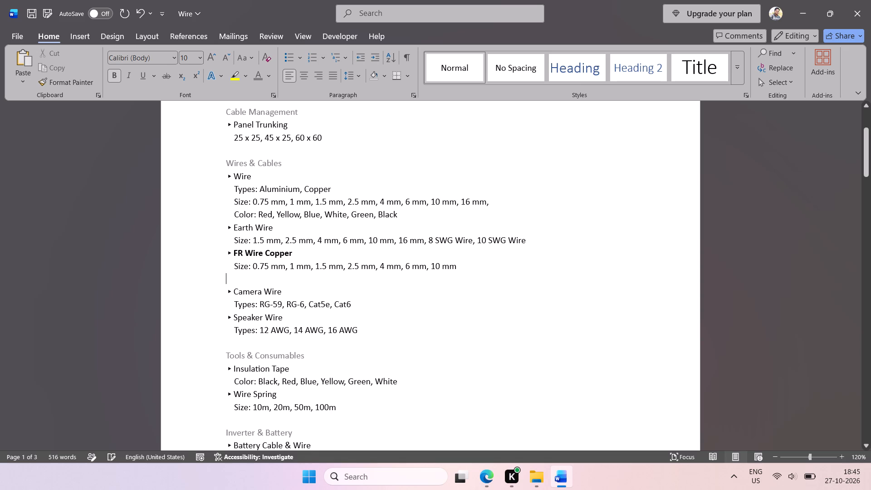
{"action": "key", "text": "ctrl+s"}
{"action": "key", "text": "BackSpace"}
Make the FR Wire Copper bullet line non-bold.
{"action": "left_click_drag", "start_coordinate": [294, 252], "coordinate": [197, 255]}
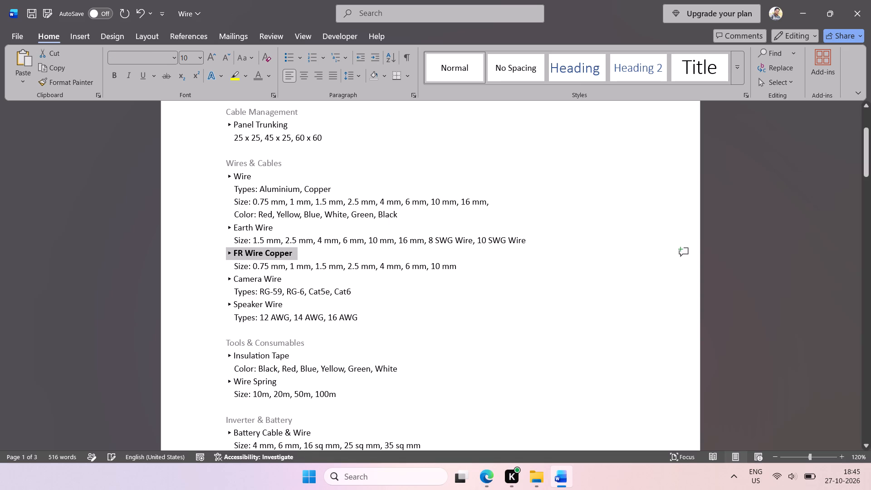
{"action": "key", "text": "ctrl+b"}
{"action": "key", "text": "ctrl+b"}
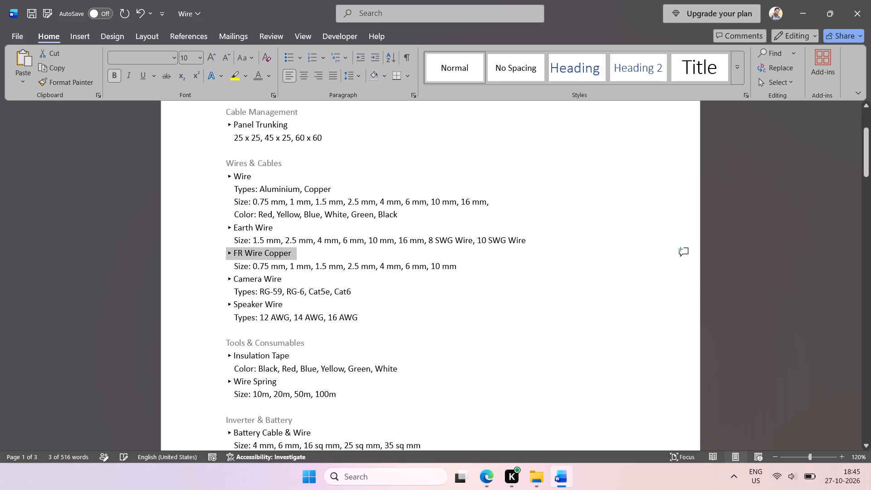
{"action": "left_click", "coordinate": [323, 266]}
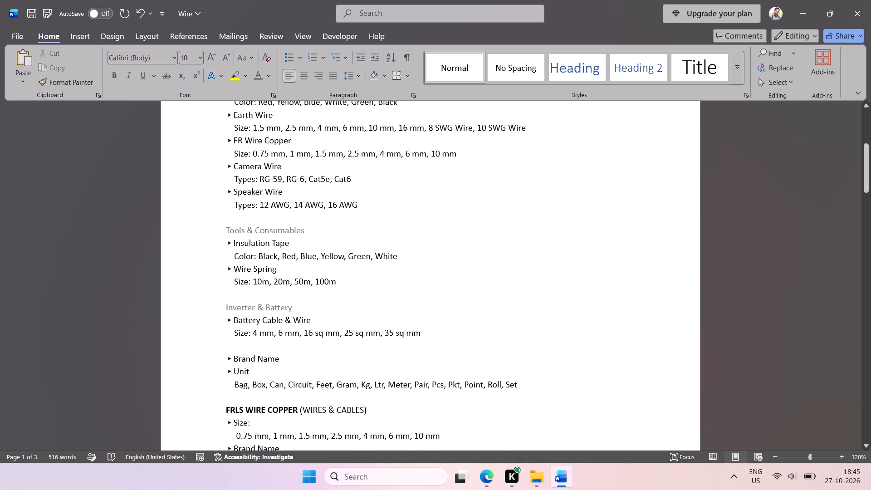
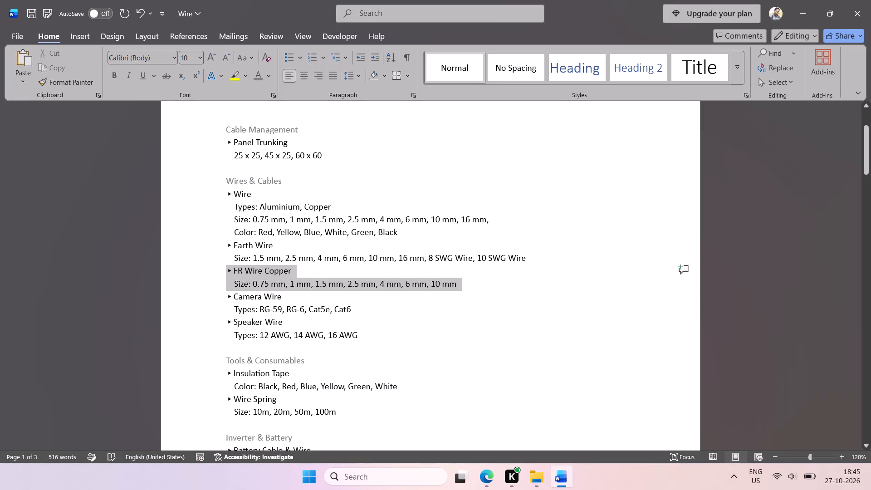
Duplicate the FR Wire Copper entry with its size line directly below itself and rename the copy FRLS Wire Copper.
{"action": "left_click", "coordinate": [459, 282]}
{"action": "key", "text": "Return"}
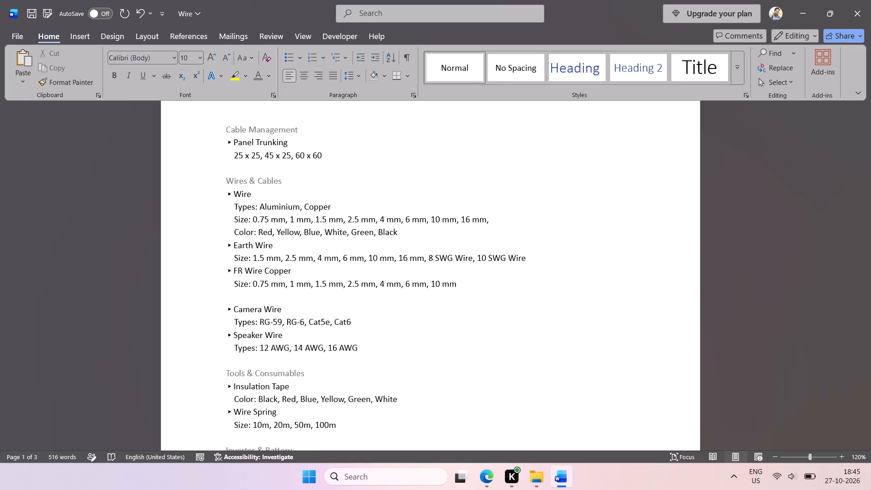
{"action": "key", "text": "ctrl+v"}
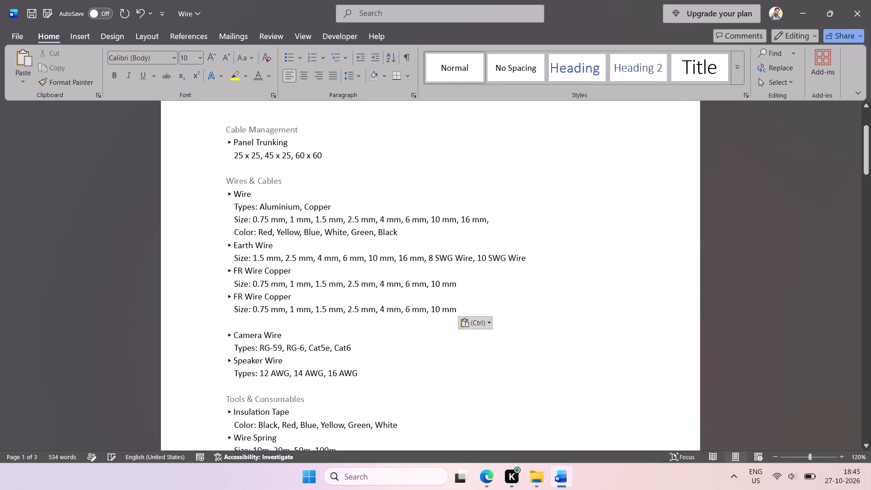
{"action": "left_click", "coordinate": [243, 296]}
{"action": "type", "text": "LS"}
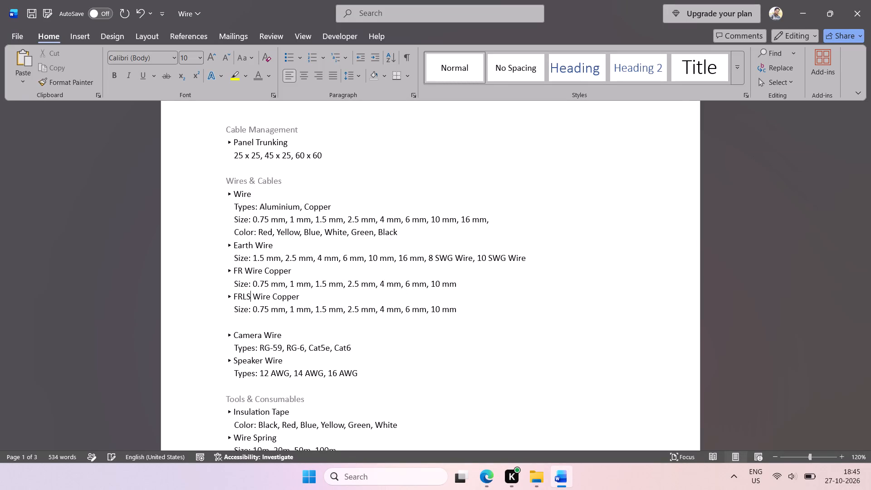
Delete the old FRLS WIRE COPPER section and the leftover Brand Name and Unit lines below Battery Cable & Wire.
{"action": "scroll", "coordinate": [323, 291], "scroll_direction": "down", "scroll_amount": 1}
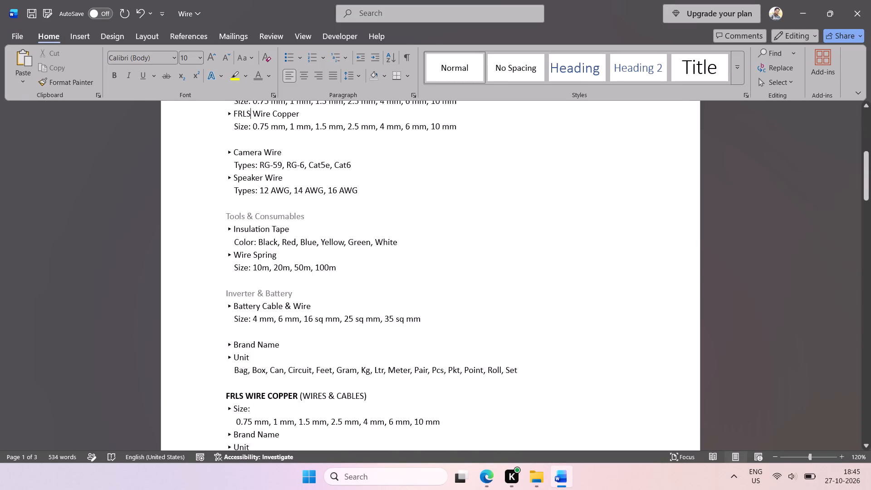
{"action": "scroll", "coordinate": [323, 291], "scroll_direction": "down", "scroll_amount": 2}
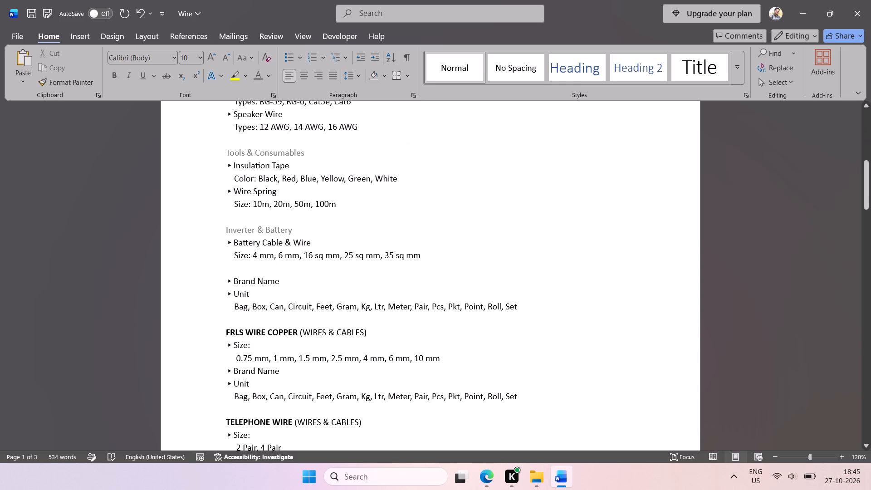
{"action": "scroll", "coordinate": [323, 291], "scroll_direction": "down", "scroll_amount": 1}
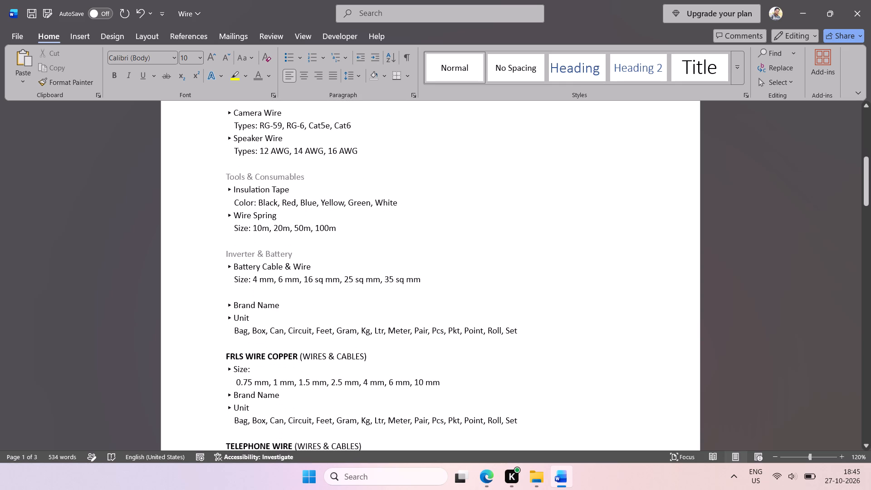
{"action": "scroll", "coordinate": [322, 311], "scroll_direction": "down", "scroll_amount": 1}
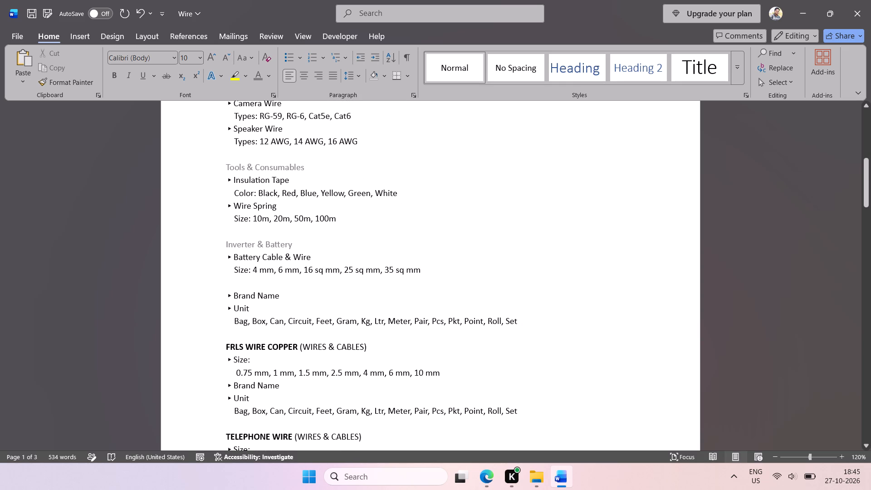
{"action": "left_click_drag", "start_coordinate": [273, 421], "coordinate": [214, 337]}
{"action": "key", "text": "BackSpace"}
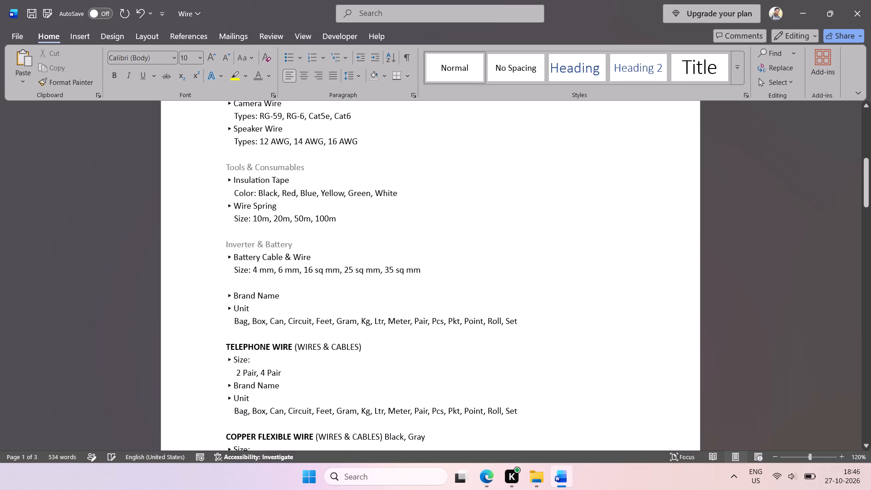
{"action": "left_click_drag", "start_coordinate": [255, 333], "coordinate": [209, 281]}
{"action": "key", "text": "BackSpace"}
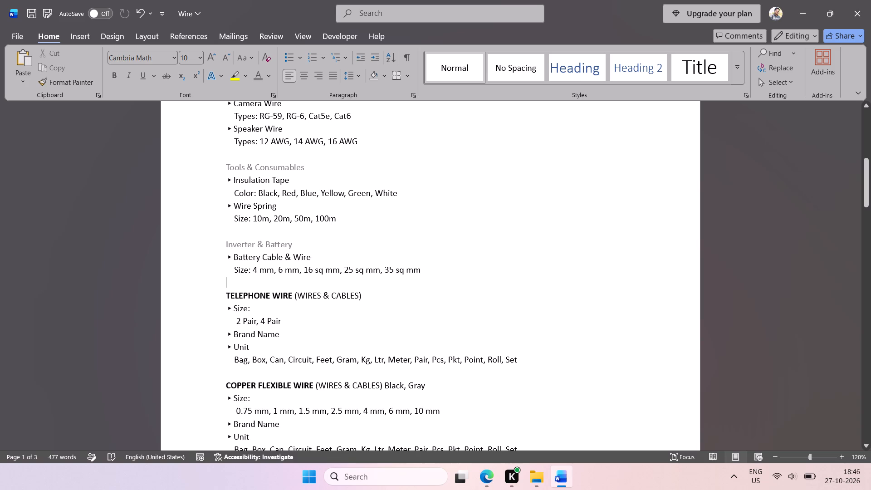
Move the TELEPHONE WIRE heading and its sizes to the blank line below the FRLS Wire Copper entry.
{"action": "left_click_drag", "start_coordinate": [283, 320], "coordinate": [217, 295]}
{"action": "key", "text": "ctrl+x"}
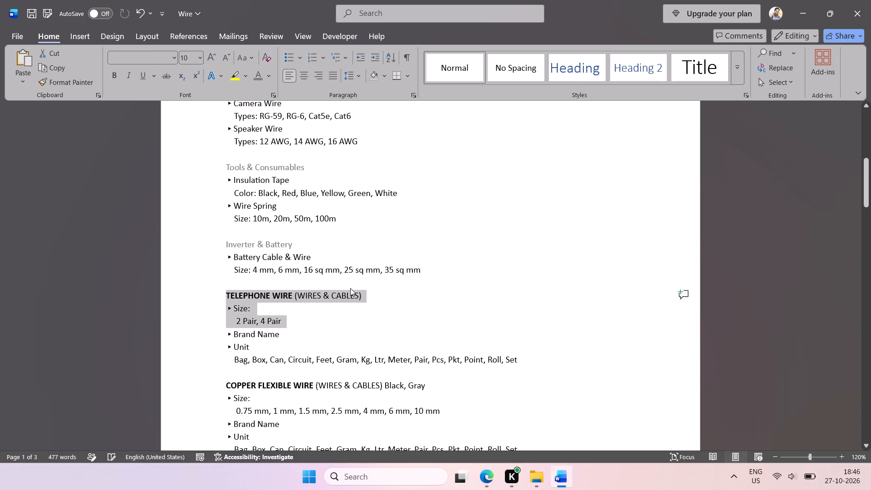
{"action": "scroll", "coordinate": [330, 192], "scroll_direction": "up", "scroll_amount": 2}
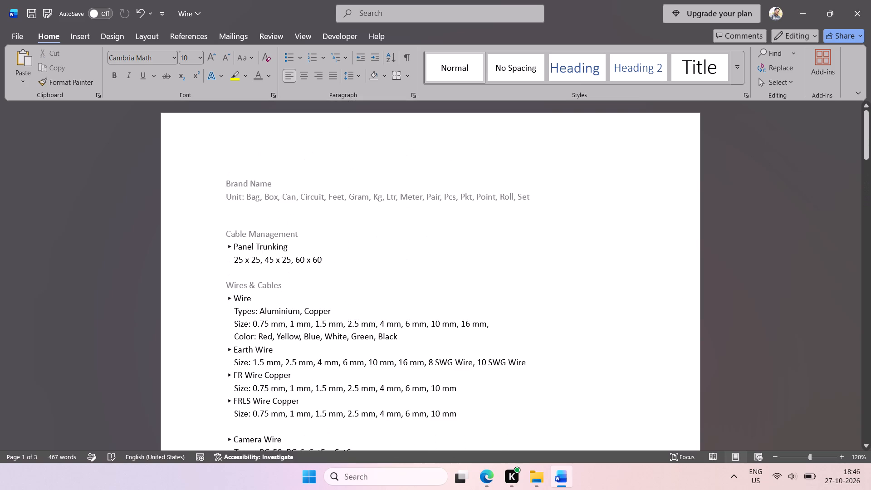
{"action": "scroll", "coordinate": [263, 268], "scroll_direction": "up", "scroll_amount": 1}
{"action": "scroll", "coordinate": [278, 333], "scroll_direction": "down", "scroll_amount": 1}
{"action": "left_click", "coordinate": [261, 273]}
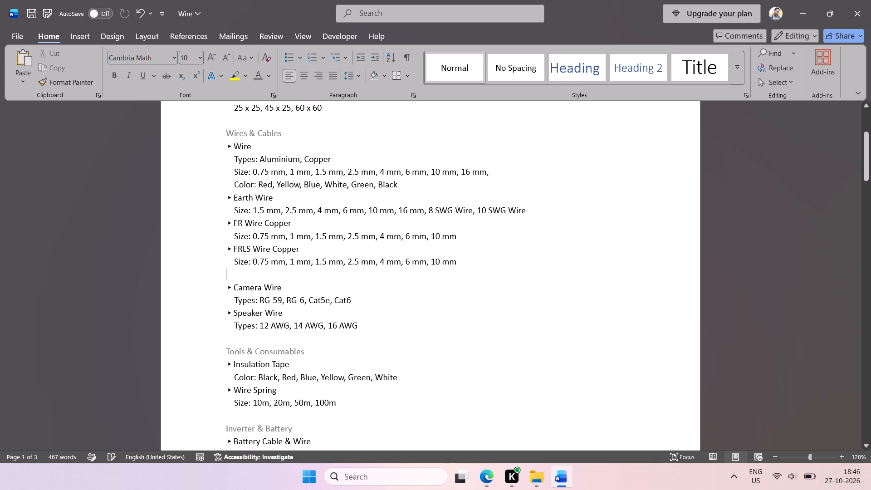
{"action": "key", "text": "ctrl+v"}
Add a bullet before TELEPHONE WIRE and join its sizes into one indented, unbulleted line reading "Size: 2 Pair, 4 Pair".
{"action": "left_click_drag", "start_coordinate": [233, 249], "coordinate": [200, 248]}
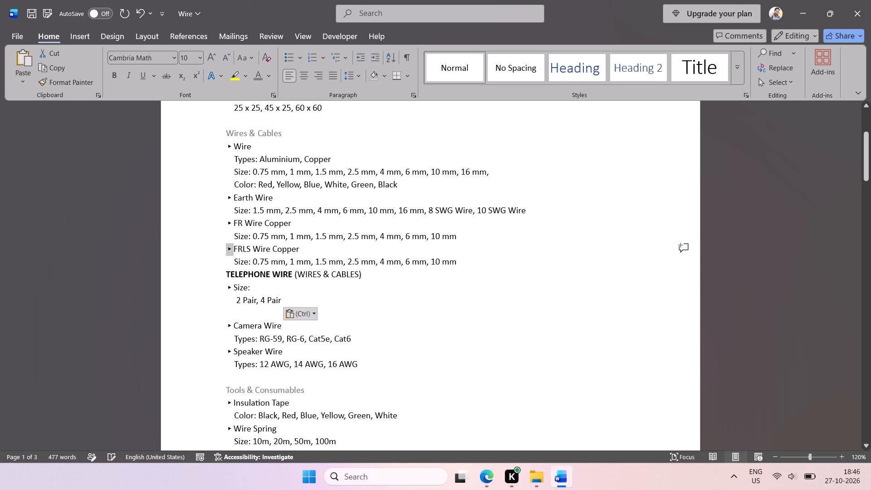
{"action": "key", "text": "ctrl+c"}
{"action": "left_click", "coordinate": [223, 272]}
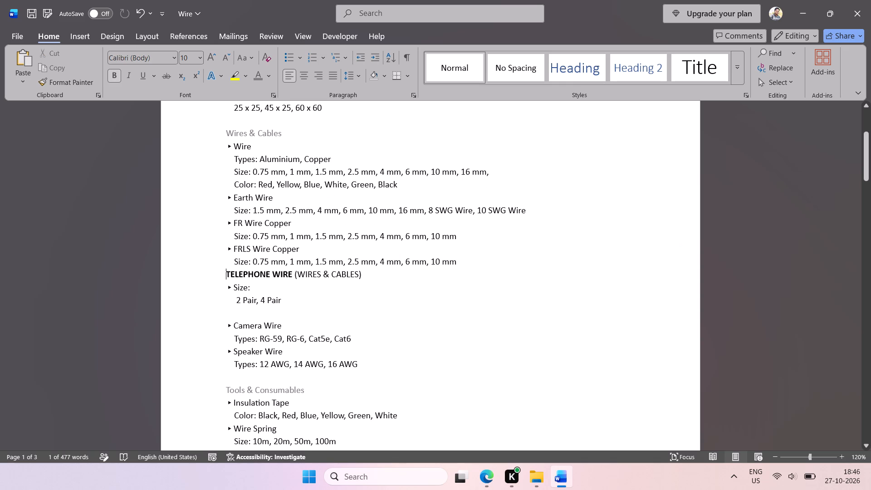
{"action": "key", "text": "ctrl+v"}
{"action": "left_click_drag", "start_coordinate": [253, 234], "coordinate": [199, 234]}
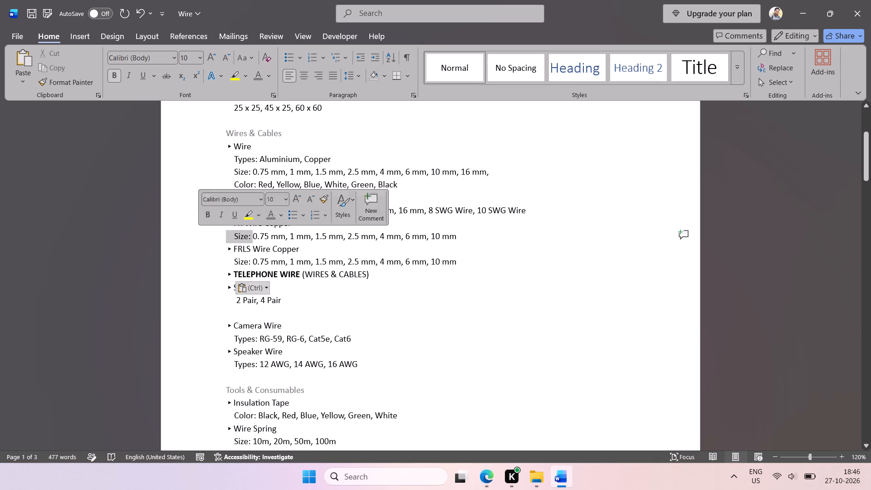
{"action": "key", "text": "ctrl+c"}
{"action": "left_click_drag", "start_coordinate": [236, 300], "coordinate": [218, 284]}
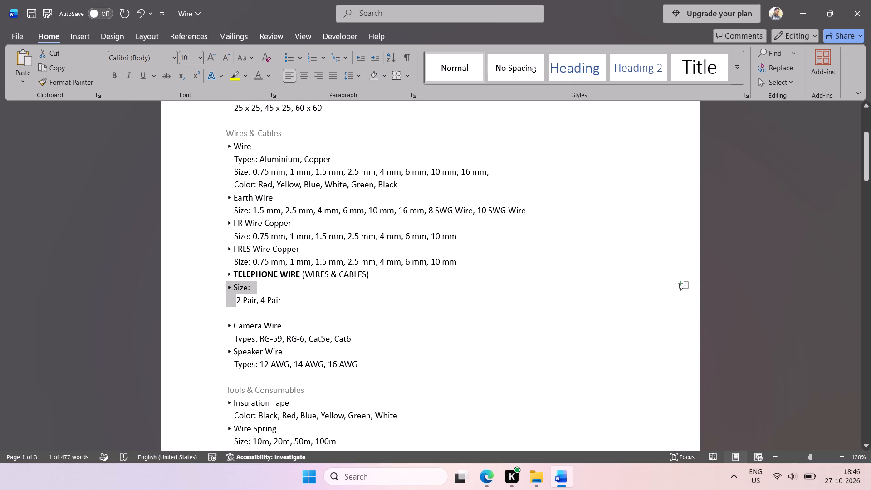
{"action": "left_click_drag", "start_coordinate": [218, 284], "coordinate": [214, 283]}
{"action": "key", "text": "ctrl+v"}
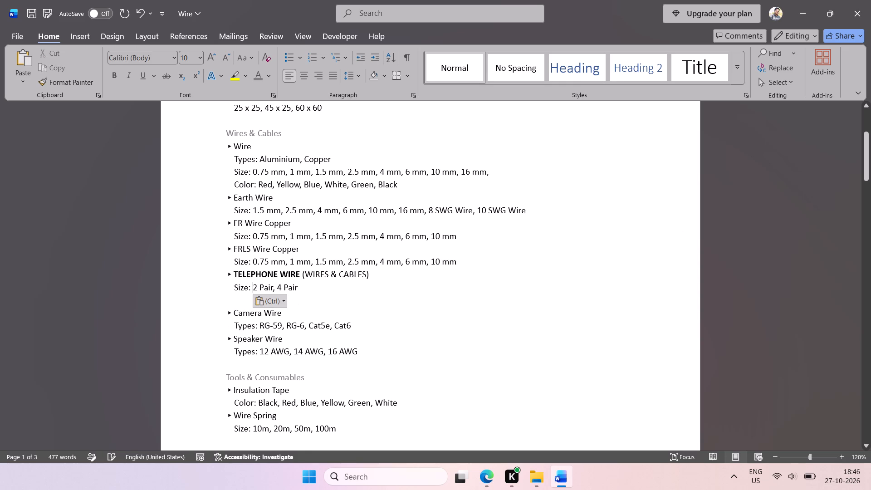
Remove "(WIRES & CABLES)" from the TELEPHONE WIRE bullet, make it non-bold, and change its case to "Telephone Wire".
{"action": "left_click_drag", "start_coordinate": [378, 275], "coordinate": [308, 274]}
{"action": "key", "text": "BackSpace"}
{"action": "key", "text": "BackSpace"}
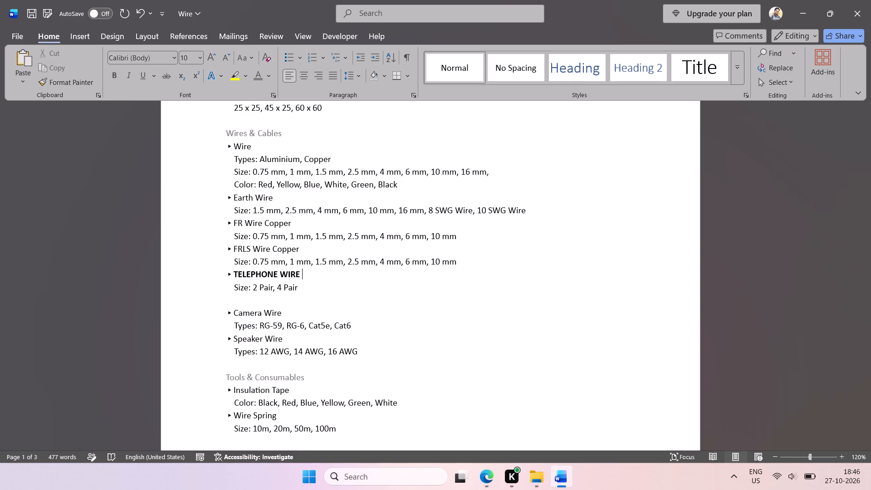
{"action": "key", "text": "BackSpace"}
{"action": "left_click_drag", "start_coordinate": [304, 273], "coordinate": [225, 272]}
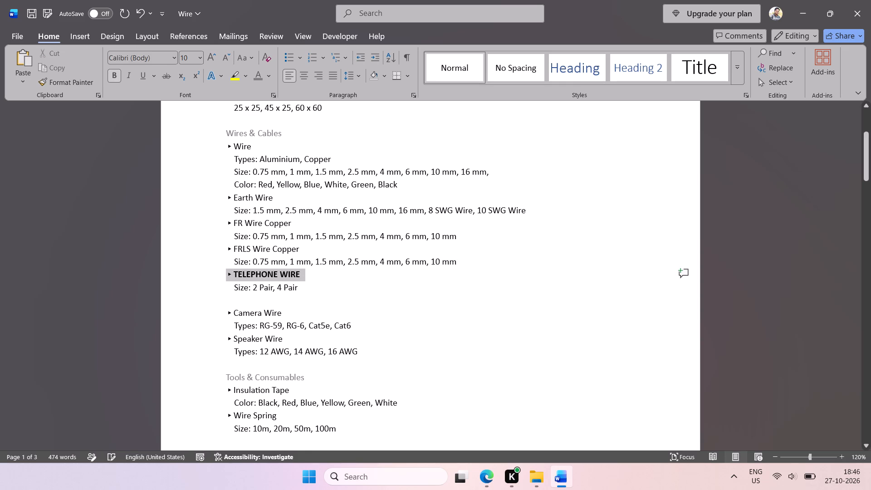
{"action": "left_click_drag", "start_coordinate": [225, 272], "coordinate": [243, 271]}
{"action": "key", "text": "ctrl+b"}
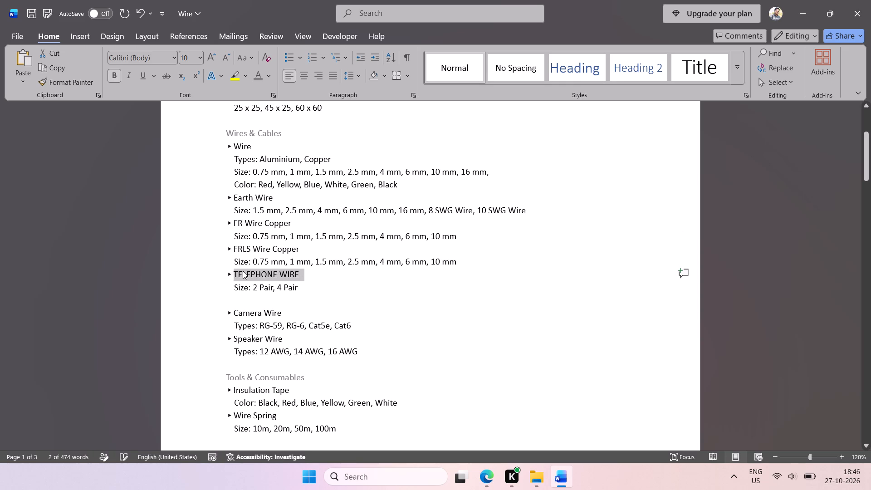
{"action": "key", "text": "shift+F3"}
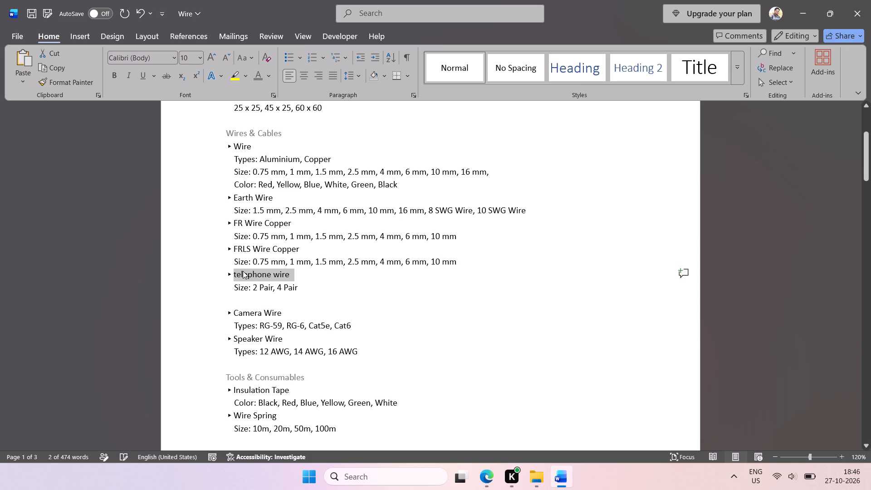
{"action": "key", "text": "shift+F3"}
{"action": "left_click", "coordinate": [319, 281]}
Delete the leftover Brand Name and Unit lines below Battery Cable & Wire and the whole COPPER FLEXIBLE WIRE section.
{"action": "scroll", "coordinate": [292, 303], "scroll_direction": "down", "scroll_amount": 1}
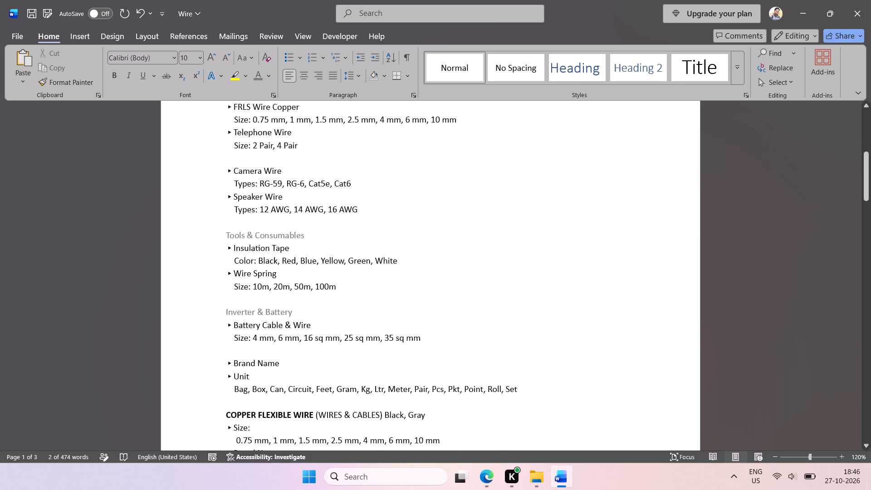
{"action": "scroll", "coordinate": [292, 303], "scroll_direction": "down", "scroll_amount": 1}
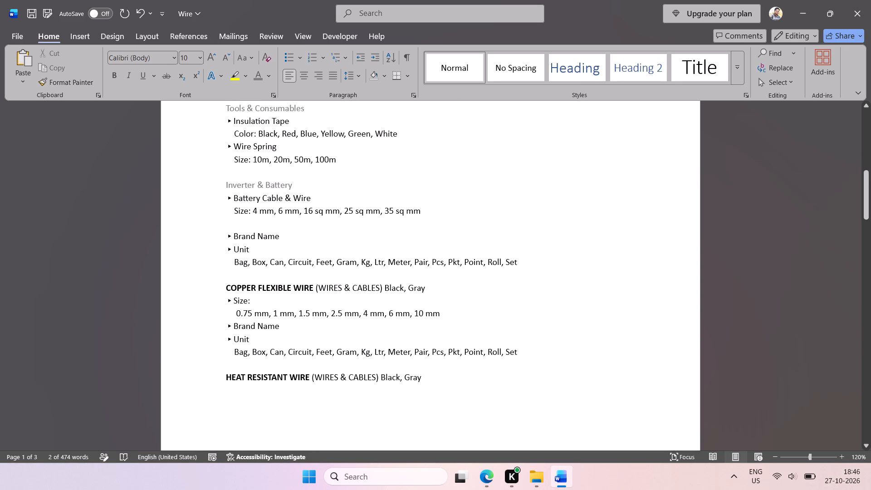
{"action": "left_click_drag", "start_coordinate": [263, 276], "coordinate": [205, 230]}
{"action": "key", "text": "BackSpace"}
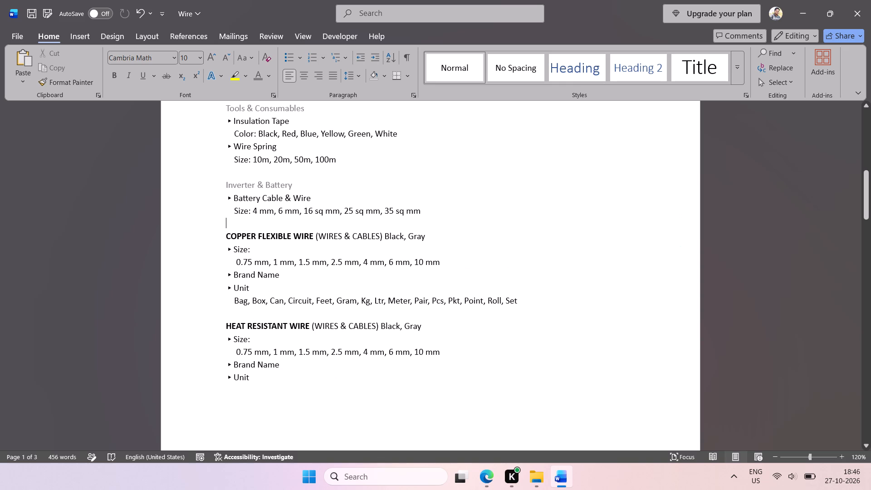
{"action": "left_click_drag", "start_coordinate": [520, 303], "coordinate": [332, 268]}
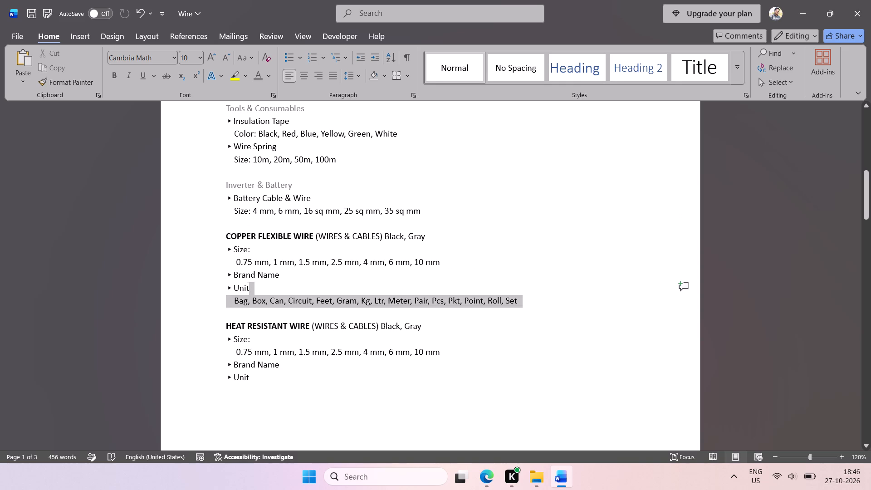
{"action": "left_click_drag", "start_coordinate": [332, 268], "coordinate": [224, 240]}
{"action": "key", "text": "BackSpace"}
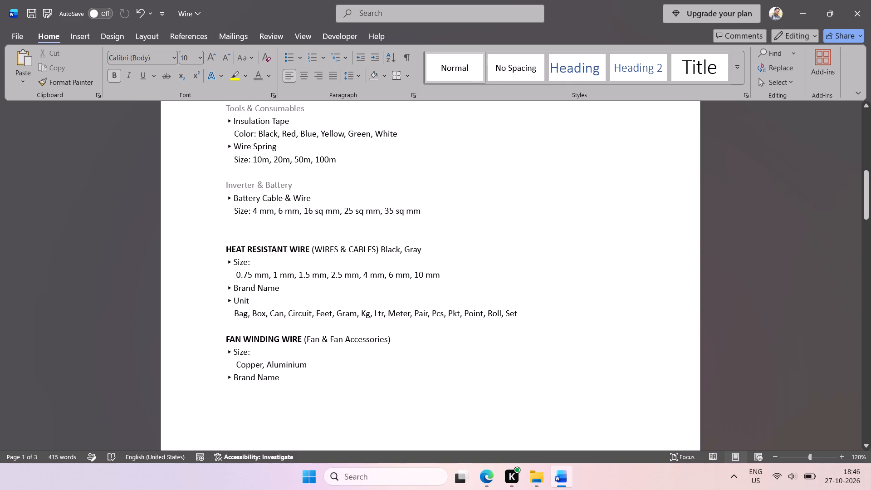
Copy "HEAT RESISTANT WIRE" from its heading and append it after a comma to the FRLS Wire Copper bullet.
{"action": "left_click_drag", "start_coordinate": [309, 247], "coordinate": [234, 249]}
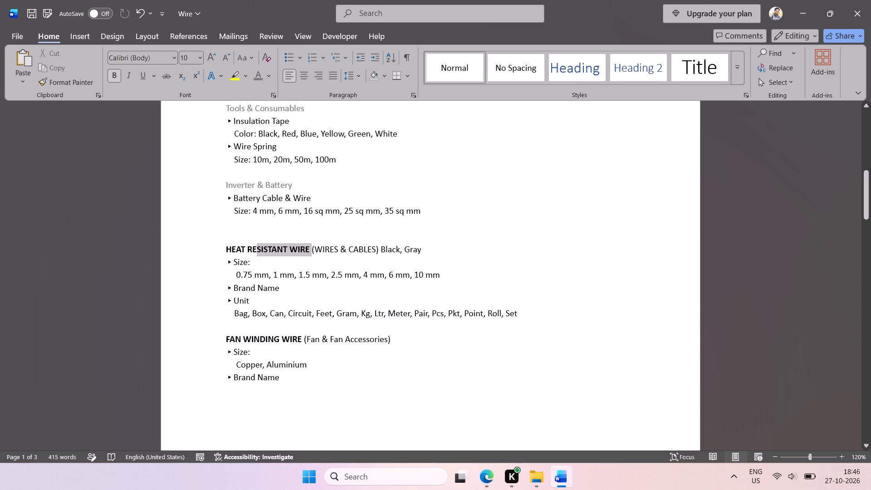
{"action": "left_click_drag", "start_coordinate": [234, 249], "coordinate": [196, 247]}
{"action": "key", "text": "ctrl+c"}
{"action": "scroll", "coordinate": [313, 205], "scroll_direction": "up", "scroll_amount": 1}
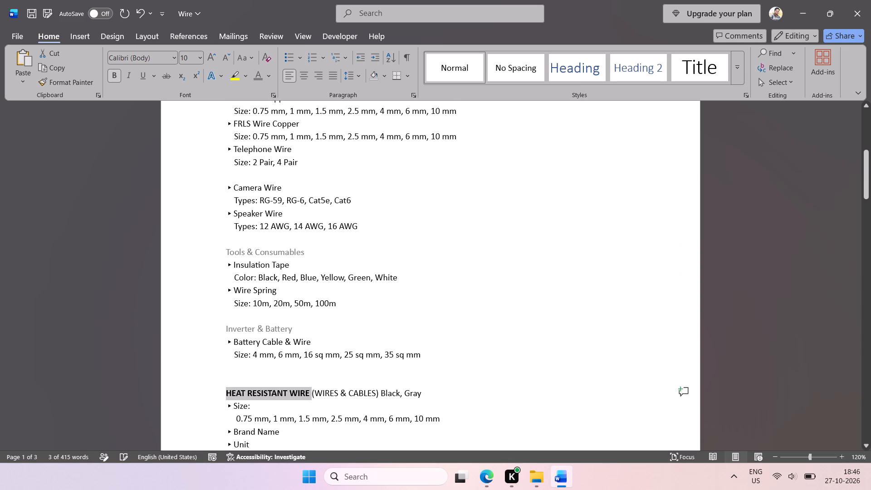
{"action": "scroll", "coordinate": [313, 205], "scroll_direction": "up", "scroll_amount": 3}
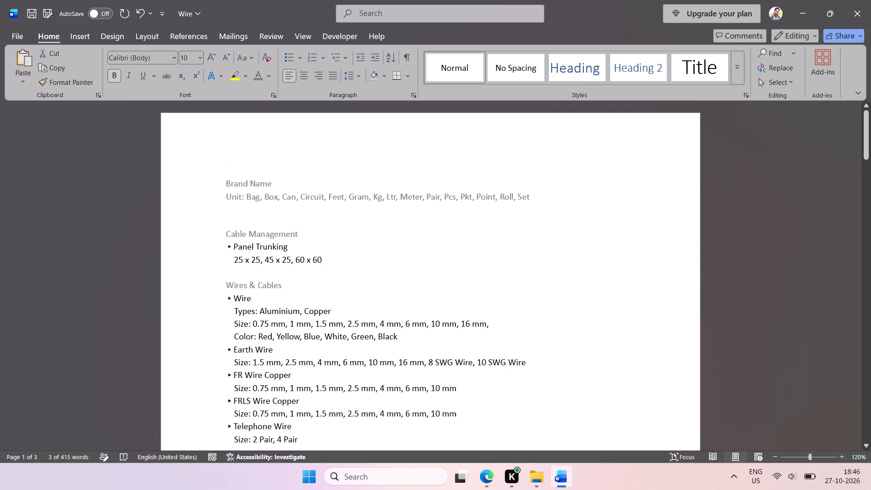
{"action": "scroll", "coordinate": [313, 205], "scroll_direction": "down", "scroll_amount": 2}
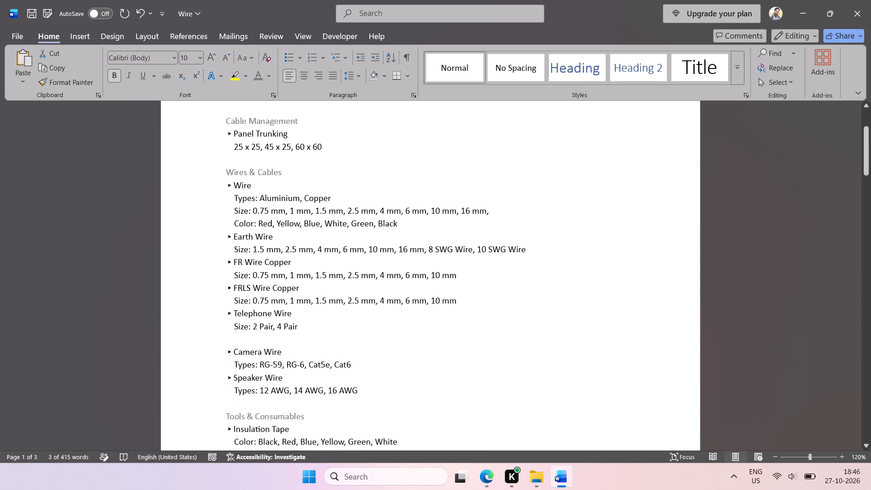
{"action": "scroll", "coordinate": [313, 205], "scroll_direction": "down", "scroll_amount": 1}
{"action": "left_click", "coordinate": [299, 224]}
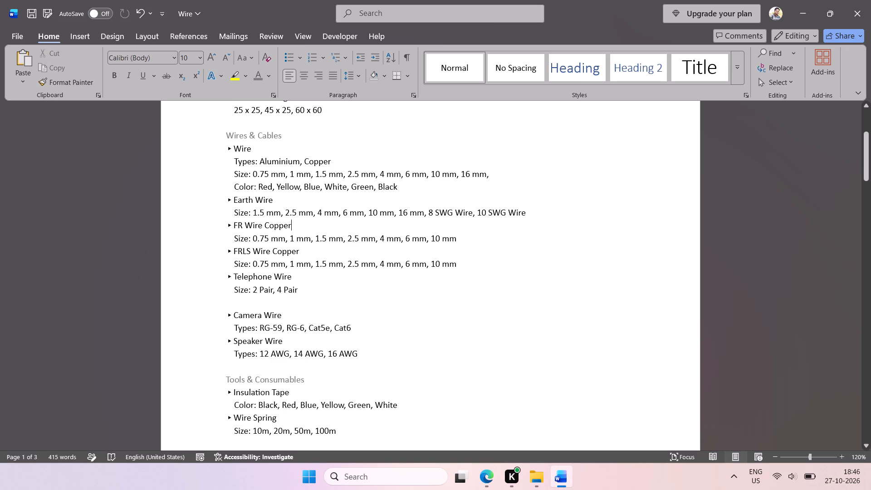
{"action": "left_click", "coordinate": [313, 252]}
{"action": "type", "text": ","}
{"action": "key", "text": "space"}
{"action": "key", "text": "ctrl+v"}
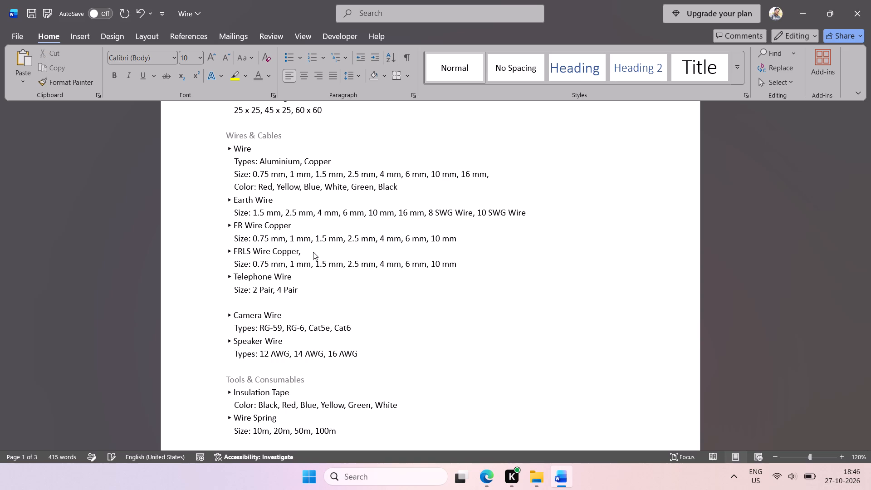
Make the appended HEAT RESISTANT WIRE text non-bold and change its case from all capitals.
{"action": "left_click_drag", "start_coordinate": [391, 249], "coordinate": [313, 257]}
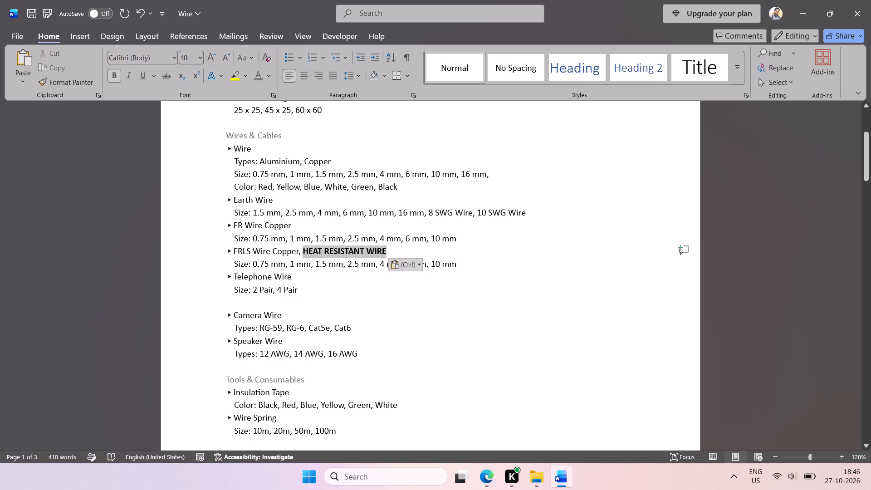
{"action": "left_click_drag", "start_coordinate": [313, 257], "coordinate": [303, 257]}
{"action": "key", "text": "ctrl+b"}
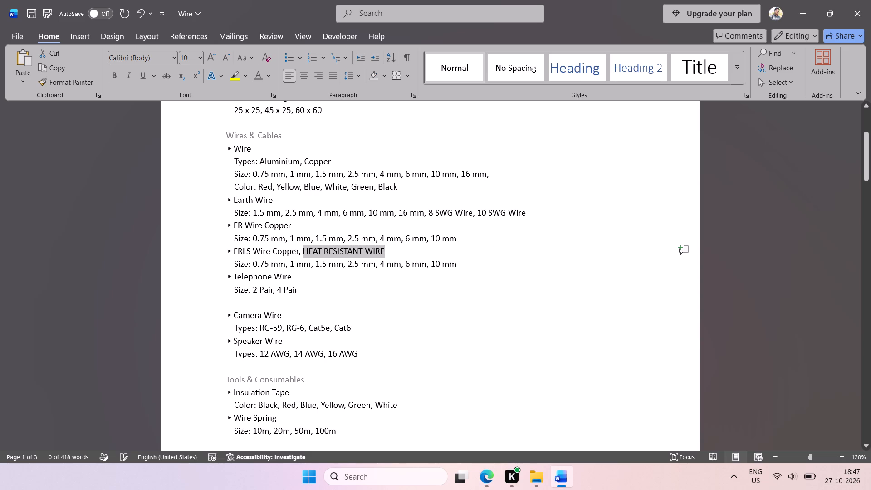
{"action": "key", "text": "shift+F3"}
{"action": "key", "text": "shift+F3"}
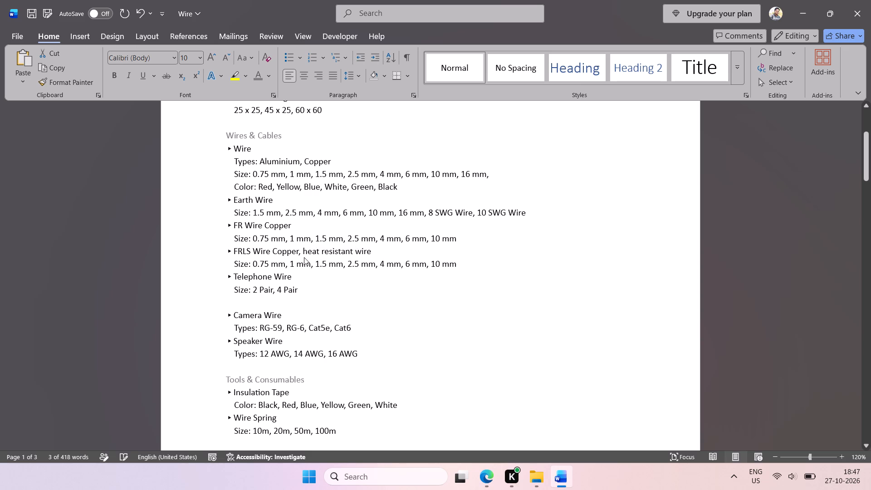
Move "FRLS Wire Copper, Heat Resistant Wire" from its bullet to the end of the FR Wire Copper bullet, separated by a comma.
{"action": "left_click", "coordinate": [317, 250]}
{"action": "left_click_drag", "start_coordinate": [380, 251], "coordinate": [247, 248]}
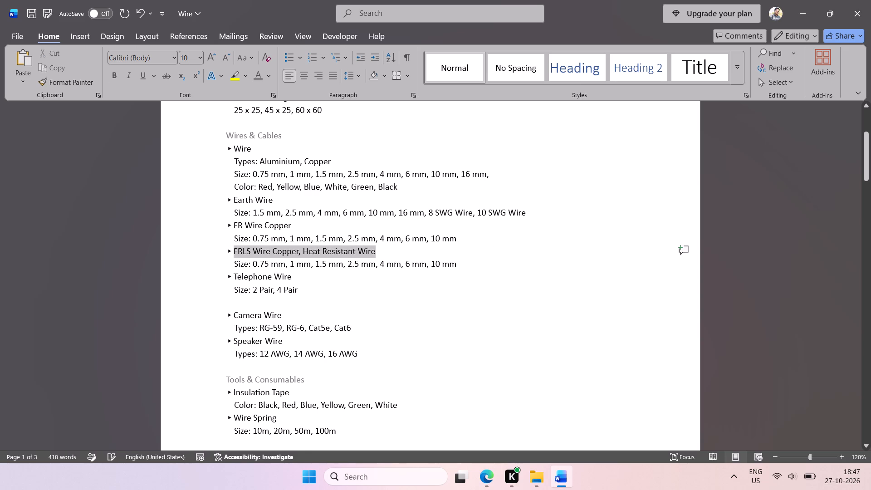
{"action": "left_click_drag", "start_coordinate": [247, 248], "coordinate": [242, 249]}
{"action": "key", "text": "ctrl+x"}
{"action": "left_click", "coordinate": [301, 223]}
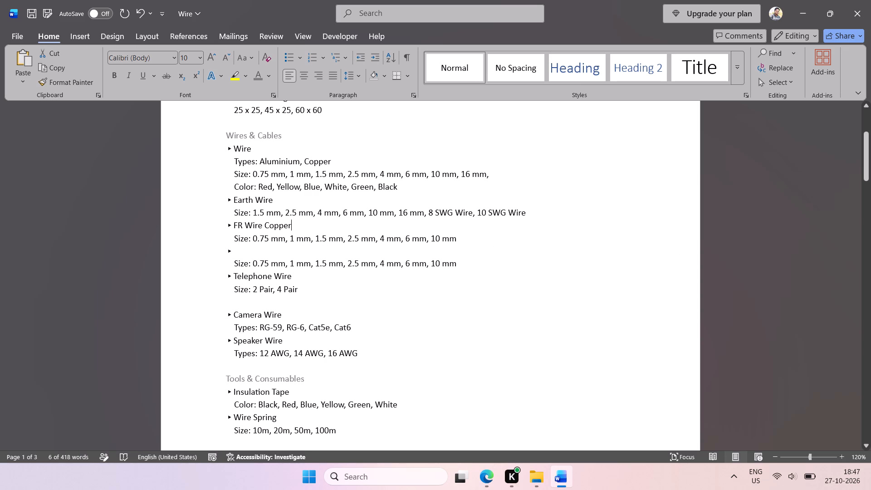
{"action": "key", "text": "comma"}
{"action": "key", "text": "space"}
{"action": "key", "text": "ctrl+v"}
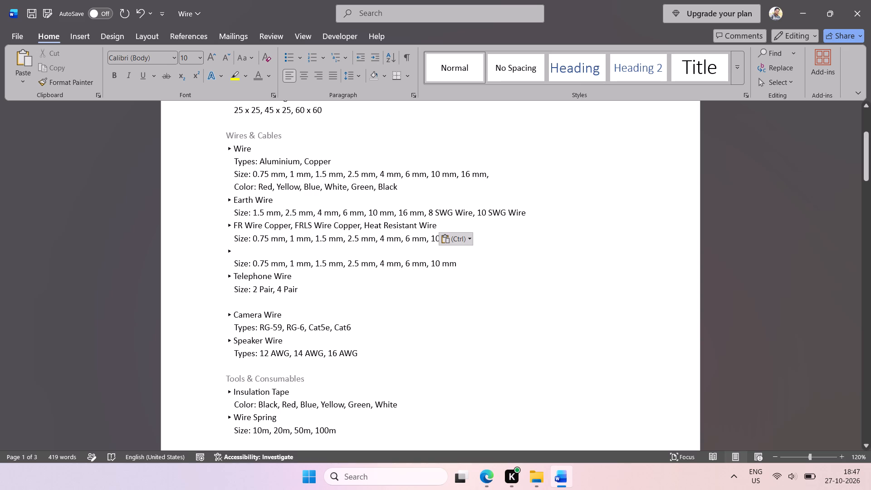
Delete the emptied bullet and its duplicate Size line above Telephone Wire, and save the document.
{"action": "left_click_drag", "start_coordinate": [460, 264], "coordinate": [215, 250]}
{"action": "key", "text": "BackSpace"}
{"action": "key", "text": "ctrl+s"}
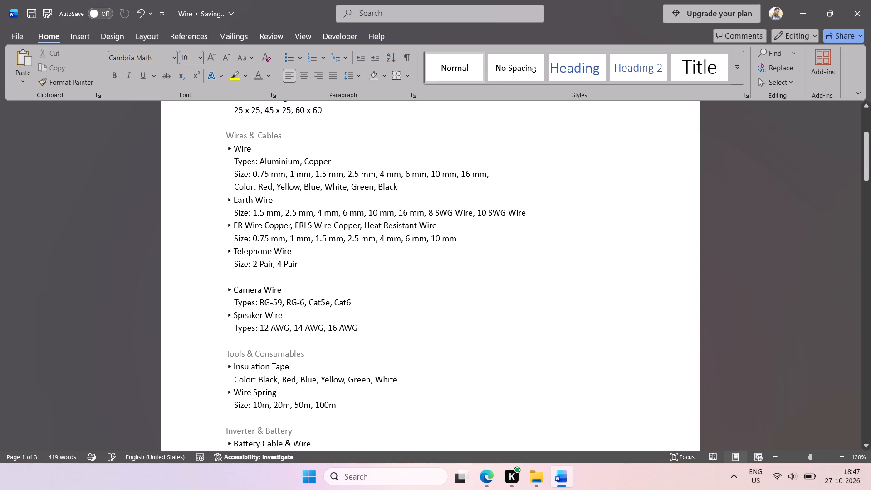
Delete the whole HEAT RESISTANT WIRE section below the Inverter & Battery category, including its Size, Brand Name and Unit lines.
{"action": "scroll", "coordinate": [313, 298], "scroll_direction": "down", "scroll_amount": 2}
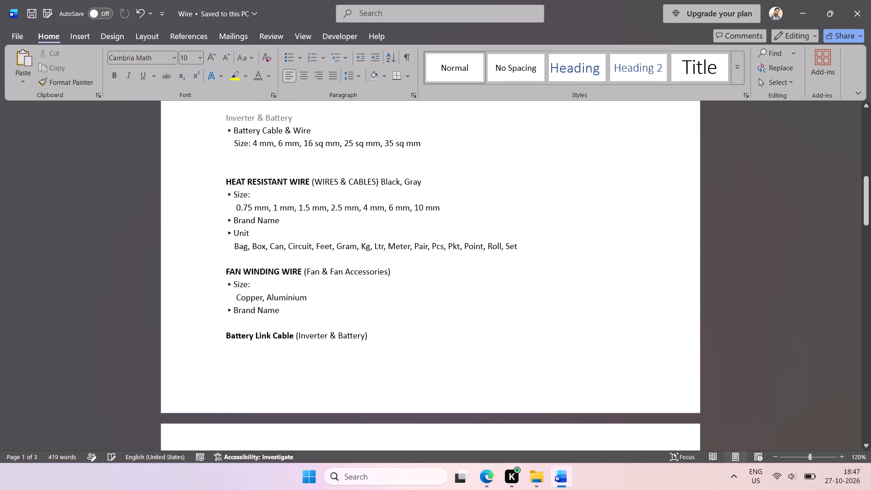
{"action": "scroll", "coordinate": [318, 238], "scroll_direction": "down", "scroll_amount": 1}
{"action": "left_click_drag", "start_coordinate": [527, 261], "coordinate": [188, 174]}
{"action": "key", "text": "BackSpace"}
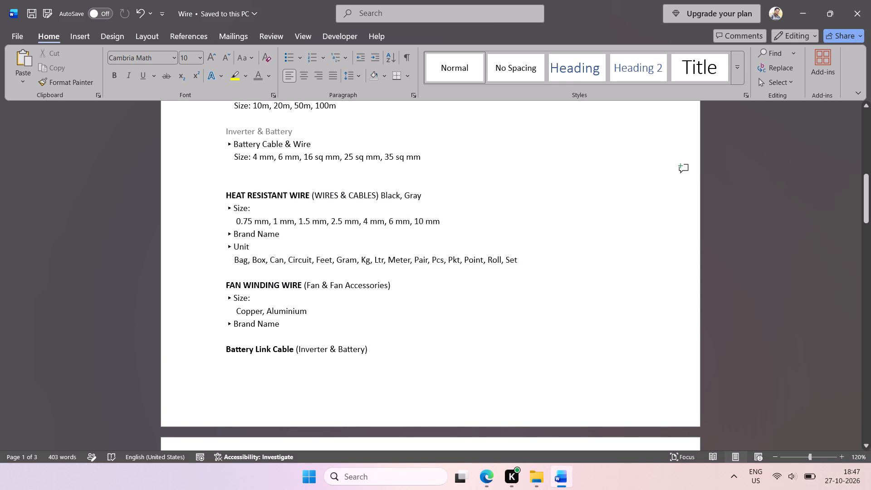
Delete the whole FAN WINDING WIRE section, including its Size and Brand Name lines.
{"action": "scroll", "coordinate": [367, 210], "scroll_direction": "up", "scroll_amount": 1}
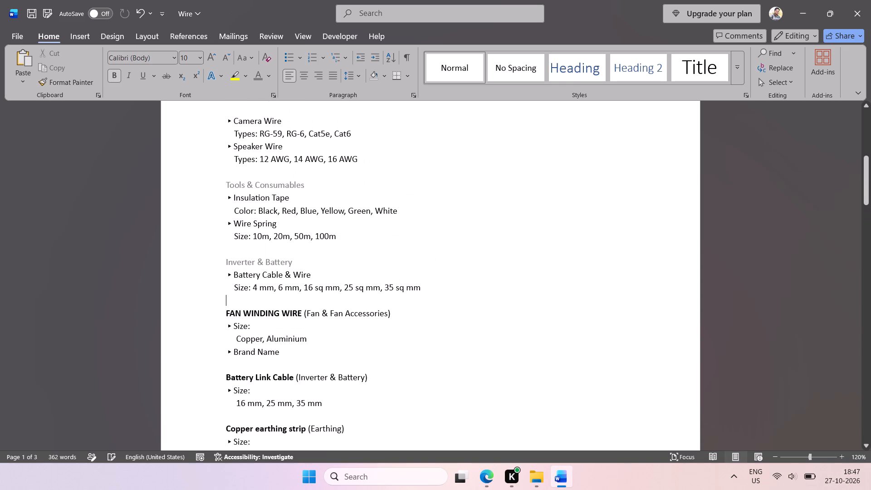
{"action": "scroll", "coordinate": [367, 210], "scroll_direction": "up", "scroll_amount": 2}
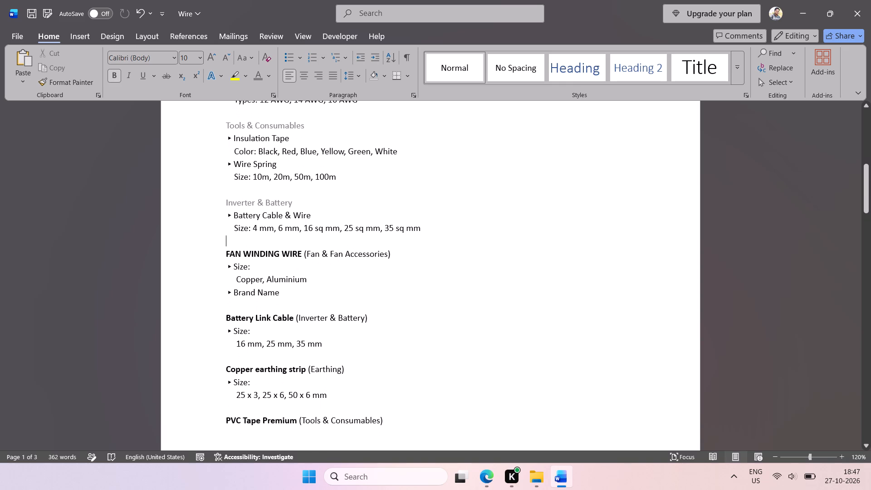
{"action": "scroll", "coordinate": [367, 210], "scroll_direction": "up", "scroll_amount": 2}
{"action": "left_click_drag", "start_coordinate": [285, 293], "coordinate": [219, 253]}
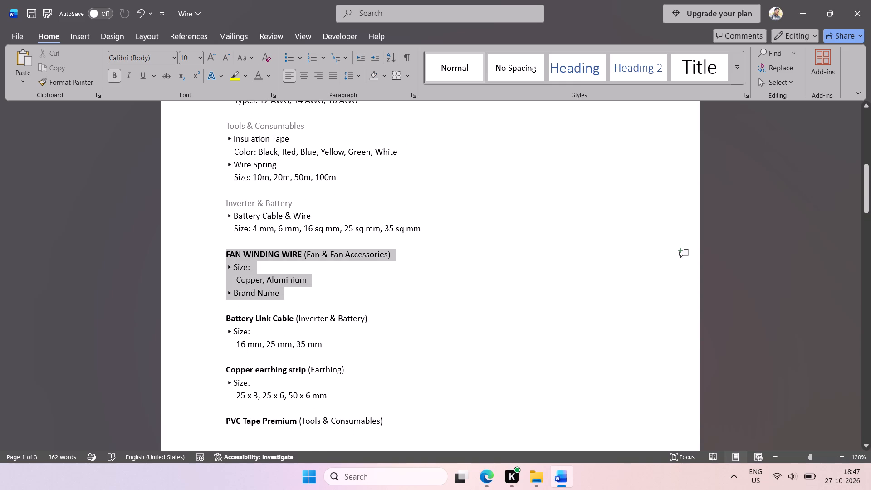
{"action": "left_click_drag", "start_coordinate": [219, 253], "coordinate": [216, 253]}
{"action": "key", "text": "BackSpace"}
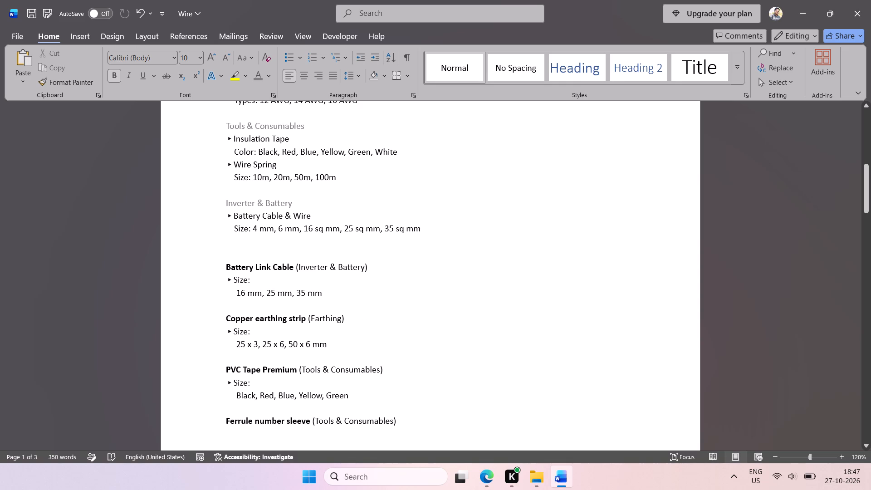
{"action": "key", "text": "ctrl+z"}
{"action": "left_click", "coordinate": [275, 262]}
{"action": "left_click_drag", "start_coordinate": [286, 292], "coordinate": [223, 255]}
{"action": "key", "text": "BackSpace"}
Copy the Battery Cable & Wire bullet with its Size label onto the blank line below that entry.
{"action": "left_click_drag", "start_coordinate": [235, 216], "coordinate": [201, 218]}
{"action": "left_click", "coordinate": [286, 258]}
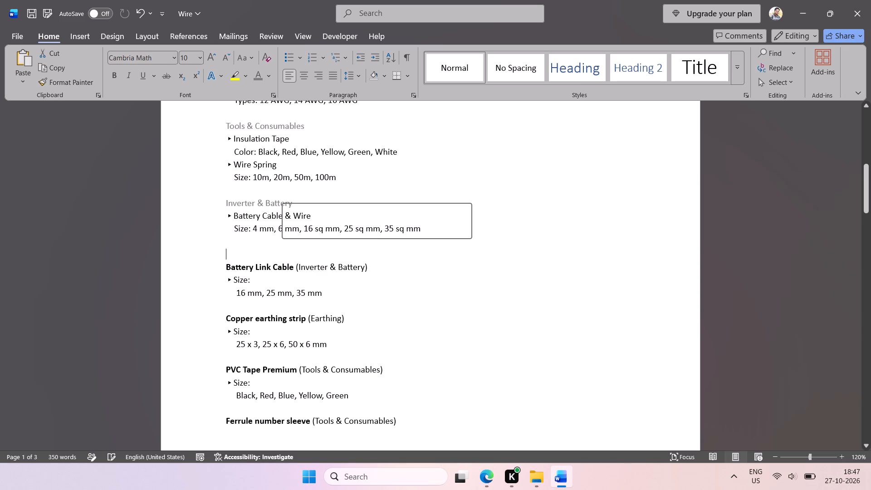
{"action": "left_click_drag", "start_coordinate": [261, 216], "coordinate": [201, 216]}
{"action": "left_click", "coordinate": [247, 243]}
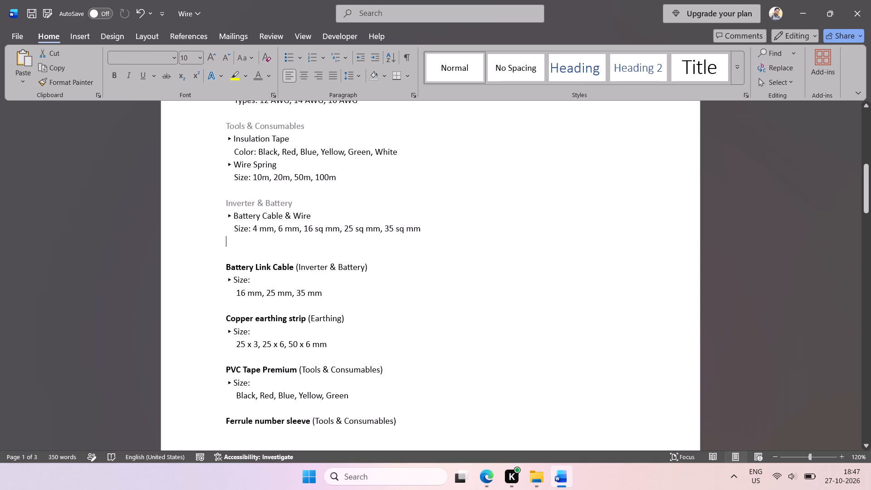
{"action": "left_click_drag", "start_coordinate": [251, 229], "coordinate": [212, 213]}
{"action": "key", "text": "ctrl+c"}
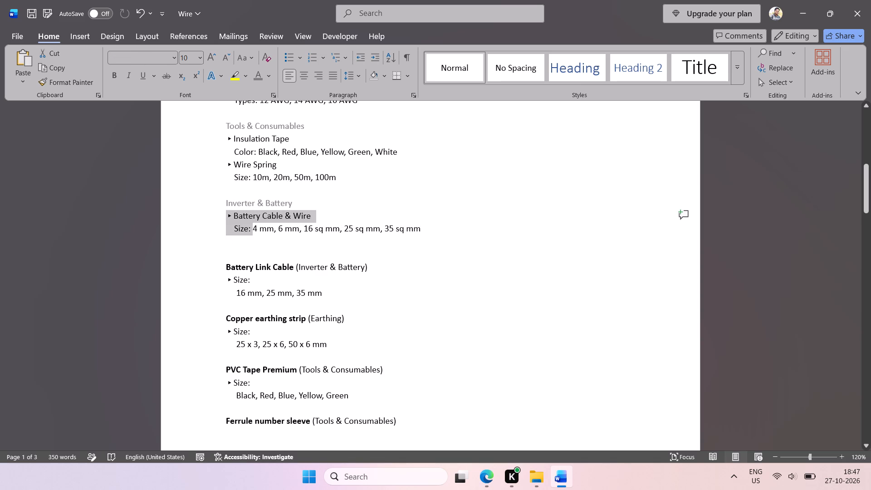
{"action": "left_click", "coordinate": [233, 233]}
{"action": "left_click", "coordinate": [235, 239]}
{"action": "key", "text": "ctrl+v"}
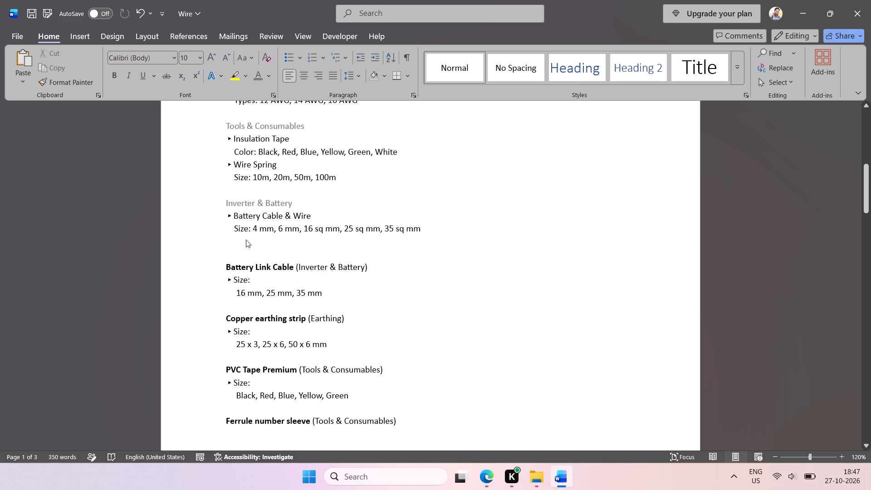
Replace the copied bullet's name with "Battery Link Cable" from the old heading, pasted as plain text without a leading space.
{"action": "left_click_drag", "start_coordinate": [312, 245], "coordinate": [268, 245]}
{"action": "key", "text": "BackSpace"}
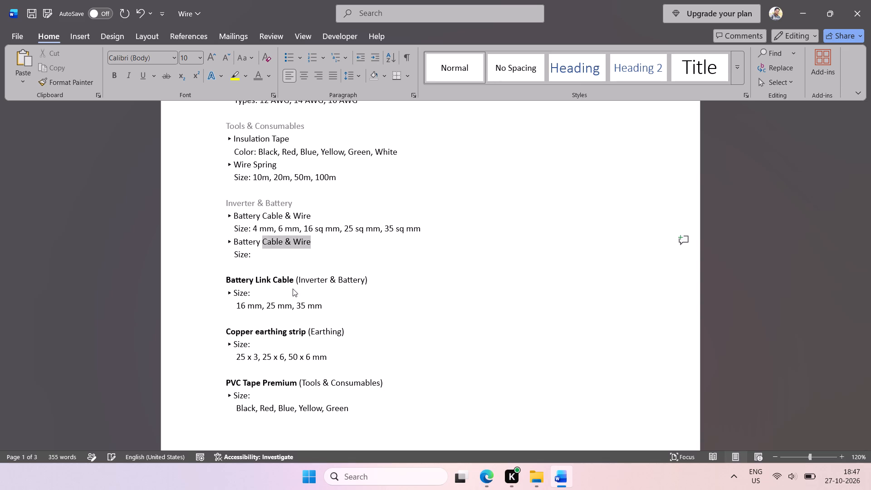
{"action": "left_click_drag", "start_coordinate": [293, 281], "coordinate": [220, 279]}
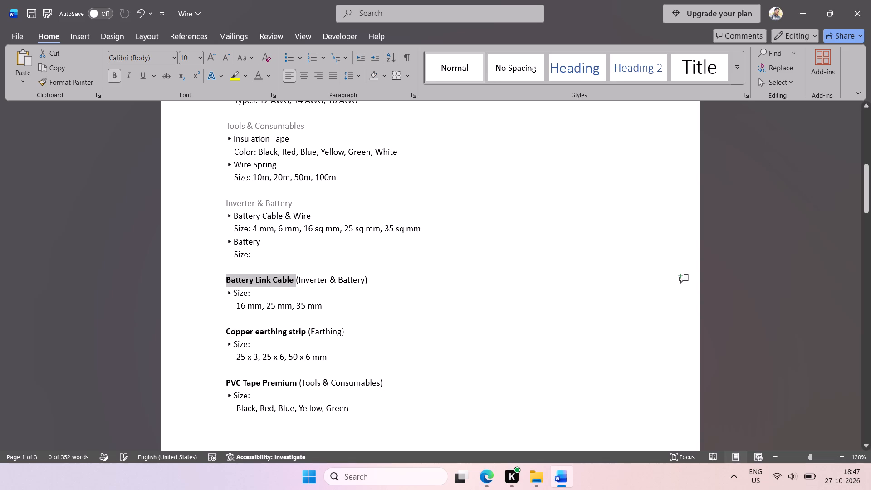
{"action": "key", "text": "ctrl+c"}
{"action": "double_click", "coordinate": [249, 240]}
{"action": "right_click", "coordinate": [249, 240]}
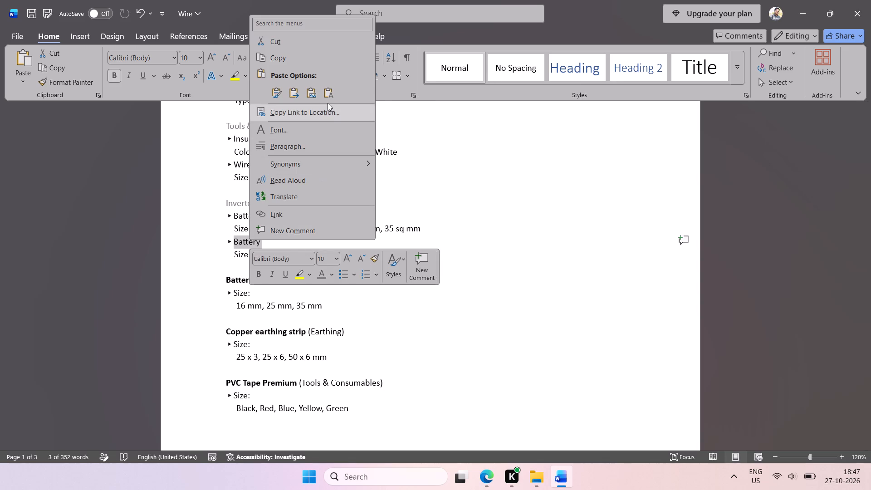
{"action": "left_click", "coordinate": [329, 96]}
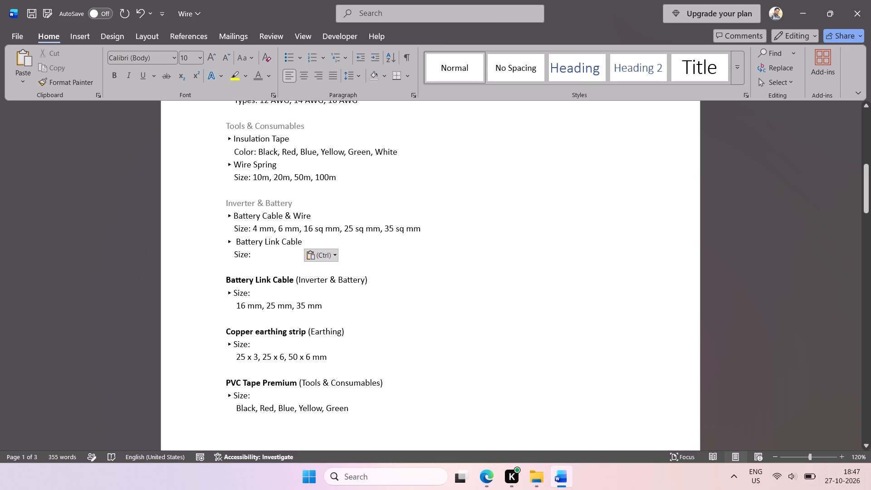
{"action": "left_click", "coordinate": [237, 240]}
{"action": "key", "text": "BackSpace"}
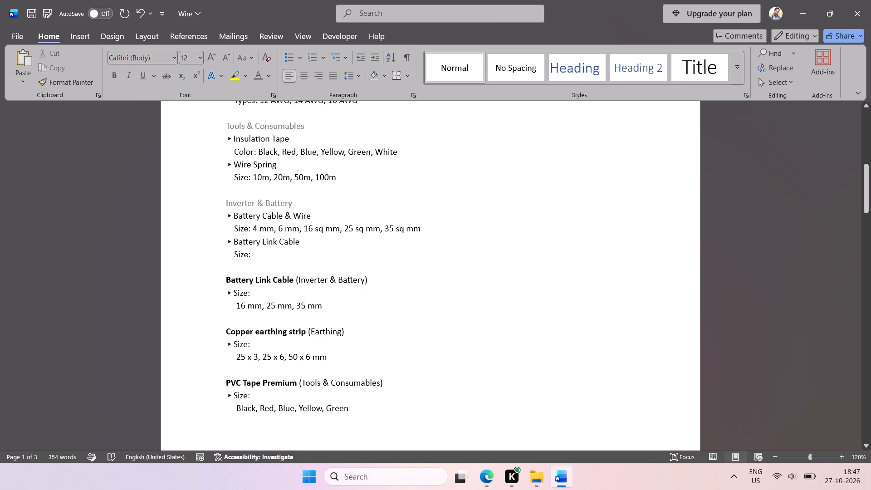
{"action": "key", "text": "BackSpace"}
{"action": "key", "text": "ctrl+z"}
Move "16 mm, 25 mm, 35 mm" from the old Battery Link Cable section to the Size line of the new Battery Link Cable bullet.
{"action": "left_click_drag", "start_coordinate": [322, 305], "coordinate": [254, 305]}
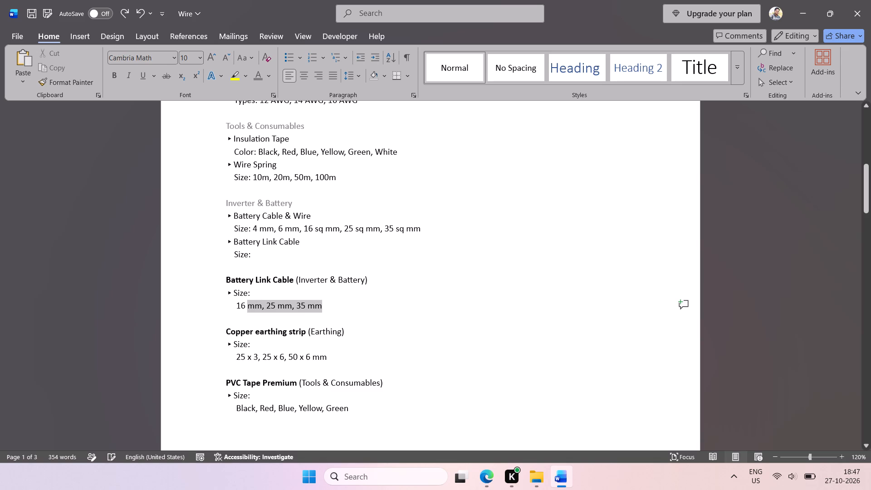
{"action": "left_click_drag", "start_coordinate": [254, 305], "coordinate": [244, 305]}
{"action": "key", "text": "ctrl+x"}
{"action": "left_click", "coordinate": [265, 254]}
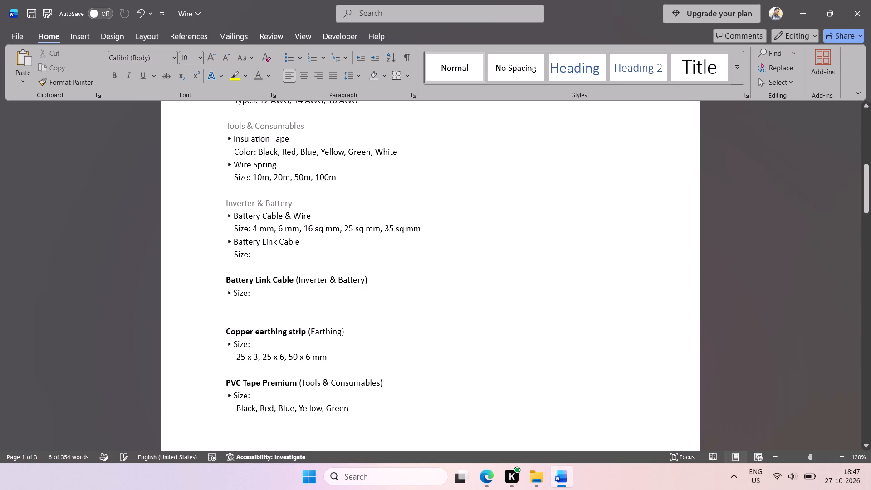
{"action": "key", "text": "ctrl+v"}
{"action": "key", "text": "ctrl+v"}
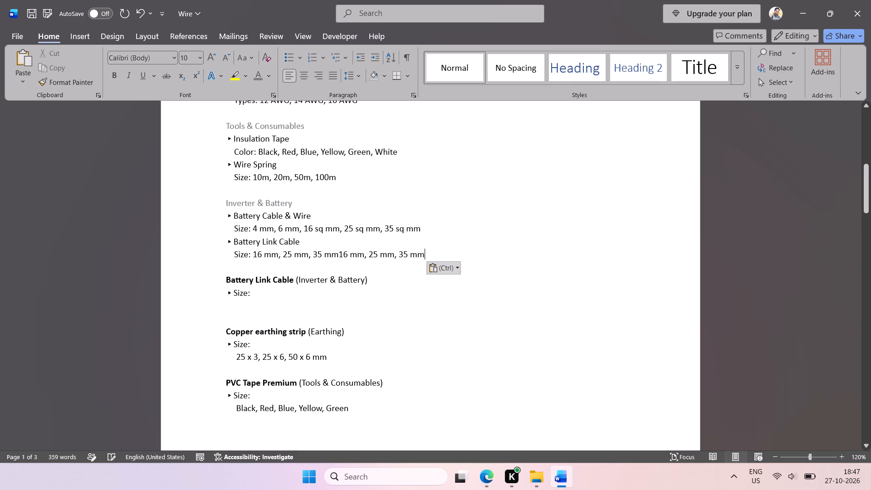
{"action": "key", "text": "ctrl+z"}
{"action": "key", "text": "ctrl+z"}
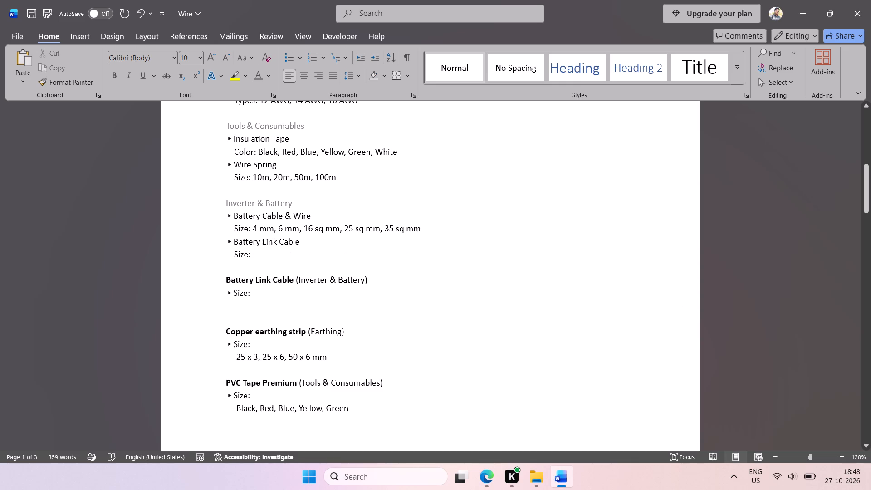
{"action": "key", "text": "ctrl+z"}
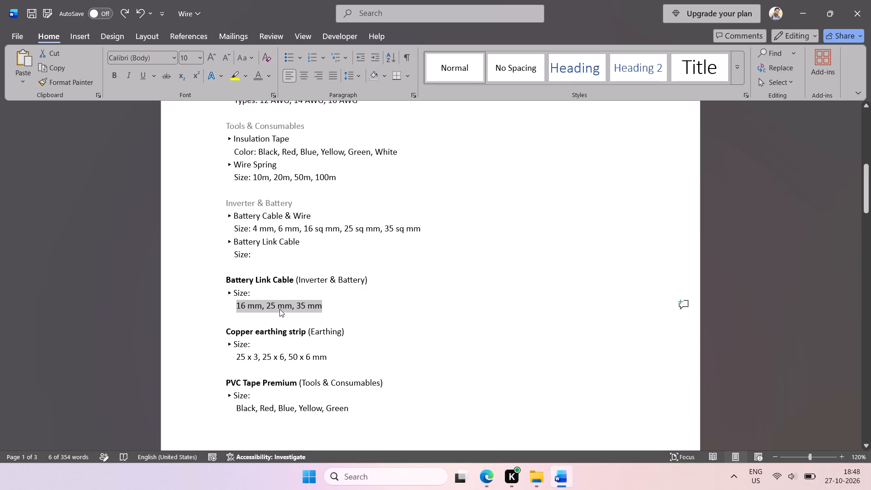
{"action": "key", "text": "ctrl+x"}
{"action": "left_click", "coordinate": [260, 255]}
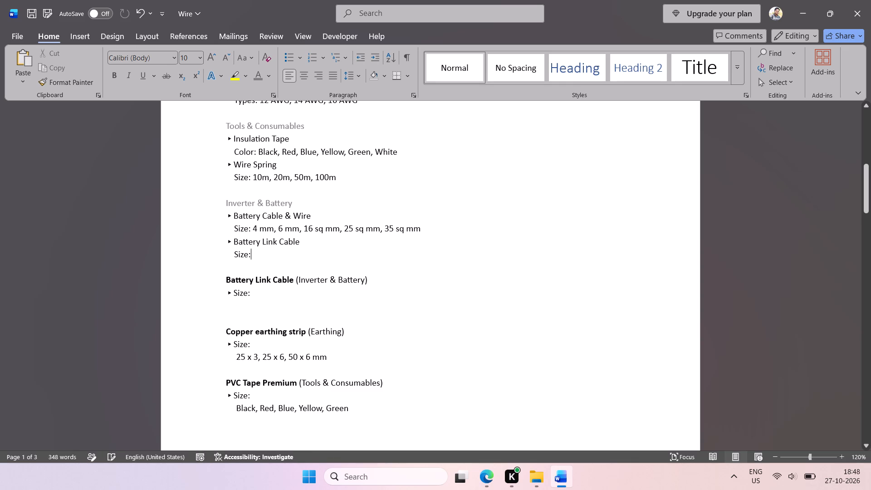
{"action": "key", "text": "ctrl+v"}
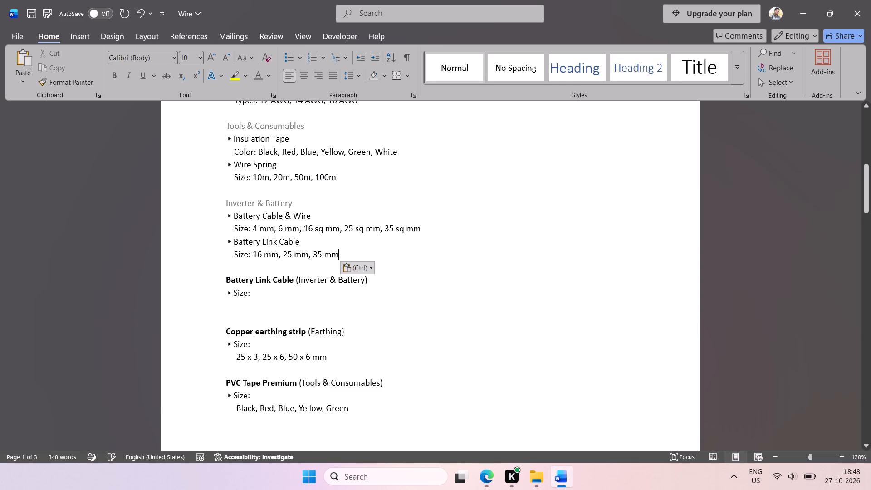
Delete the leftover bold Battery Link Cable heading with its empty Size bullet and the surplus blank line.
{"action": "left_click_drag", "start_coordinate": [251, 318], "coordinate": [229, 307]}
{"action": "left_click_drag", "start_coordinate": [229, 307], "coordinate": [203, 282]}
{"action": "key", "text": "BackSpace"}
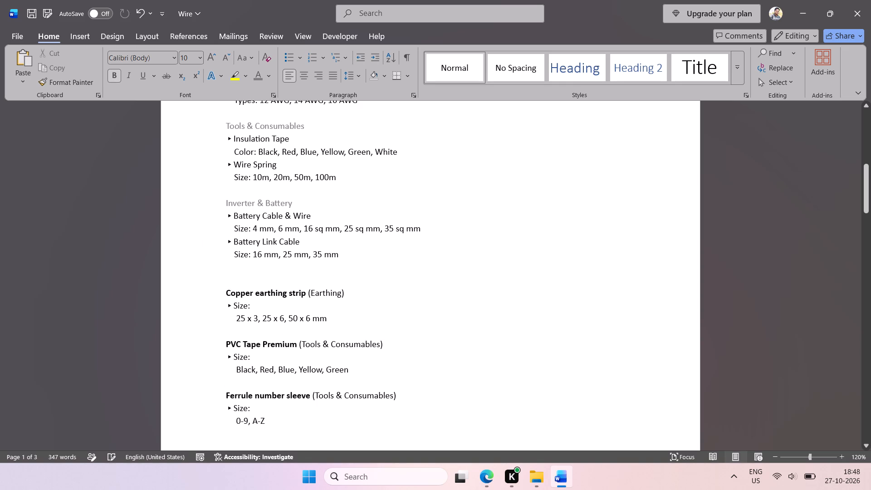
{"action": "key", "text": "BackSpace"}
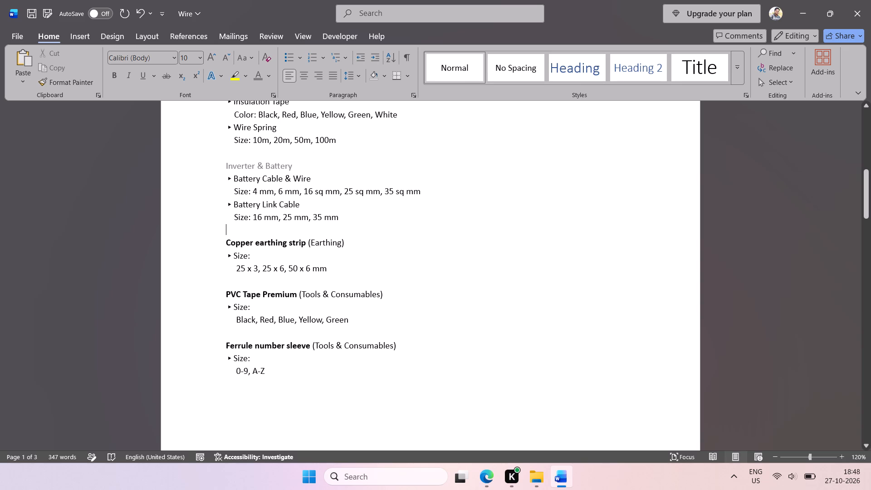
Insert three blank lines between the Battery Link Cable entry and the Copper earthing strip heading.
{"action": "scroll", "coordinate": [288, 257], "scroll_direction": "up", "scroll_amount": 1}
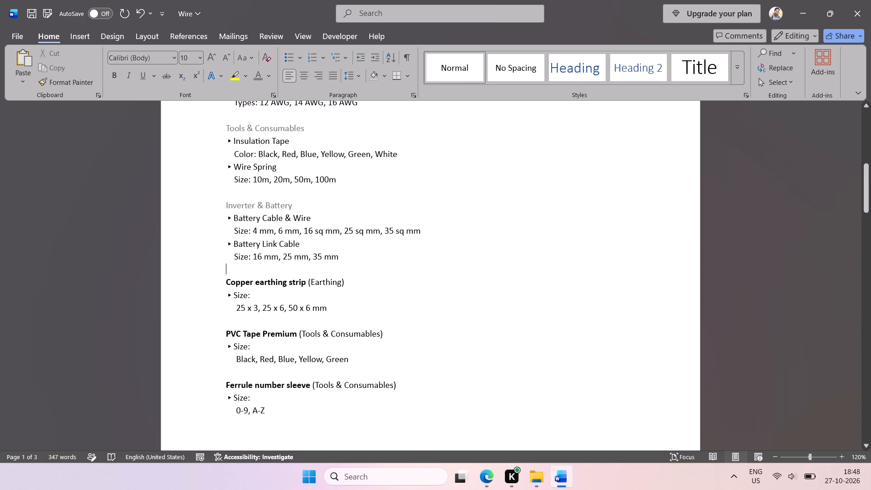
{"action": "scroll", "coordinate": [256, 286], "scroll_direction": "up", "scroll_amount": 1}
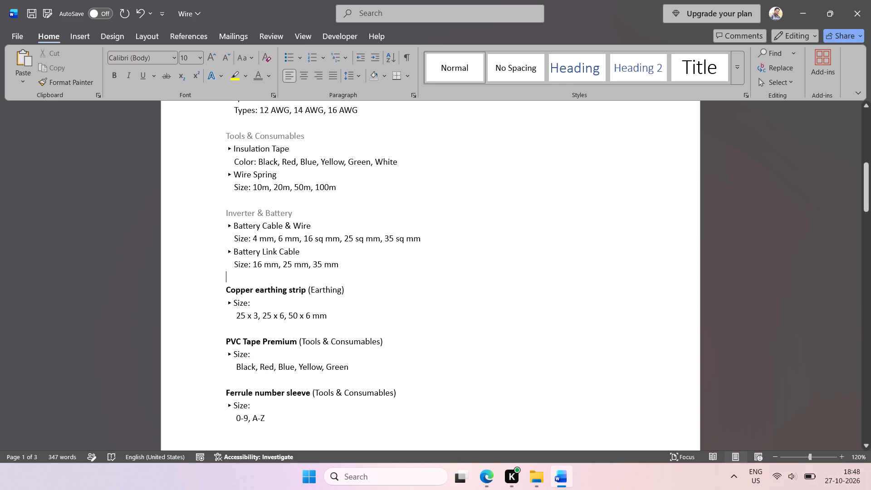
{"action": "key", "text": "Return"}
{"action": "key", "text": "Return"}
{"action": "key", "text": "Return"}
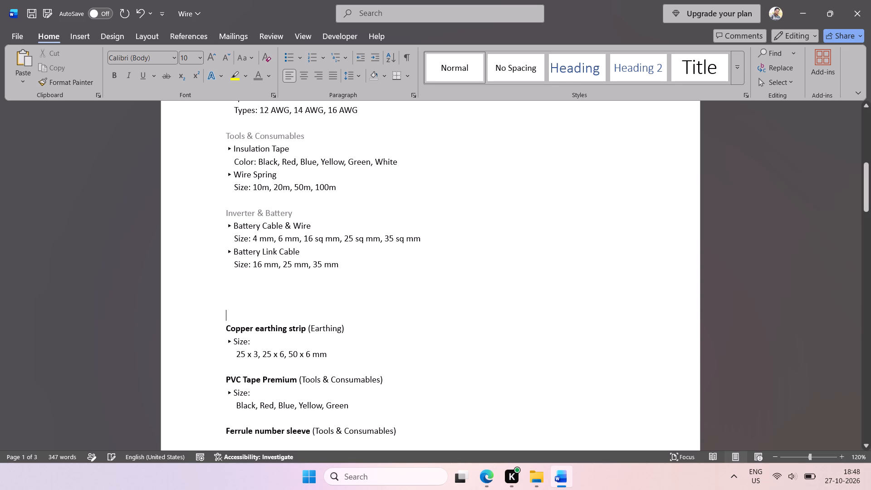
{"action": "scroll", "coordinate": [335, 322], "scroll_direction": "up", "scroll_amount": 1}
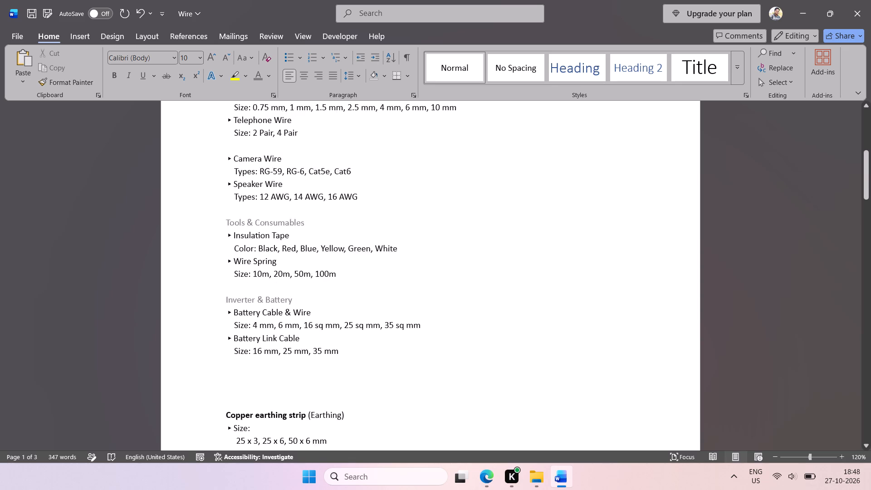
{"action": "scroll", "coordinate": [335, 322], "scroll_direction": "up", "scroll_amount": 1}
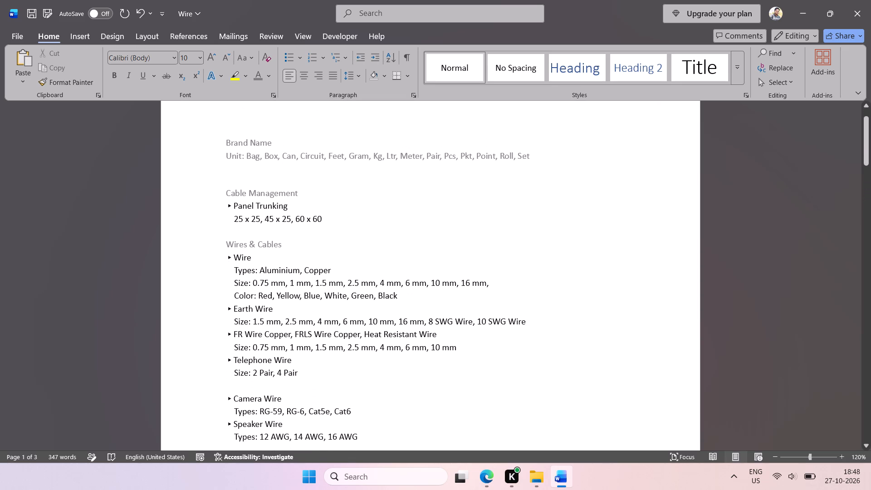
Move the Earth Wire entry with its Size line below Speaker Wire, set off by a blank line, and delete the blank line above Camera Wire.
{"action": "scroll", "coordinate": [335, 322], "scroll_direction": "up", "scroll_amount": 1}
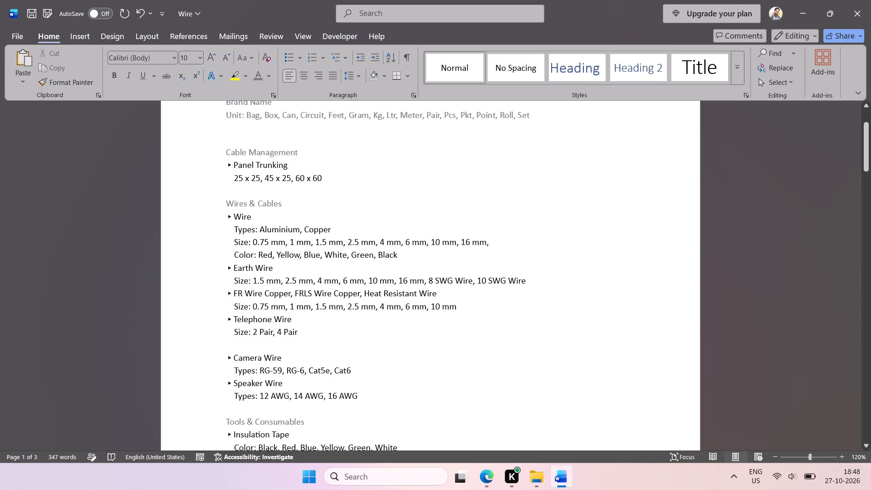
{"action": "scroll", "coordinate": [297, 344], "scroll_direction": "up", "scroll_amount": 1}
{"action": "scroll", "coordinate": [290, 281], "scroll_direction": "left", "scroll_amount": 1}
{"action": "left_click_drag", "start_coordinate": [528, 270], "coordinate": [379, 258]}
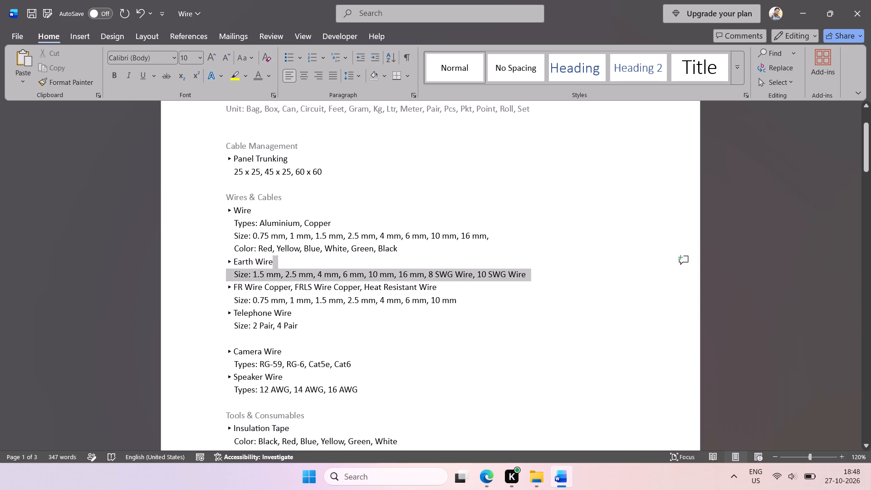
{"action": "left_click_drag", "start_coordinate": [379, 258], "coordinate": [209, 261]}
{"action": "key", "text": "ctrl+x"}
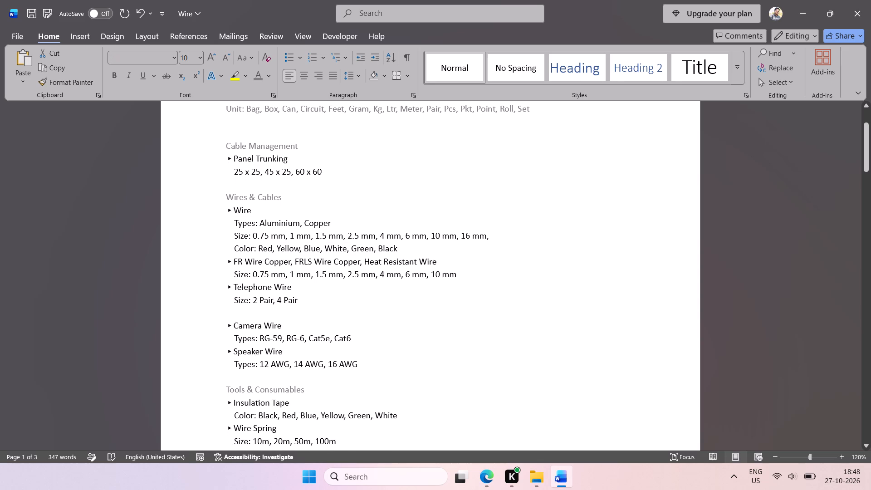
{"action": "left_click", "coordinate": [272, 307]}
{"action": "key", "text": "BackSpace"}
{"action": "scroll", "coordinate": [311, 317], "scroll_direction": "down", "scroll_amount": 1}
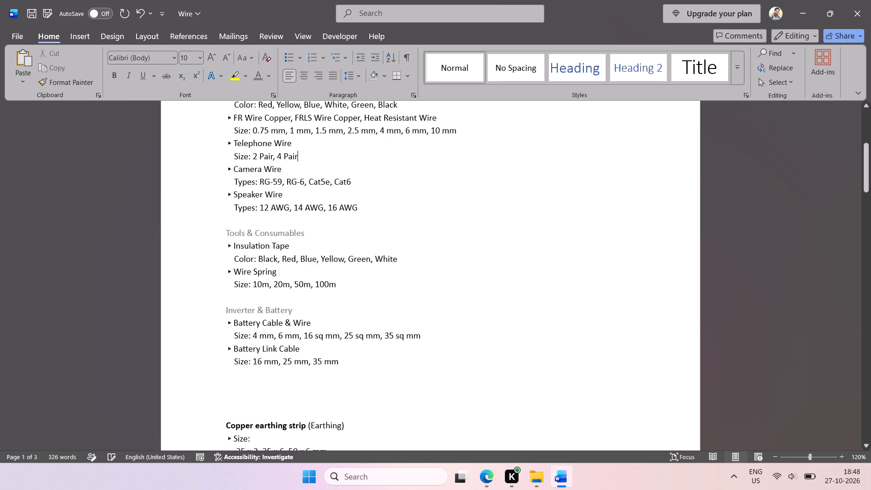
{"action": "scroll", "coordinate": [316, 314], "scroll_direction": "down", "scroll_amount": 2}
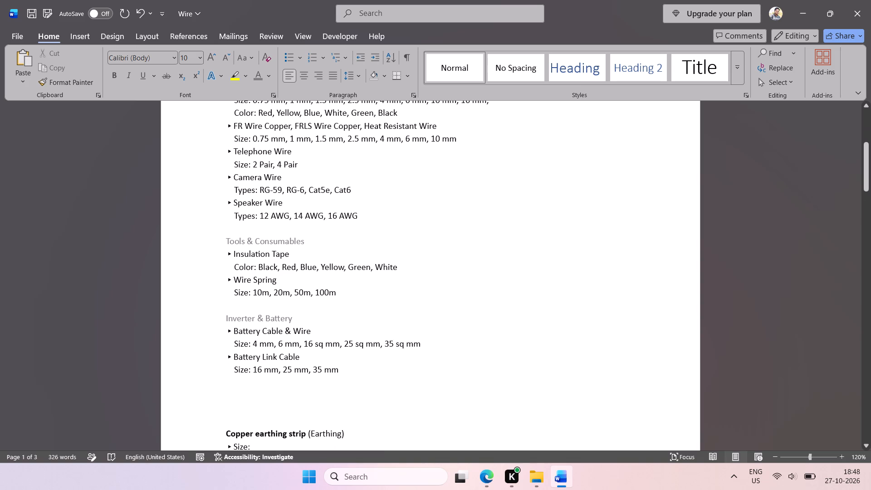
{"action": "scroll", "coordinate": [313, 310], "scroll_direction": "down", "scroll_amount": 1}
{"action": "left_click", "coordinate": [381, 231]}
{"action": "key", "text": "Return"}
{"action": "key", "text": "Return"}
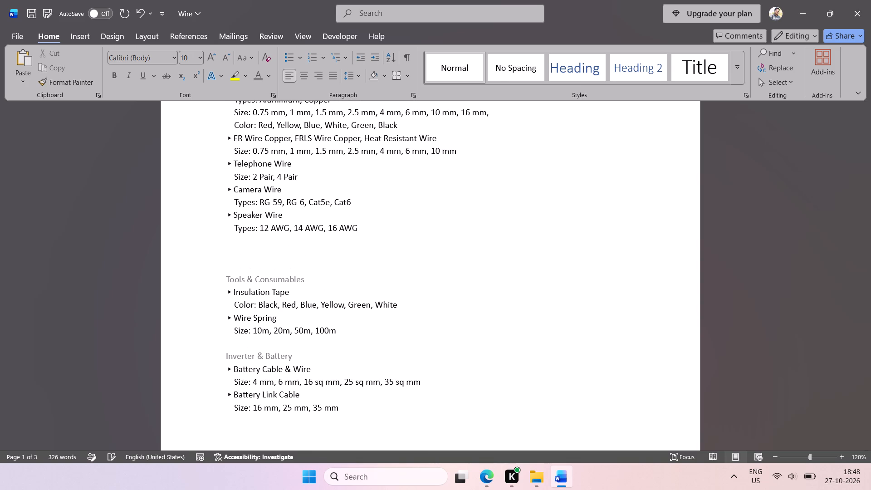
{"action": "key", "text": "ctrl+v"}
Move the whole Copper earthing strip section to a new line between the Speaker Wire and Earth Wire entries.
{"action": "scroll", "coordinate": [342, 294], "scroll_direction": "down", "scroll_amount": 1}
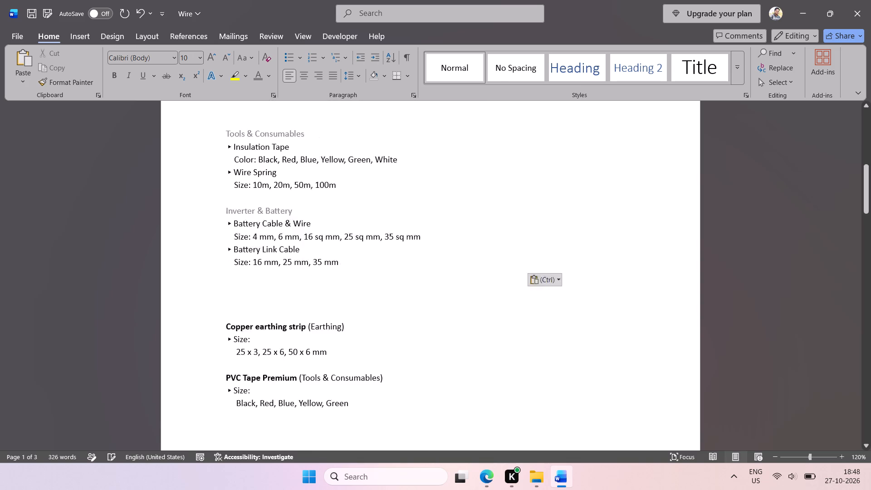
{"action": "scroll", "coordinate": [349, 312], "scroll_direction": "down", "scroll_amount": 1}
{"action": "left_click_drag", "start_coordinate": [329, 274], "coordinate": [219, 255]}
{"action": "key", "text": "ctrl+x"}
{"action": "scroll", "coordinate": [292, 228], "scroll_direction": "up", "scroll_amount": 2}
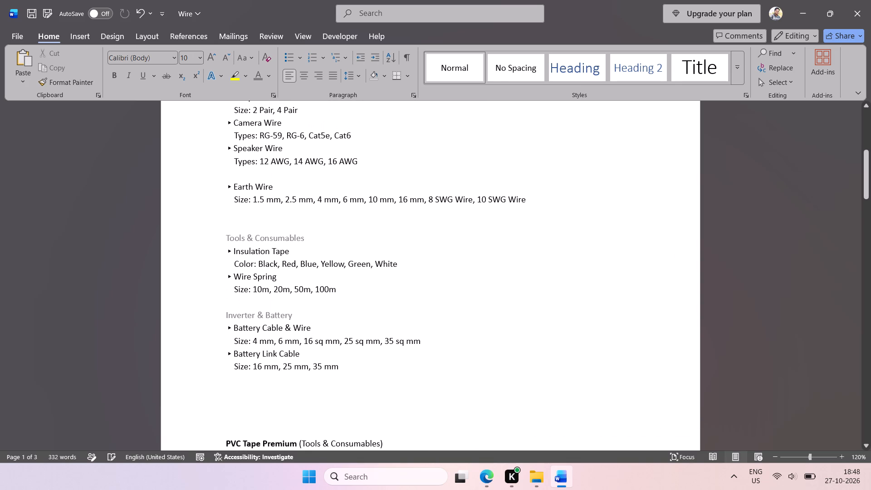
{"action": "scroll", "coordinate": [296, 242], "scroll_direction": "up", "scroll_amount": 1}
{"action": "left_click", "coordinate": [273, 195]}
{"action": "key", "text": "Return"}
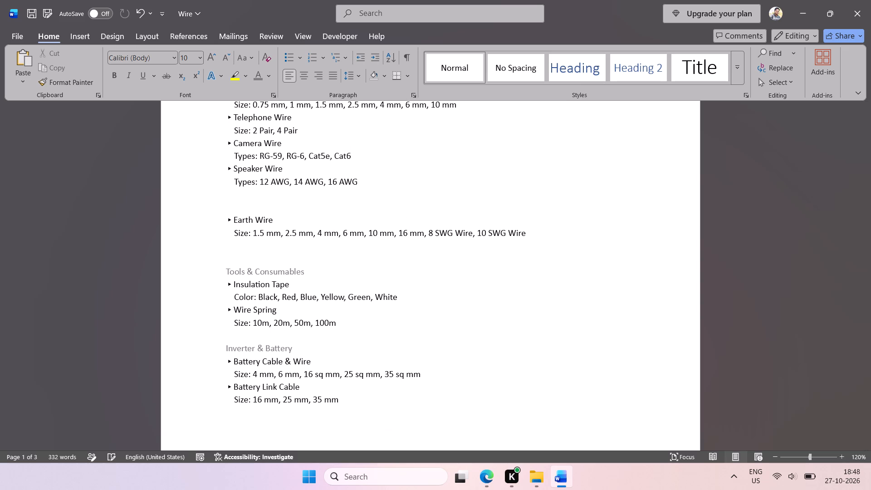
{"action": "key", "text": "ctrl+v"}
Move "Earthing" out of the parentheses to its own line above Copper earthing strip and colour it grey as a category heading.
{"action": "double_click", "coordinate": [319, 207]}
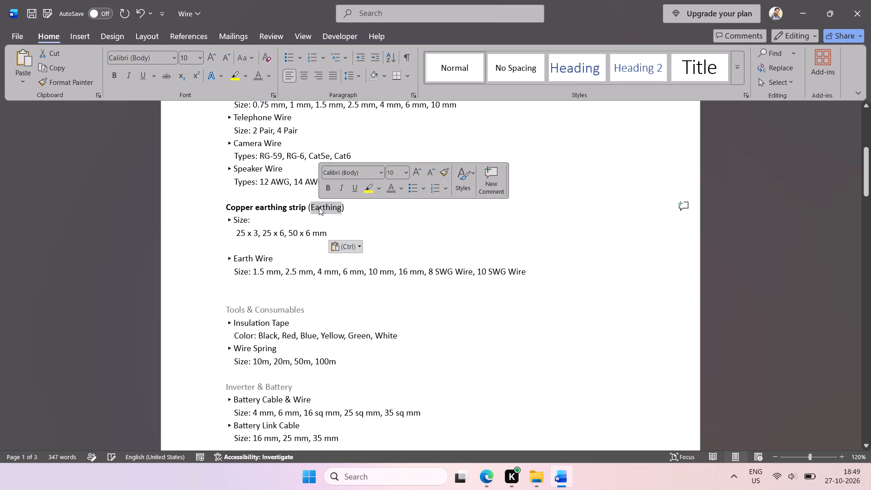
{"action": "key", "text": "ctrl+x"}
{"action": "left_click", "coordinate": [225, 207]}
{"action": "key", "text": "Return"}
{"action": "left_click", "coordinate": [234, 203]}
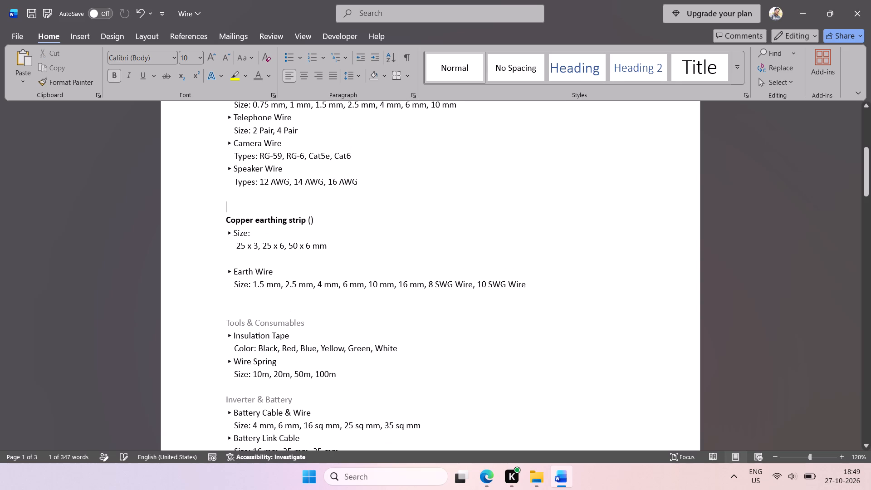
{"action": "key", "text": "ctrl+v"}
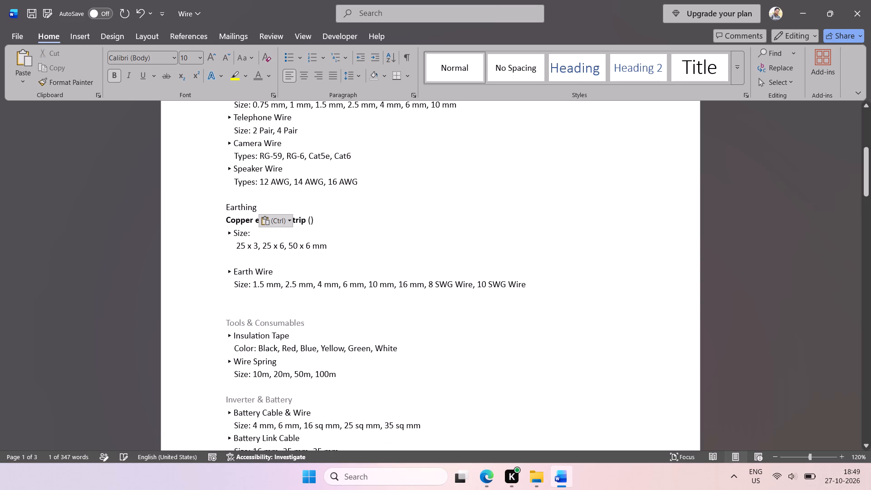
{"action": "double_click", "coordinate": [240, 207]}
{"action": "left_click", "coordinate": [255, 75]}
Delete the empty parentheses after Copper earthing strip and insert the arrow bullet copied from its Size line before the name.
{"action": "left_click", "coordinate": [318, 216]}
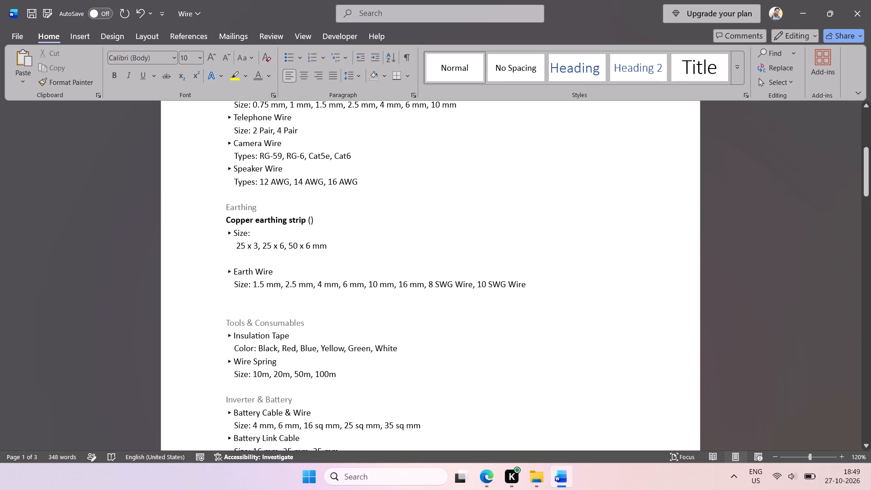
{"action": "key", "text": "BackSpace"}
{"action": "key", "text": "BackSpace"}
{"action": "key", "text": "BackSpace"}
{"action": "left_click_drag", "start_coordinate": [233, 235], "coordinate": [196, 235]}
{"action": "key", "text": "ctrl+c"}
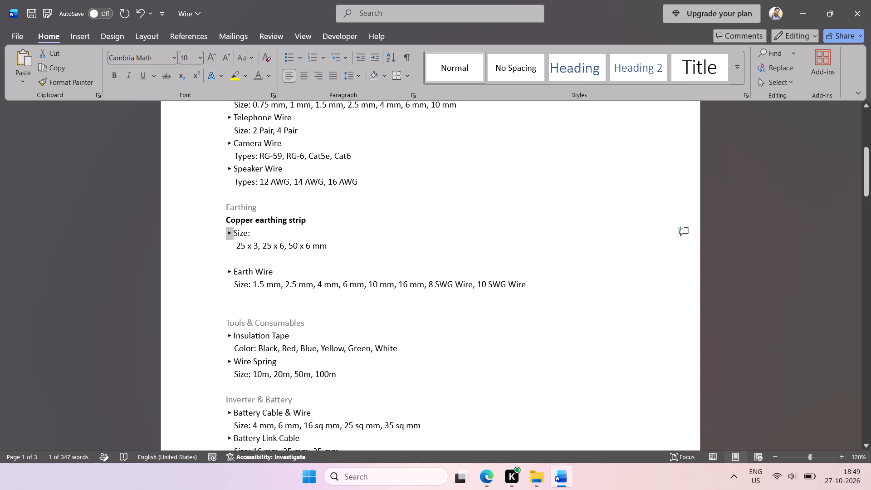
{"action": "left_click", "coordinate": [225, 220]}
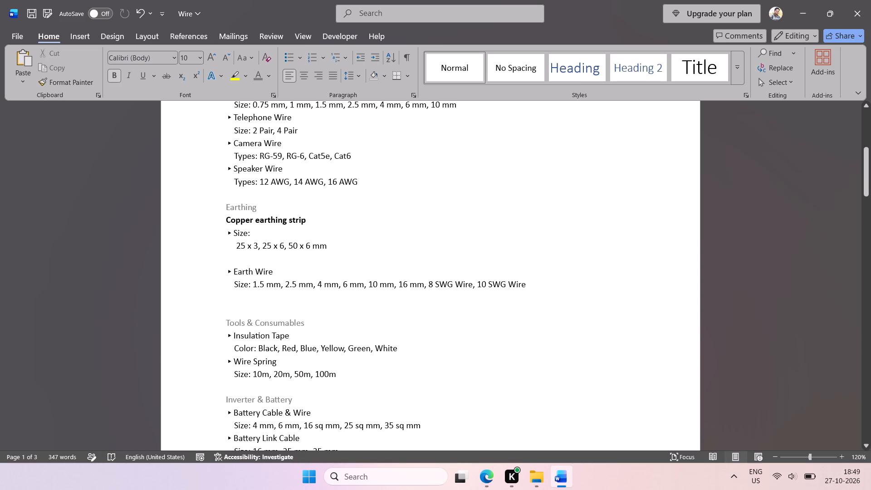
{"action": "key", "text": "ctrl+v"}
Remove the bold from the Copper earthing strip bullet and capitalize each word of its name.
{"action": "left_click_drag", "start_coordinate": [325, 222], "coordinate": [200, 221]}
{"action": "key", "text": "ctrl+b"}
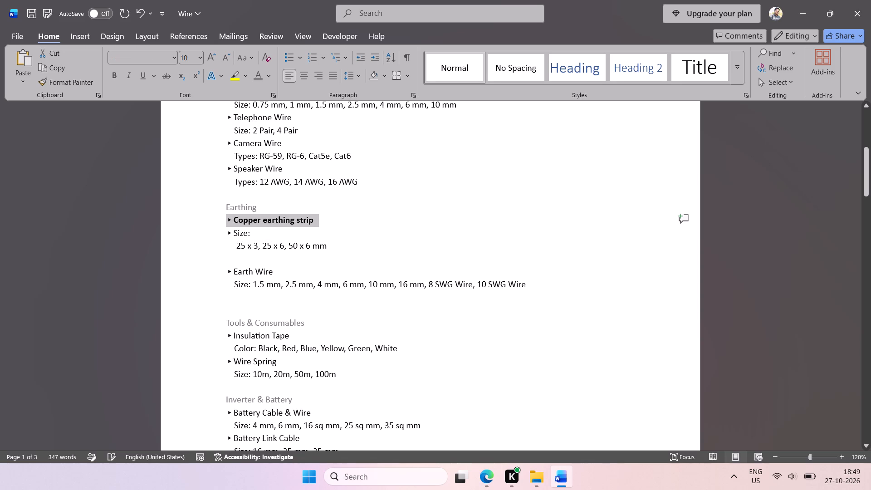
{"action": "key", "text": "ctrl+b"}
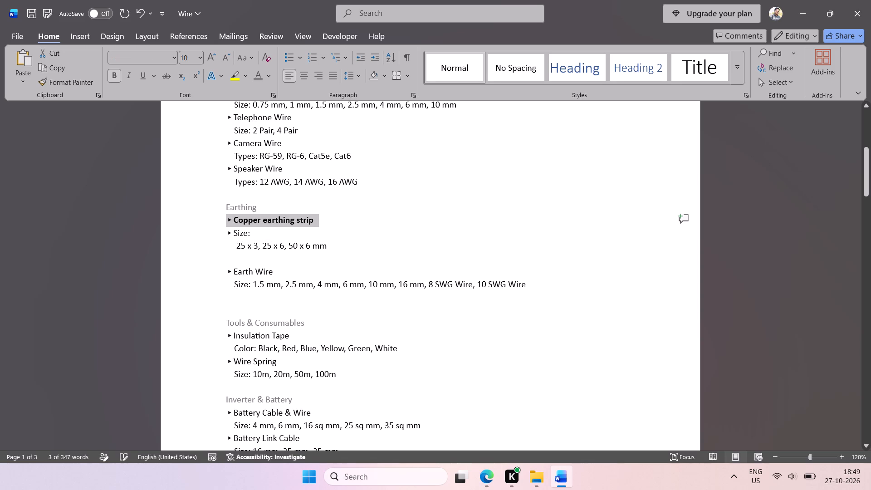
{"action": "key", "text": "shift+F3"}
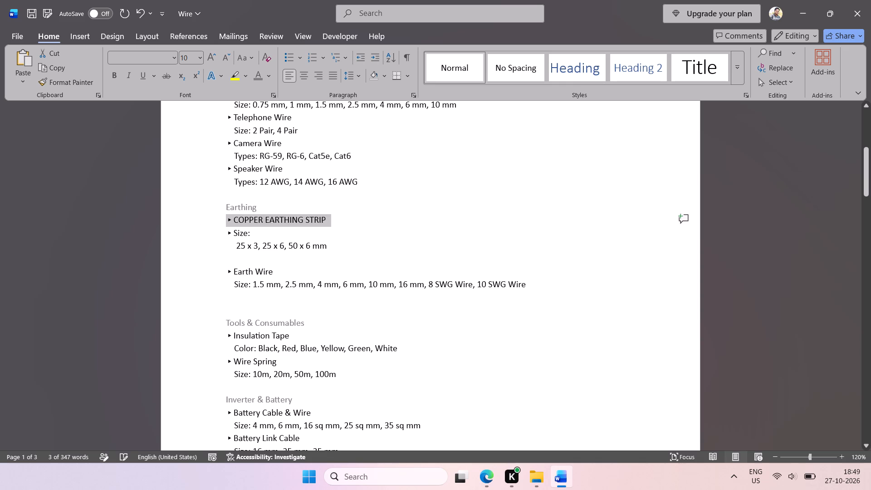
{"action": "key", "text": "shift+F3"}
{"action": "key", "text": "shift+F3"}
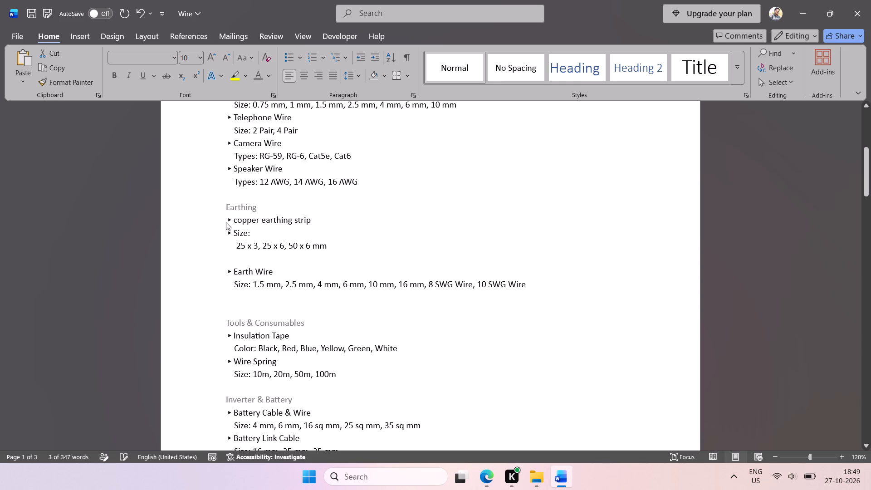
{"action": "left_click", "coordinate": [270, 221]}
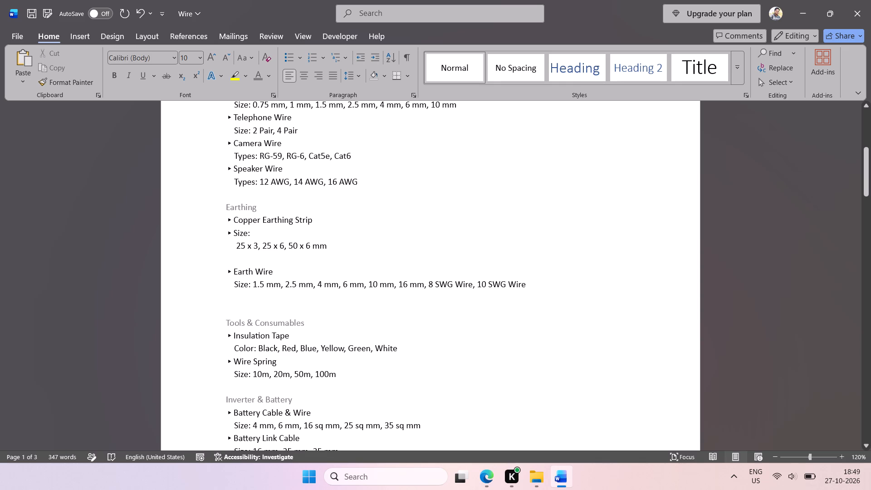
{"action": "left_click", "coordinate": [227, 219]}
Put the Copper Earthing Strip sizes on one line behind Earth Wire's indented "Size:" label, and delete the blank line above Earth Wire.
{"action": "left_click_drag", "start_coordinate": [254, 285], "coordinate": [184, 279]}
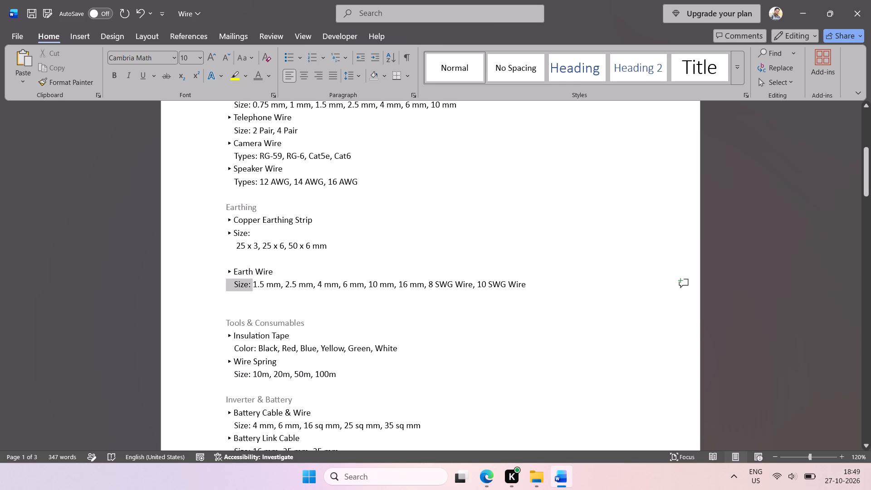
{"action": "key", "text": "ctrl+c"}
{"action": "left_click_drag", "start_coordinate": [236, 245], "coordinate": [216, 230]}
{"action": "key", "text": "ctrl+v"}
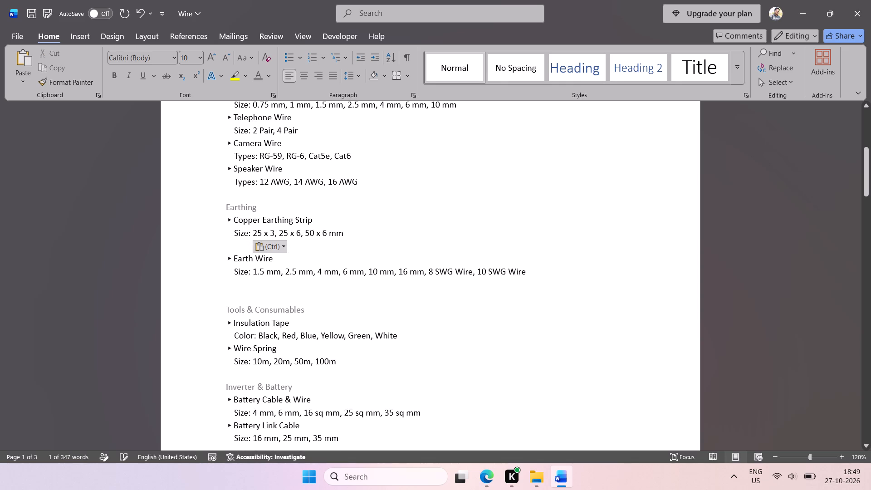
{"action": "left_click", "coordinate": [246, 243]}
{"action": "key", "text": "BackSpace"}
Move the Copper Earthing Strip entry with its Size line below the Earth Wire entry.
{"action": "left_click_drag", "start_coordinate": [349, 233], "coordinate": [220, 225]}
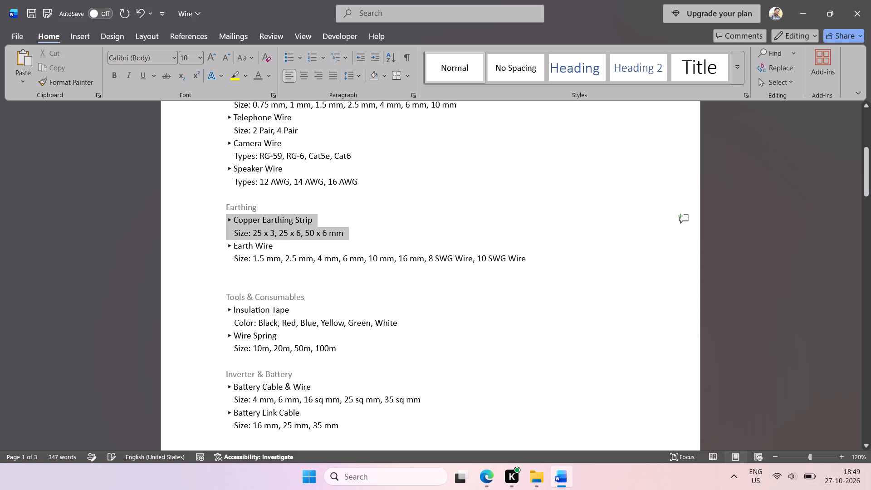
{"action": "left_click_drag", "start_coordinate": [220, 225], "coordinate": [220, 225]}
{"action": "key", "text": "ctrl+x"}
{"action": "left_click", "coordinate": [536, 237]}
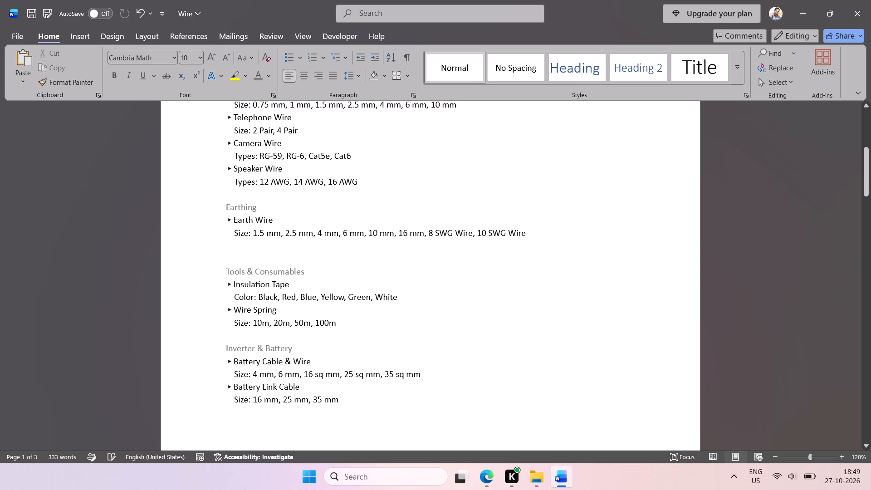
{"action": "key", "text": "Return"}
{"action": "key", "text": "ctrl+v"}
Delete the two surplus blank lines above the Tools & Consumables heading.
{"action": "left_click", "coordinate": [246, 298]}
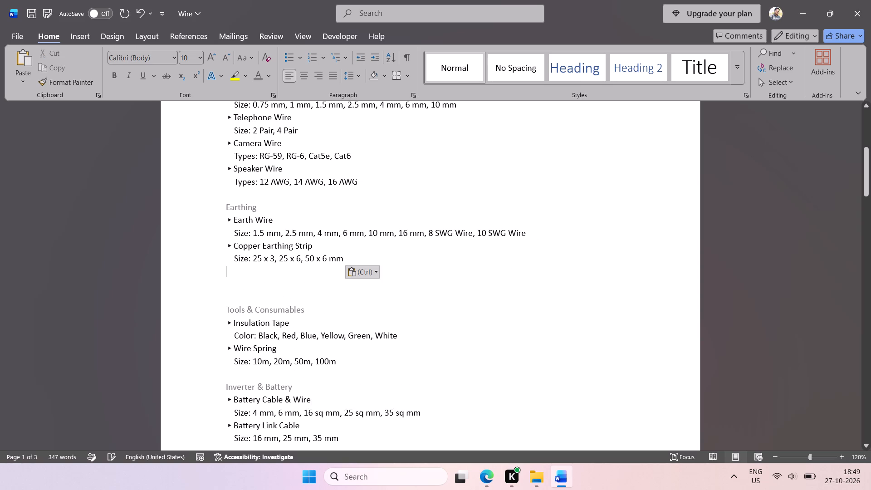
{"action": "key", "text": "BackSpace"}
{"action": "key", "text": "BackSpace"}
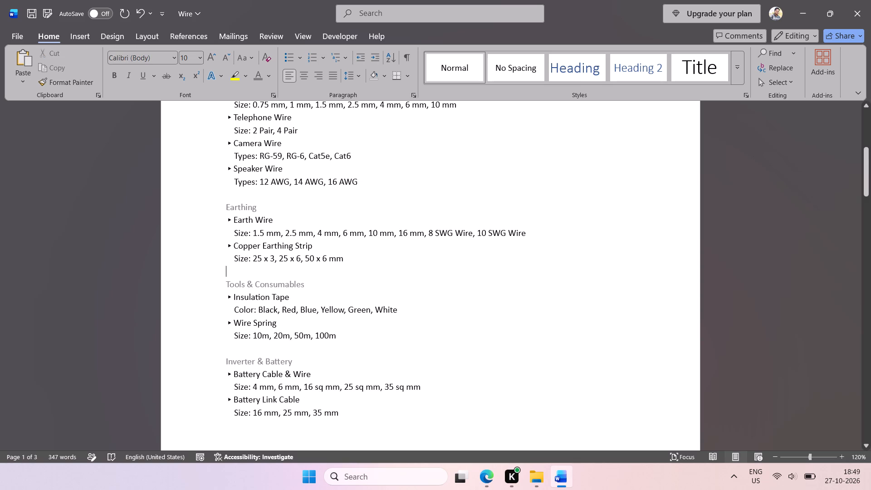
Move the PVC Tape Premium section to a new line below Insulation Tape's Color line under Tools & Consumables.
{"action": "scroll", "coordinate": [347, 262], "scroll_direction": "down", "scroll_amount": 1}
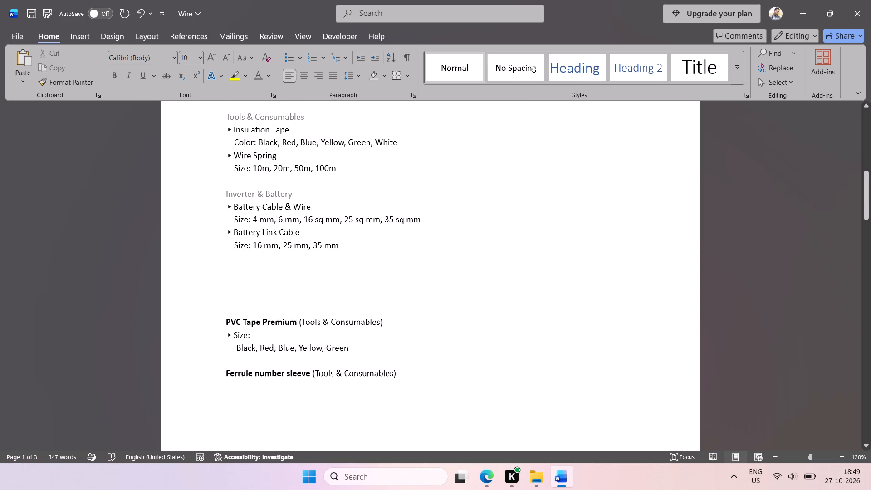
{"action": "scroll", "coordinate": [339, 272], "scroll_direction": "down", "scroll_amount": 2}
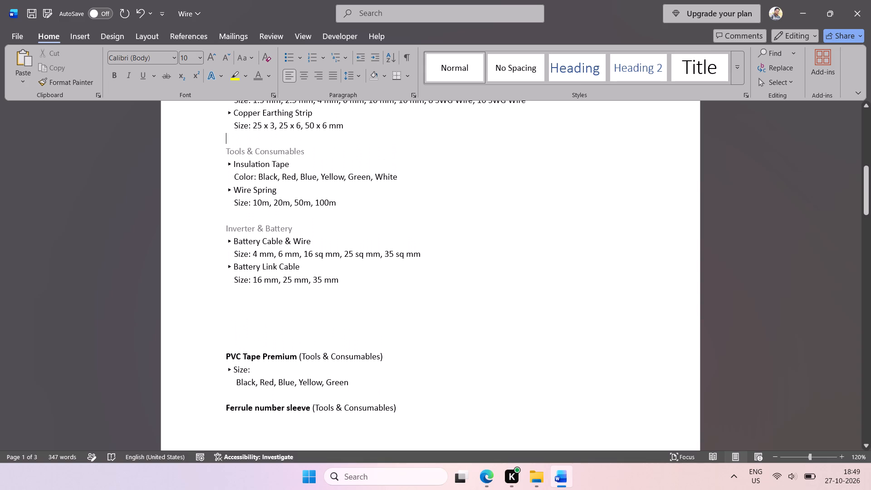
{"action": "scroll", "coordinate": [339, 272], "scroll_direction": "down", "scroll_amount": 2}
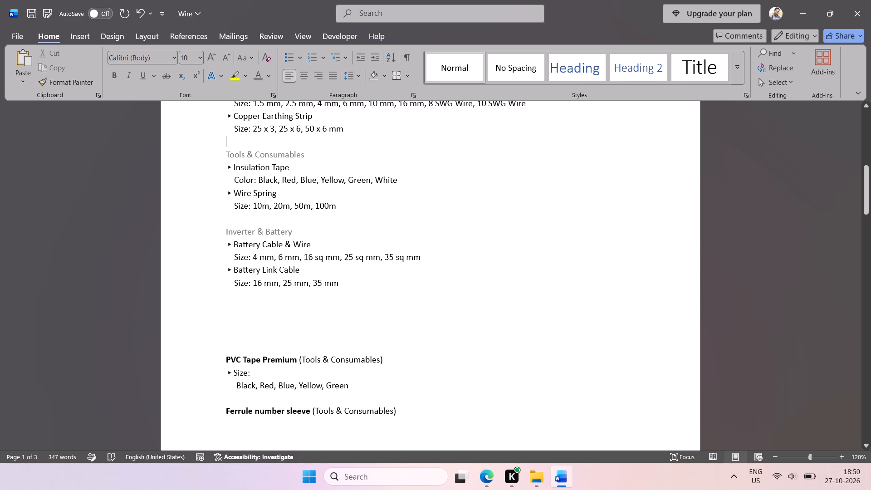
{"action": "left_click_drag", "start_coordinate": [346, 387], "coordinate": [223, 363]}
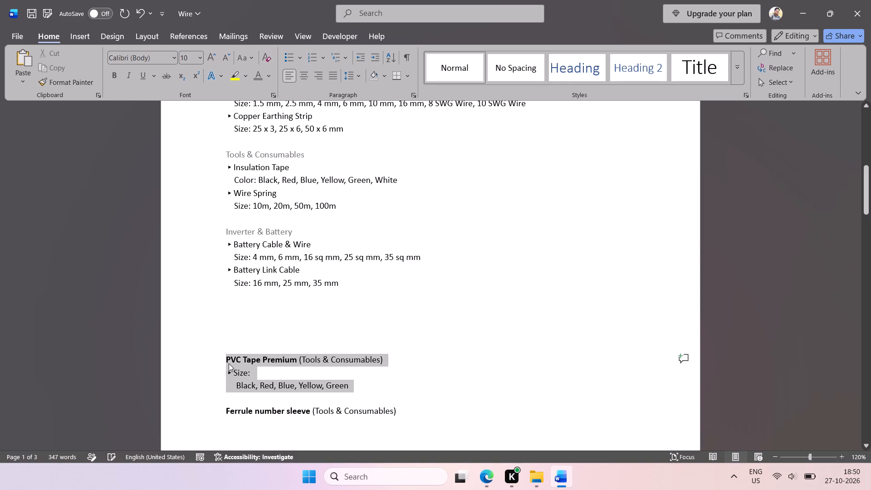
{"action": "key", "text": "ctrl+x"}
{"action": "left_click", "coordinate": [409, 180]}
{"action": "key", "text": "Return"}
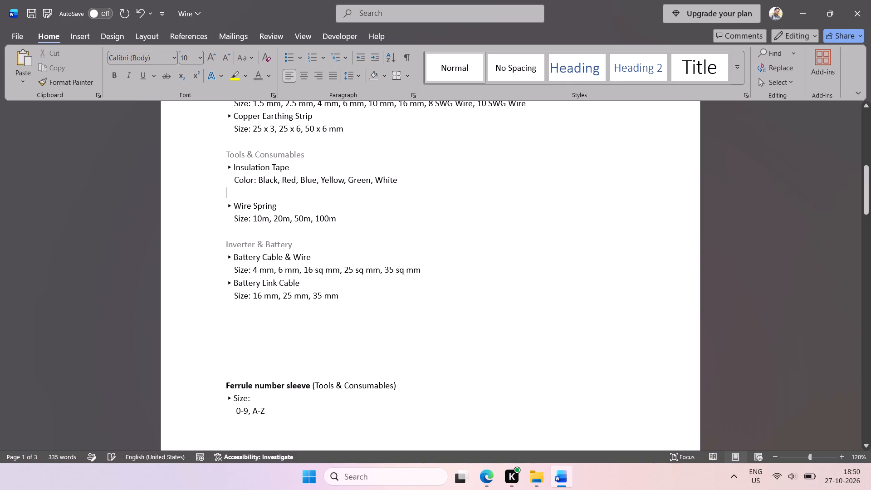
{"action": "key", "text": "ctrl+v"}
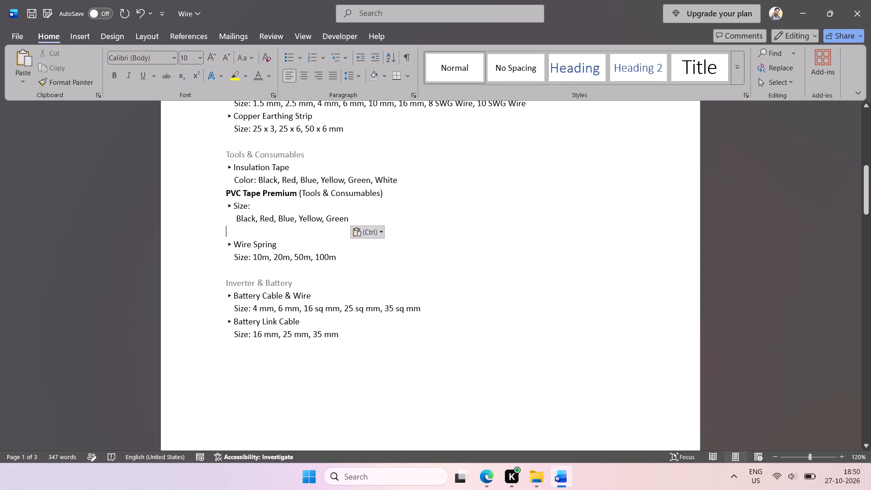
Move the name PVC Tape Premium behind Insulation Tape on the same bulleted line, separated by a comma.
{"action": "left_click_drag", "start_coordinate": [298, 194], "coordinate": [231, 191]}
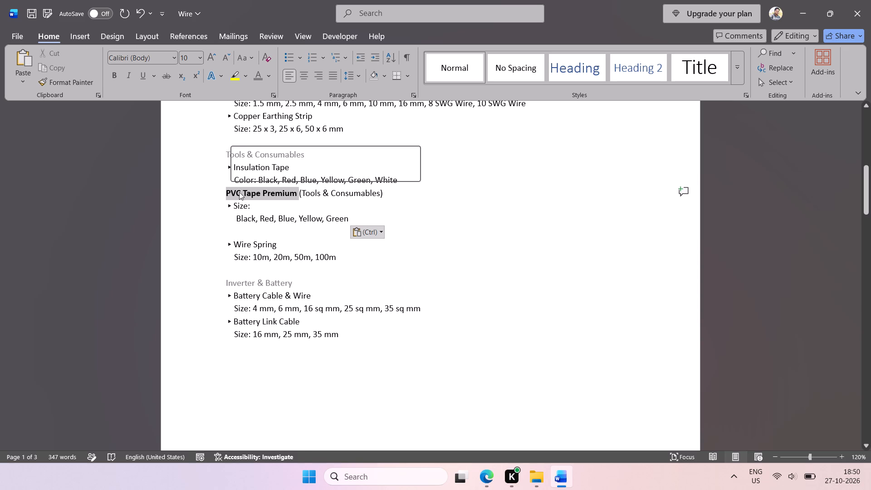
{"action": "key", "text": "ctrl+x"}
{"action": "left_click", "coordinate": [300, 168]}
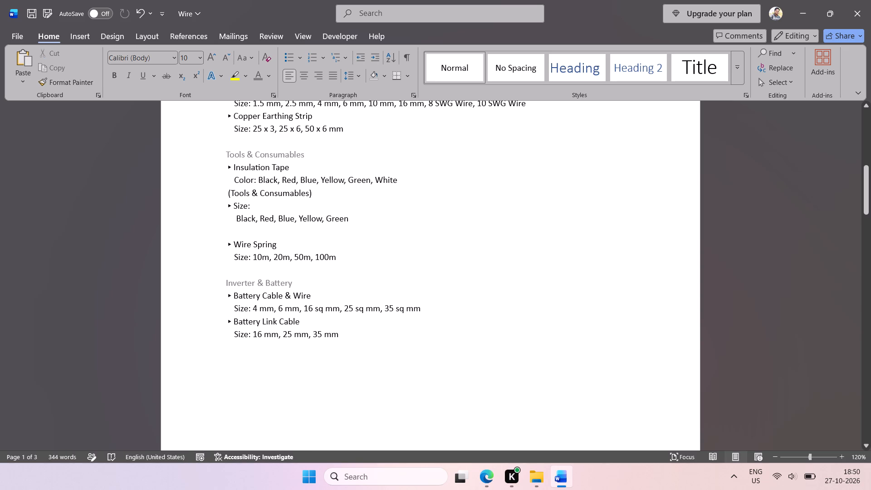
{"action": "type", "text": ","}
{"action": "key", "text": "space"}
{"action": "key", "text": "ctrl+v"}
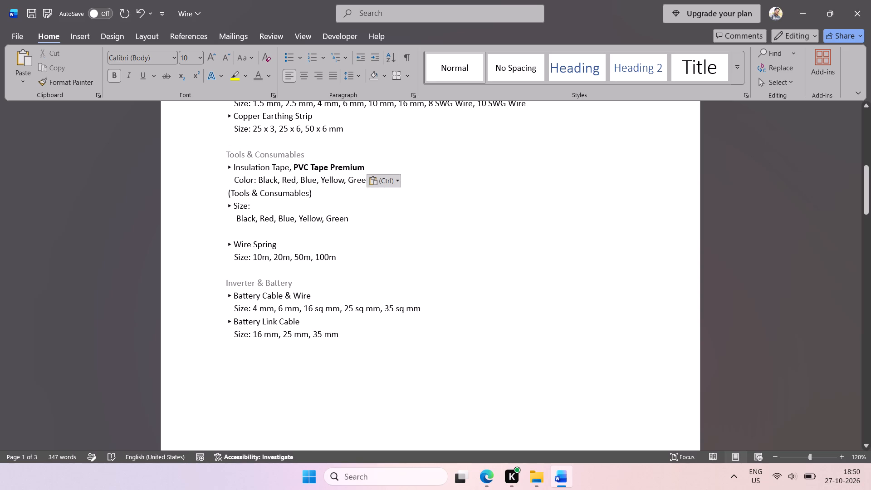
Delete PVC Tape Premium's leftover category label, Size and colour lines, and the blank line above Wire Spring.
{"action": "left_click_drag", "start_coordinate": [319, 198], "coordinate": [206, 188]}
{"action": "key", "text": "BackSpace"}
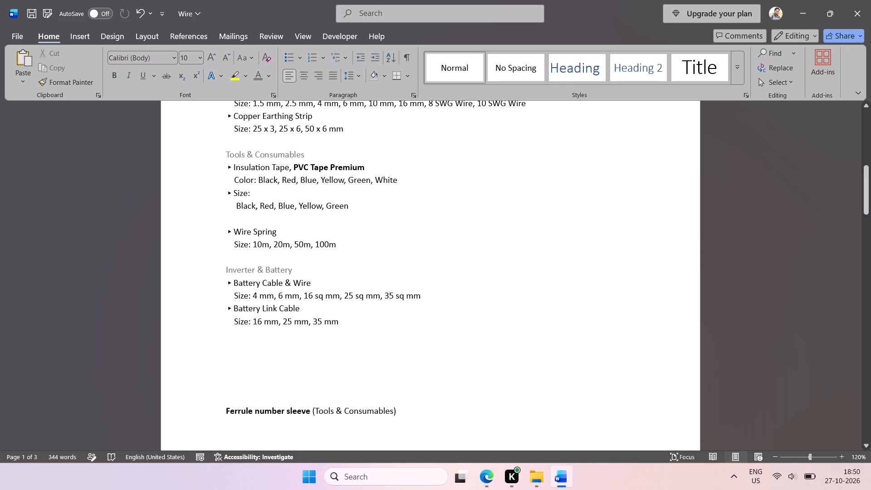
{"action": "left_click_drag", "start_coordinate": [352, 206], "coordinate": [206, 194]}
{"action": "key", "text": "BackSpace"}
{"action": "left_click", "coordinate": [252, 196]}
{"action": "key", "text": "BackSpace"}
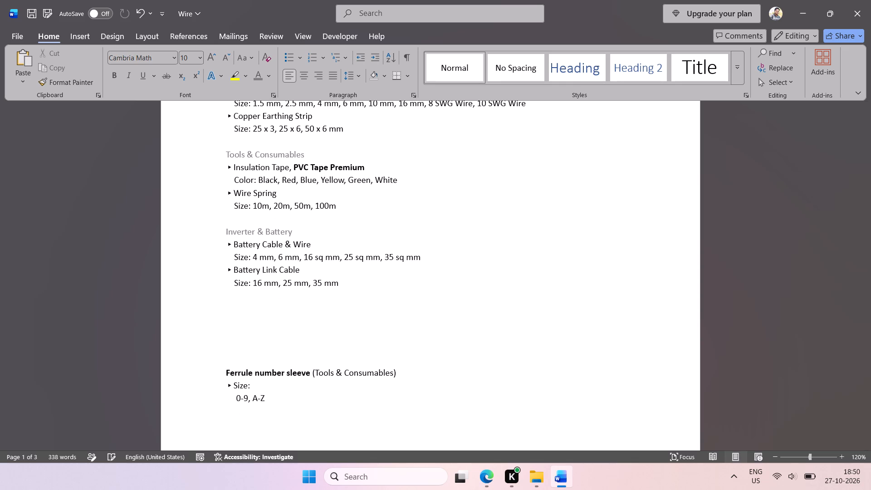
Remove the bold formatting from PVC Tape Premium in the Insulation Tape line and save the document.
{"action": "left_click_drag", "start_coordinate": [381, 166], "coordinate": [302, 165]}
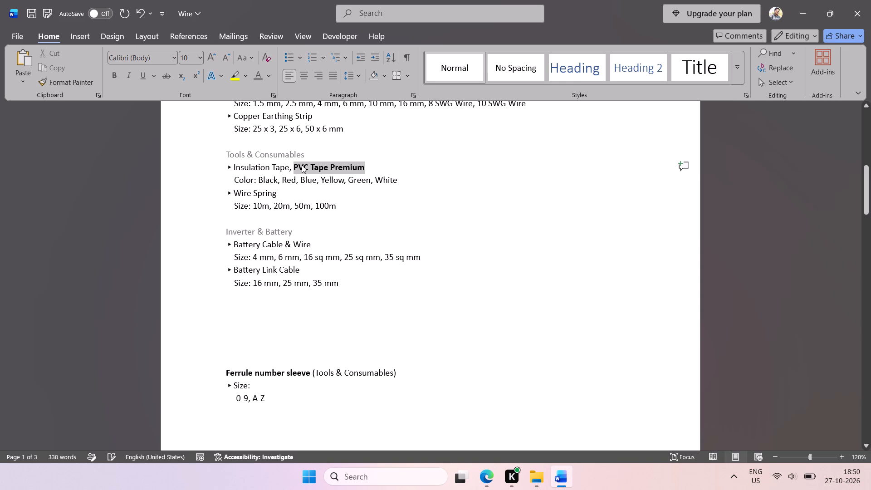
{"action": "key", "text": "ctrl+b"}
{"action": "left_click", "coordinate": [355, 204]}
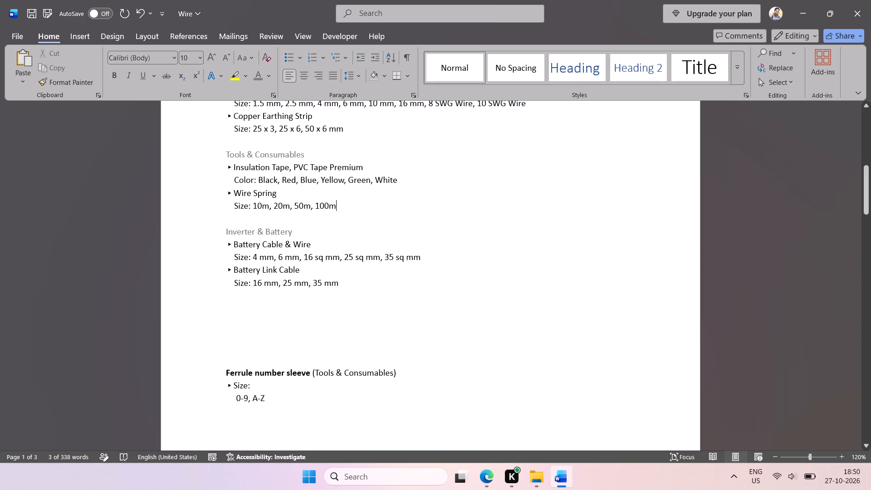
{"action": "key", "text": "ctrl+s"}
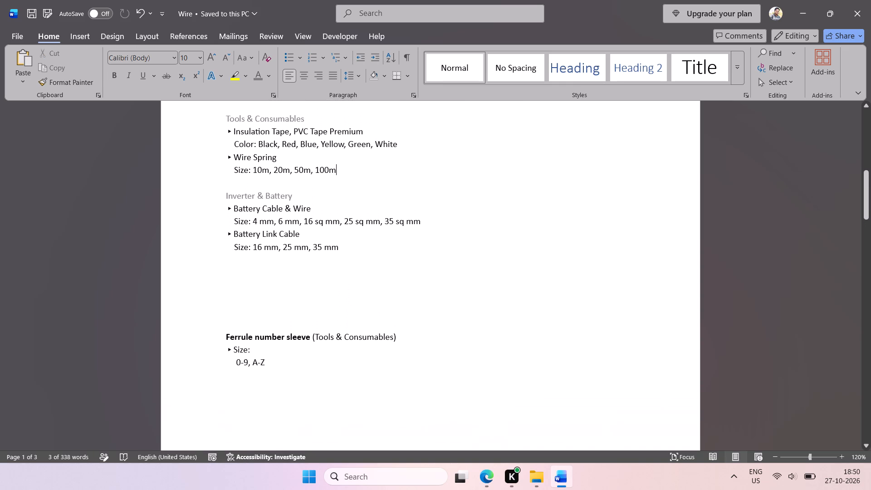
Delete three of the blank lines above the Ferrule number sleeve section.
{"action": "left_click", "coordinate": [242, 314]}
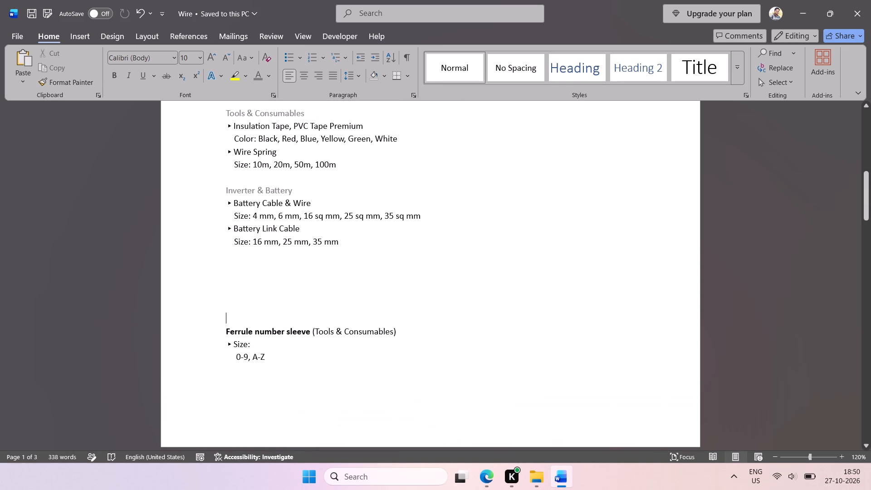
{"action": "key", "text": "BackSpace"}
{"action": "key", "text": "BackSpace"}
{"action": "key", "text": "BackSpace"}
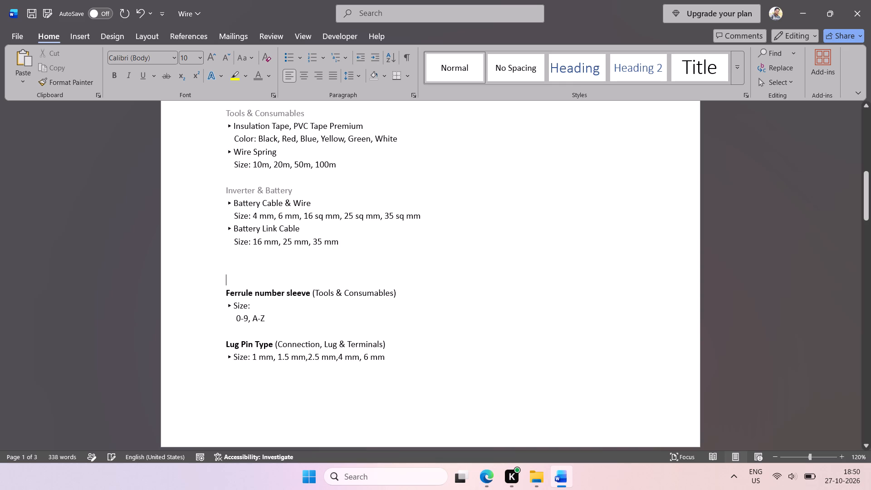
Move the Ferrule number sleeve section to a new line below Wire Spring's Size line under Tools & Consumables.
{"action": "left_click_drag", "start_coordinate": [267, 320], "coordinate": [224, 296]}
{"action": "key", "text": "ctrl+x"}
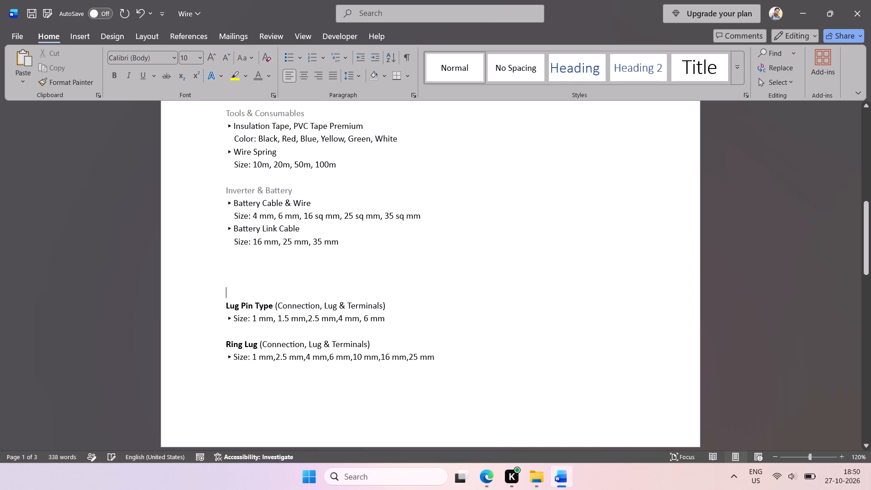
{"action": "left_click", "coordinate": [336, 164]}
{"action": "key", "text": "Return"}
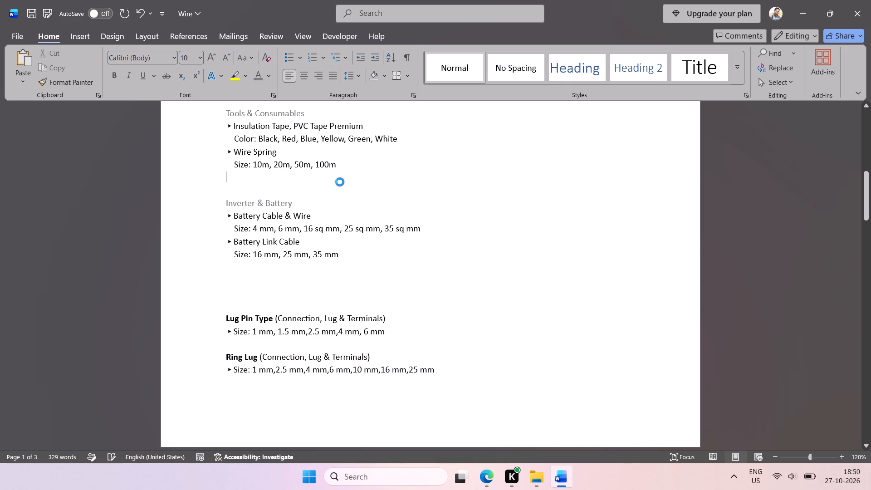
{"action": "key", "text": "ctrl+v"}
Make Ferrule number sleeve a bulleted, non-bold entry like Wire Spring, without its "(Tools & Consumables)" label.
{"action": "left_click_drag", "start_coordinate": [234, 151], "coordinate": [197, 151]}
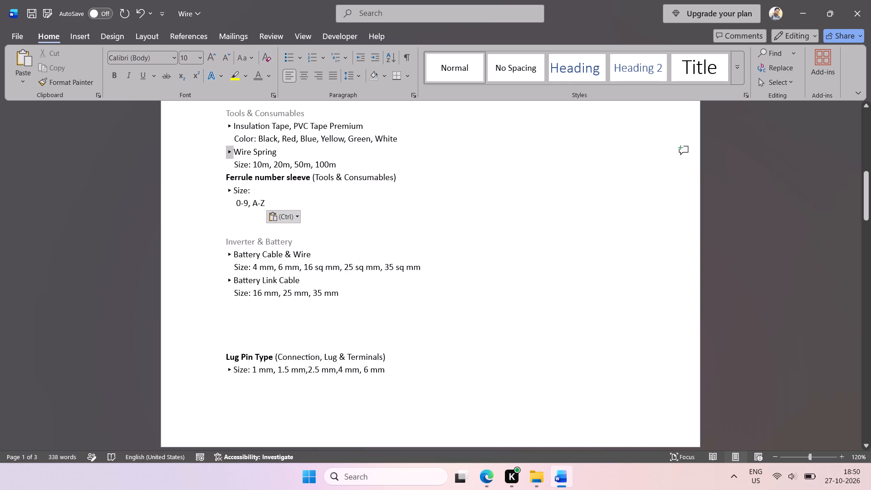
{"action": "left_click_drag", "start_coordinate": [197, 151], "coordinate": [192, 151]}
{"action": "key", "text": "ctrl+c"}
{"action": "left_click", "coordinate": [225, 181]}
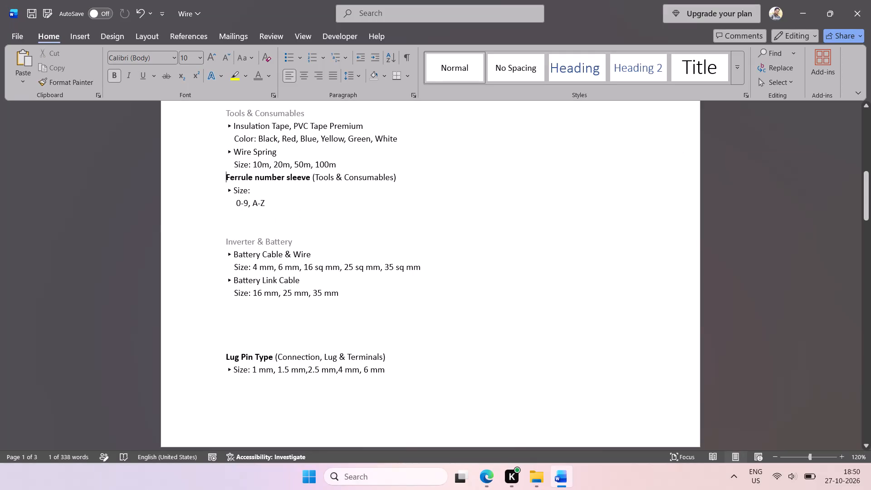
{"action": "key", "text": "ctrl+v"}
{"action": "left_click_drag", "start_coordinate": [406, 176], "coordinate": [331, 177]}
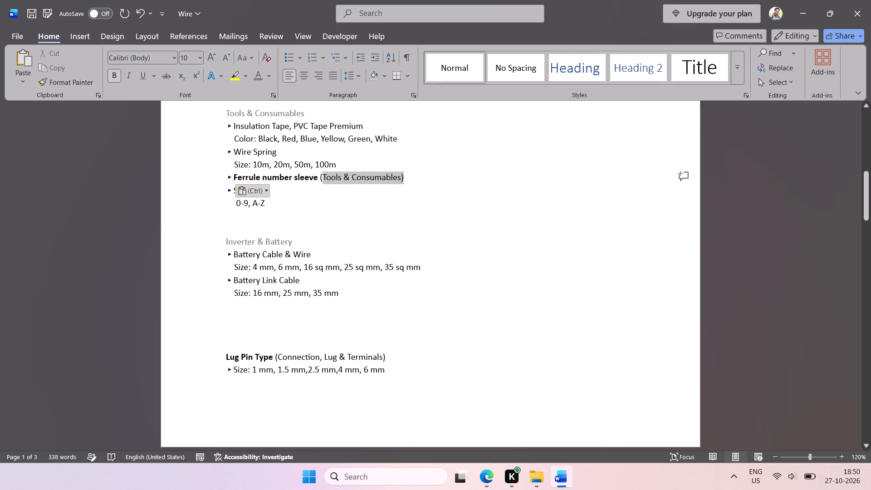
{"action": "left_click_drag", "start_coordinate": [331, 177], "coordinate": [326, 177]}
{"action": "key", "text": "BackSpace"}
{"action": "key", "text": "BackSpace"}
{"action": "key", "text": "BackSpace"}
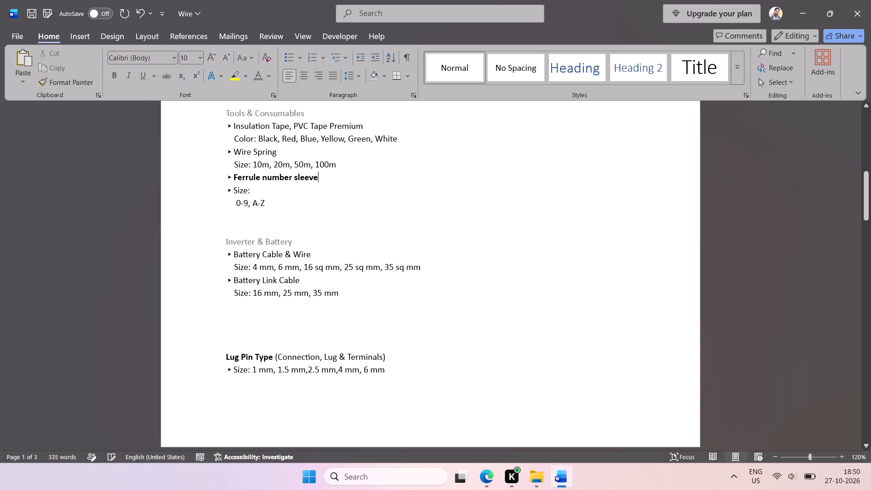
{"action": "left_click_drag", "start_coordinate": [328, 176], "coordinate": [219, 173]}
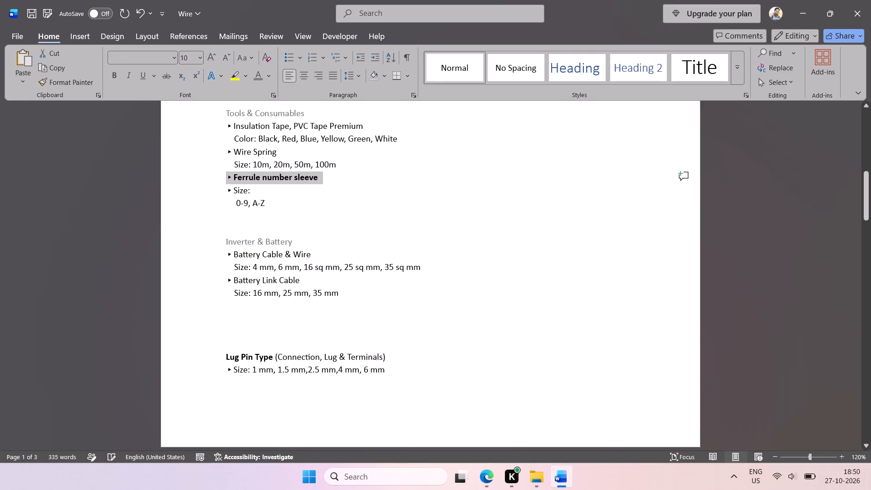
{"action": "key", "text": "ctrl+b"}
{"action": "key", "text": "ctrl+b"}
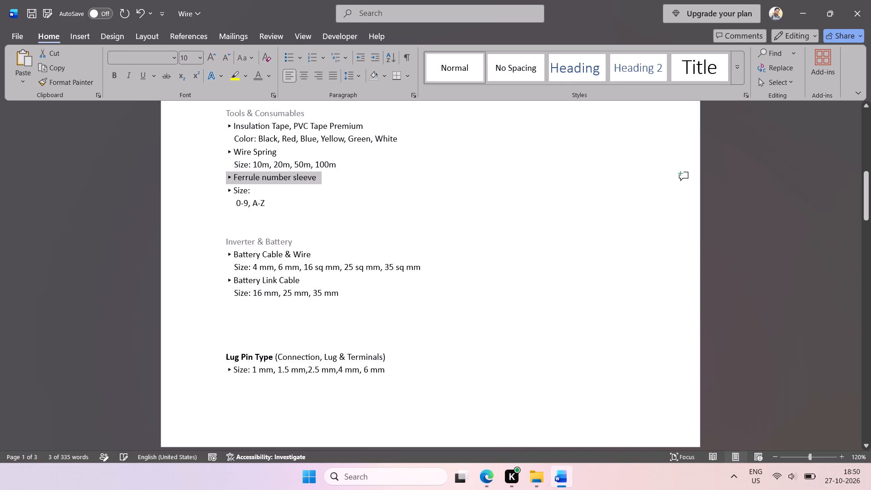
{"action": "left_click", "coordinate": [264, 193]}
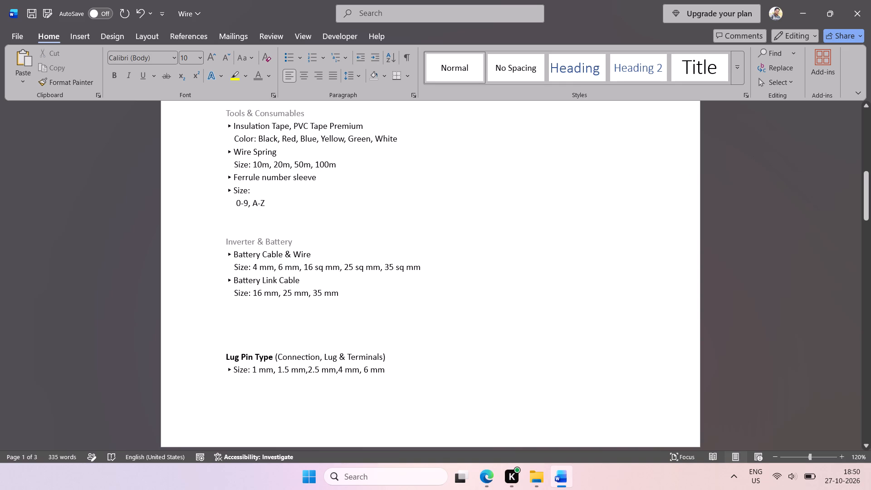
Put Ferrule number sleeve's "0-9, A-Z" on one line behind Wire Spring's indented "Size:" label, and save the document.
{"action": "left_click_drag", "start_coordinate": [254, 163], "coordinate": [189, 161]}
{"action": "key", "text": "ctrl+c"}
{"action": "left_click_drag", "start_coordinate": [234, 203], "coordinate": [208, 189]}
{"action": "key", "text": "ctrl+v"}
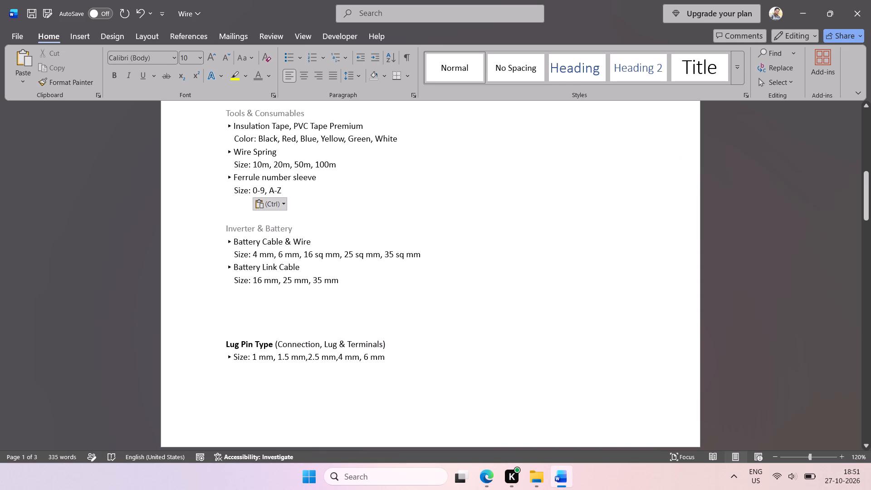
{"action": "key", "text": "ctrl+s"}
Delete the surplus blank line above the Inverter & Battery heading.
{"action": "left_click", "coordinate": [245, 212]}
{"action": "key", "text": "BackSpace"}
Move "Connection, Lug & Terminals" from behind Lug Pin Type to its own line below the Inverter & Battery section, without the closing bracket.
{"action": "scroll", "coordinate": [332, 306], "scroll_direction": "up", "scroll_amount": 1}
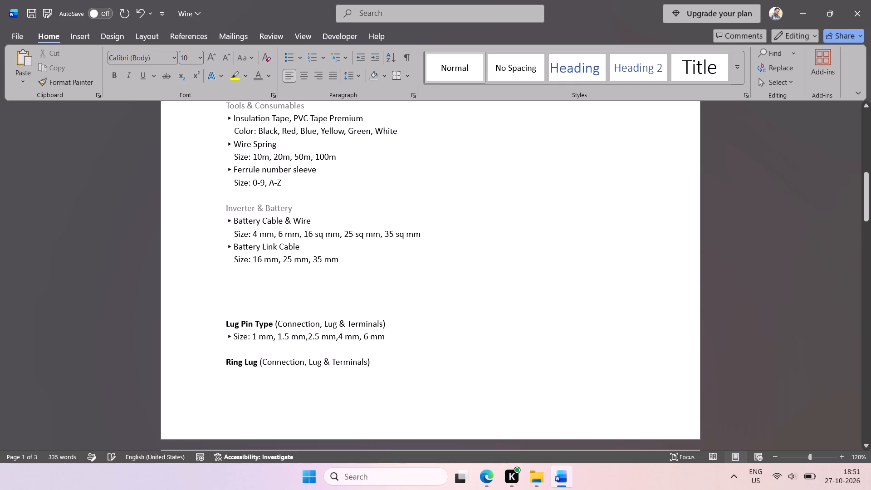
{"action": "scroll", "coordinate": [330, 306], "scroll_direction": "up", "scroll_amount": 1}
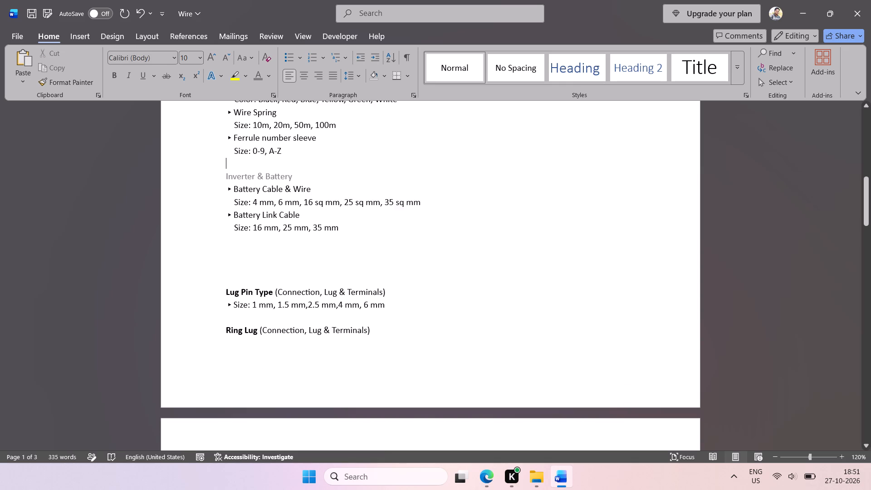
{"action": "scroll", "coordinate": [329, 306], "scroll_direction": "up", "scroll_amount": 1}
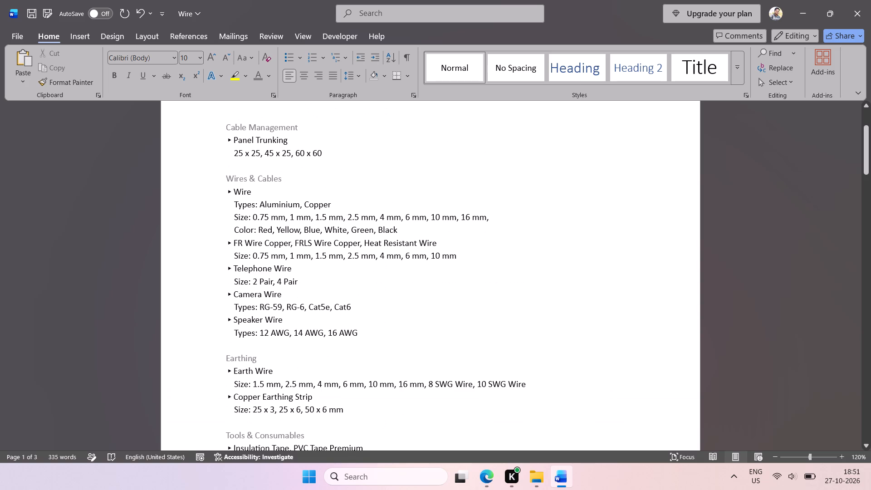
{"action": "scroll", "coordinate": [329, 306], "scroll_direction": "down", "scroll_amount": 6}
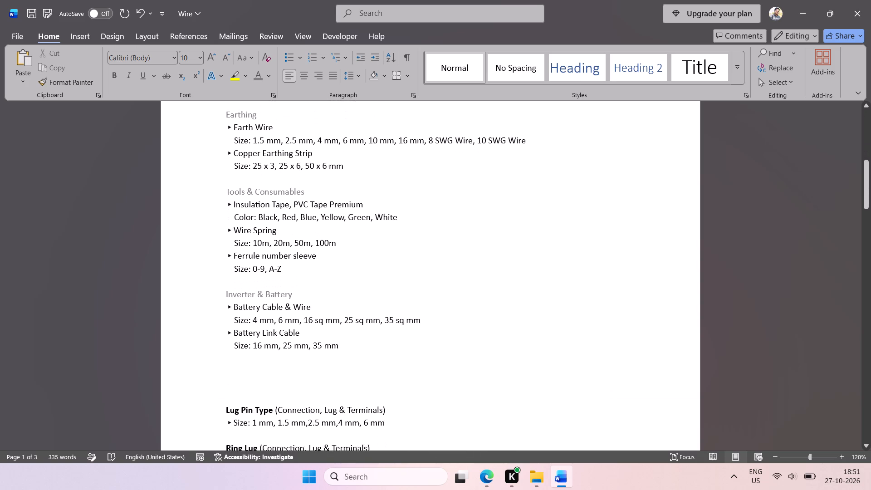
{"action": "scroll", "coordinate": [346, 299], "scroll_direction": "down", "scroll_amount": 1}
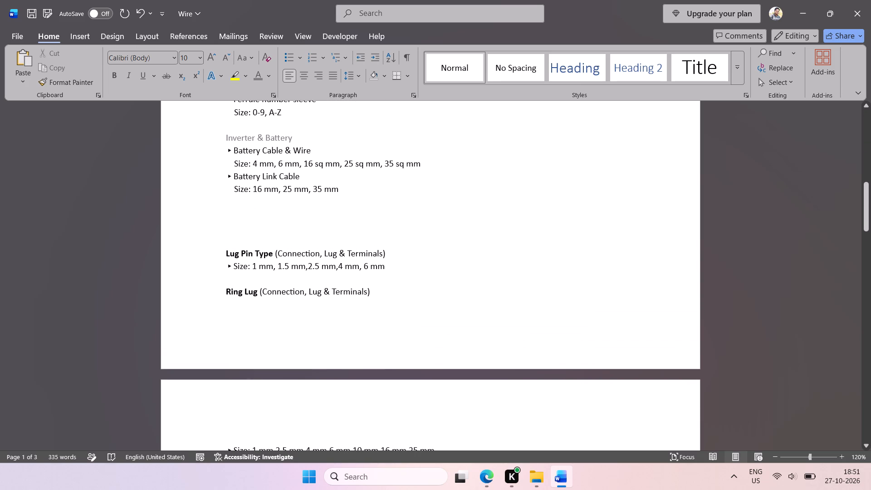
{"action": "left_click_drag", "start_coordinate": [384, 253], "coordinate": [278, 252]}
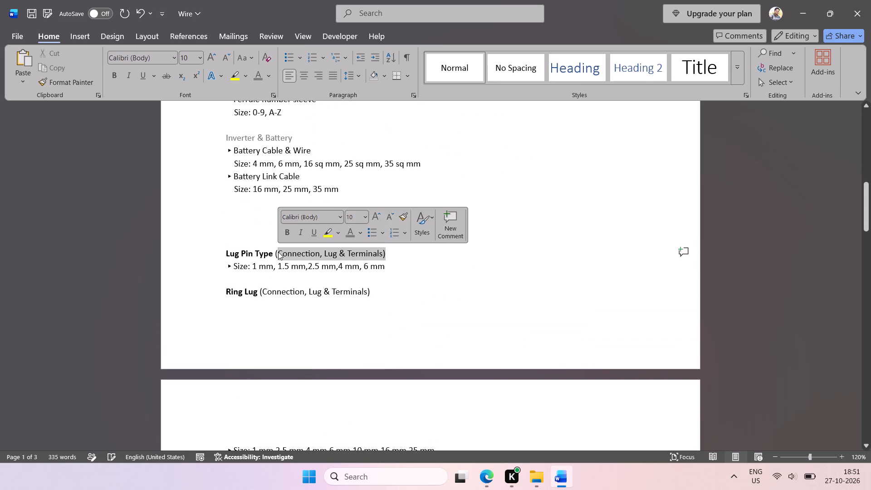
{"action": "key", "text": "ctrl+x"}
{"action": "left_click", "coordinate": [230, 214]}
{"action": "key", "text": "ctrl+v"}
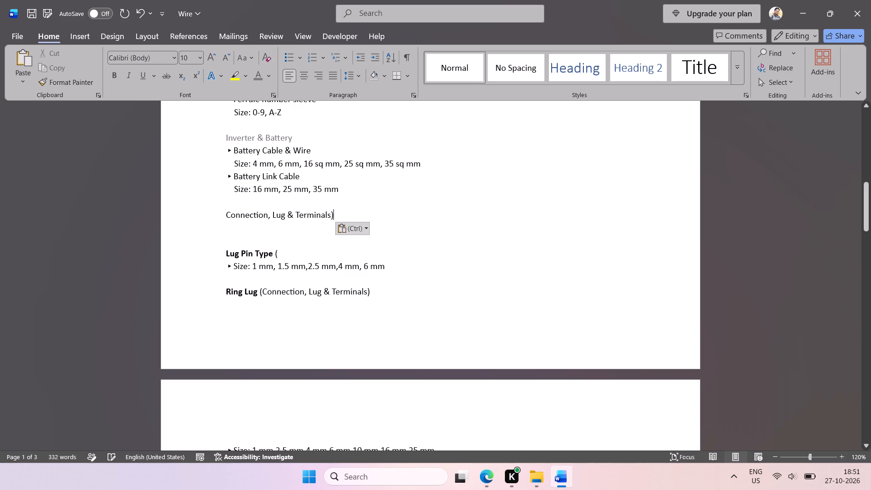
{"action": "key", "text": "BackSpace"}
Colour the Connection, Lug & Terminals heading grey like the other category headings.
{"action": "left_click_drag", "start_coordinate": [334, 216], "coordinate": [260, 215]}
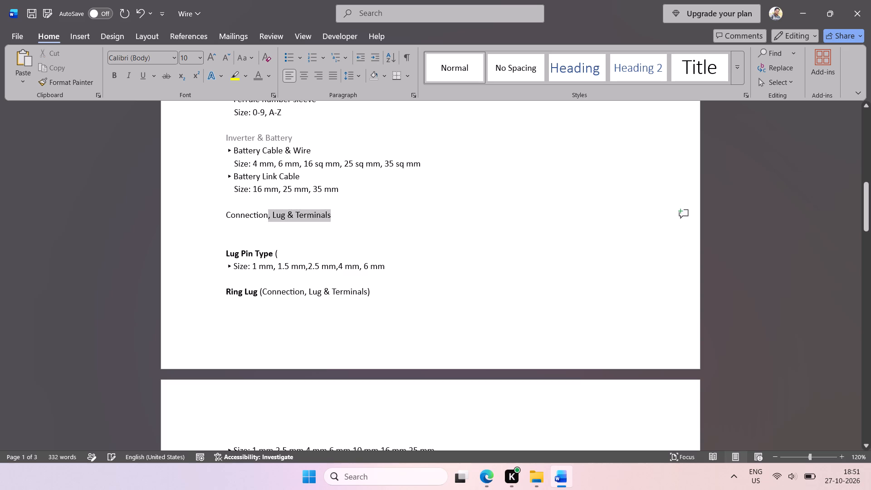
{"action": "left_click_drag", "start_coordinate": [260, 215], "coordinate": [217, 215]}
{"action": "left_click", "coordinate": [258, 73]}
{"action": "left_click", "coordinate": [377, 222]}
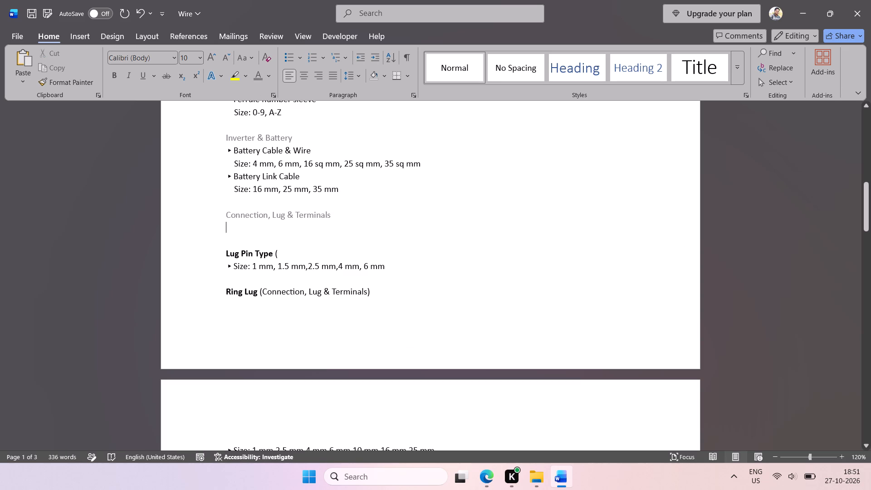
Place Lug Pin Type as a bulleted entry directly below the Connection, Lug & Terminals heading and delete its leftover opening bracket.
{"action": "left_click_drag", "start_coordinate": [235, 148], "coordinate": [199, 150]}
{"action": "key", "text": "ctrl+c"}
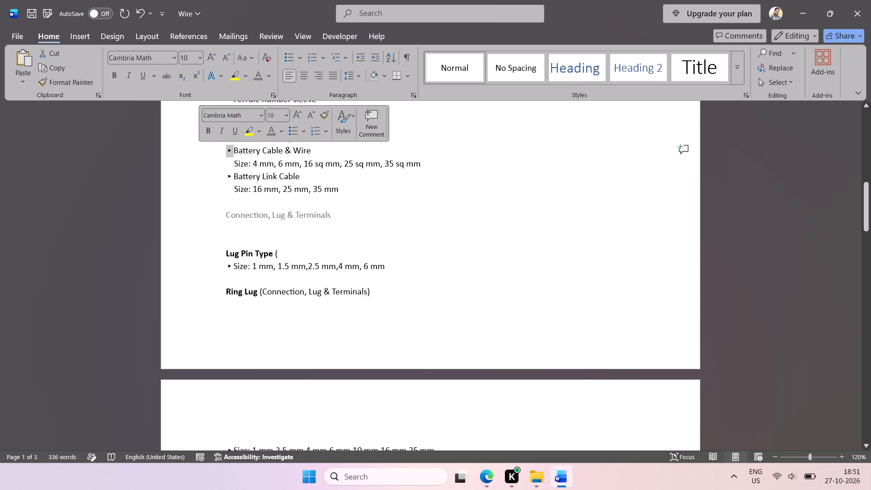
{"action": "left_click_drag", "start_coordinate": [225, 255], "coordinate": [220, 230]}
{"action": "key", "text": "ctrl+v"}
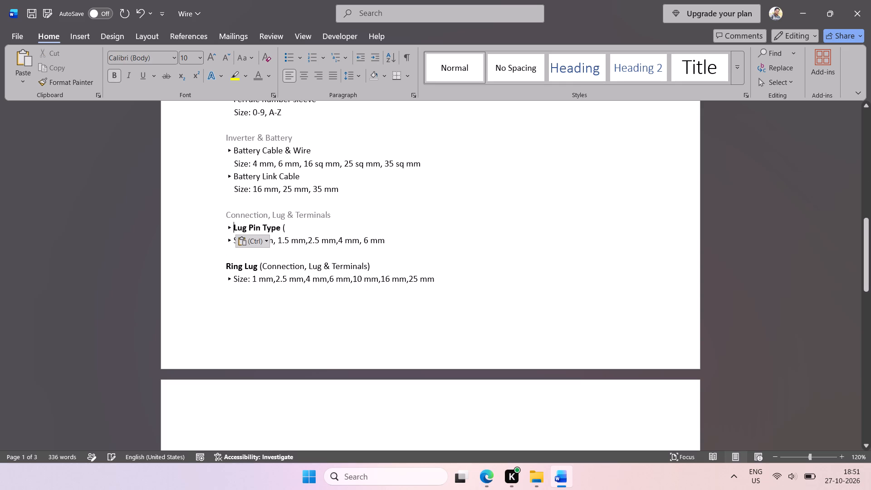
{"action": "left_click", "coordinate": [306, 229]}
{"action": "key", "text": "BackSpace"}
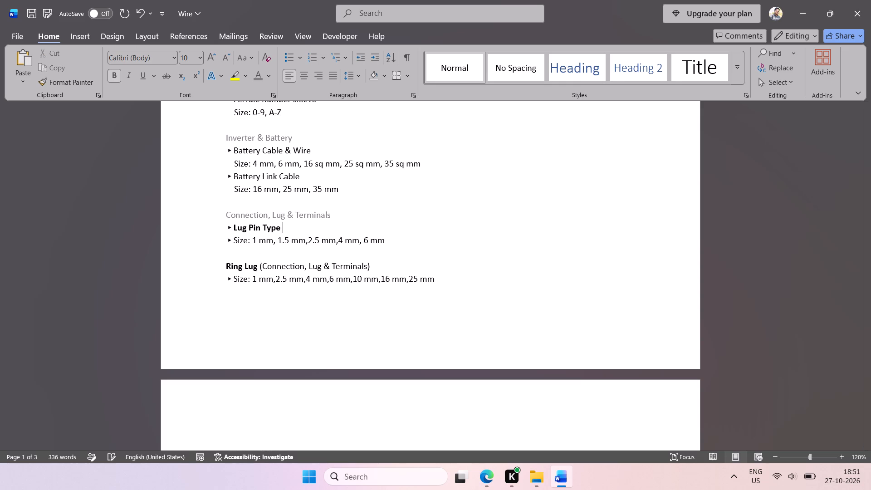
{"action": "key", "text": "BackSpace"}
Replace the blank line above Ring Lug with the same arrow bullet in front of its name.
{"action": "left_click_drag", "start_coordinate": [224, 265], "coordinate": [223, 248]}
{"action": "key", "text": "ctrl+v"}
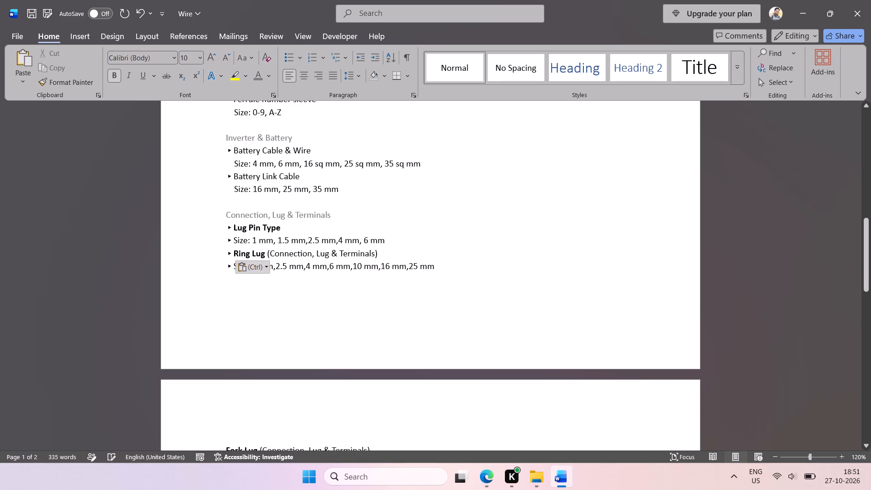
Replace the bulleted Size labels under Lug Pin Type and Ring Lug with the indented, unbulleted "Size:" label from Battery Cable & Wire.
{"action": "left_click_drag", "start_coordinate": [253, 161], "coordinate": [177, 162]}
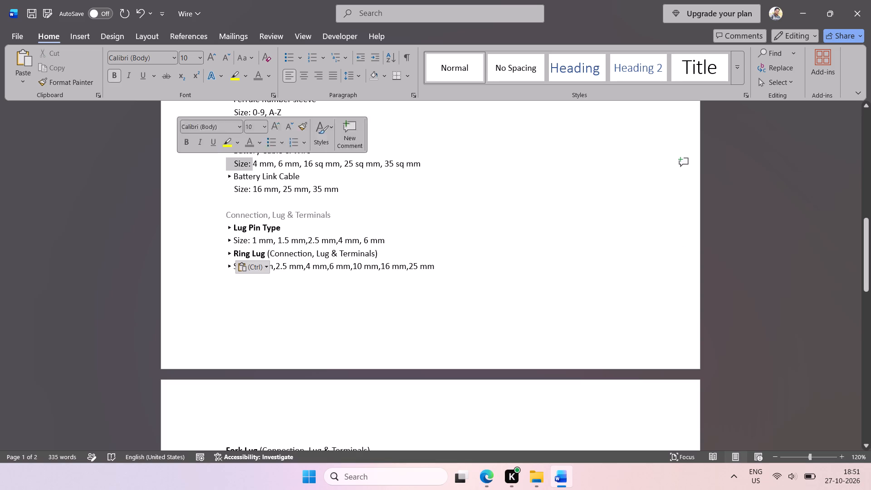
{"action": "key", "text": "ctrl+c"}
{"action": "left_click_drag", "start_coordinate": [252, 240], "coordinate": [183, 237]}
{"action": "key", "text": "ctrl+v"}
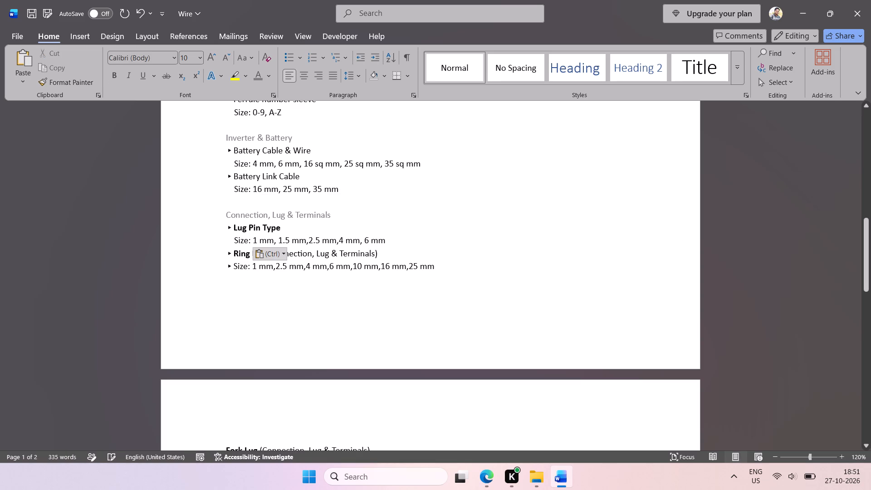
{"action": "left_click_drag", "start_coordinate": [252, 265], "coordinate": [192, 265]}
{"action": "key", "text": "ctrl+v"}
Remove the bold formatting from the Lug Pin Type and Ring Lug entries and save the document.
{"action": "left_click_drag", "start_coordinate": [430, 267], "coordinate": [418, 266]}
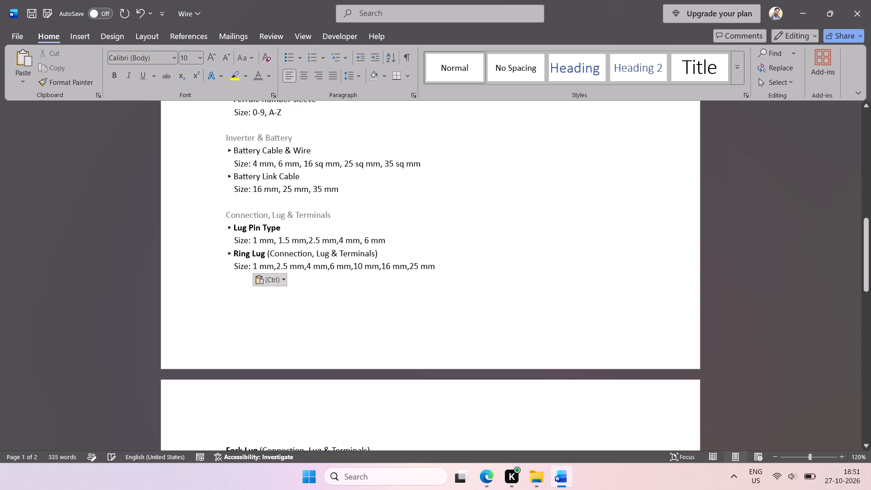
{"action": "left_click_drag", "start_coordinate": [418, 266], "coordinate": [171, 230]}
{"action": "key", "text": "ctrl+b"}
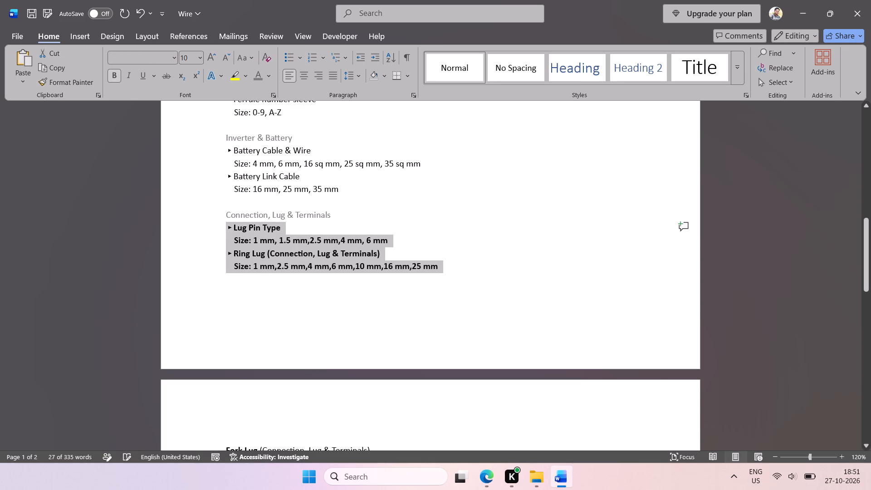
{"action": "key", "text": "ctrl+b"}
{"action": "left_click", "coordinate": [400, 249]}
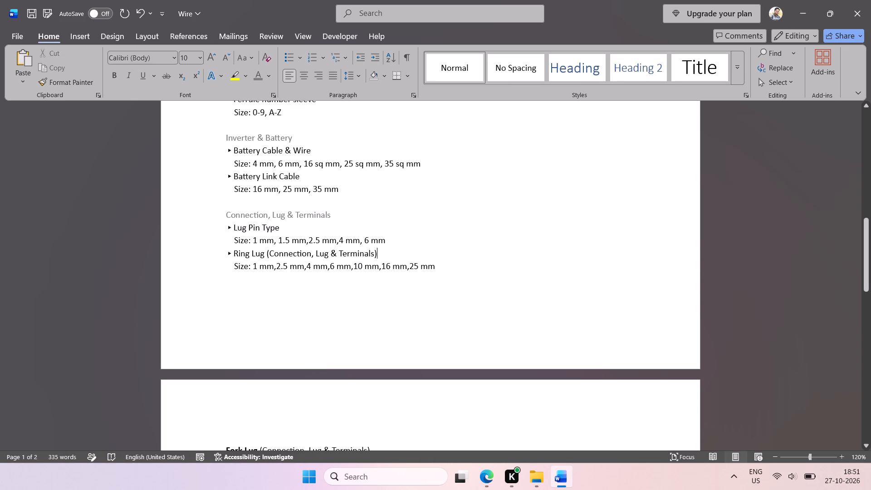
{"action": "key", "text": "ctrl+s"}
Insert blank lines above the Connection, Lug & Terminals heading so the whole section starts on the second page.
{"action": "scroll", "coordinate": [331, 297], "scroll_direction": "down", "scroll_amount": 1}
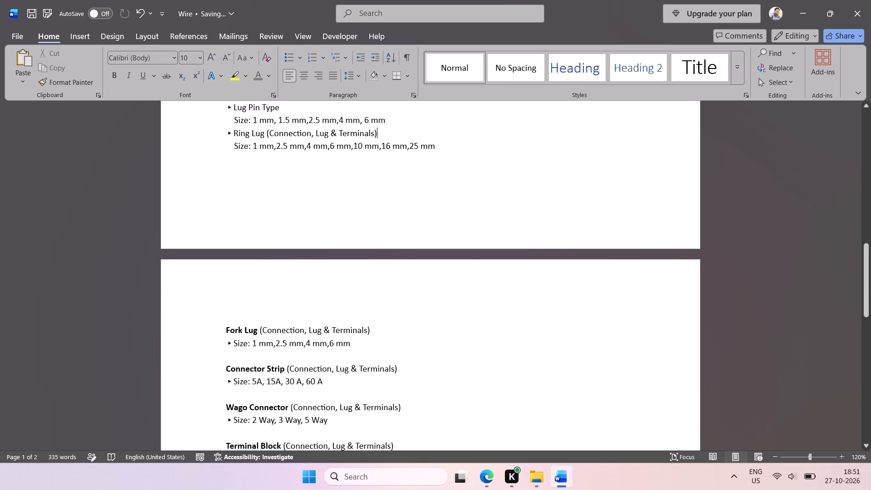
{"action": "scroll", "coordinate": [331, 297], "scroll_direction": "down", "scroll_amount": 1}
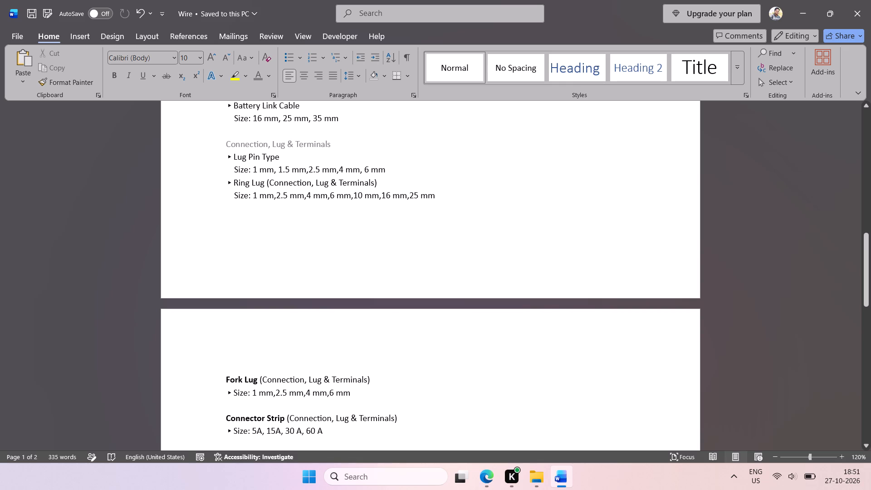
{"action": "left_click", "coordinate": [228, 143]}
{"action": "key", "text": "Return"}
{"action": "key", "text": "Return"}
{"action": "key", "text": "Return"}
{"action": "key", "text": "Return"}
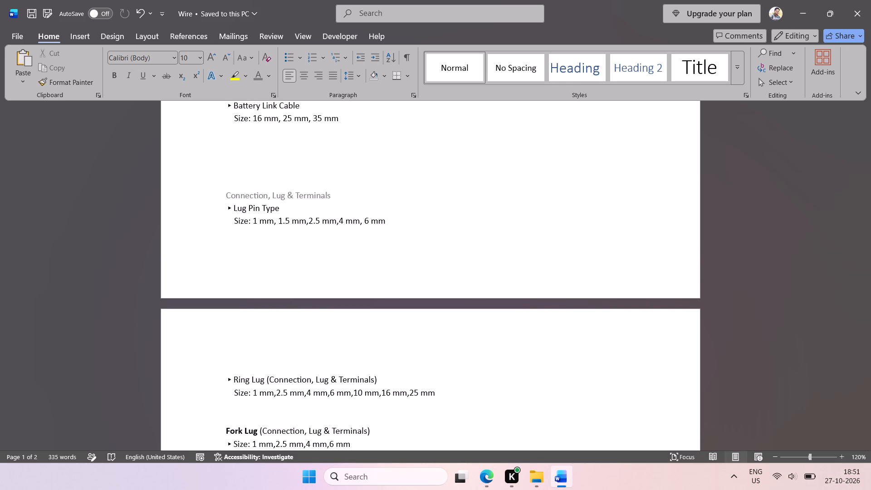
{"action": "key", "text": "Return"}
{"action": "key", "text": "Return"}
{"action": "key", "text": "Return"}
Copy Ring Lug's arrow bullet in front of Fork Lug, Connector Strip, Wago Connector, Terminal Block and Crimping Lug Copper.
{"action": "scroll", "coordinate": [351, 266], "scroll_direction": "down", "scroll_amount": 1}
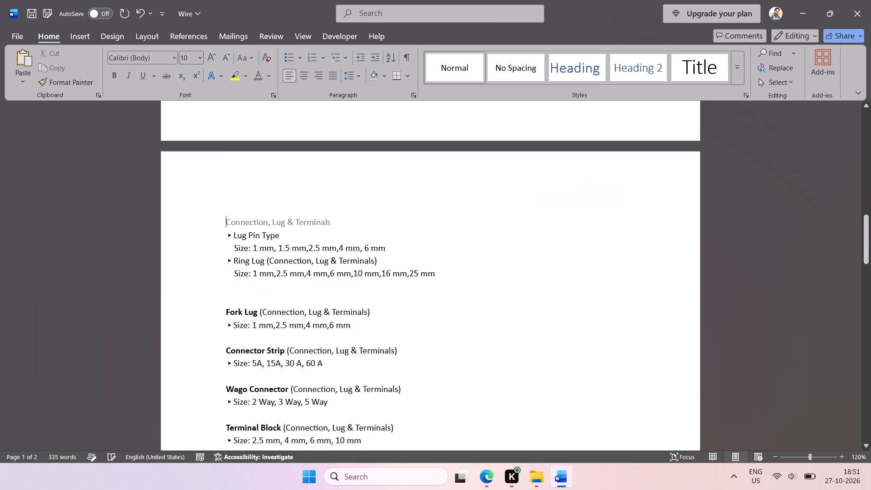
{"action": "scroll", "coordinate": [351, 266], "scroll_direction": "down", "scroll_amount": 2}
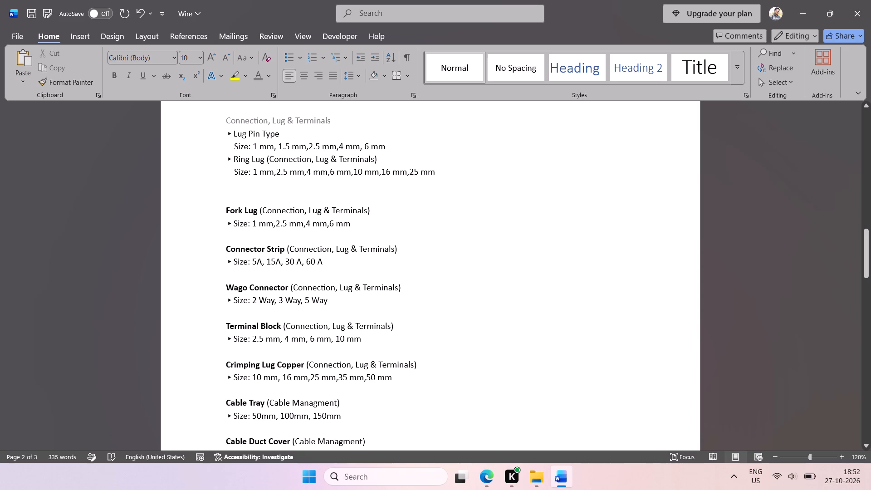
{"action": "left_click_drag", "start_coordinate": [232, 158], "coordinate": [194, 161]}
{"action": "key", "text": "ctrl+c"}
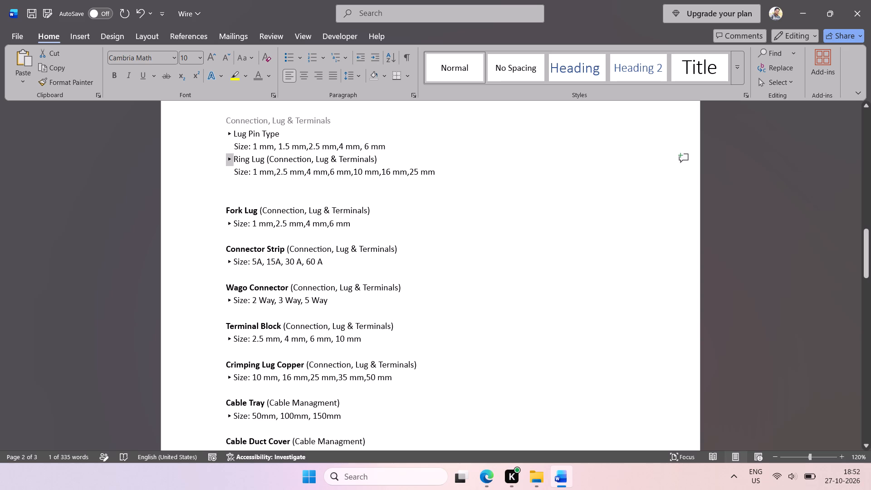
{"action": "left_click", "coordinate": [223, 211]}
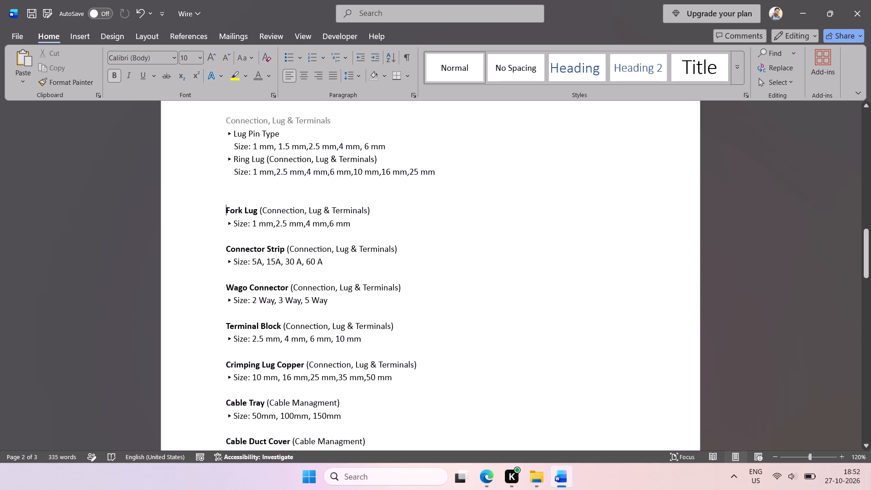
{"action": "key", "text": "ctrl+v"}
{"action": "left_click", "coordinate": [226, 250]}
{"action": "key", "text": "ctrl+v"}
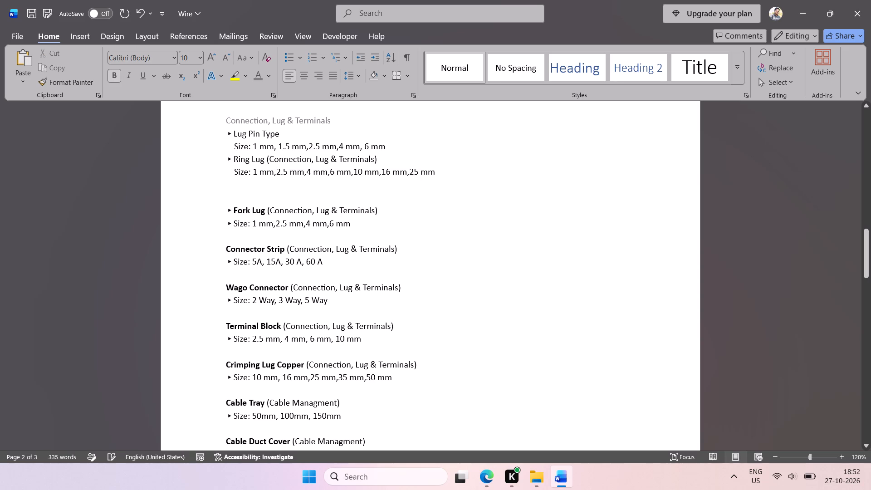
{"action": "left_click", "coordinate": [223, 289]}
{"action": "key", "text": "ctrl+v"}
{"action": "left_click", "coordinate": [224, 323]}
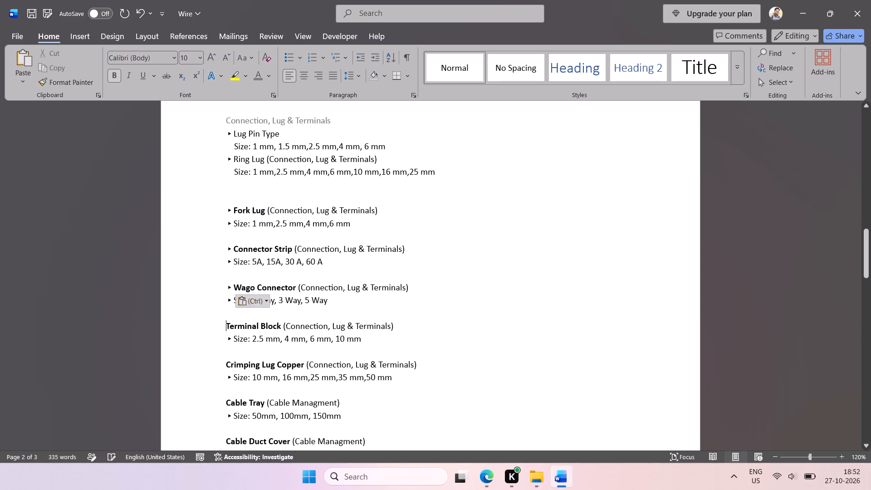
{"action": "key", "text": "ctrl+v"}
{"action": "left_click", "coordinate": [226, 364]}
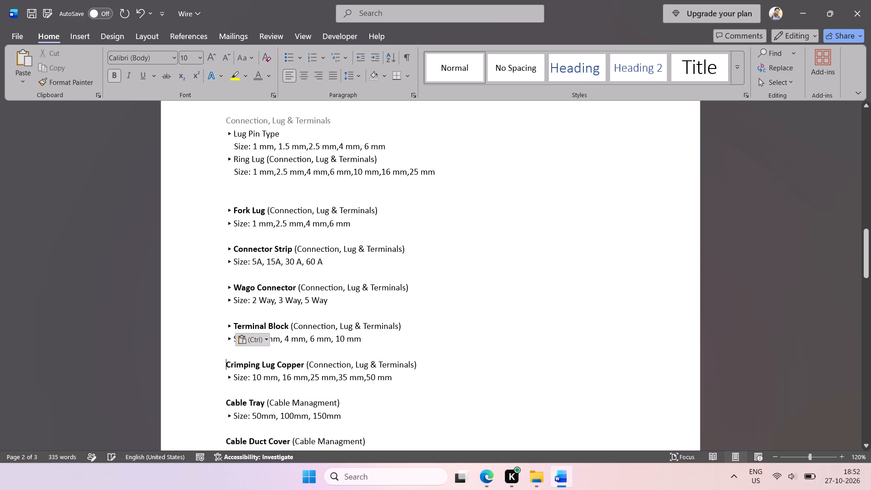
{"action": "key", "text": "ctrl+v"}
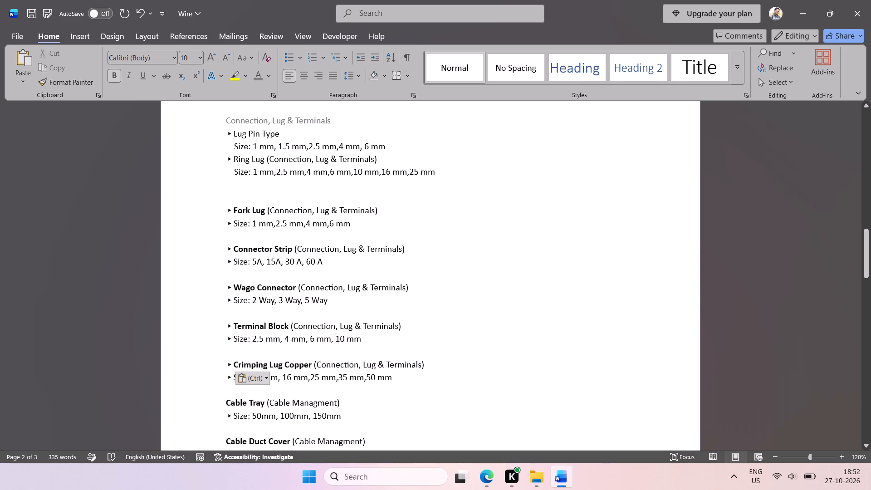
Replace the bulleted Size labels from Fork Lug through Crimping Lug Copper with the indented, unbulleted "Size:" label from Lug Pin Type.
{"action": "left_click_drag", "start_coordinate": [253, 146], "coordinate": [152, 144]}
{"action": "key", "text": "ctrl+c"}
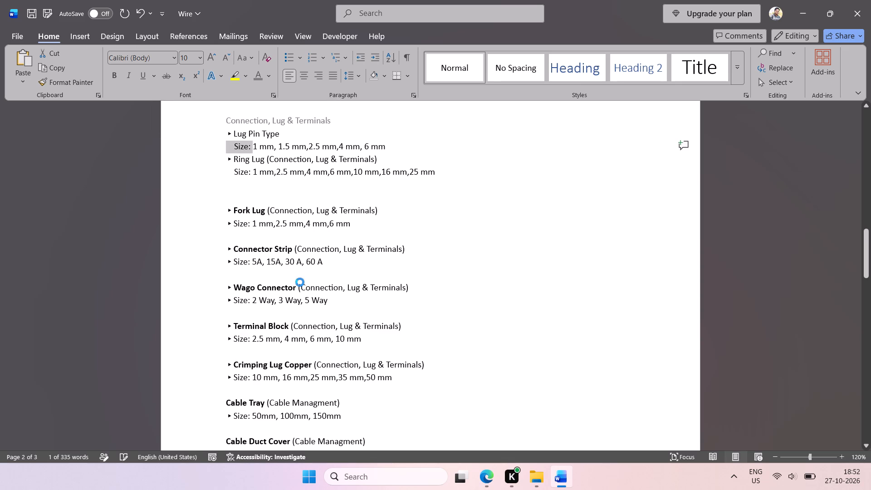
{"action": "left_click_drag", "start_coordinate": [252, 224], "coordinate": [195, 225]}
{"action": "key", "text": "ctrl+v"}
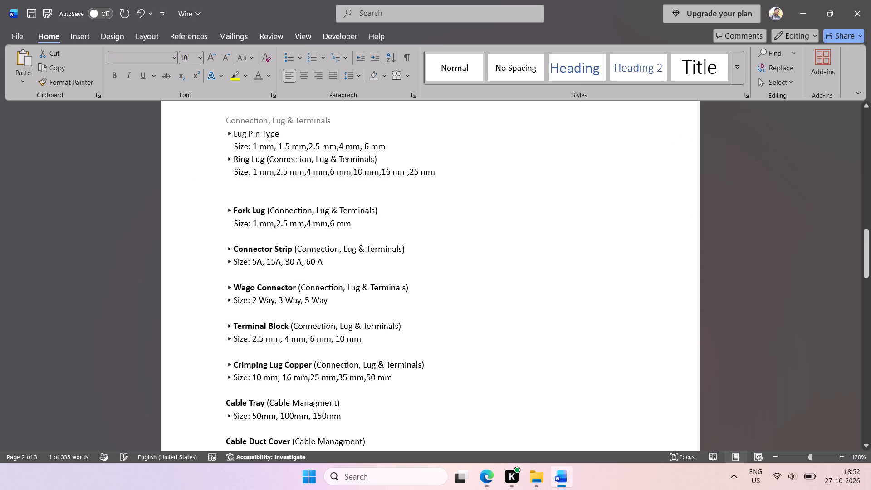
{"action": "left_click_drag", "start_coordinate": [251, 260], "coordinate": [211, 261]}
{"action": "key", "text": "ctrl+v"}
{"action": "left_click_drag", "start_coordinate": [252, 300], "coordinate": [211, 300]}
{"action": "key", "text": "ctrl+v"}
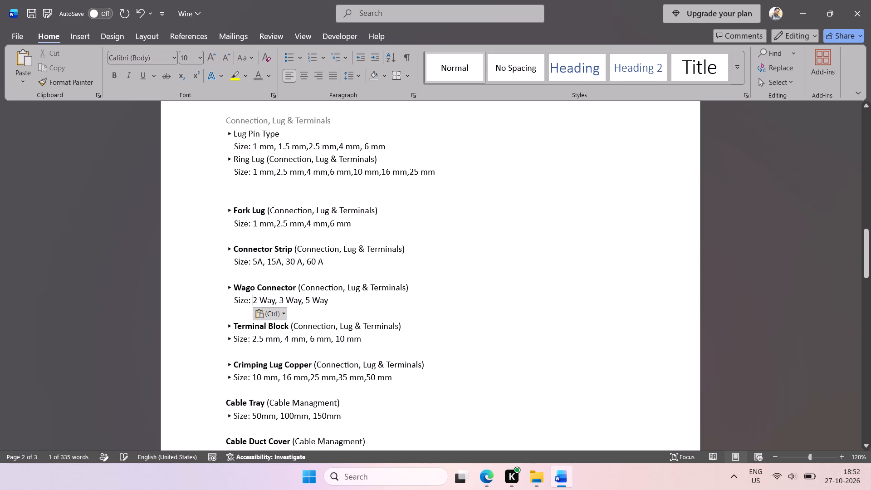
{"action": "left_click_drag", "start_coordinate": [253, 340], "coordinate": [220, 340]}
{"action": "key", "text": "ctrl+v"}
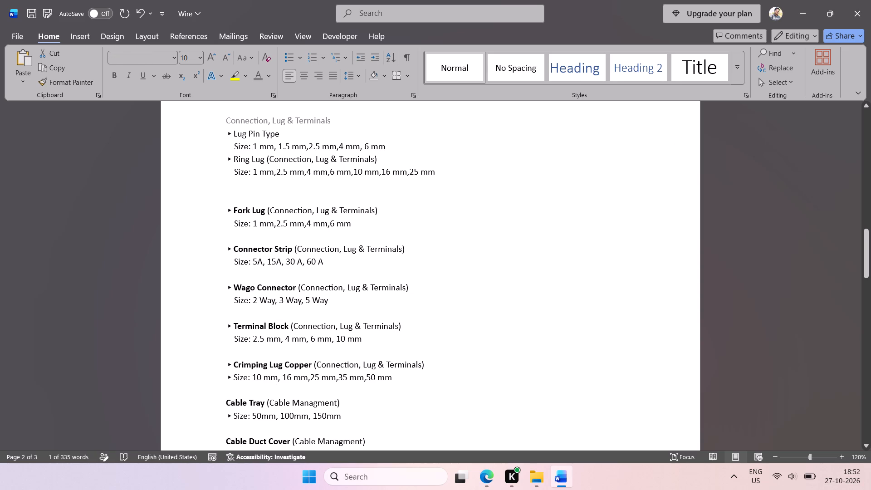
{"action": "left_click_drag", "start_coordinate": [252, 377], "coordinate": [216, 374]}
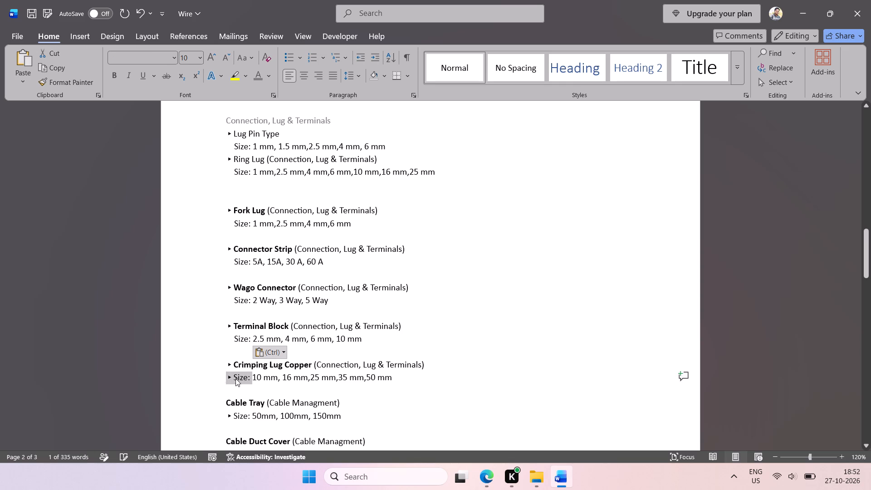
{"action": "key", "text": "ctrl+v"}
Delete the blank lines between the entries from Ring Lug through Crimping Lug Copper.
{"action": "left_click", "coordinate": [326, 354]}
{"action": "key", "text": "BackSpace"}
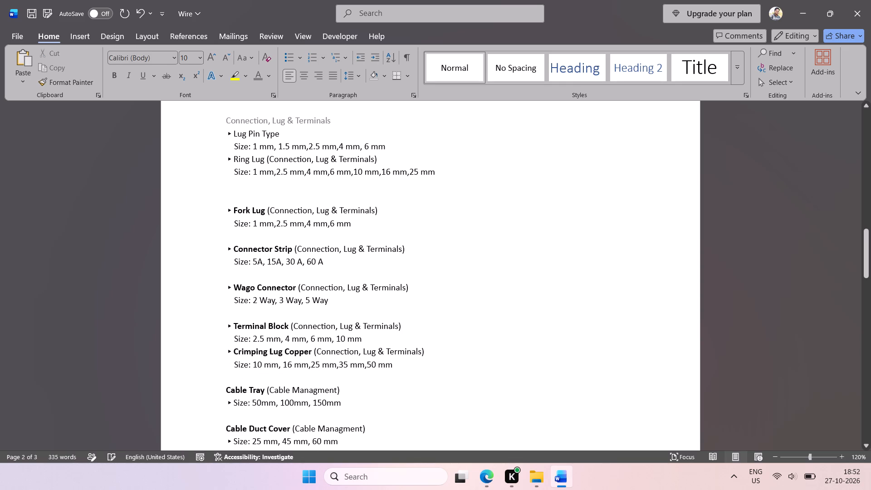
{"action": "left_click", "coordinate": [256, 312]}
{"action": "key", "text": "BackSpace"}
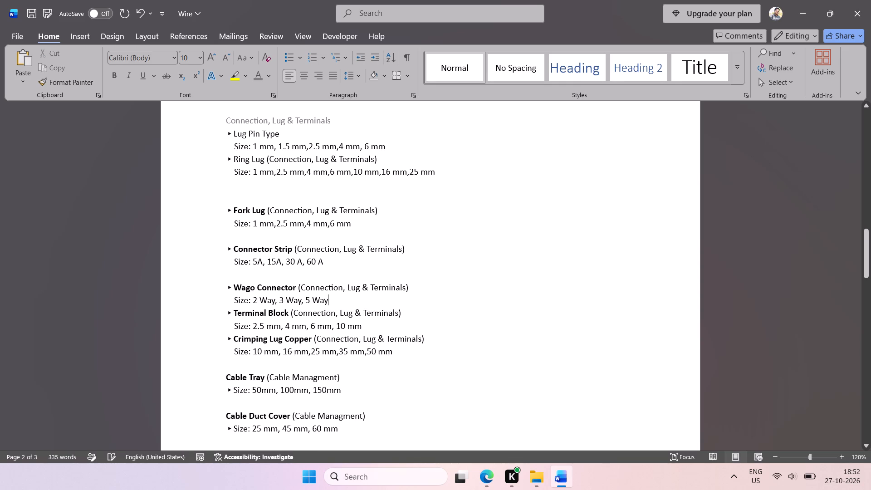
{"action": "left_click", "coordinate": [247, 273]}
{"action": "key", "text": "BackSpace"}
{"action": "left_click", "coordinate": [246, 232]}
{"action": "key", "text": "BackSpace"}
{"action": "left_click", "coordinate": [245, 197]}
{"action": "key", "text": "BackSpace"}
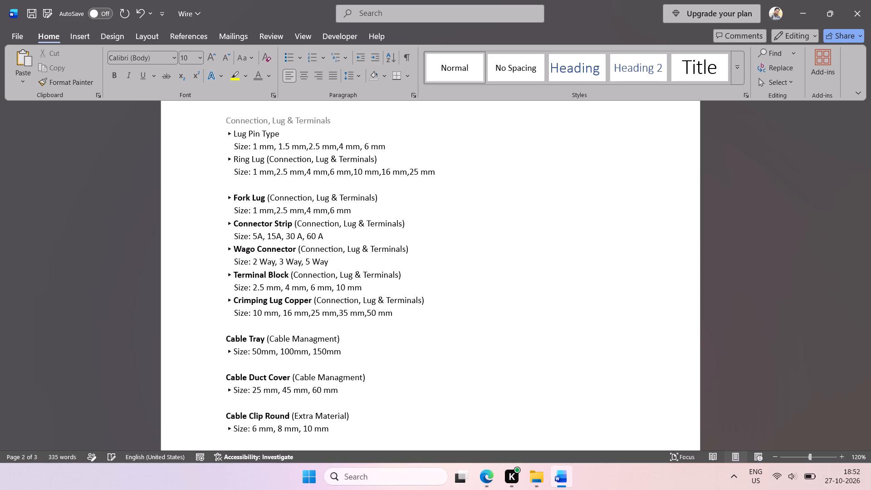
{"action": "key", "text": "BackSpace"}
Remove the bold formatting from all entries in the Connection, Lug & Terminals section, Lug Pin Type through Crimping Lug Copper.
{"action": "left_click_drag", "start_coordinate": [394, 302], "coordinate": [231, 171]}
{"action": "left_click_drag", "start_coordinate": [227, 163], "coordinate": [223, 153]}
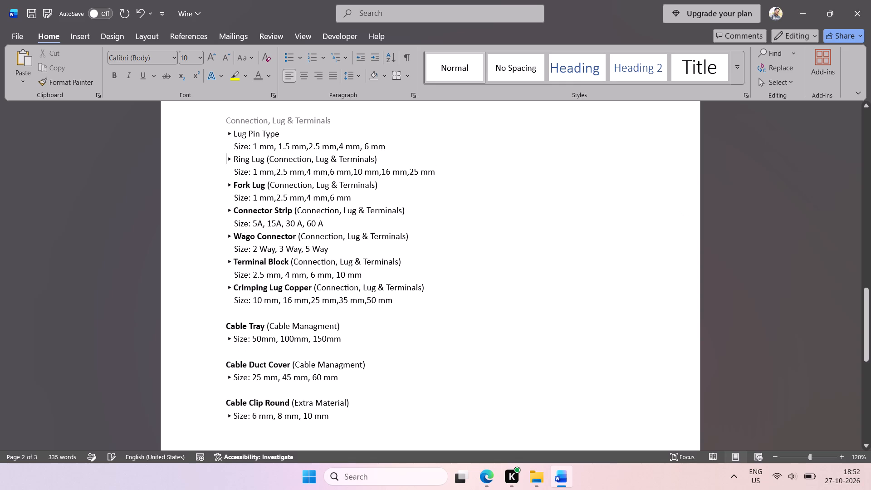
{"action": "left_click", "coordinate": [216, 125]}
{"action": "left_click", "coordinate": [225, 137]}
{"action": "left_click_drag", "start_coordinate": [226, 133], "coordinate": [357, 282]}
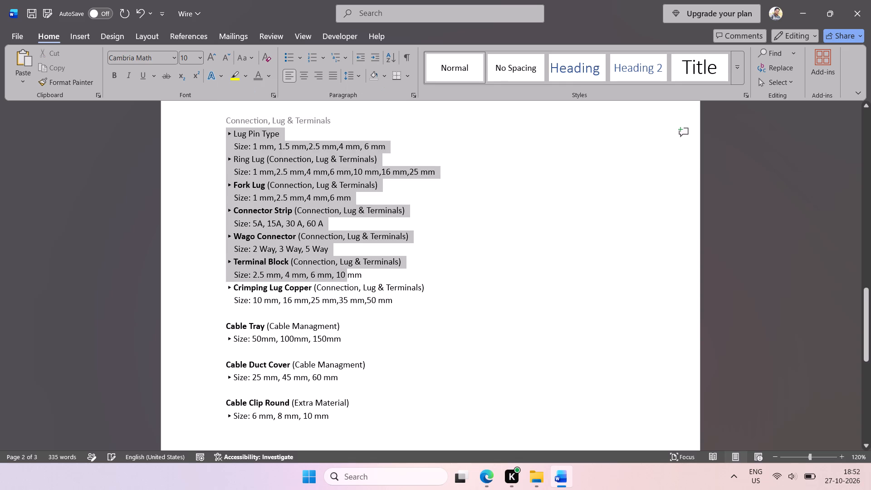
{"action": "left_click_drag", "start_coordinate": [357, 282], "coordinate": [401, 301]}
{"action": "key", "text": "ctrl+b"}
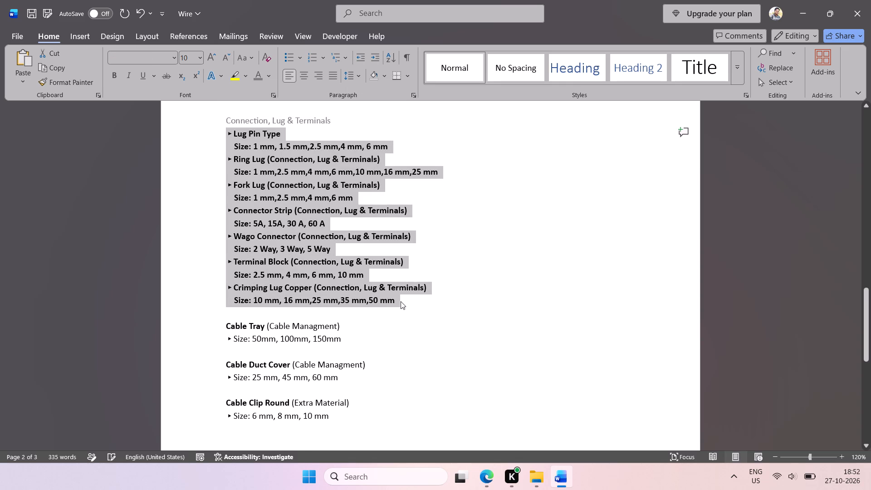
{"action": "key", "text": "ctrl+b"}
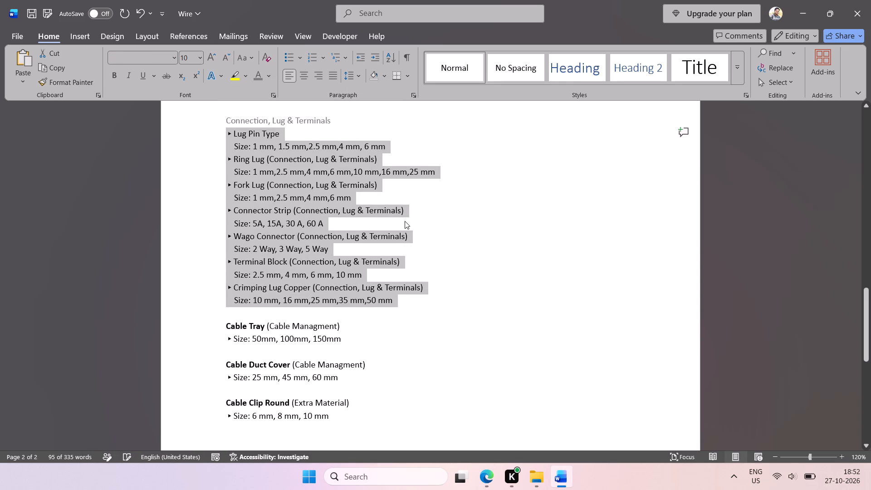
{"action": "left_click", "coordinate": [404, 220]}
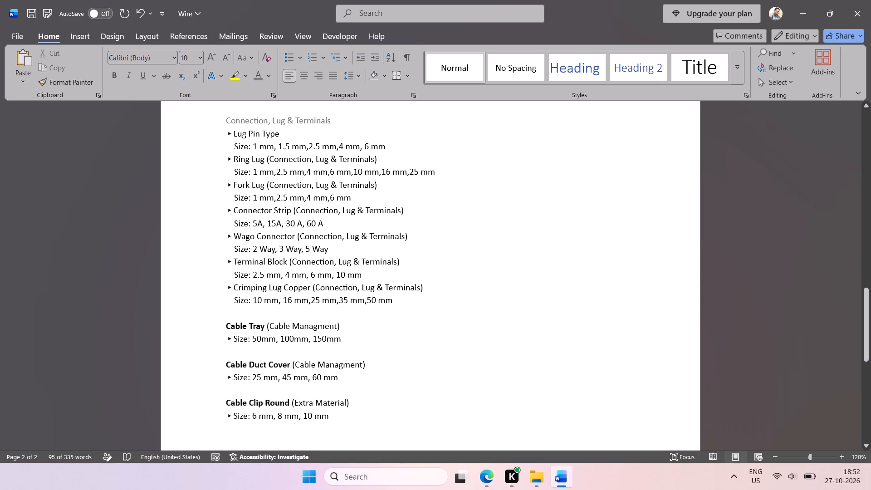
Delete the "(Connection, Lug & Terminals)" suffix from the Ring Lug, Fork Lug and Connector Strip entries.
{"action": "left_click_drag", "start_coordinate": [385, 162], "coordinate": [279, 164]}
{"action": "key", "text": "BackSpace"}
{"action": "key", "text": "BackSpace"}
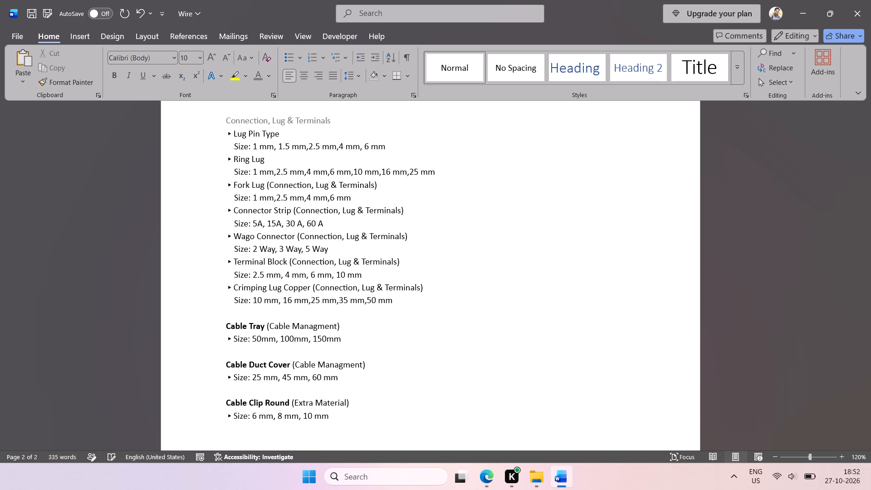
{"action": "key", "text": "BackSpace"}
{"action": "left_click_drag", "start_coordinate": [389, 184], "coordinate": [281, 188]}
{"action": "key", "text": "BackSpace"}
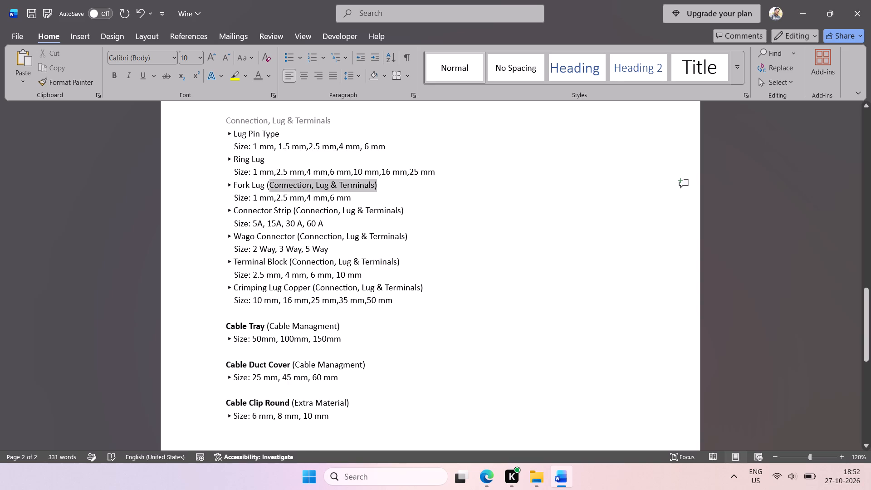
{"action": "key", "text": "BackSpace"}
{"action": "key", "text": "BackSpace"}
{"action": "left_click_drag", "start_coordinate": [417, 212], "coordinate": [413, 212]}
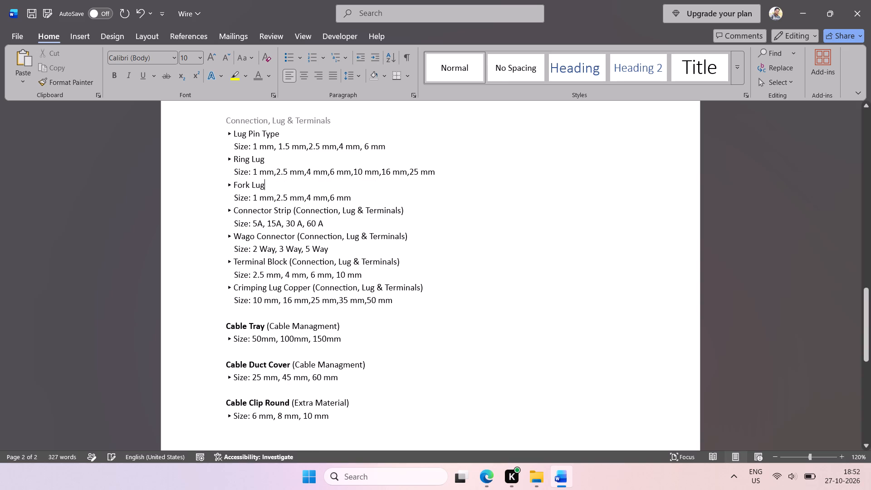
{"action": "left_click_drag", "start_coordinate": [413, 212], "coordinate": [306, 207]}
{"action": "key", "text": "BackSpace"}
{"action": "key", "text": "BackSpace"}
{"action": "key", "text": "BackSpace"}
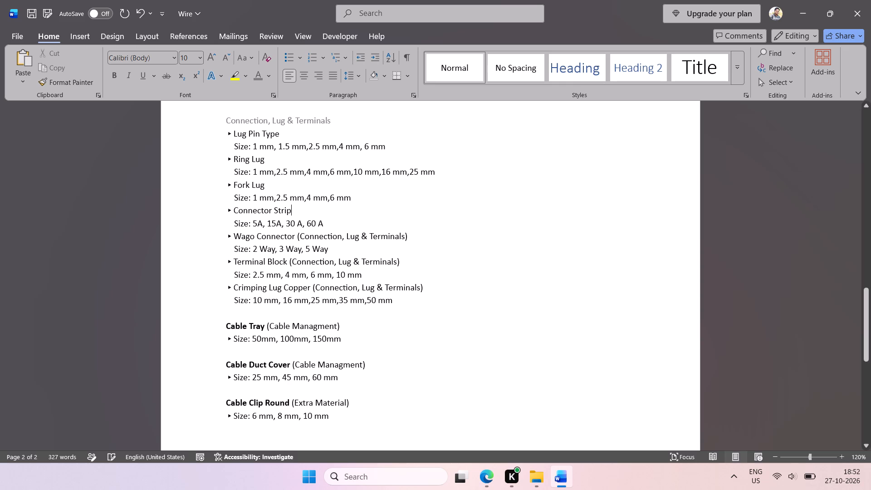
Delete the "(Connection, Lug & Terminals)" suffix from the Wago Connector, Terminal Block and Crimping Lug Copper entries.
{"action": "left_click_drag", "start_coordinate": [415, 237], "coordinate": [309, 230]}
{"action": "left_click", "coordinate": [396, 243]}
{"action": "left_click_drag", "start_coordinate": [419, 240], "coordinate": [310, 235]}
{"action": "left_click_drag", "start_coordinate": [310, 235], "coordinate": [298, 235]}
{"action": "key", "text": "BackSpace"}
{"action": "key", "text": "BackSpace"}
{"action": "key", "text": "BackSpace"}
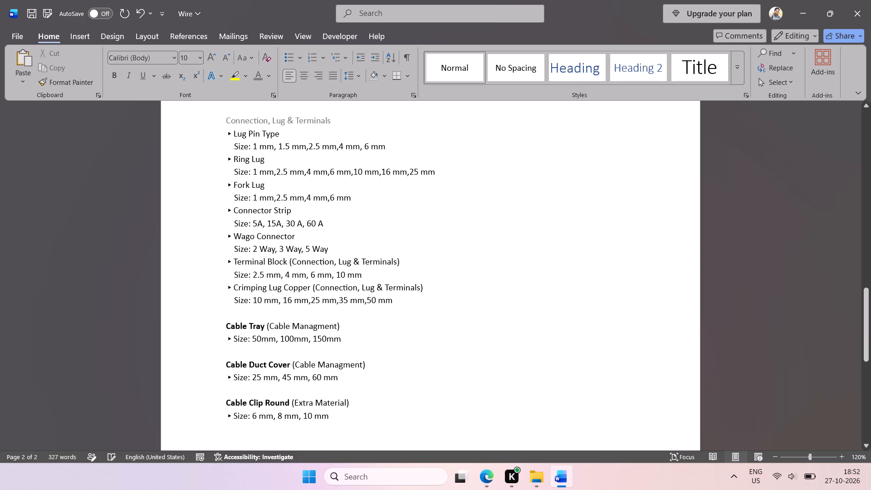
{"action": "left_click_drag", "start_coordinate": [402, 262], "coordinate": [301, 257]}
{"action": "key", "text": "BackSpace"}
{"action": "key", "text": "BackSpace"}
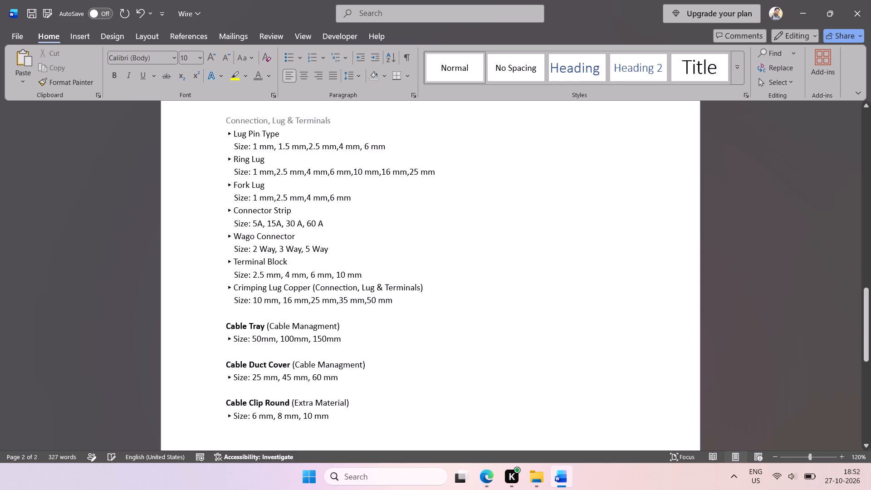
{"action": "key", "text": "BackSpace"}
{"action": "left_click_drag", "start_coordinate": [435, 285], "coordinate": [326, 287]}
{"action": "key", "text": "BackSpace"}
{"action": "key", "text": "BackSpace"}
{"action": "key", "text": "BackSpace"}
{"action": "left_click", "coordinate": [370, 283]}
Save the document.
{"action": "key", "text": "ctrl+s"}
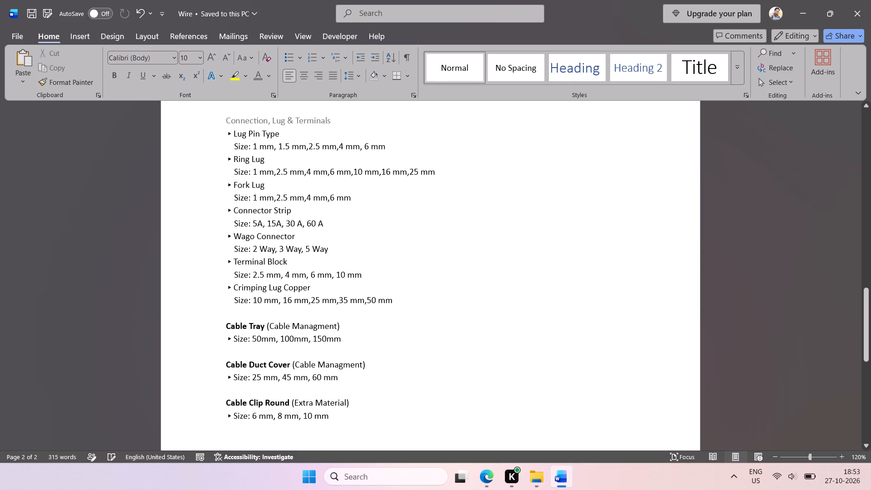
Cut the Cable Management section with its Panel Trunking entry from above Wires & Cables and tidy the blank lines left there.
{"action": "scroll", "coordinate": [370, 283], "scroll_direction": "up", "scroll_amount": 6}
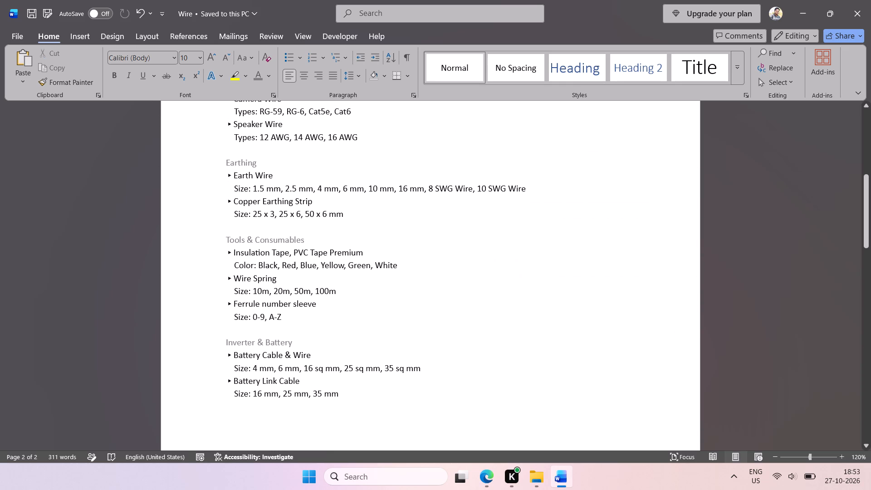
{"action": "scroll", "coordinate": [373, 288], "scroll_direction": "up", "scroll_amount": 2}
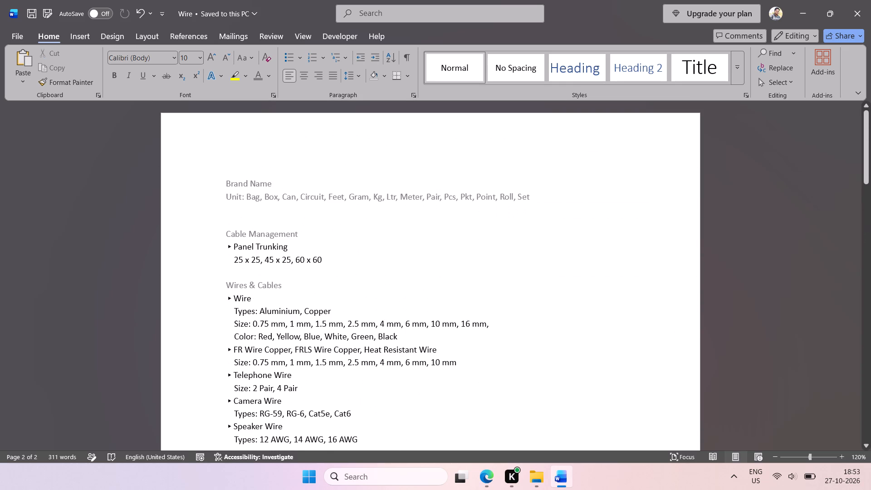
{"action": "scroll", "coordinate": [373, 289], "scroll_direction": "down", "scroll_amount": 5}
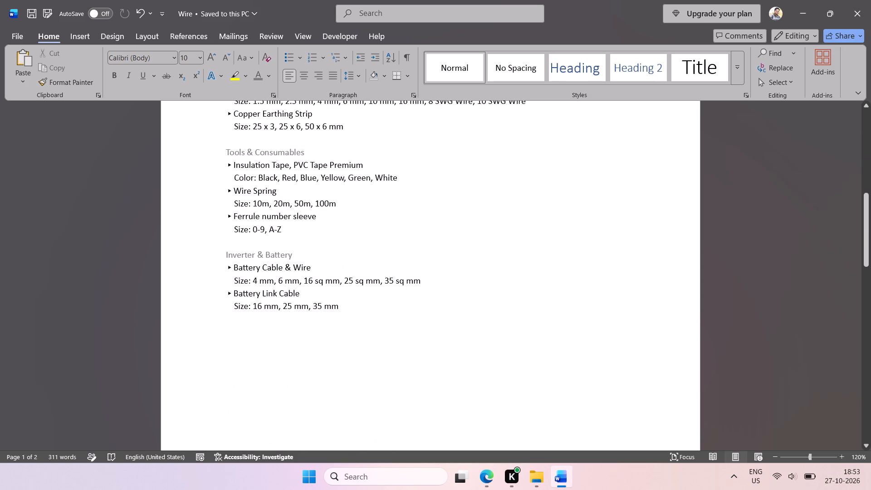
{"action": "scroll", "coordinate": [375, 295], "scroll_direction": "up", "scroll_amount": 2}
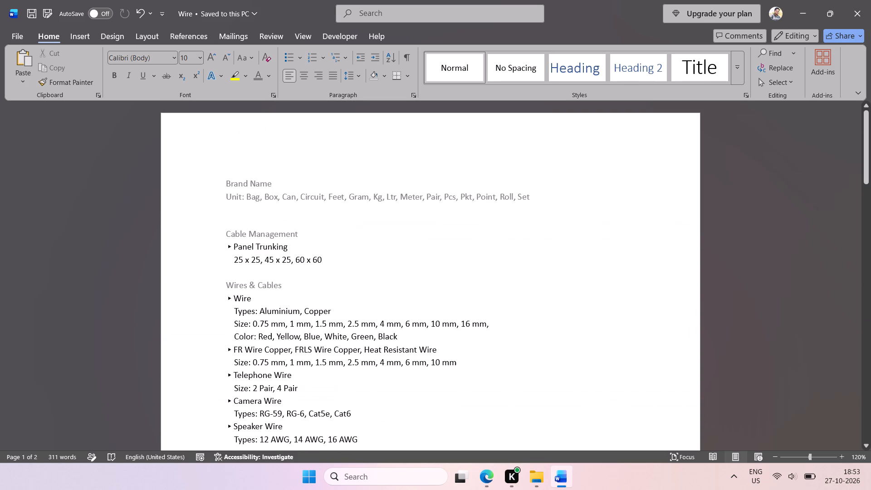
{"action": "left_click_drag", "start_coordinate": [323, 263], "coordinate": [218, 239]}
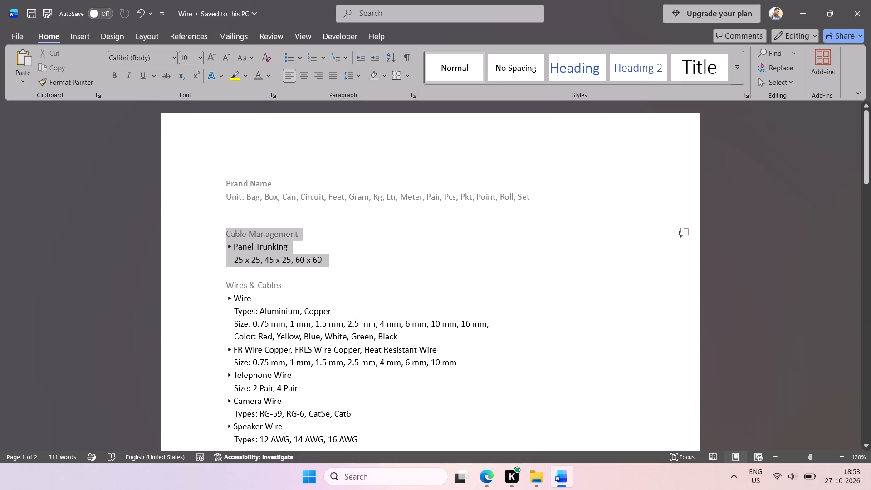
{"action": "key", "text": "ctrl+x"}
{"action": "left_click", "coordinate": [232, 238]}
{"action": "key", "text": "BackSpace"}
{"action": "key", "text": "BackSpace"}
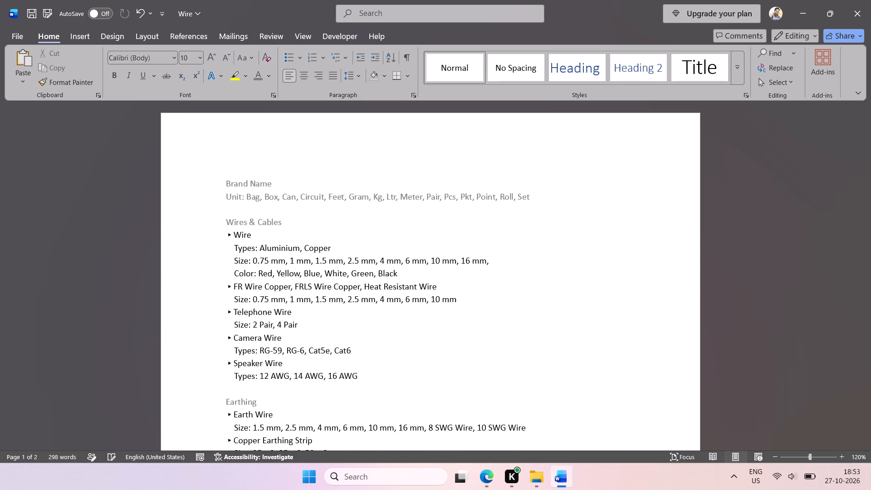
{"action": "key", "text": "Return"}
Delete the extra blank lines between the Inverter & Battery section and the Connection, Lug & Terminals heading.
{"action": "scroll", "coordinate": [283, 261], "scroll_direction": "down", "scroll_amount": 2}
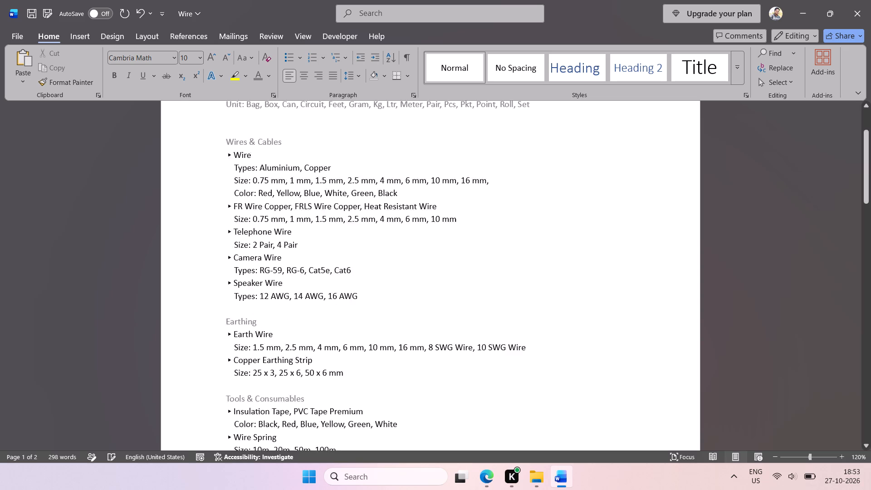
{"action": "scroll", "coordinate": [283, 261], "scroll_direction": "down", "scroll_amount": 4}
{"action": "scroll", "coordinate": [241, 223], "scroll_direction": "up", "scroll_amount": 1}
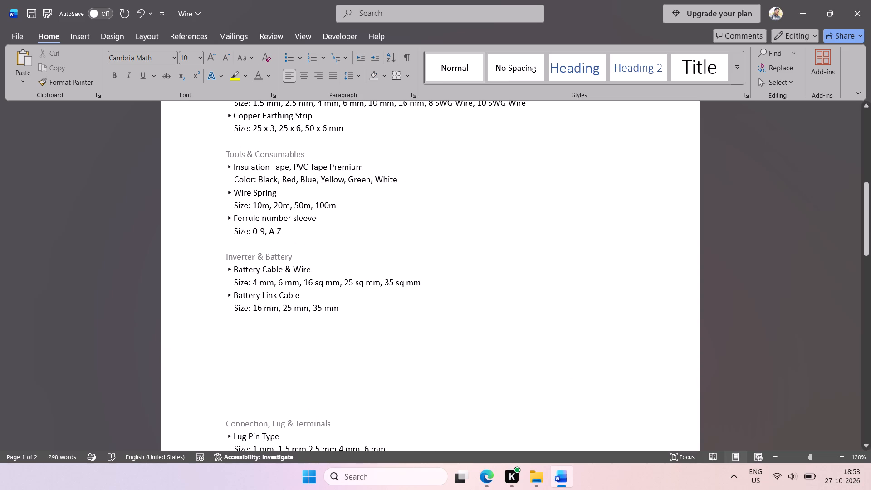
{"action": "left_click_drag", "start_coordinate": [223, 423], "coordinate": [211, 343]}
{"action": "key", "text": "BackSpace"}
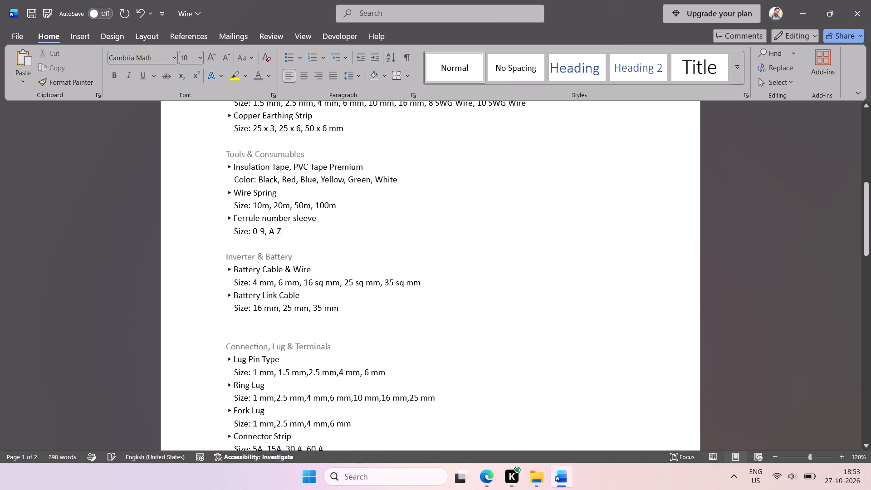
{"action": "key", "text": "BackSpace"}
Insert blank lines above the Connection, Lug & Terminals heading to push that whole section onto the second page.
{"action": "scroll", "coordinate": [319, 349], "scroll_direction": "down", "scroll_amount": 1}
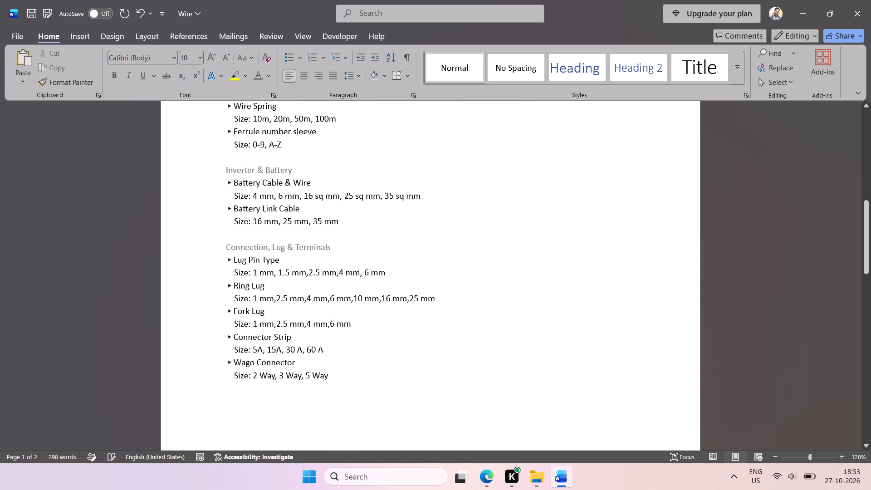
{"action": "scroll", "coordinate": [319, 349], "scroll_direction": "down", "scroll_amount": 1}
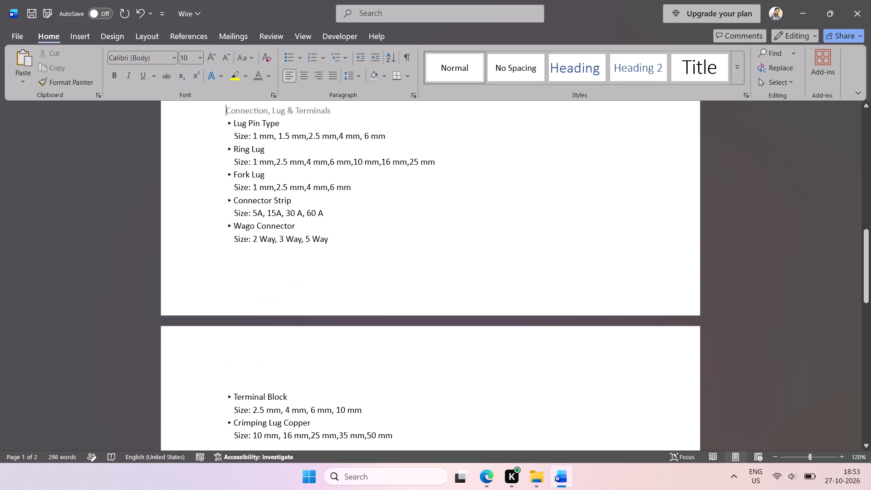
{"action": "scroll", "coordinate": [306, 353], "scroll_direction": "down", "scroll_amount": 1}
{"action": "key", "text": "Return"}
{"action": "key", "text": "Return"}
{"action": "key", "text": "Return"}
{"action": "key", "text": "Return"}
{"action": "key", "text": "Return"}
{"action": "key", "text": "Return"}
{"action": "key", "text": "Return"}
{"action": "key", "text": "Return"}
{"action": "key", "text": "Return"}
{"action": "key", "text": "Return"}
{"action": "key", "text": "Return"}
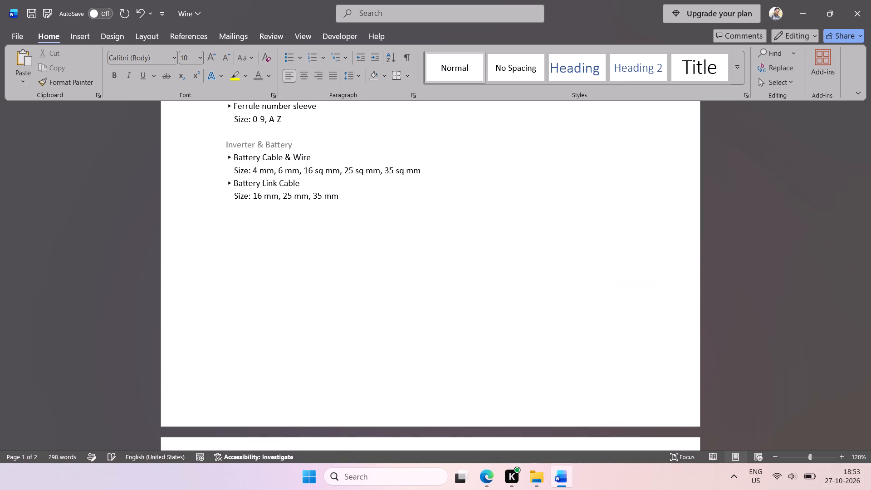
Paste the cut Cable Management section below Battery Link Cable, one blank line after the Inverter & Battery section.
{"action": "scroll", "coordinate": [306, 353], "scroll_direction": "down", "scroll_amount": 3}
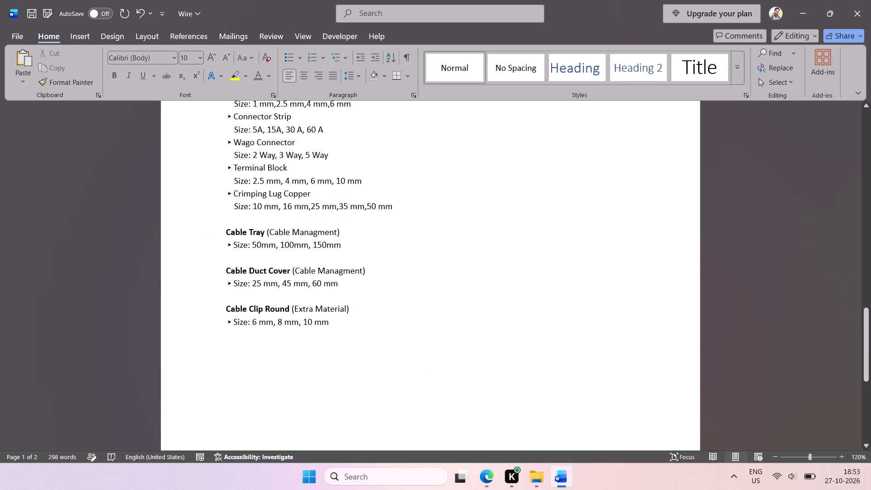
{"action": "scroll", "coordinate": [344, 272], "scroll_direction": "up", "scroll_amount": 4}
{"action": "left_click", "coordinate": [251, 221]}
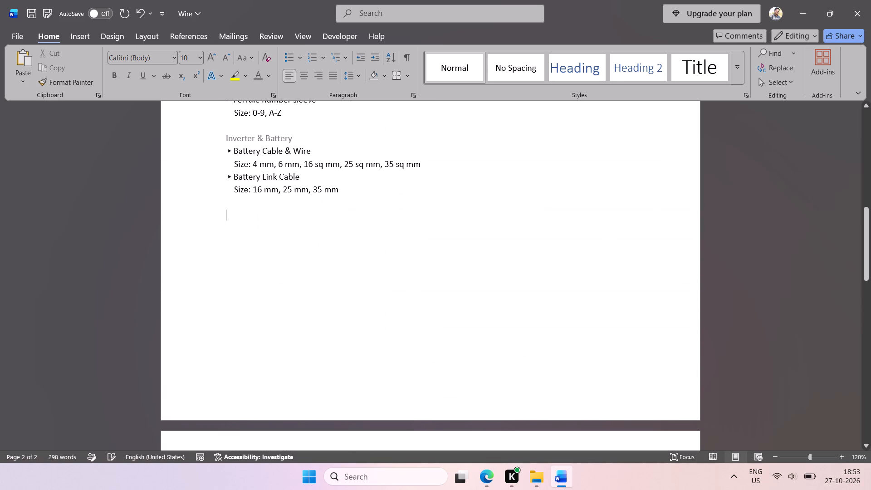
{"action": "key", "text": "ctrl+v"}
Move the Cable Tray and Cable Duct Cover entries from below Crimping Lug Copper to the Cable Management section, below Panel Trunking.
{"action": "scroll", "coordinate": [289, 304], "scroll_direction": "down", "scroll_amount": 3}
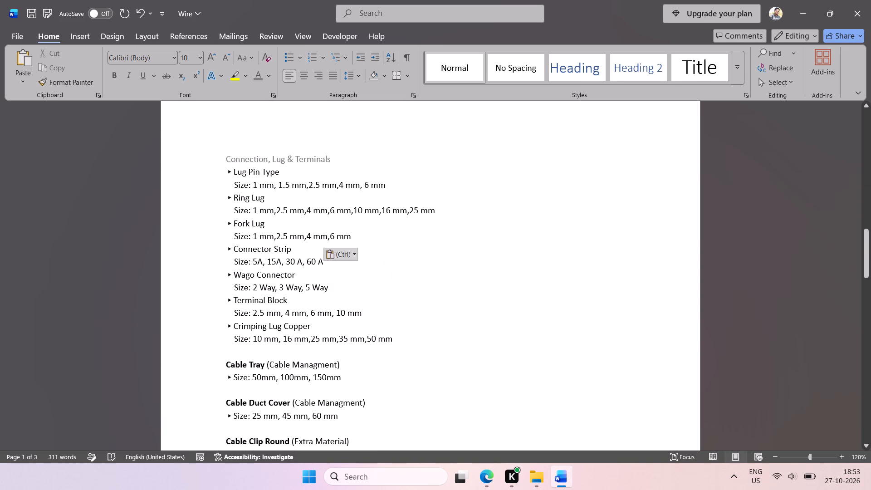
{"action": "scroll", "coordinate": [318, 360], "scroll_direction": "down", "scroll_amount": 1}
{"action": "scroll", "coordinate": [347, 393], "scroll_direction": "down", "scroll_amount": 1}
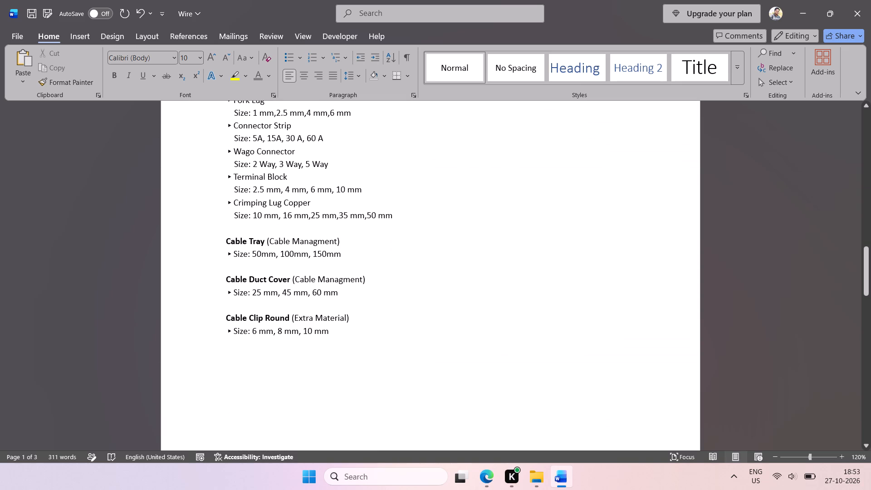
{"action": "scroll", "coordinate": [343, 293], "scroll_direction": "down", "scroll_amount": 1}
{"action": "left_click_drag", "start_coordinate": [343, 293], "coordinate": [214, 241]}
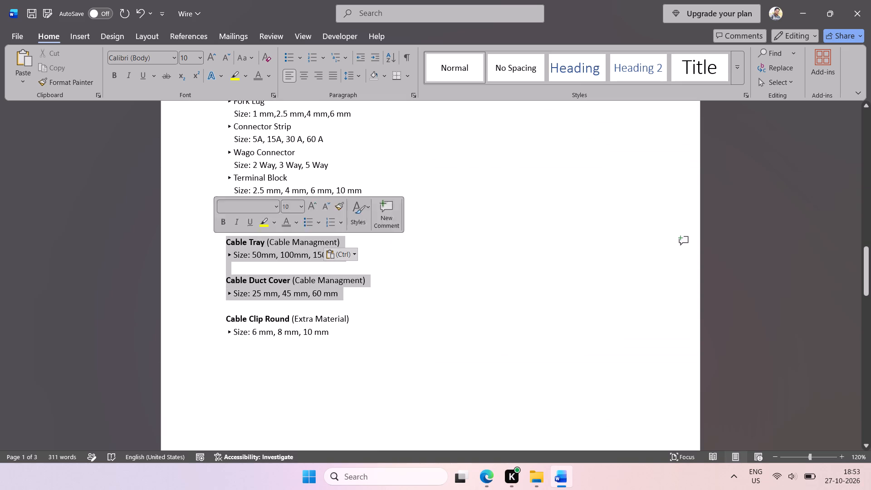
{"action": "key", "text": "ctrl+x"}
{"action": "scroll", "coordinate": [331, 187], "scroll_direction": "up", "scroll_amount": 6}
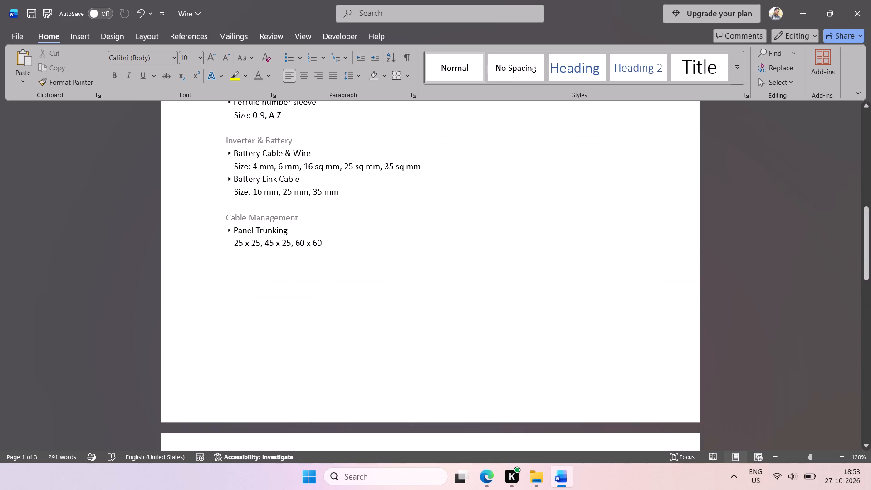
{"action": "left_click", "coordinate": [246, 264]}
{"action": "key", "text": "ctrl+v"}
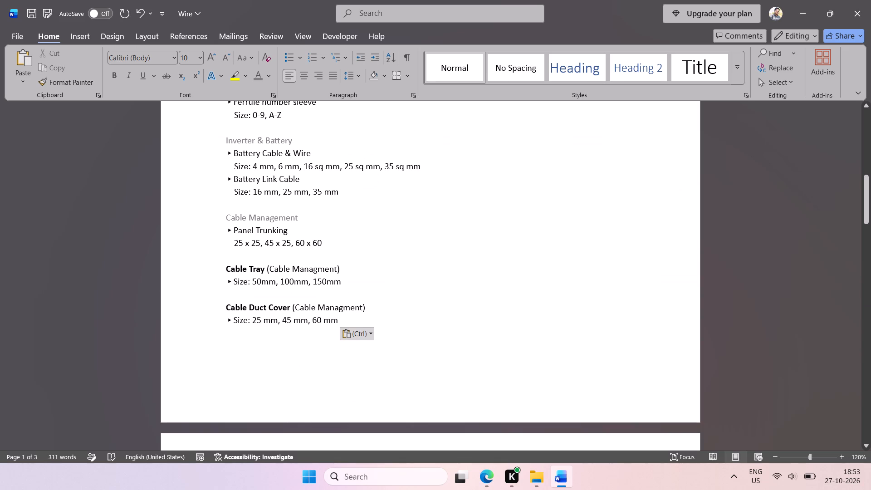
Copy Panel Trunking's arrow bullet in front of Cable Tray and Cable Duct Cover.
{"action": "left_click_drag", "start_coordinate": [233, 230], "coordinate": [203, 230]}
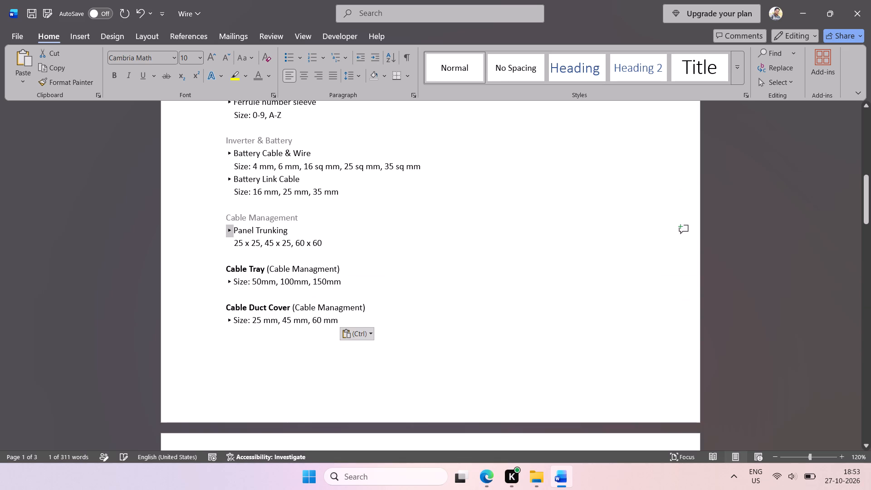
{"action": "key", "text": "ctrl+c"}
{"action": "left_click", "coordinate": [224, 268]}
{"action": "key", "text": "ctrl+v"}
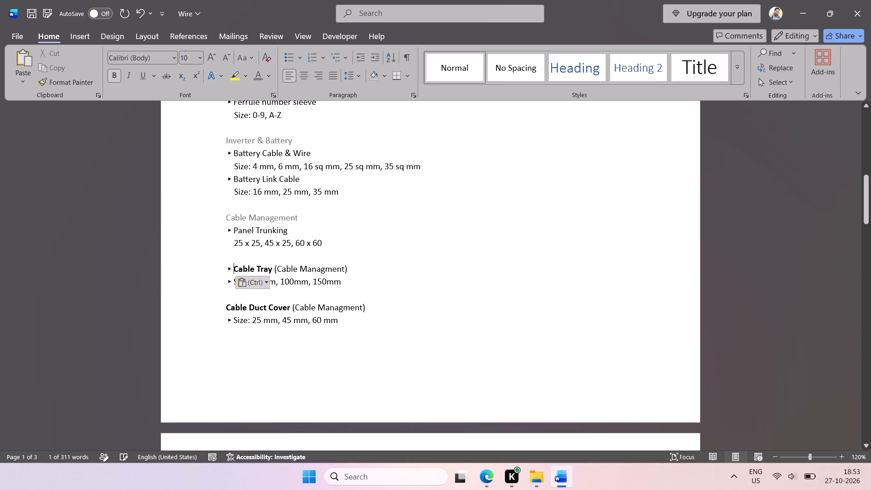
{"action": "left_click", "coordinate": [226, 306]}
{"action": "key", "text": "ctrl+v"}
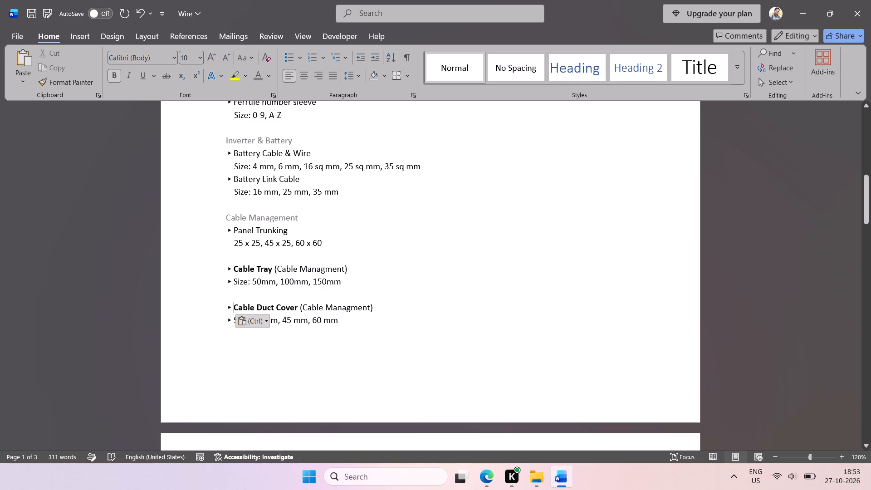
Replace the bulleted Size labels of Cable Tray and Cable Duct Cover with the indented, unbulleted "Size:" label from Ferrule number sleeve.
{"action": "left_click_drag", "start_coordinate": [251, 114], "coordinate": [199, 114]}
{"action": "key", "text": "ctrl+c"}
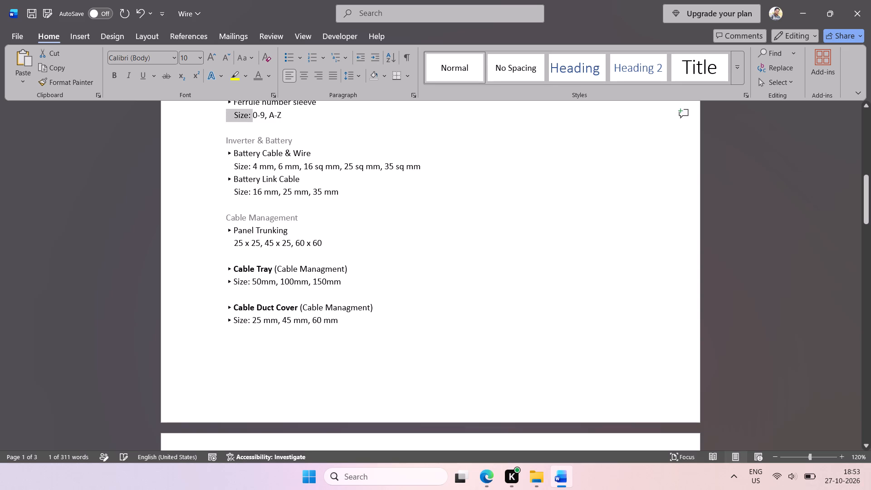
{"action": "left_click", "coordinate": [254, 280]}
{"action": "left_click", "coordinate": [248, 304]}
{"action": "left_click_drag", "start_coordinate": [254, 280], "coordinate": [166, 284]}
{"action": "key", "text": "ctrl+v"}
{"action": "left_click_drag", "start_coordinate": [254, 320], "coordinate": [242, 320]}
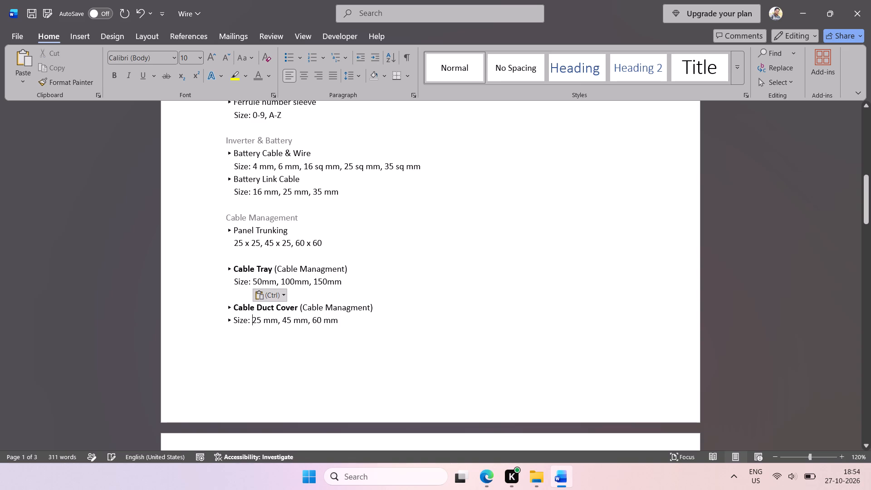
{"action": "left_click_drag", "start_coordinate": [242, 320], "coordinate": [200, 318]}
{"action": "key", "text": "ctrl+v"}
Delete the blank lines between the Panel Trunking, Cable Tray and Cable Duct Cover entries.
{"action": "left_click", "coordinate": [253, 295]}
{"action": "key", "text": "BackSpace"}
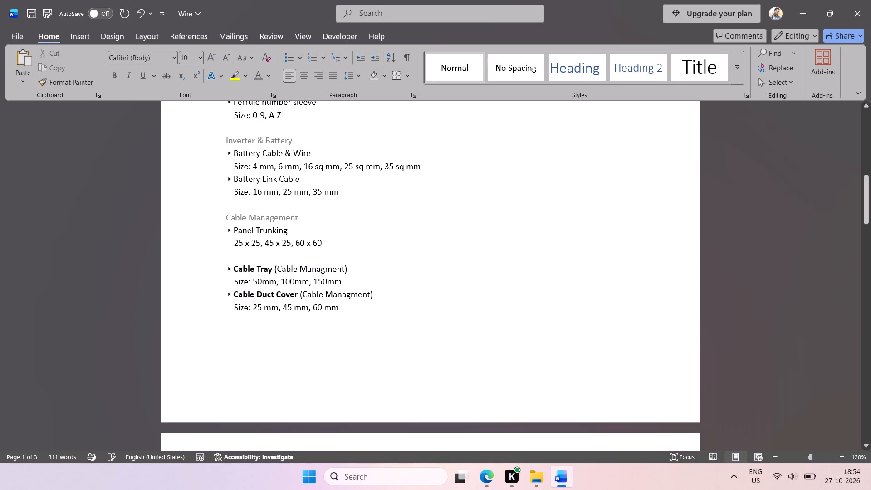
{"action": "left_click", "coordinate": [259, 259]}
{"action": "key", "text": "BackSpace"}
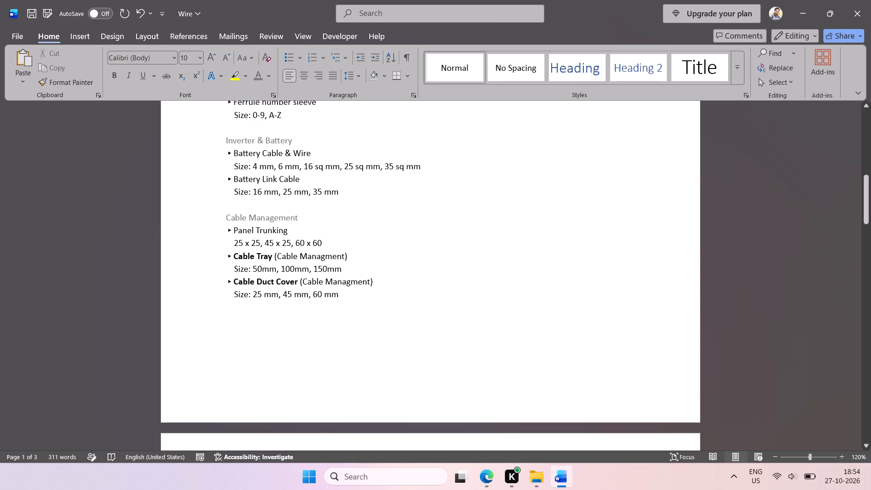
Remove the "(Cable Managment)" notes after Cable Tray and Cable Duct Cover.
{"action": "left_click_drag", "start_coordinate": [359, 257], "coordinate": [279, 257]}
{"action": "key", "text": "BackSpace"}
{"action": "key", "text": "BackSpace"}
{"action": "key", "text": "BackSpace"}
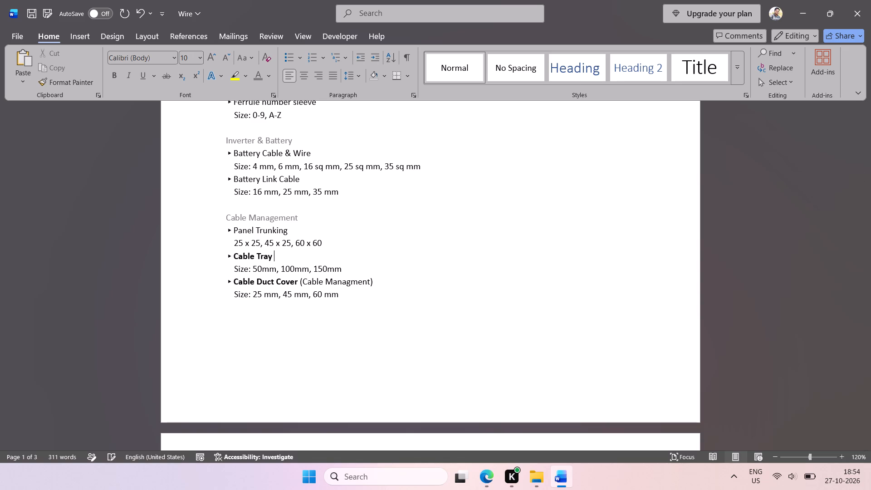
{"action": "left_click_drag", "start_coordinate": [387, 283], "coordinate": [308, 281]}
{"action": "key", "text": "BackSpace"}
{"action": "key", "text": "BackSpace"}
{"action": "key", "text": "BackSpace"}
{"action": "key", "text": "BackSpace"}
{"action": "key", "text": "ctrl+z"}
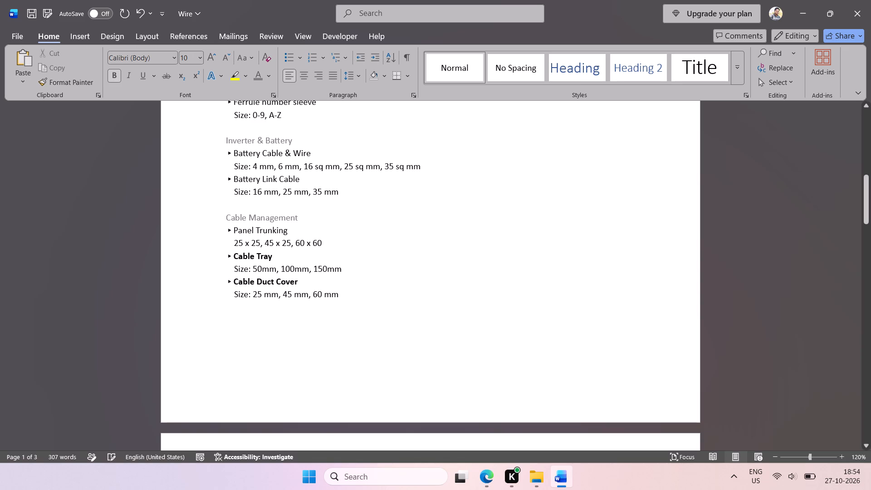
Remove the bold formatting from the Cable Tray and Cable Duct Cover entries and save the document.
{"action": "left_click_drag", "start_coordinate": [337, 292], "coordinate": [221, 264]}
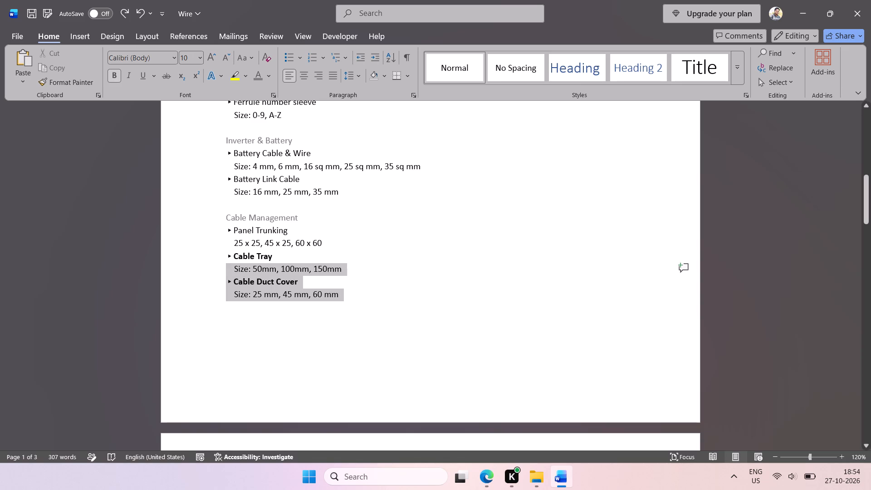
{"action": "left_click_drag", "start_coordinate": [221, 264], "coordinate": [220, 257]}
{"action": "key", "text": "ctrl+b"}
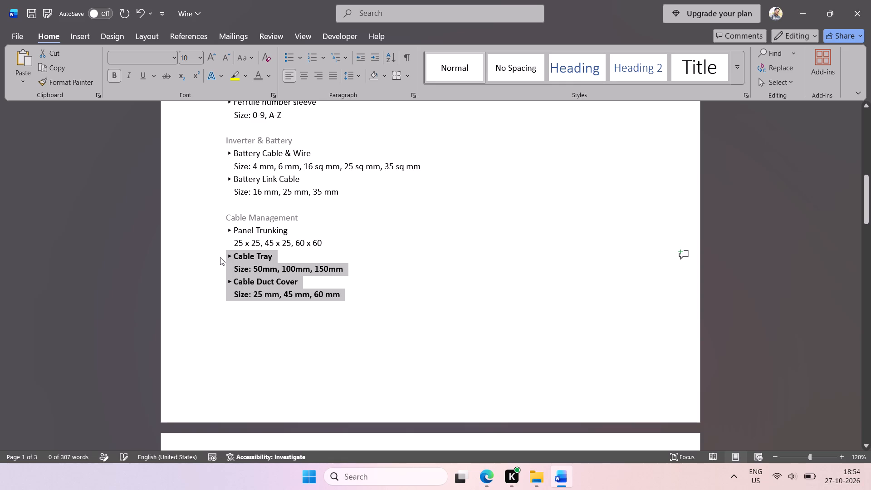
{"action": "key", "text": "ctrl+b"}
{"action": "left_click", "coordinate": [333, 302]}
{"action": "key", "text": "ctrl+s"}
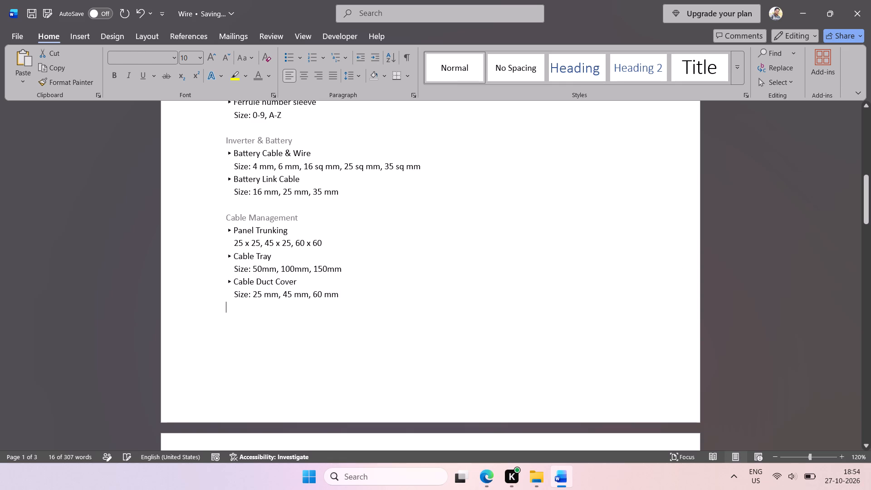
{"action": "left_click", "coordinate": [333, 302]}
Delete the blank lines above the Connection, Lug & Terminals heading at the start of the second page.
{"action": "scroll", "coordinate": [328, 302], "scroll_direction": "down", "scroll_amount": 1}
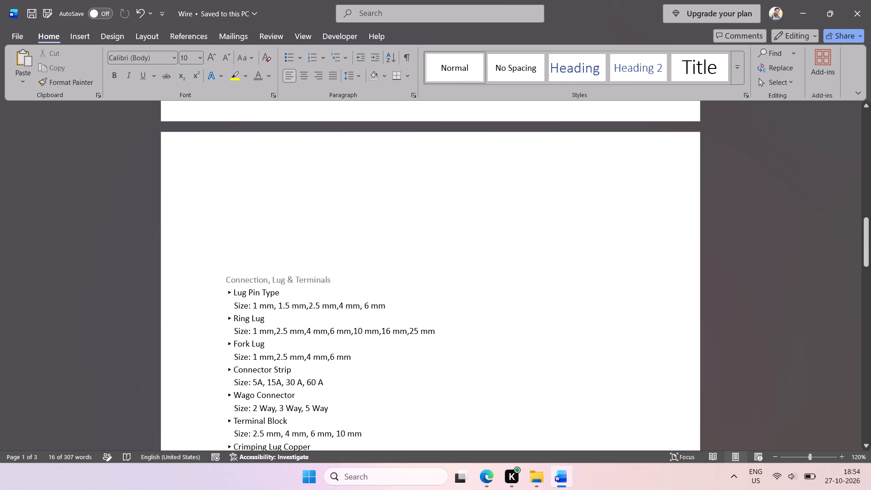
{"action": "left_click_drag", "start_coordinate": [225, 280], "coordinate": [210, 150]}
{"action": "key", "text": "BackSpace"}
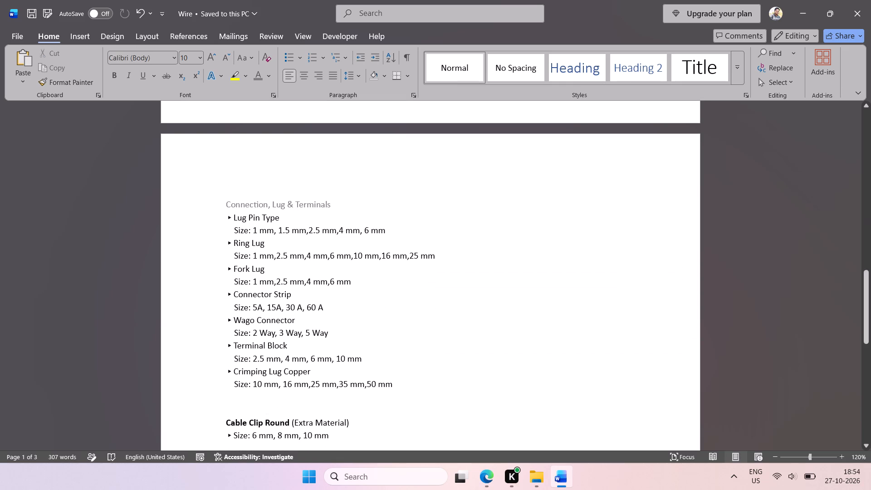
Move "Extra Material" out of Cable Clip Round's parentheses to a grey heading line above it, and remove the empty parentheses.
{"action": "scroll", "coordinate": [308, 310], "scroll_direction": "down", "scroll_amount": 1}
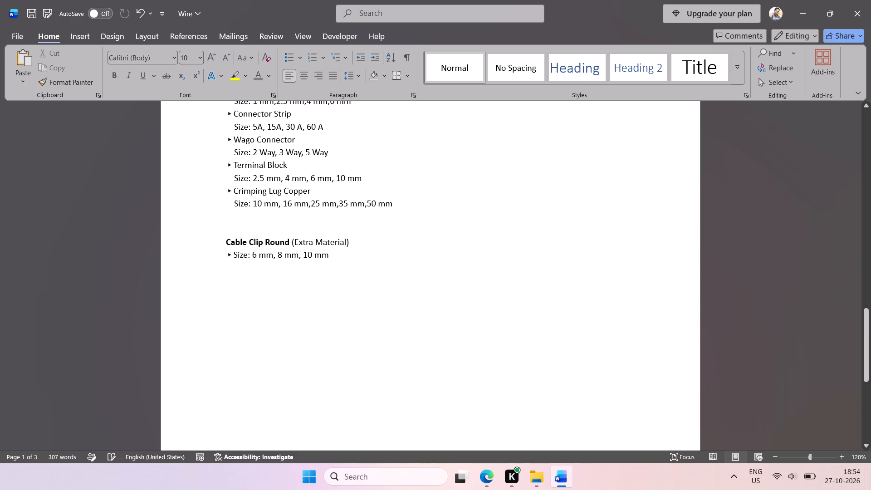
{"action": "scroll", "coordinate": [325, 273], "scroll_direction": "down", "scroll_amount": 2}
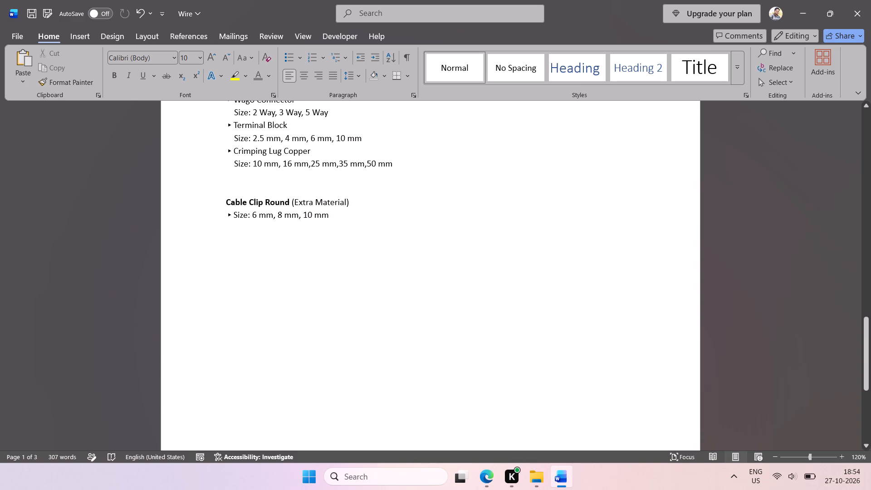
{"action": "left_click_drag", "start_coordinate": [347, 203], "coordinate": [298, 204]}
{"action": "key", "text": "ctrl+x"}
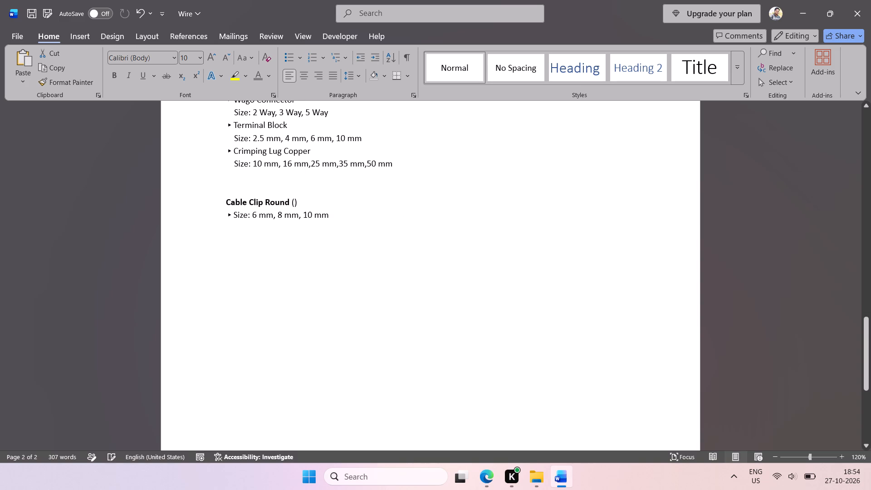
{"action": "left_click", "coordinate": [227, 190]}
{"action": "key", "text": "ctrl+v"}
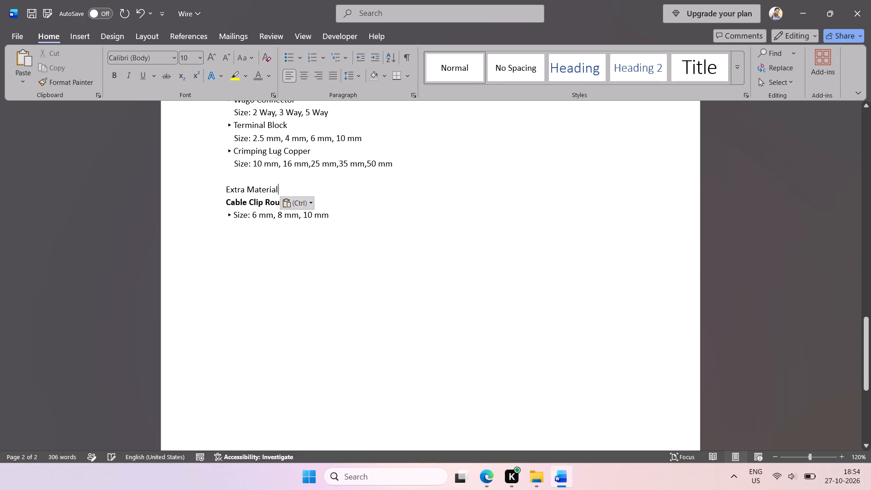
{"action": "left_click_drag", "start_coordinate": [283, 190], "coordinate": [215, 189]}
{"action": "left_click", "coordinate": [259, 71]}
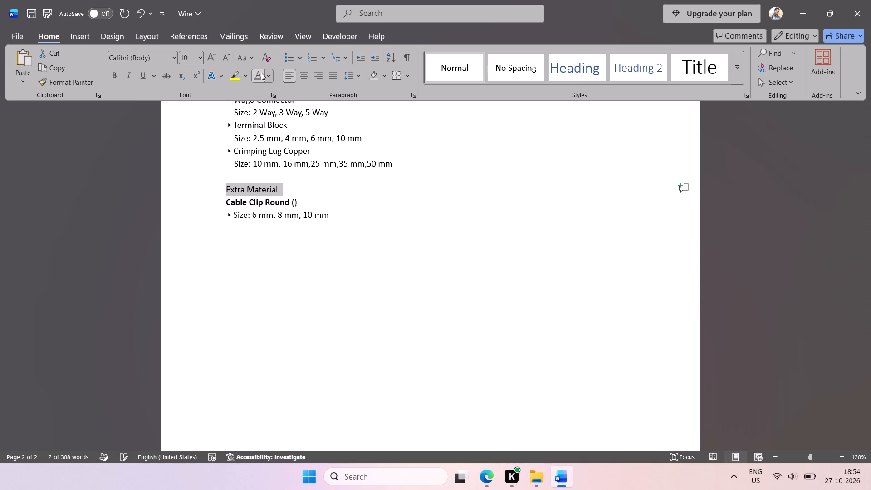
{"action": "left_click", "coordinate": [292, 220]}
{"action": "left_click", "coordinate": [301, 199]}
{"action": "key", "text": "BackSpace"}
{"action": "key", "text": "BackSpace"}
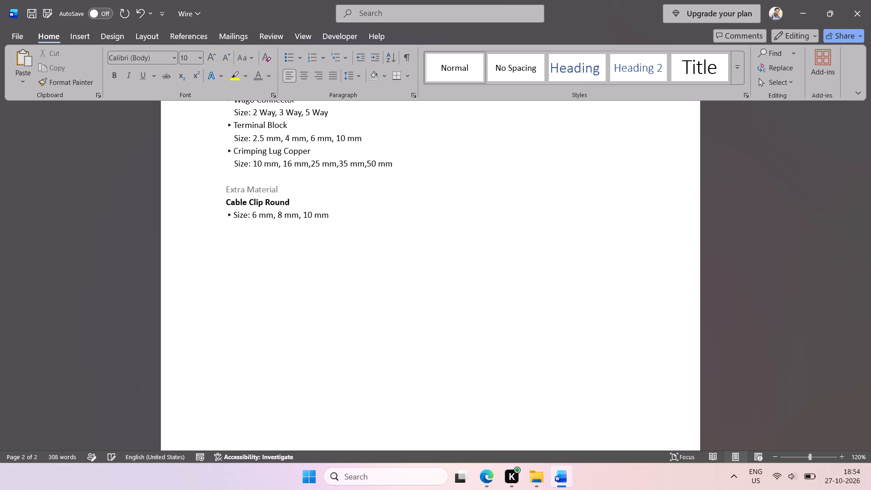
Give Cable Clip Round the arrow bullet and its size line the indented, unbulleted "Size:" label, both copied from Crimping Lug Copper.
{"action": "left_click_drag", "start_coordinate": [232, 150], "coordinate": [199, 150]}
{"action": "key", "text": "ctrl+c"}
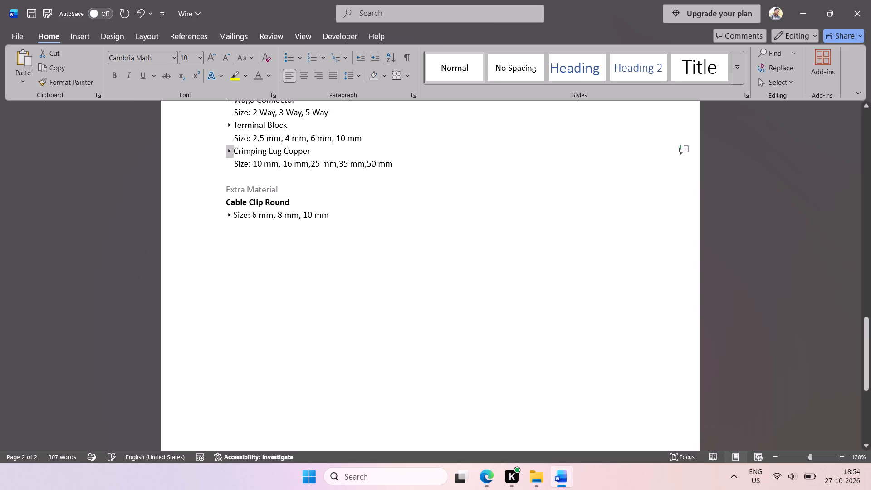
{"action": "left_click", "coordinate": [223, 206]}
{"action": "key", "text": "ctrl+v"}
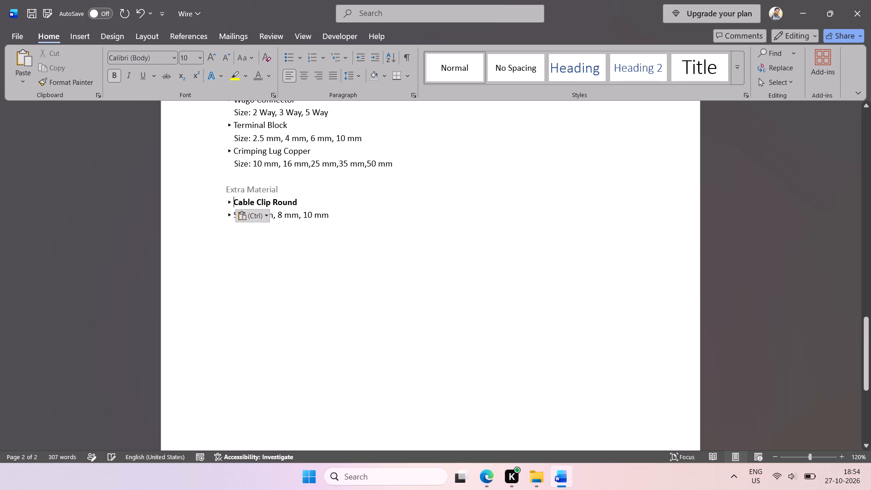
{"action": "left_click_drag", "start_coordinate": [253, 164], "coordinate": [212, 166]}
{"action": "key", "text": "ctrl+c"}
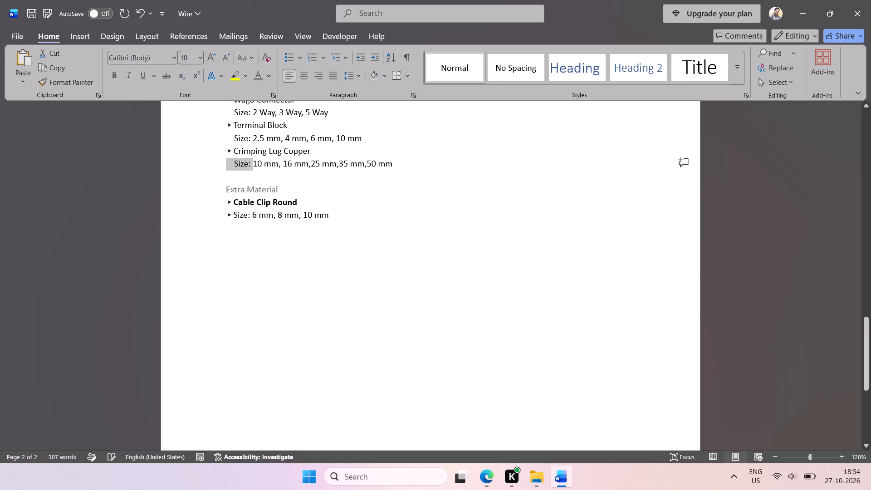
{"action": "left_click_drag", "start_coordinate": [253, 216], "coordinate": [212, 213]}
{"action": "key", "text": "ctrl+v"}
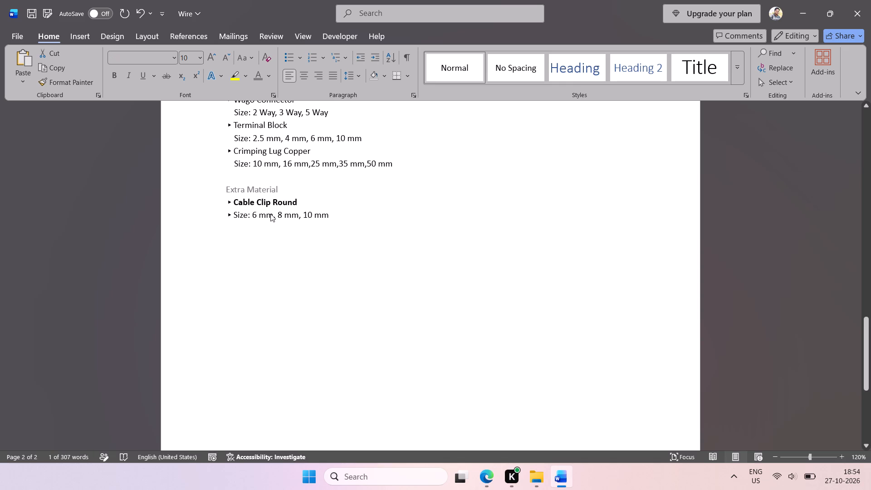
Remove the bold formatting from the Cable Clip Round entry and save the document.
{"action": "left_click_drag", "start_coordinate": [337, 216], "coordinate": [221, 207]}
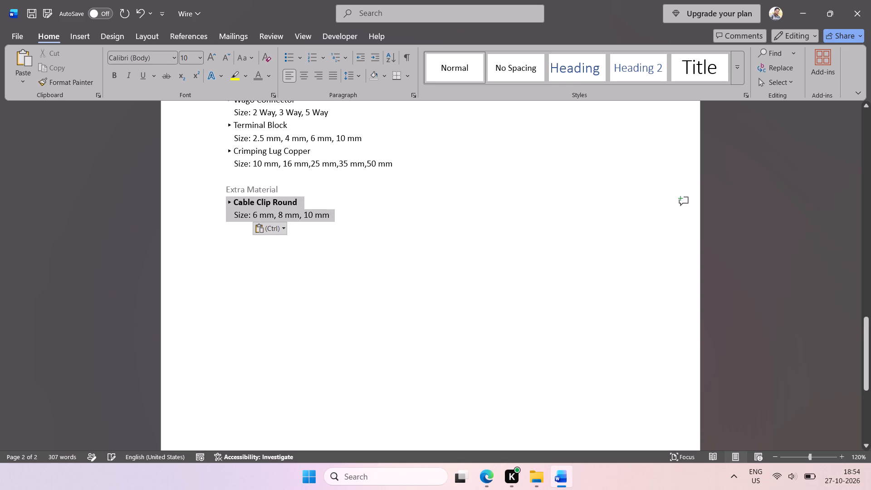
{"action": "key", "text": "ctrl+b"}
{"action": "key", "text": "ctrl+b"}
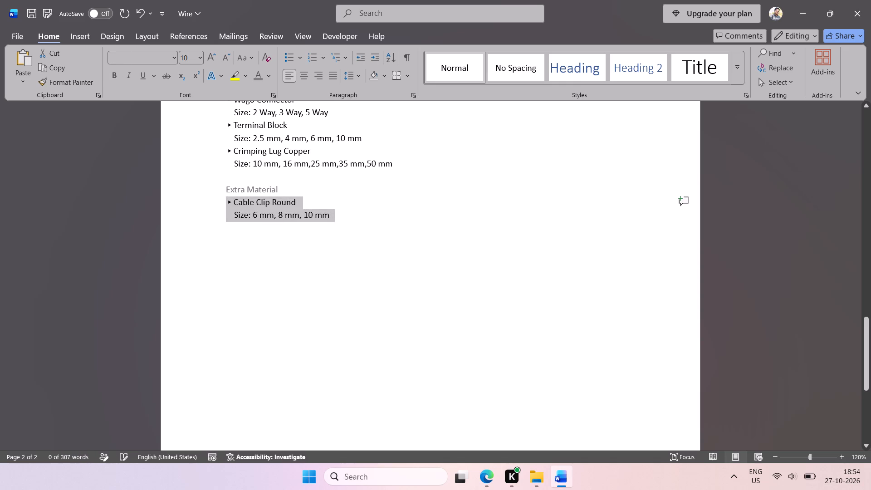
{"action": "left_click", "coordinate": [295, 249]}
{"action": "key", "text": "ctrl+s"}
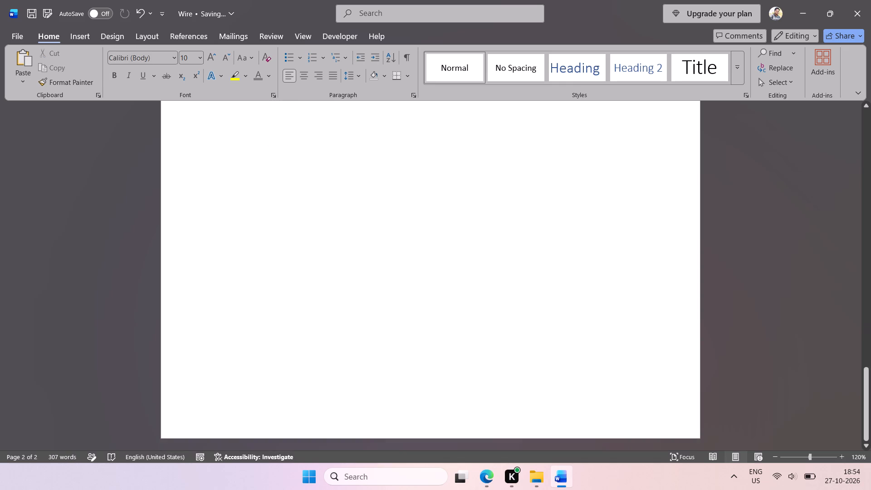
Delete all trailing blank lines after Cable Clip Round's size line.
{"action": "left_click_drag", "start_coordinate": [333, 164], "coordinate": [400, 468]}
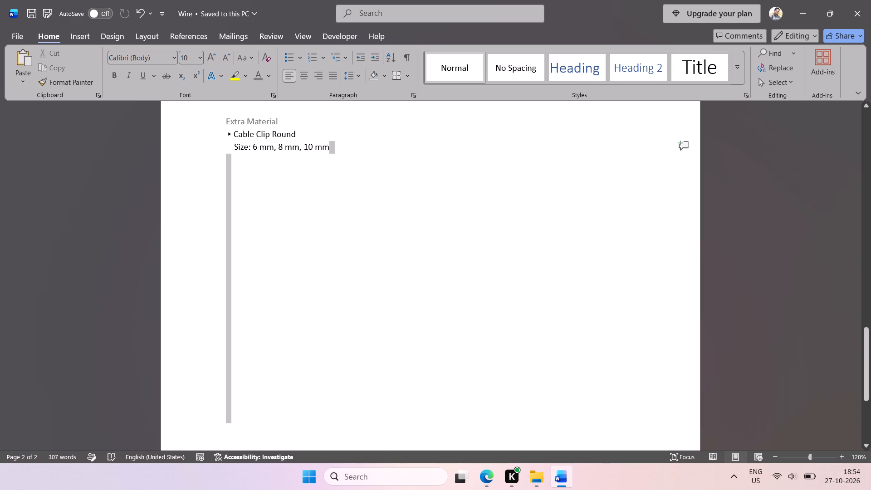
{"action": "left_click_drag", "start_coordinate": [400, 468], "coordinate": [405, 489]}
{"action": "key", "text": "BackSpace"}
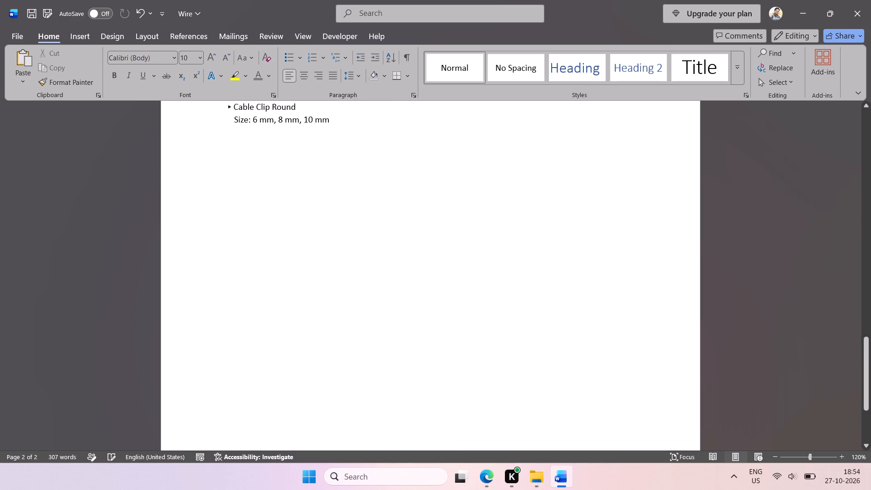
Review the reformatted Wire list across its pages, from the Extra Material section back to the Brand Name and Unit lines.
{"action": "scroll", "coordinate": [395, 174], "scroll_direction": "up", "scroll_amount": 3}
{"action": "scroll", "coordinate": [395, 174], "scroll_direction": "down", "scroll_amount": 3, "text": "ctrl"}
{"action": "scroll", "coordinate": [395, 174], "scroll_direction": "up", "scroll_amount": 1}
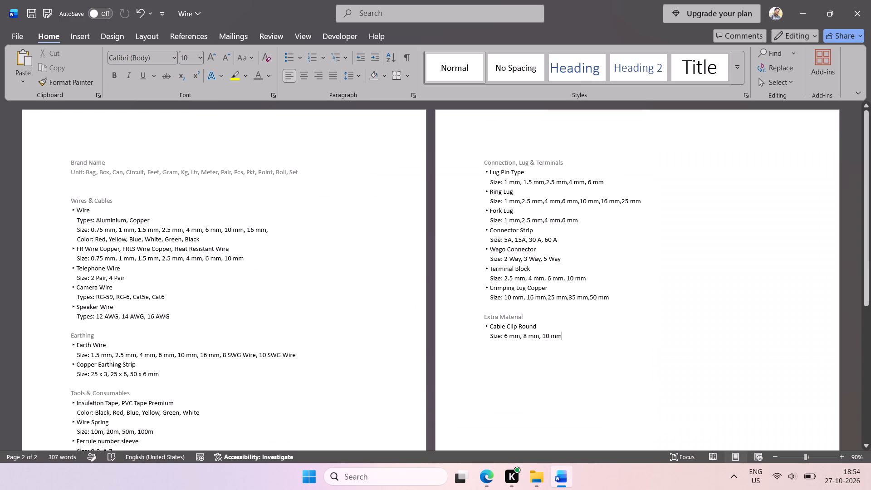
{"action": "scroll", "coordinate": [360, 201], "scroll_direction": "right", "scroll_amount": 1}
{"action": "scroll", "coordinate": [360, 201], "scroll_direction": "up", "scroll_amount": 1, "text": "ctrl"}
{"action": "scroll", "coordinate": [360, 201], "scroll_direction": "right", "scroll_amount": 1, "text": "ctrl"}
{"action": "scroll", "coordinate": [360, 201], "scroll_direction": "up", "scroll_amount": 4, "text": "ctrl"}
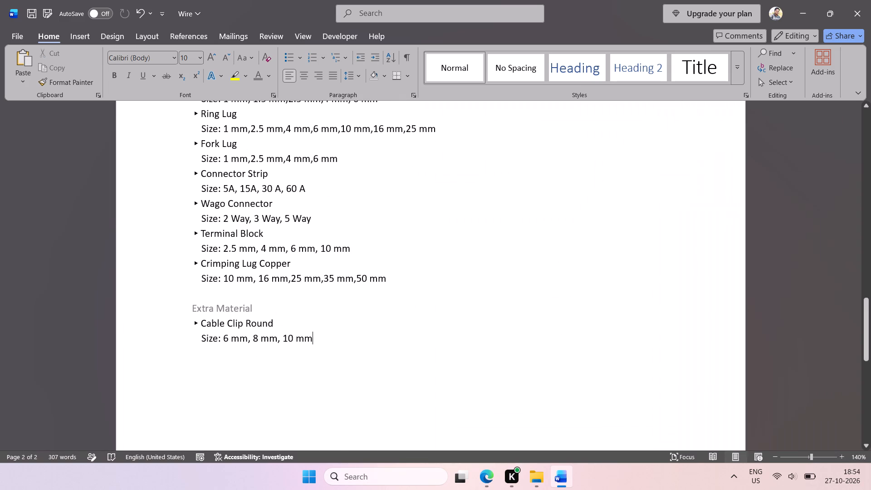
{"action": "scroll", "coordinate": [372, 223], "scroll_direction": "up", "scroll_amount": 15}
{"action": "scroll", "coordinate": [365, 218], "scroll_direction": "down", "scroll_amount": 3, "text": "ctrl"}
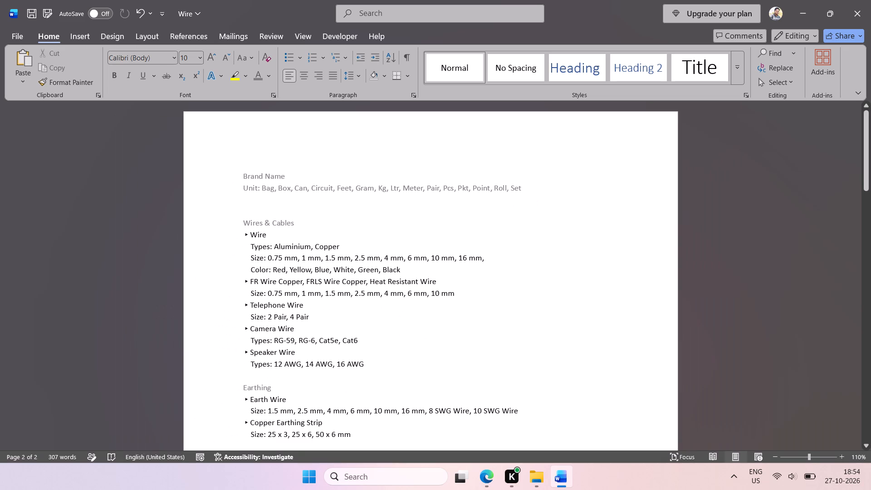
Save and close the Wire document.
{"action": "left_click", "coordinate": [403, 214]}
{"action": "key", "text": "ctrl+s"}
{"action": "left_click", "coordinate": [870, 8]}
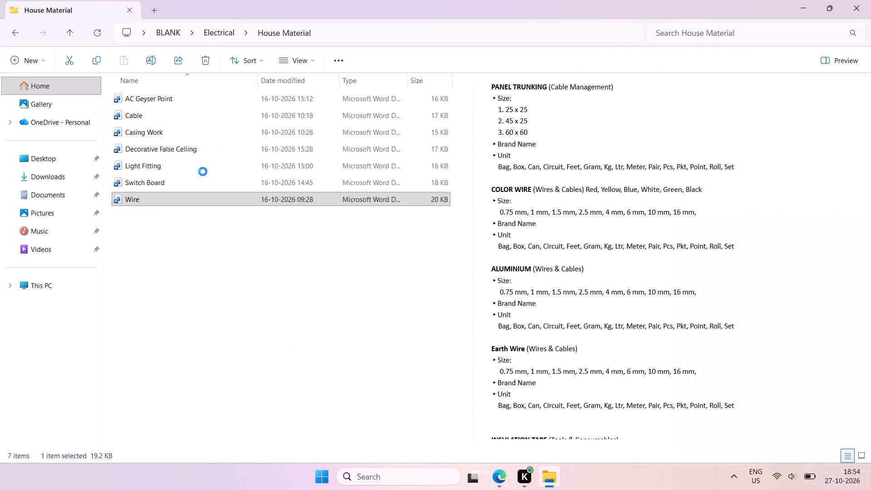
Open the AC Geyser Point document from the House Material folder.
{"action": "left_click", "coordinate": [175, 262]}
{"action": "left_click", "coordinate": [177, 261]}
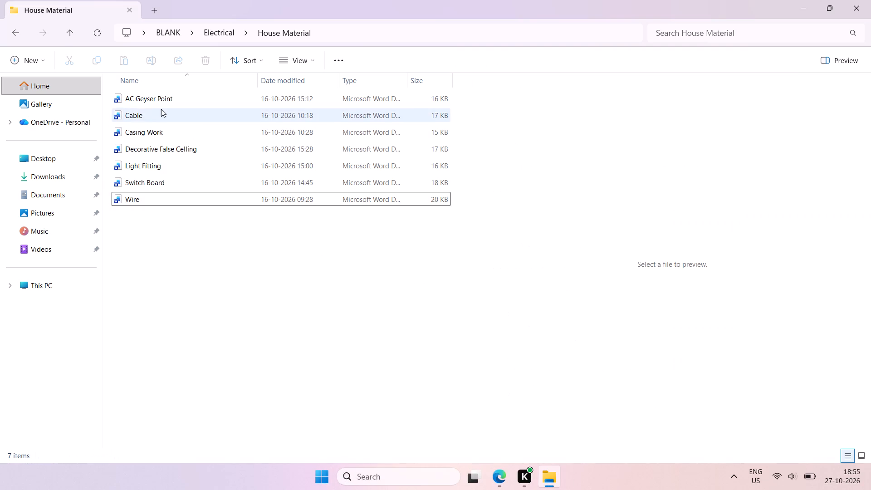
{"action": "left_click", "coordinate": [166, 97]}
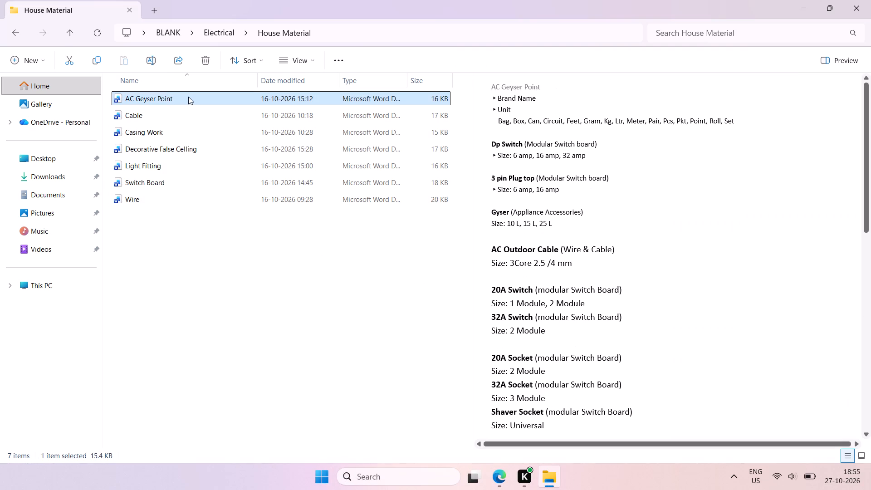
{"action": "double_click", "coordinate": [214, 98]}
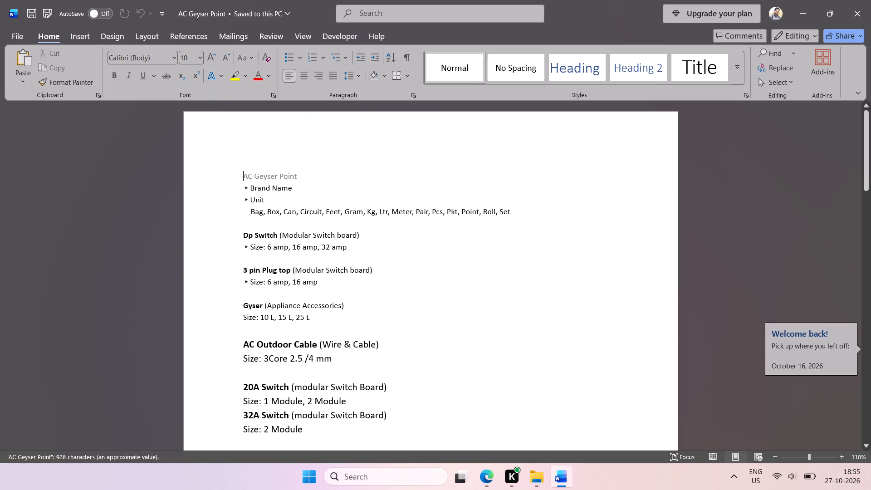
Set the entire AC Geyser Point document's text to Calibri (Body), size 10.
{"action": "scroll", "coordinate": [292, 185], "scroll_direction": "up", "scroll_amount": 4, "text": "ctrl"}
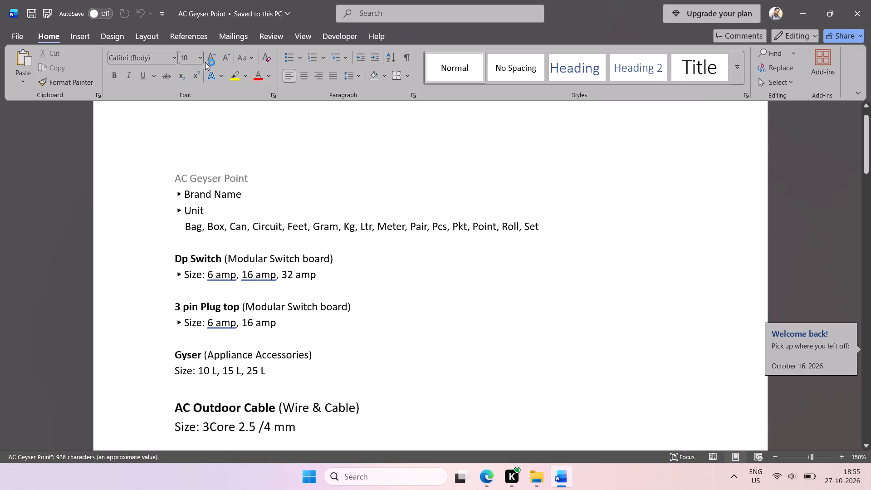
{"action": "key", "text": "ctrl+a"}
{"action": "left_click", "coordinate": [198, 59]}
{"action": "left_click", "coordinate": [196, 101]}
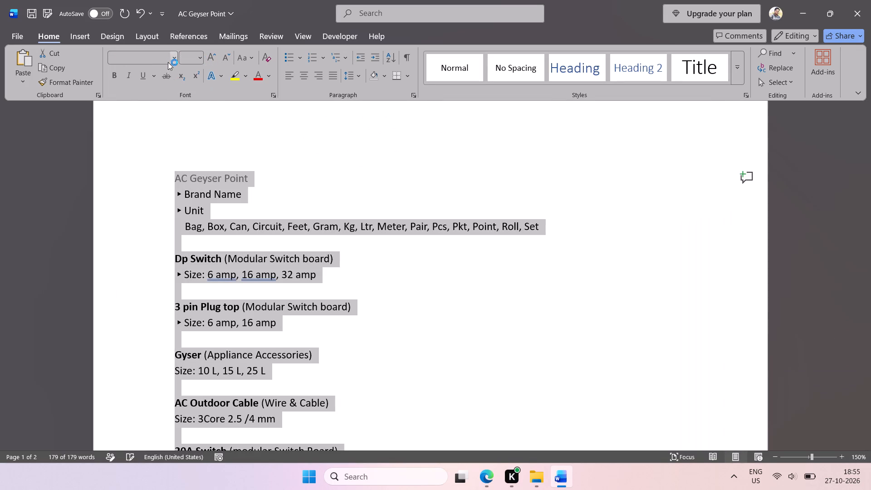
{"action": "left_click", "coordinate": [170, 59]}
{"action": "left_click", "coordinate": [172, 62]}
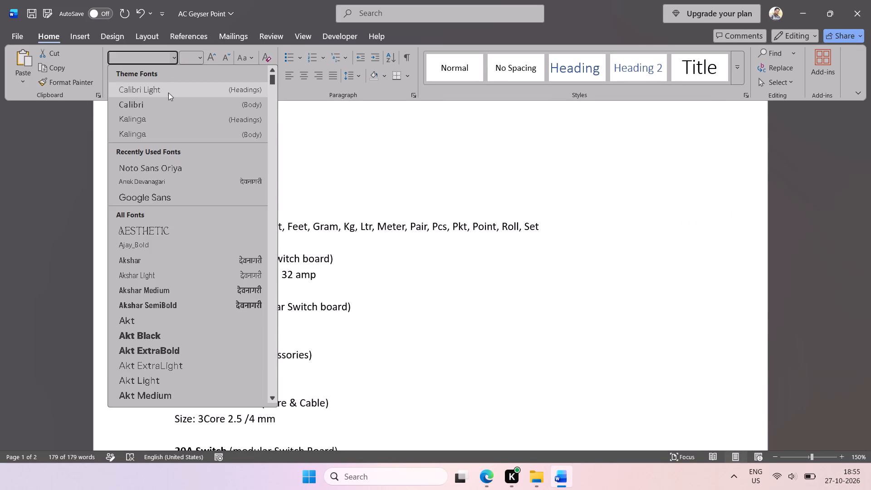
{"action": "left_click", "coordinate": [165, 102]}
{"action": "left_click", "coordinate": [385, 231]}
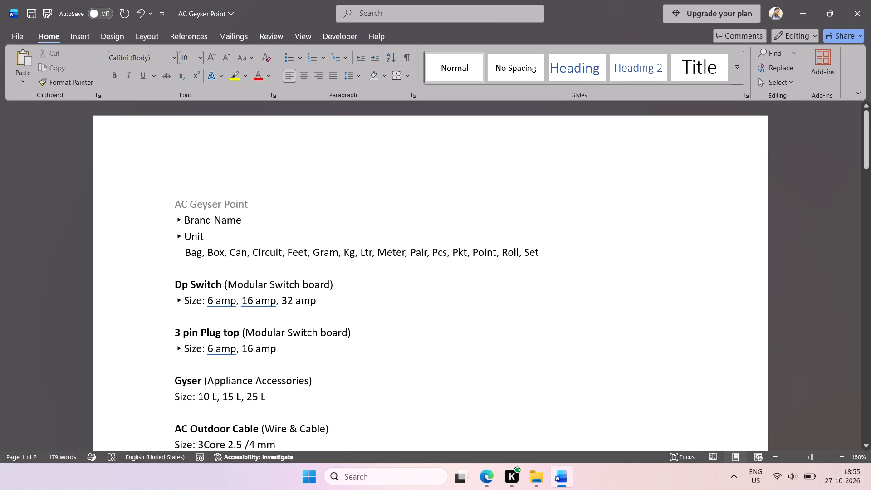
Delete the AC Geyser Point title line at the top of the document.
{"action": "left_click_drag", "start_coordinate": [250, 207], "coordinate": [170, 206]}
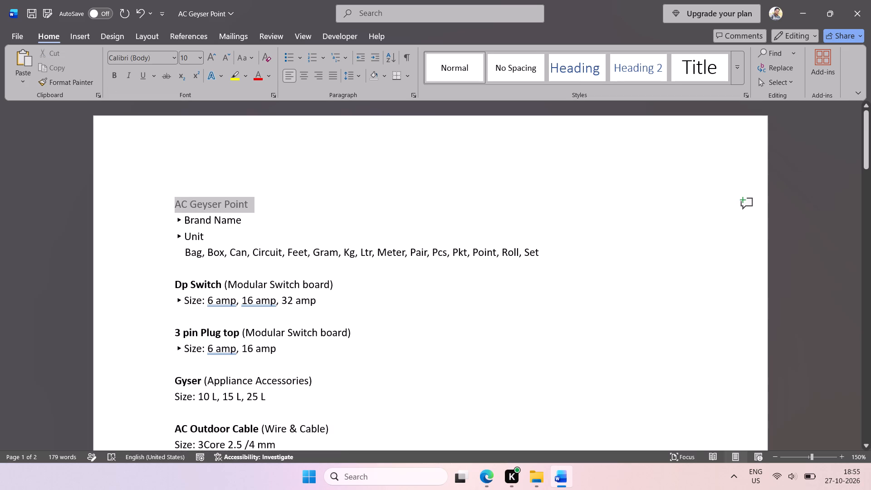
{"action": "left_click_drag", "start_coordinate": [170, 206], "coordinate": [157, 205]}
{"action": "key", "text": "BackSpace"}
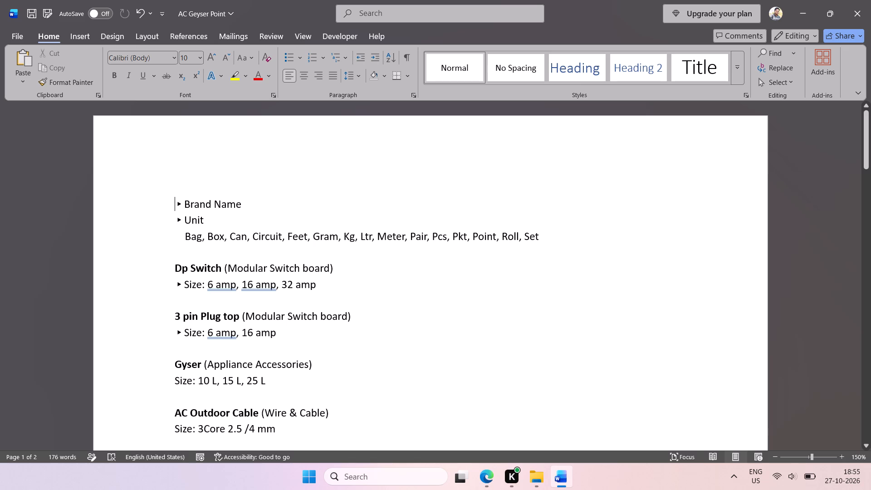
Remove the bullets before Brand Name and Unit, and join the units list to its label as "Unit: Bag, Box, Can…".
{"action": "left_click_drag", "start_coordinate": [181, 204], "coordinate": [142, 203]}
{"action": "key", "text": "BackSpace"}
{"action": "left_click_drag", "start_coordinate": [182, 222], "coordinate": [175, 222]}
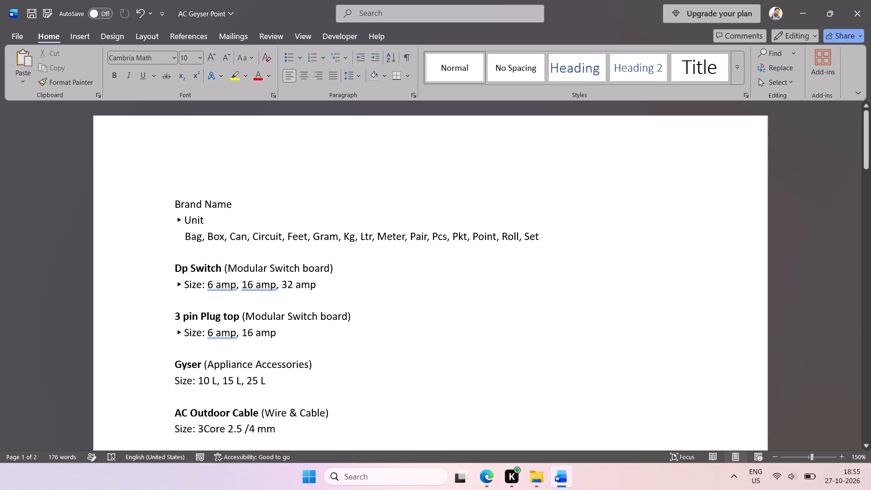
{"action": "left_click_drag", "start_coordinate": [175, 222], "coordinate": [157, 221]}
{"action": "key", "text": "BackSpace"}
{"action": "double_click", "coordinate": [176, 234]}
{"action": "key", "text": "BackSpace"}
{"action": "key", "text": "BackSpace"}
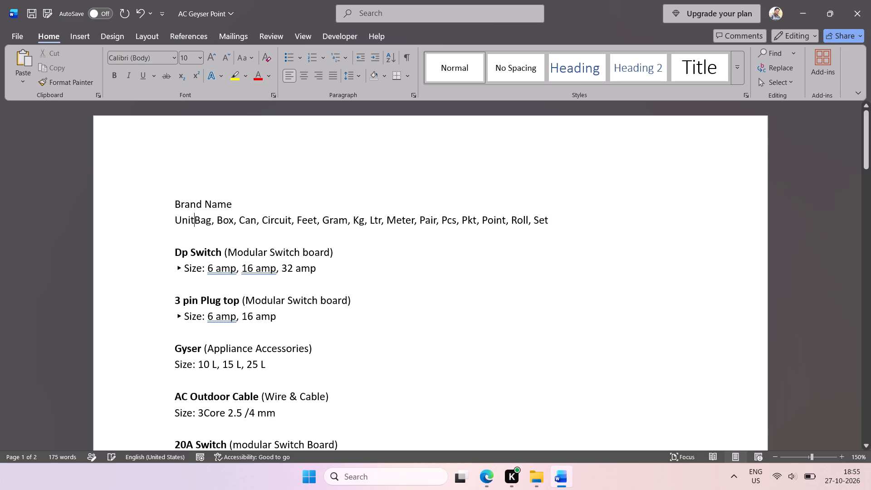
{"action": "type", "text": ":"}
{"action": "key", "text": "space"}
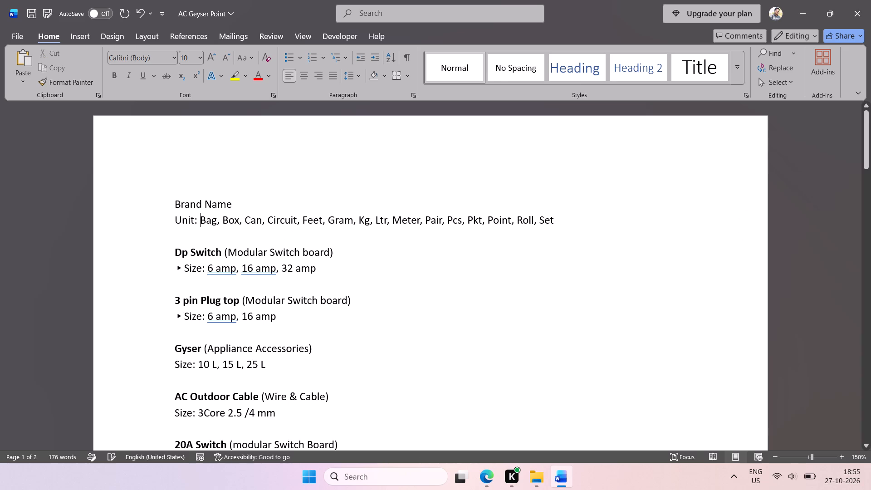
Colour the Brand Name and Unit lines grey and save the document.
{"action": "left_click_drag", "start_coordinate": [556, 217], "coordinate": [136, 199]}
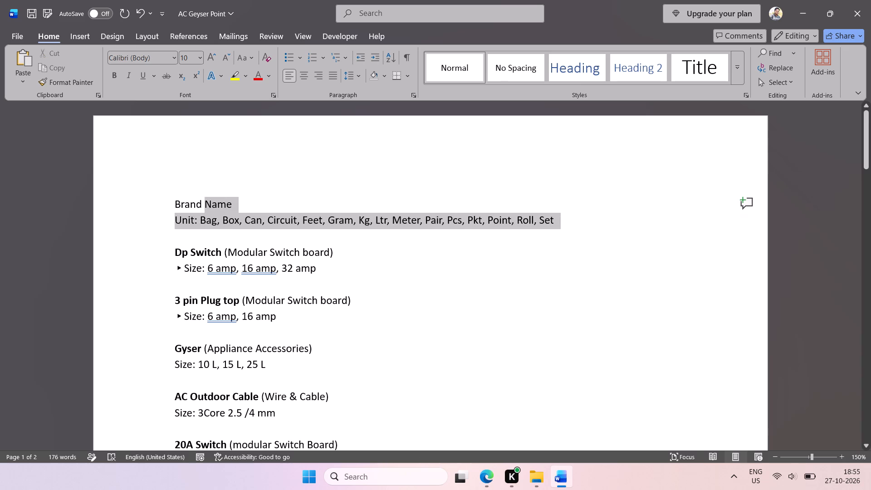
{"action": "left_click_drag", "start_coordinate": [136, 199], "coordinate": [137, 199]}
{"action": "left_click", "coordinate": [269, 75]}
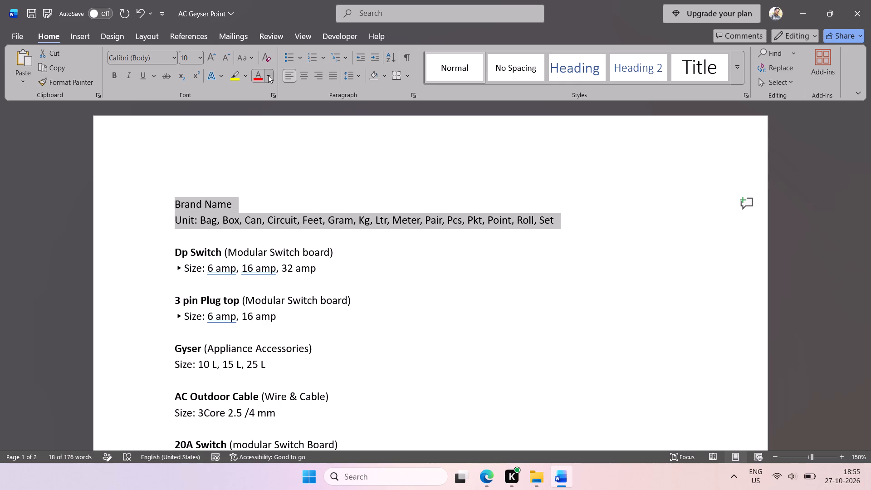
{"action": "left_click", "coordinate": [255, 224]}
{"action": "left_click", "coordinate": [346, 254]}
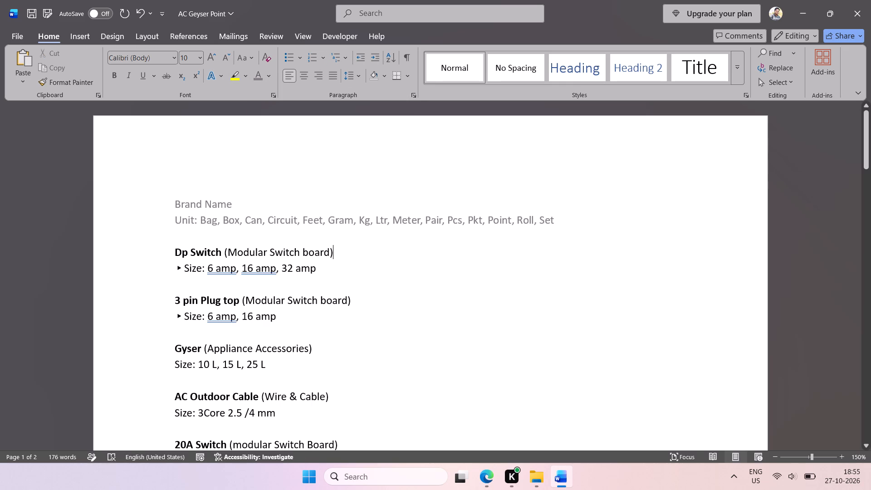
{"action": "key", "text": "ctrl+s"}
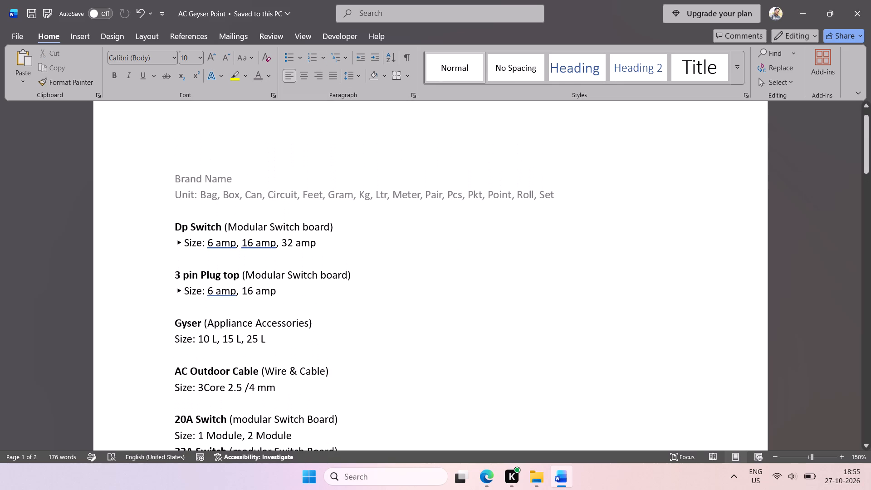
Move "Modular Switch board" out of the Dp Switch line's parentheses into a grey heading above it.
{"action": "left_click_drag", "start_coordinate": [329, 226], "coordinate": [240, 227]}
{"action": "key", "text": "ctrl+x"}
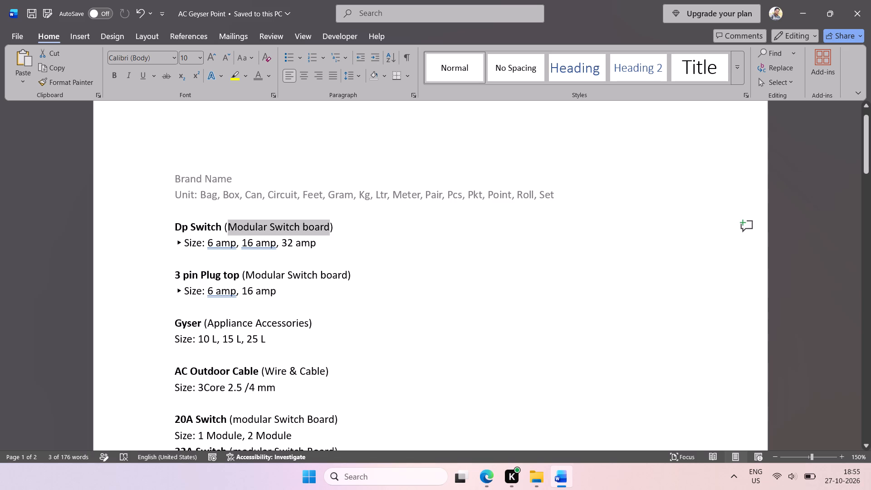
{"action": "left_click", "coordinate": [170, 224]}
{"action": "key", "text": "Return"}
{"action": "key", "text": "Return"}
{"action": "left_click", "coordinate": [178, 230]}
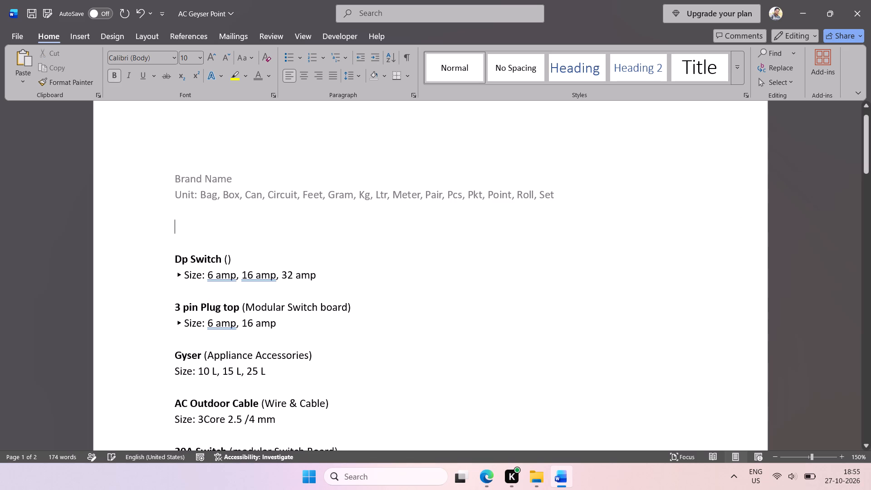
{"action": "key", "text": "ctrl+v"}
{"action": "left_click_drag", "start_coordinate": [282, 227], "coordinate": [174, 227]}
{"action": "left_click", "coordinate": [259, 73]}
{"action": "left_click", "coordinate": [322, 228]}
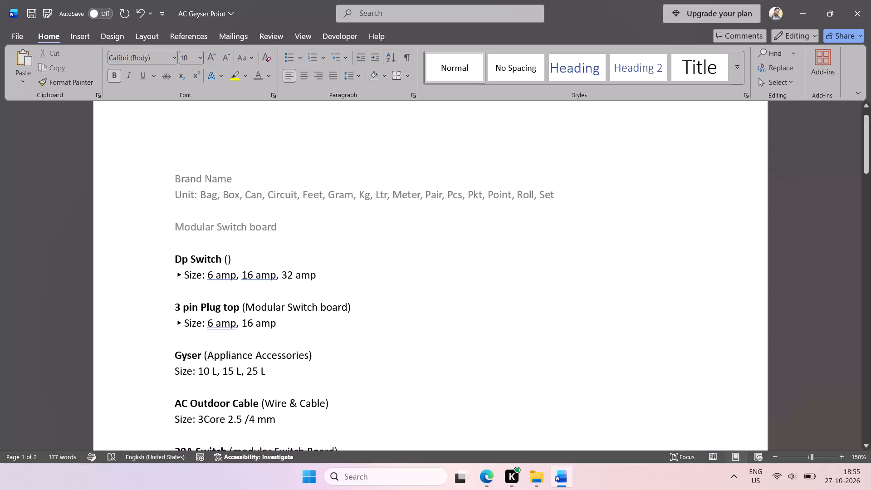
Move the arrow bullet from the Size line to Dp Switch and close the gap below the Modular Switch board heading.
{"action": "left_click_drag", "start_coordinate": [182, 276], "coordinate": [141, 271]}
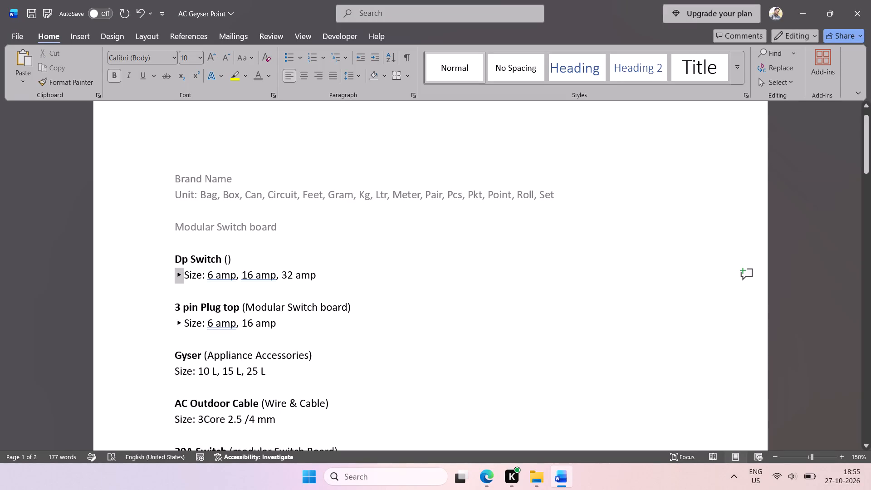
{"action": "left_click_drag", "start_coordinate": [141, 271], "coordinate": [141, 271]}
{"action": "key", "text": "ctrl+x"}
{"action": "left_click", "coordinate": [176, 261]}
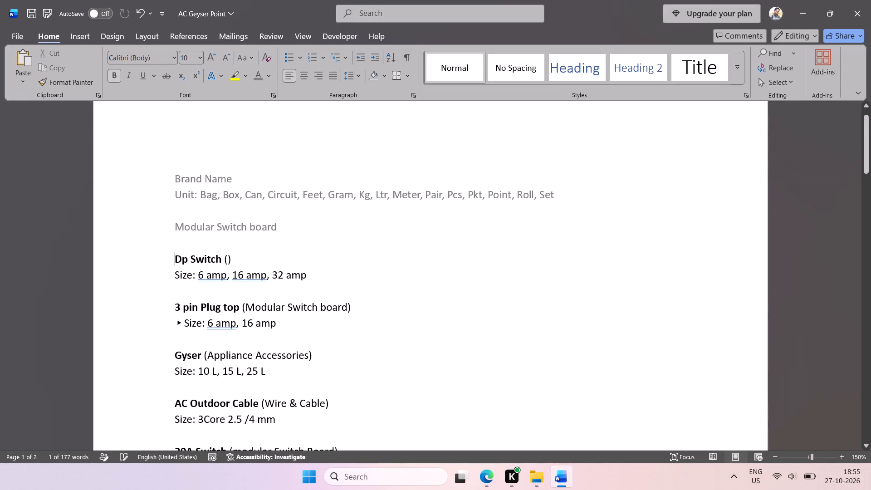
{"action": "key", "text": "ctrl+v"}
{"action": "left_click", "coordinate": [186, 245]}
{"action": "key", "text": "BackSpace"}
Indent Dp Switch's Size line with spaces to align under the item name, and delete the empty parentheses after Dp Switch.
{"action": "left_click", "coordinate": [171, 260]}
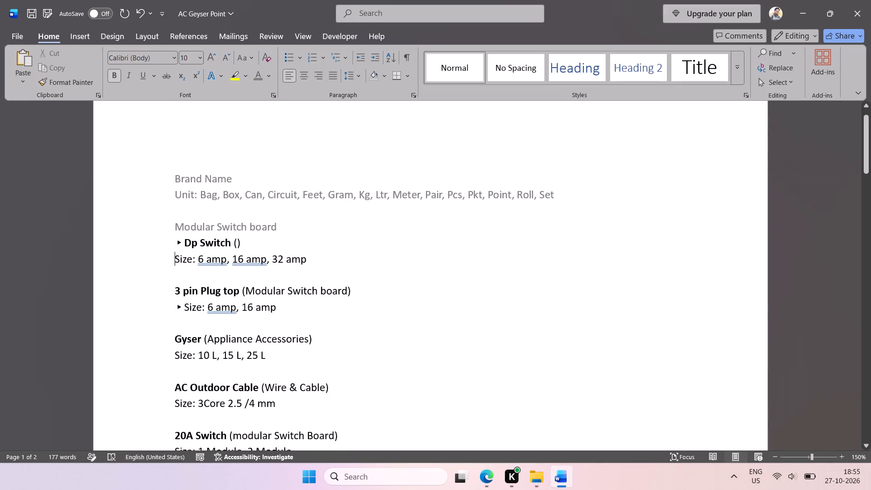
{"action": "key", "text": "space"}
{"action": "key", "text": "space"}
{"action": "key", "text": "space"}
{"action": "key", "text": "space"}
{"action": "key", "text": "BackSpace"}
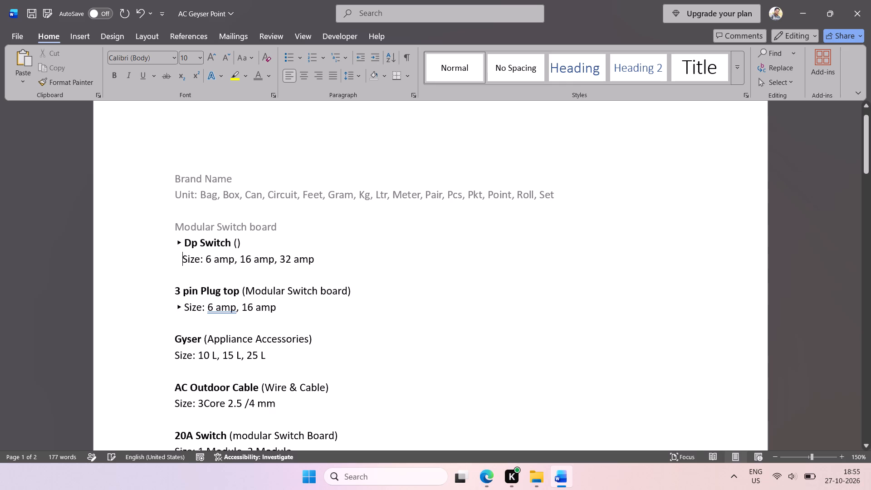
{"action": "left_click", "coordinate": [252, 238]}
{"action": "key", "text": "BackSpace"}
{"action": "key", "text": "BackSpace"}
{"action": "key", "text": "BackSpace"}
{"action": "left_click", "coordinate": [183, 260]}
{"action": "key", "text": "space"}
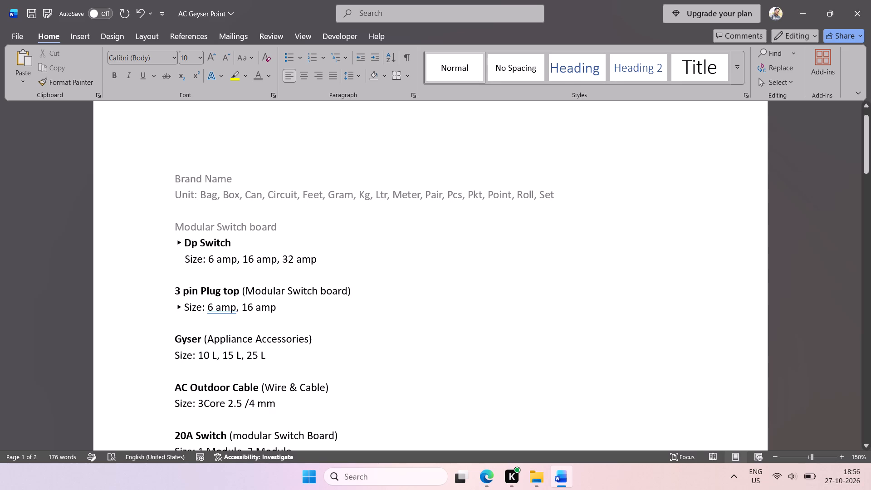
Copy the arrow bullet to the start of 3 pin Plug top, replacing the blank line above it.
{"action": "scroll", "coordinate": [244, 253], "scroll_direction": "down", "scroll_amount": 1}
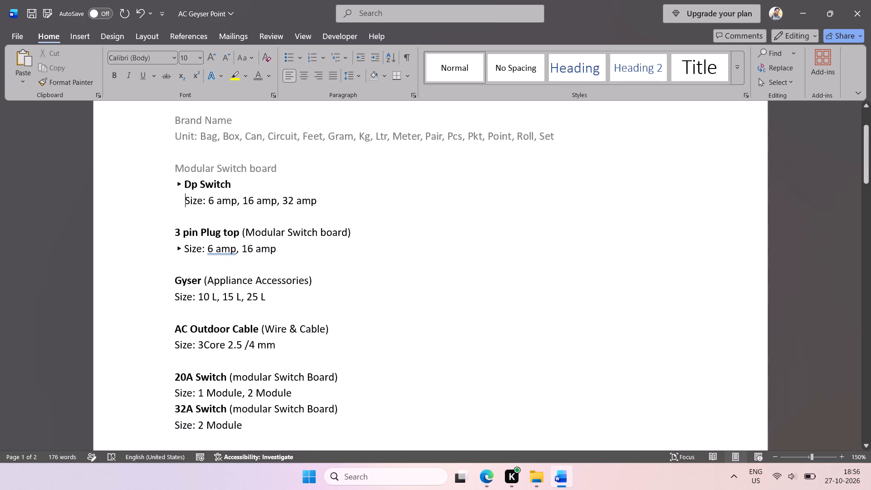
{"action": "left_click_drag", "start_coordinate": [184, 183], "coordinate": [154, 185]}
{"action": "key", "text": "ctrl+c"}
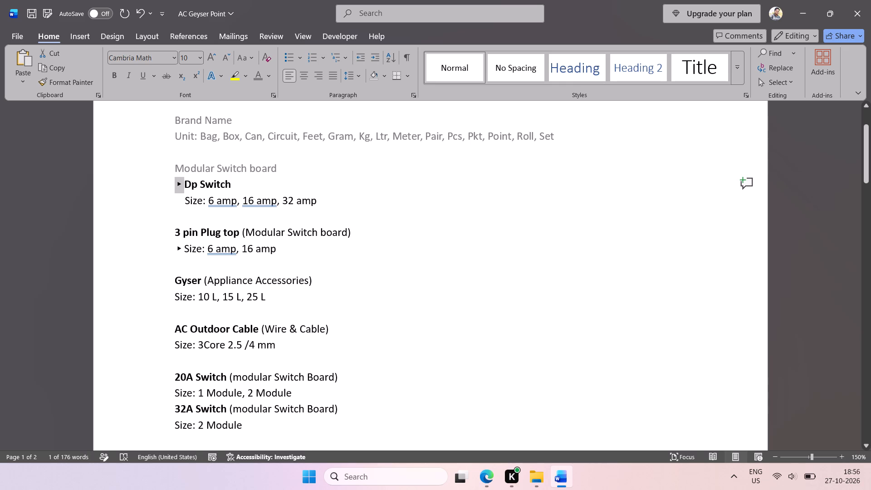
{"action": "left_click_drag", "start_coordinate": [174, 234], "coordinate": [167, 213]}
{"action": "key", "text": "ctrl+v"}
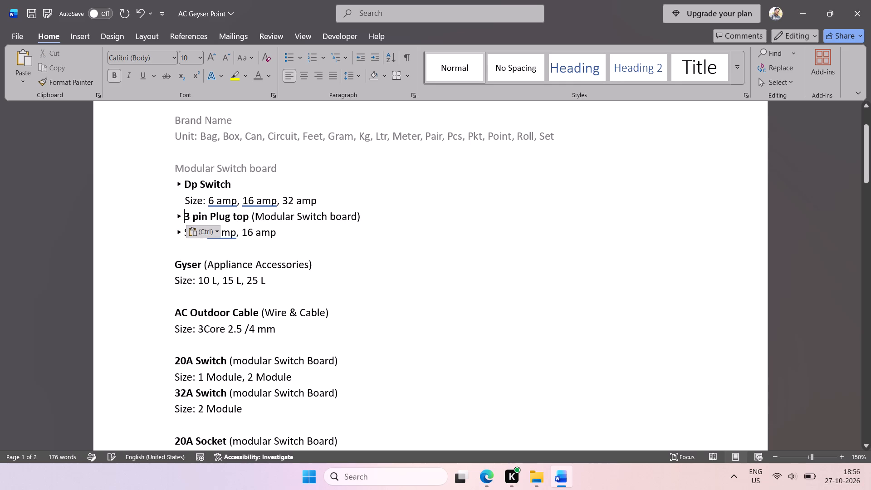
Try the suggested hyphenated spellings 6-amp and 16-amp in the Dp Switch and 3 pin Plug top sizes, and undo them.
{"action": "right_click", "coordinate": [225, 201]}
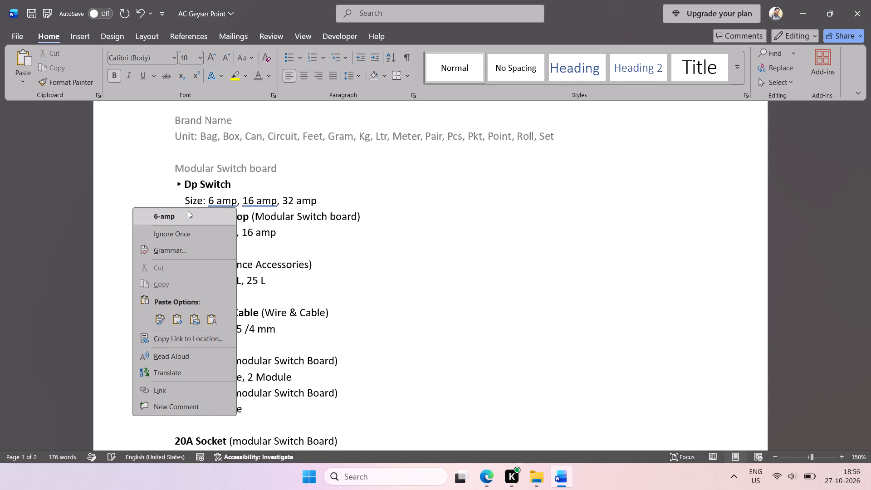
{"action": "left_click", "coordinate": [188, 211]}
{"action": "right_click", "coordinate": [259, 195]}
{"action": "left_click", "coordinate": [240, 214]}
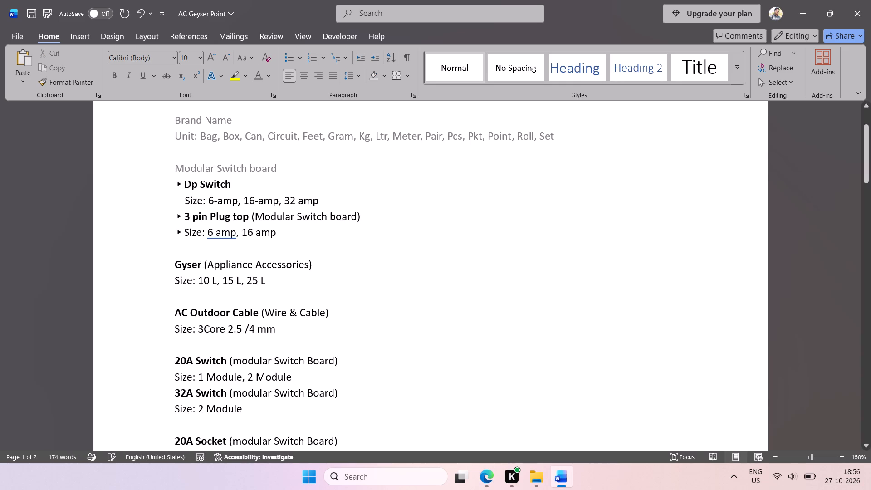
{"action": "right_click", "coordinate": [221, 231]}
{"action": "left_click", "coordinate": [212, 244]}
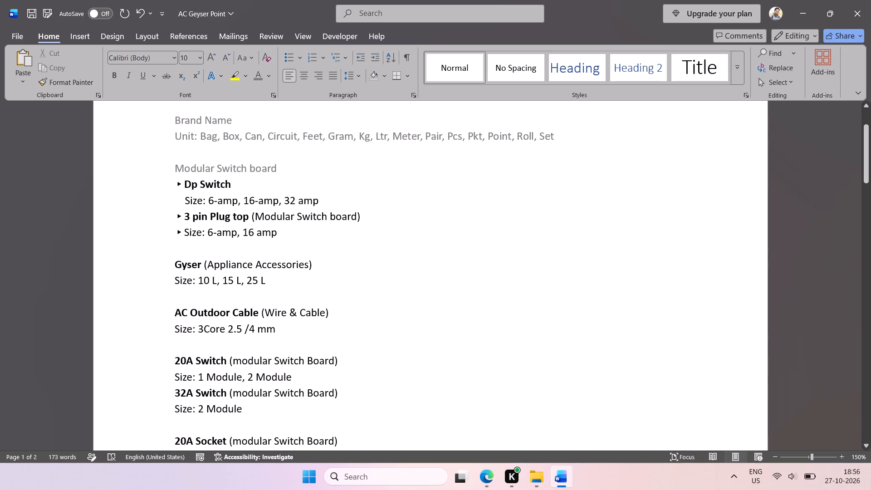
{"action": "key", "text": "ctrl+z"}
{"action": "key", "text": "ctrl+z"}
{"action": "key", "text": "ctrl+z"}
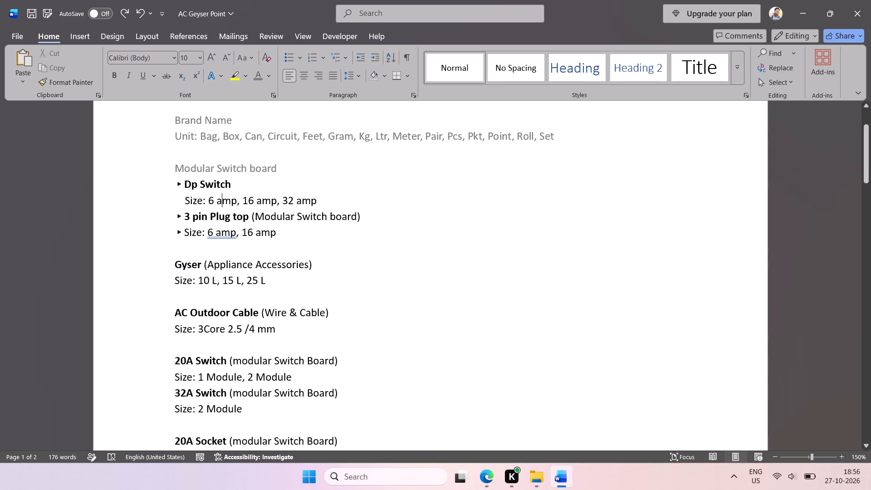
Replace the bullet on 3 pin Plug top's Size line with the Dp Switch indent, and delete "(Modular Switch board)" from its name.
{"action": "left_click_drag", "start_coordinate": [208, 199], "coordinate": [147, 199]}
{"action": "left_click", "coordinate": [171, 201]}
{"action": "double_click", "coordinate": [176, 198]}
{"action": "key", "text": "ctrl+c"}
{"action": "left_click_drag", "start_coordinate": [183, 234], "coordinate": [175, 231]}
{"action": "left_click_drag", "start_coordinate": [175, 231], "coordinate": [159, 230]}
{"action": "key", "text": "ctrl+v"}
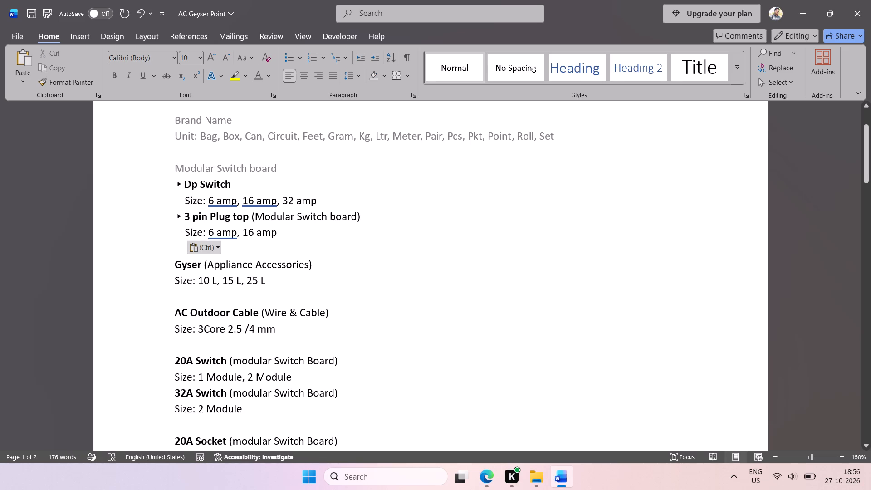
{"action": "left_click_drag", "start_coordinate": [378, 216], "coordinate": [251, 217]}
{"action": "key", "text": "BackSpace"}
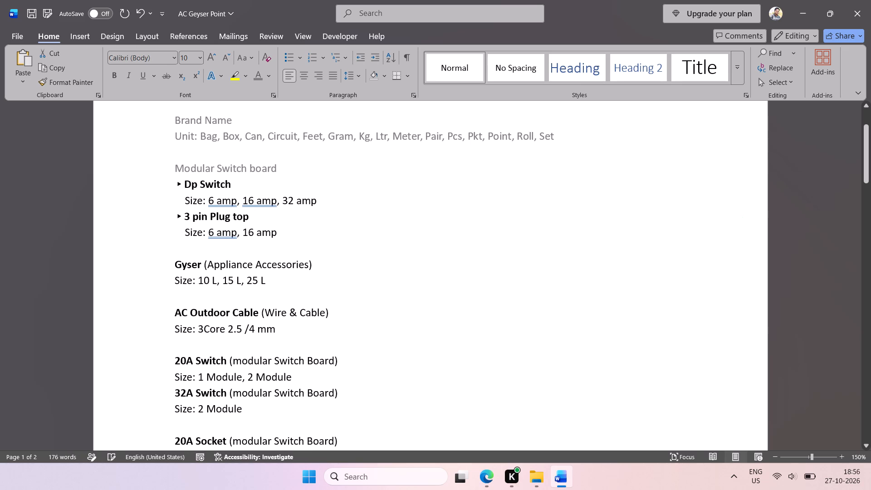
{"action": "key", "text": "BackSpace"}
Move "Appliance Accessories" out of the Gyser line's parentheses into a grey heading directly above it.
{"action": "left_click_drag", "start_coordinate": [308, 265], "coordinate": [266, 266]}
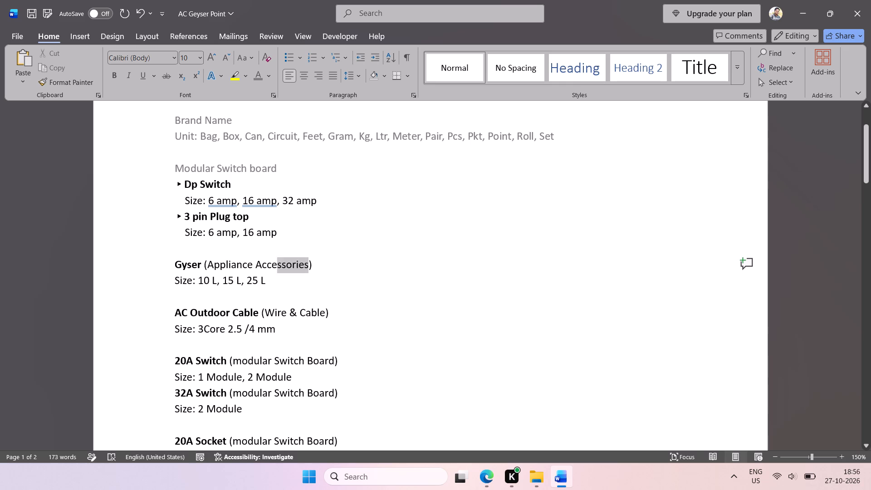
{"action": "left_click_drag", "start_coordinate": [266, 266], "coordinate": [210, 266]}
{"action": "key", "text": "ctrl+x"}
{"action": "left_click", "coordinate": [176, 264]}
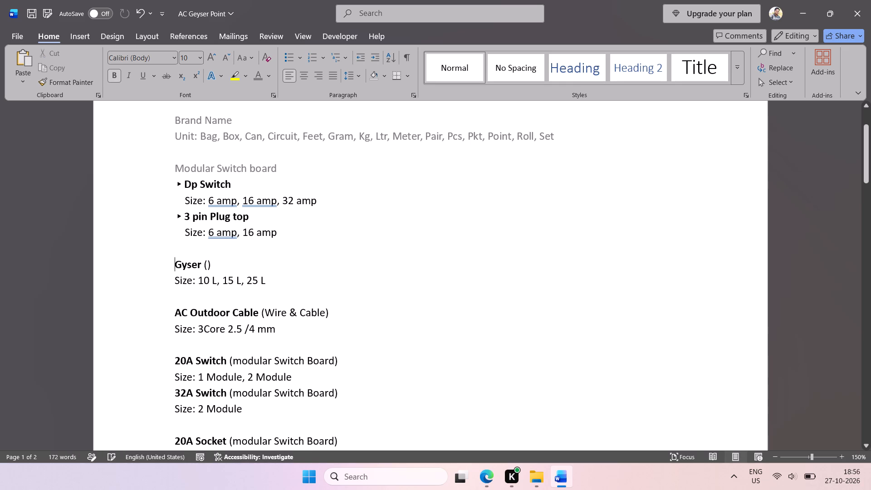
{"action": "key", "text": "ctrl+v"}
{"action": "key", "text": "Return"}
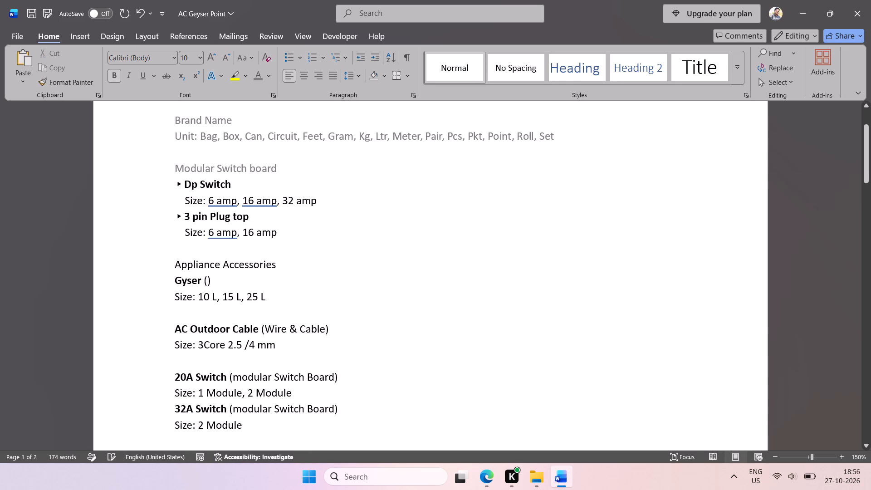
{"action": "left_click_drag", "start_coordinate": [278, 265], "coordinate": [170, 262]}
{"action": "left_click", "coordinate": [255, 73]}
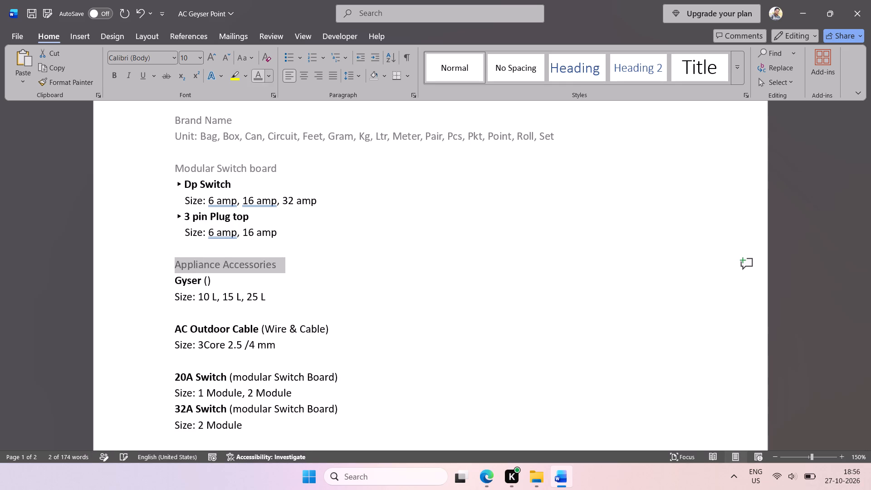
{"action": "left_click", "coordinate": [270, 307]}
Format the Gyser entry with the arrow bullet and the Dp Switch indent in place of "Size:", removing its empty parentheses.
{"action": "left_click_drag", "start_coordinate": [185, 183], "coordinate": [154, 187]}
{"action": "key", "text": "ctrl+c"}
{"action": "left_click", "coordinate": [170, 280]}
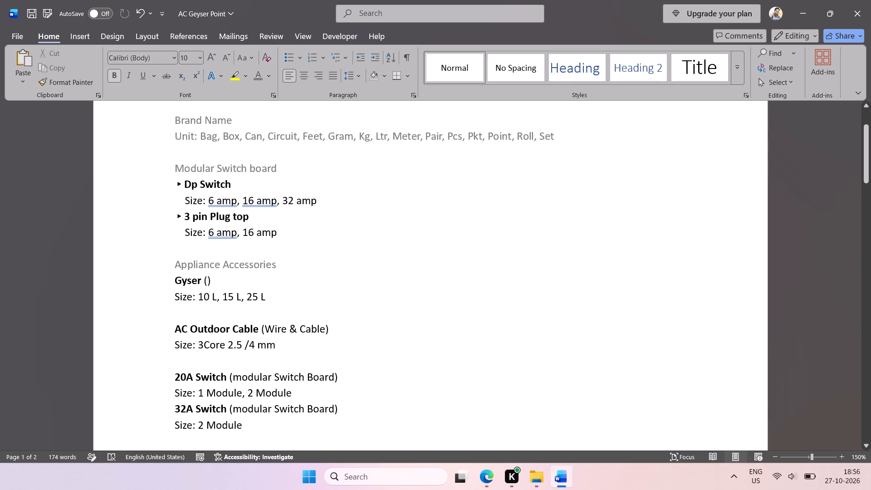
{"action": "key", "text": "ctrl+v"}
{"action": "double_click", "coordinate": [180, 200]}
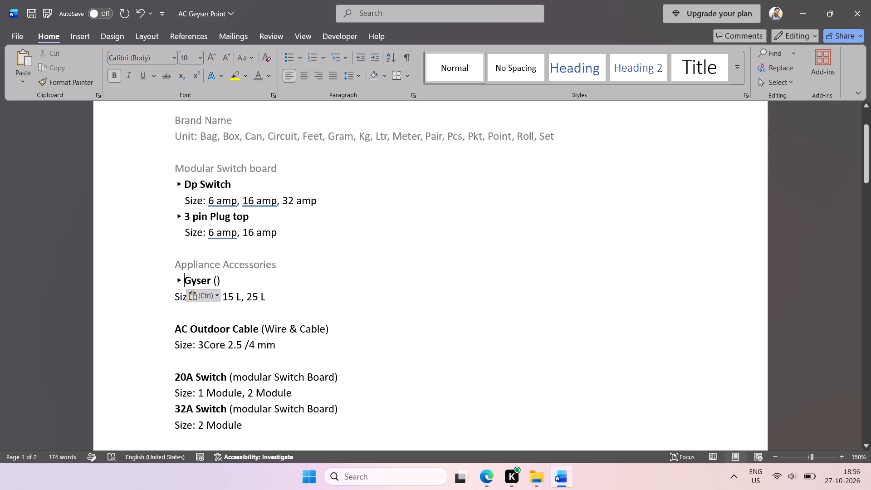
{"action": "key", "text": "ctrl+c"}
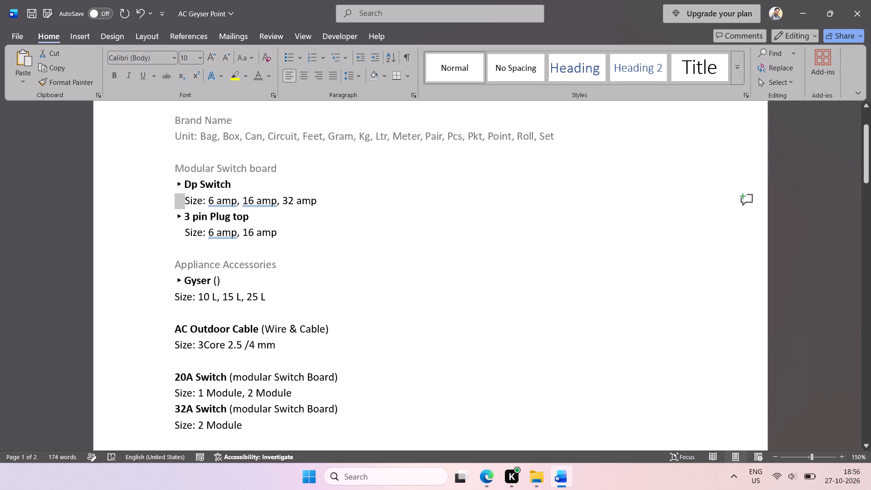
{"action": "left_click_drag", "start_coordinate": [198, 296], "coordinate": [143, 291]}
{"action": "key", "text": "ctrl+v"}
{"action": "left_click", "coordinate": [232, 285]}
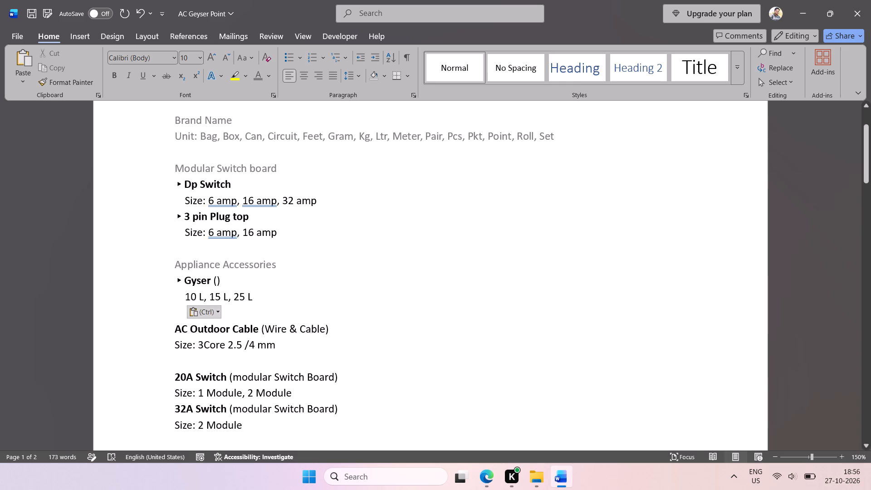
{"action": "key", "text": "BackSpace"}
{"action": "key", "text": "BackSpace"}
{"action": "key", "text": "BackSpace"}
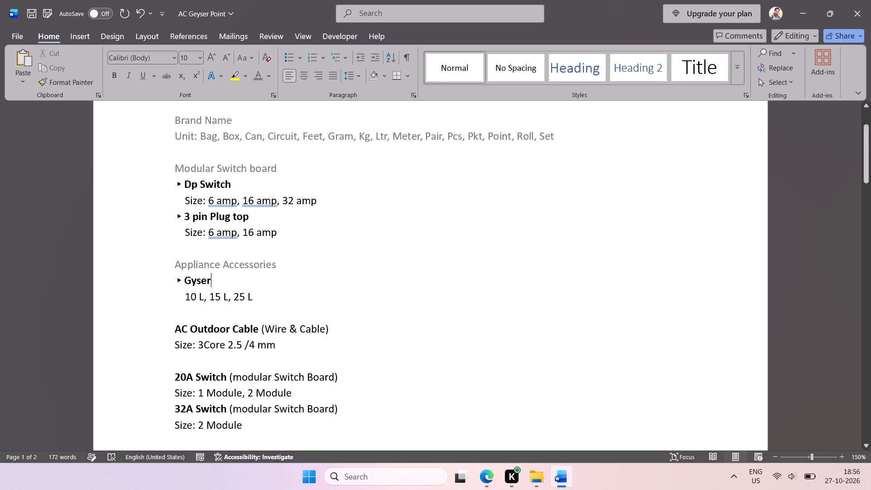
Move the entries from 20A Switch through Shaver Socket to below 3 pin Plug top, leaving one blank line between.
{"action": "scroll", "coordinate": [243, 303], "scroll_direction": "down", "scroll_amount": 1}
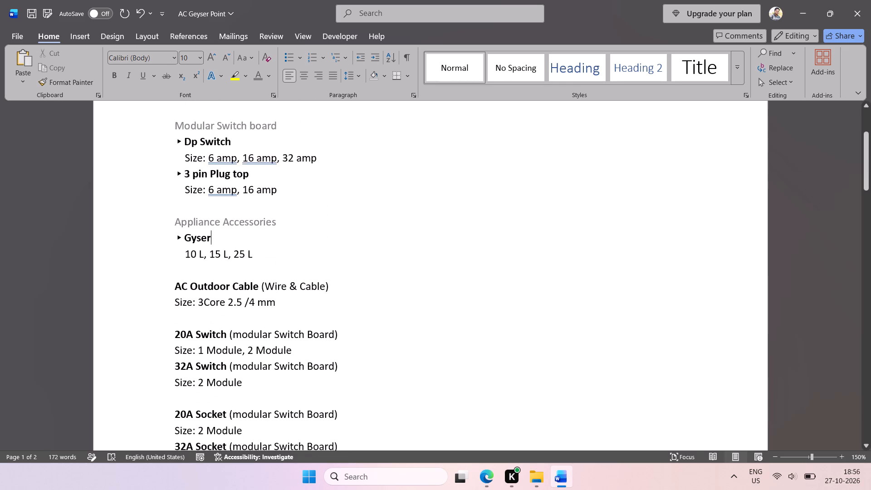
{"action": "scroll", "coordinate": [320, 272], "scroll_direction": "down", "scroll_amount": 1}
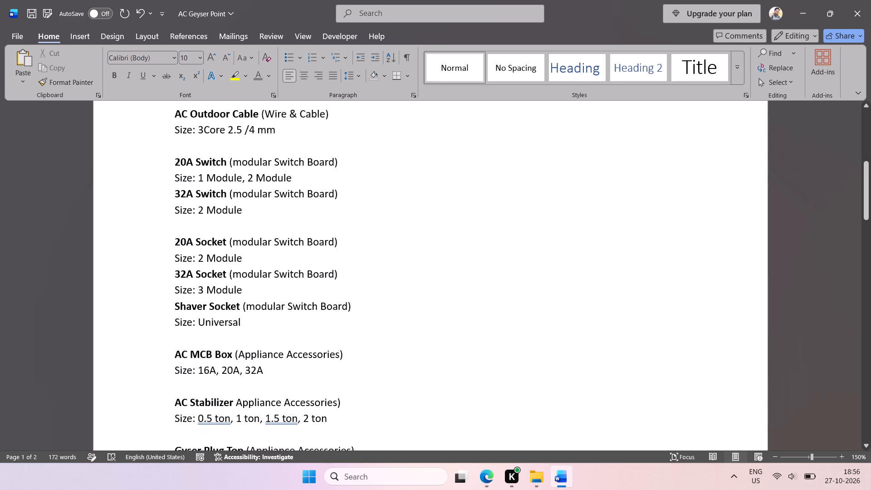
{"action": "scroll", "coordinate": [320, 272], "scroll_direction": "down", "scroll_amount": 1}
{"action": "left_click", "coordinate": [172, 162]}
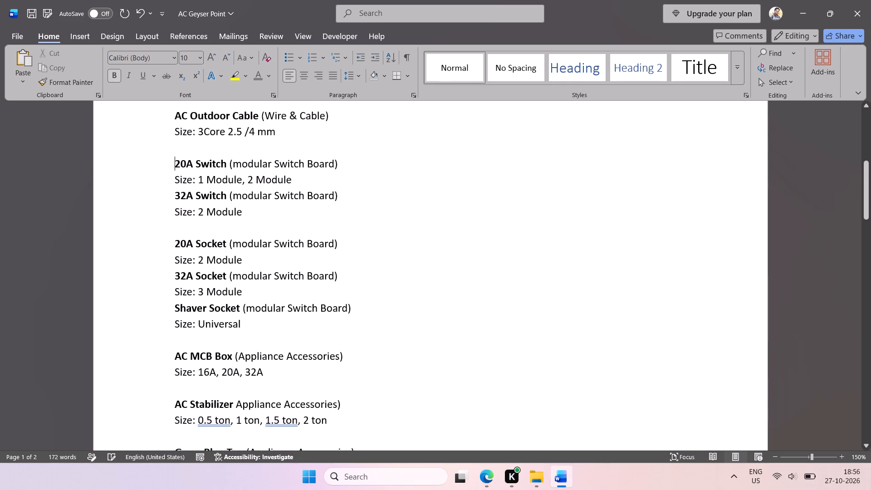
{"action": "scroll", "coordinate": [245, 248], "scroll_direction": "down", "scroll_amount": 1}
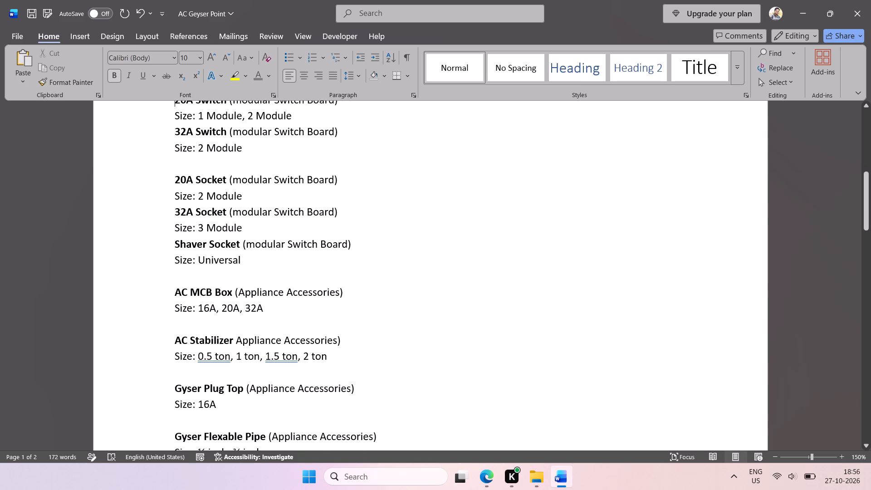
{"action": "left_click", "coordinate": [240, 259], "text": "shift"}
{"action": "key", "text": "ctrl+x"}
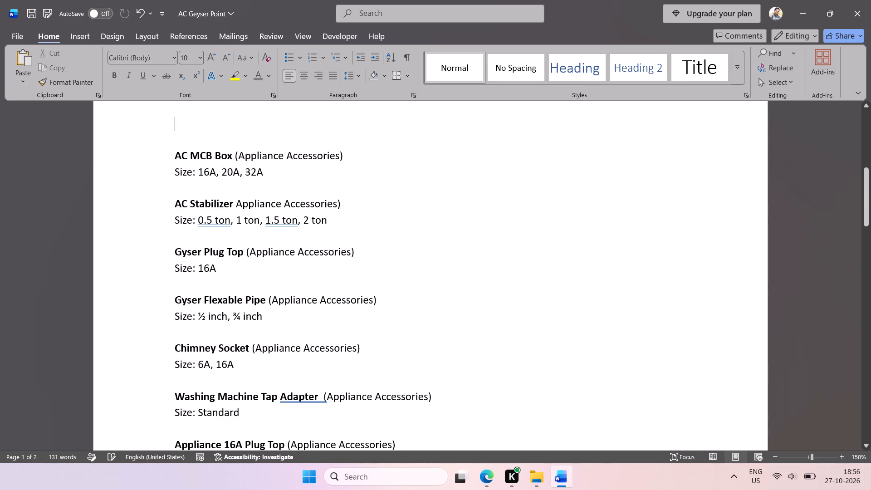
{"action": "scroll", "coordinate": [266, 174], "scroll_direction": "up", "scroll_amount": 2}
{"action": "left_click", "coordinate": [280, 263]}
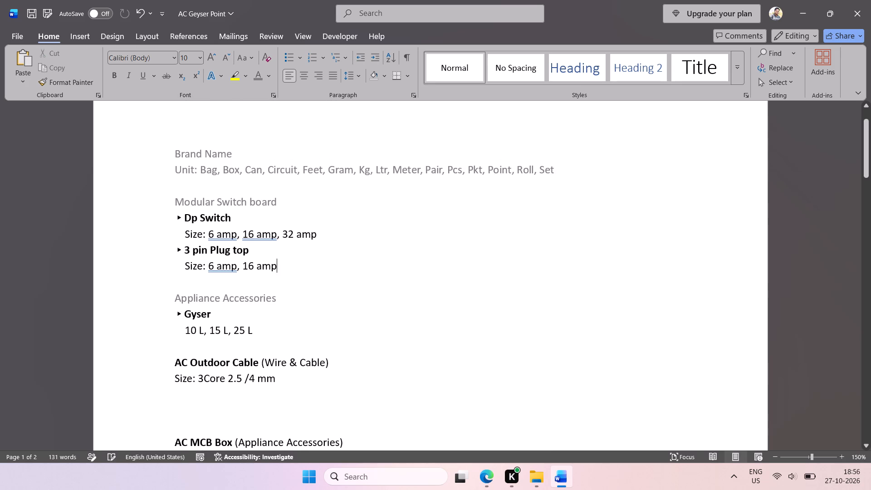
{"action": "key", "text": "Return"}
{"action": "key", "text": "Return"}
{"action": "key", "text": "ctrl+v"}
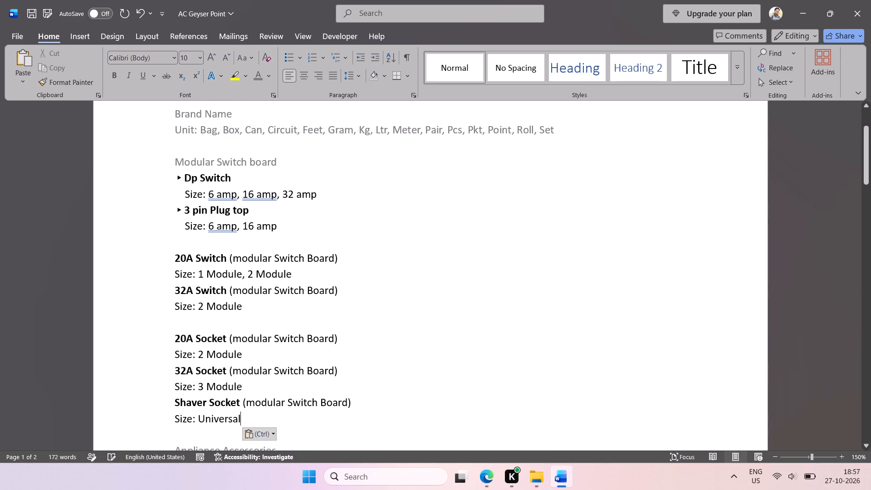
Copy the arrow bullet from 3 pin Plug top to 20A Switch, 32A Switch, 20A Socket, 32A Socket and Shaver Socket.
{"action": "left_click_drag", "start_coordinate": [185, 211], "coordinate": [130, 213]}
{"action": "key", "text": "ctrl+c"}
{"action": "left_click", "coordinate": [177, 258]}
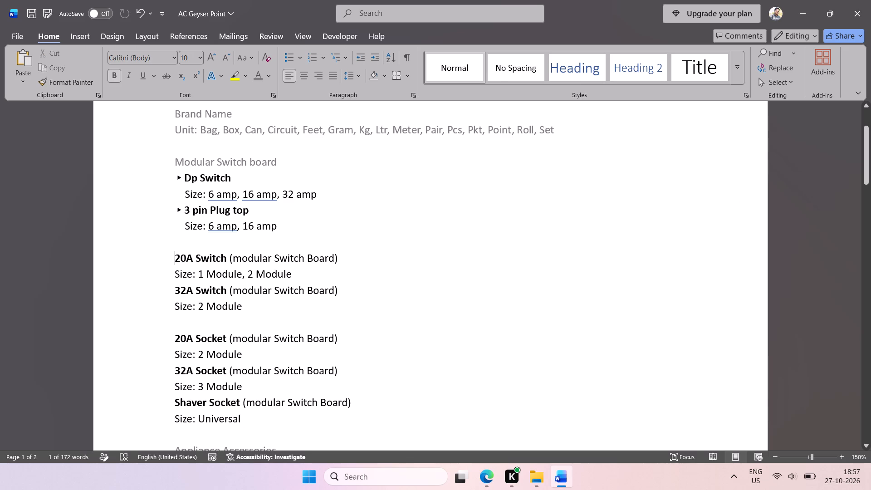
{"action": "key", "text": "ctrl+v"}
{"action": "left_click", "coordinate": [171, 275]}
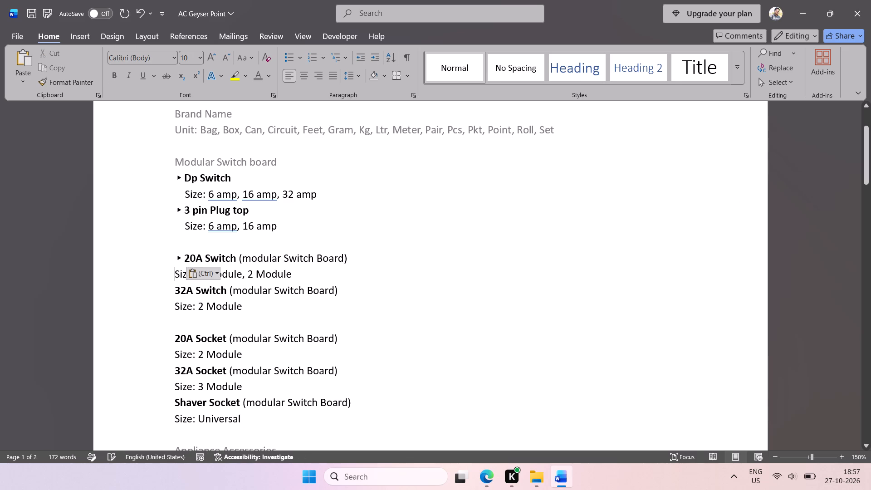
{"action": "left_click", "coordinate": [174, 287]}
{"action": "left_click", "coordinate": [171, 292]}
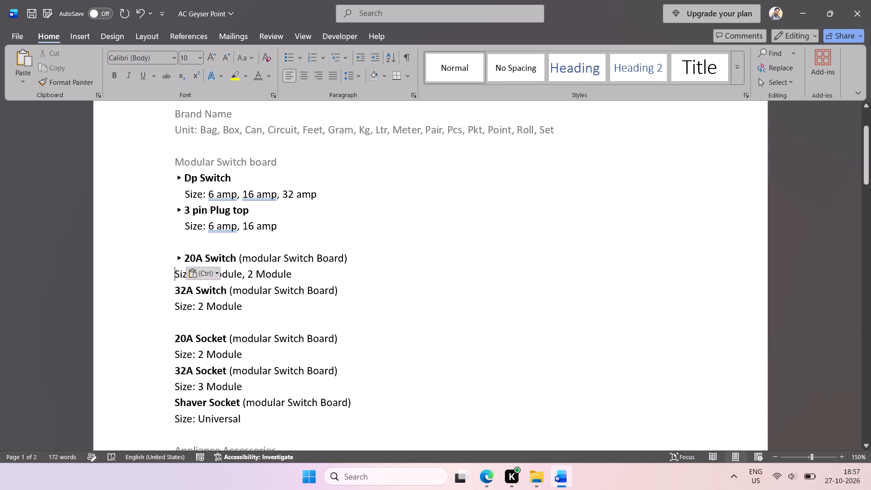
{"action": "left_click", "coordinate": [172, 290]}
{"action": "key", "text": "ctrl+v"}
{"action": "left_click", "coordinate": [176, 336]}
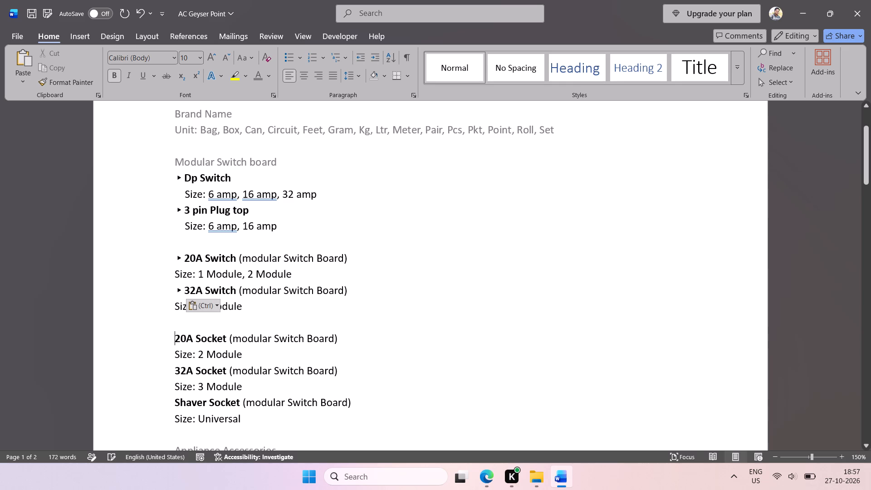
{"action": "key", "text": "ctrl+v"}
{"action": "left_click", "coordinate": [177, 371]}
{"action": "key", "text": "ctrl+v"}
{"action": "left_click", "coordinate": [175, 401]}
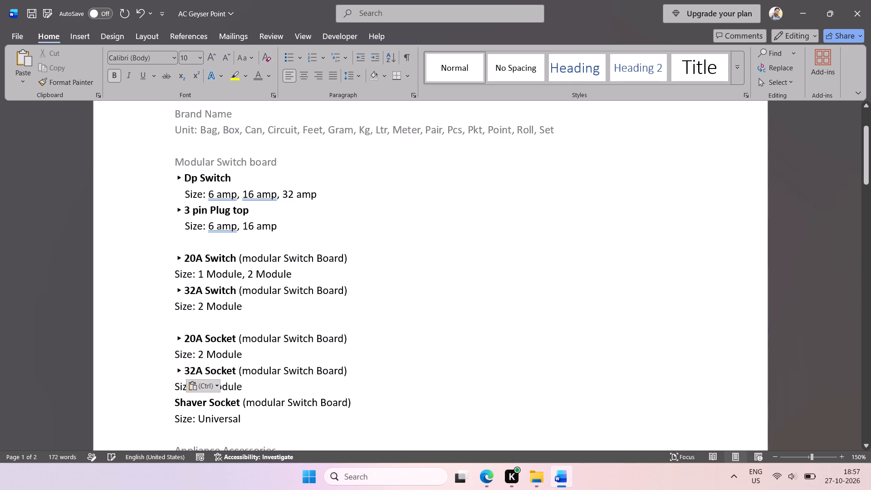
{"action": "key", "text": "ctrl+v"}
Delete "(modular Switch Board)" from the 20A Switch and 32A Switch names.
{"action": "left_click_drag", "start_coordinate": [357, 257], "coordinate": [257, 260]}
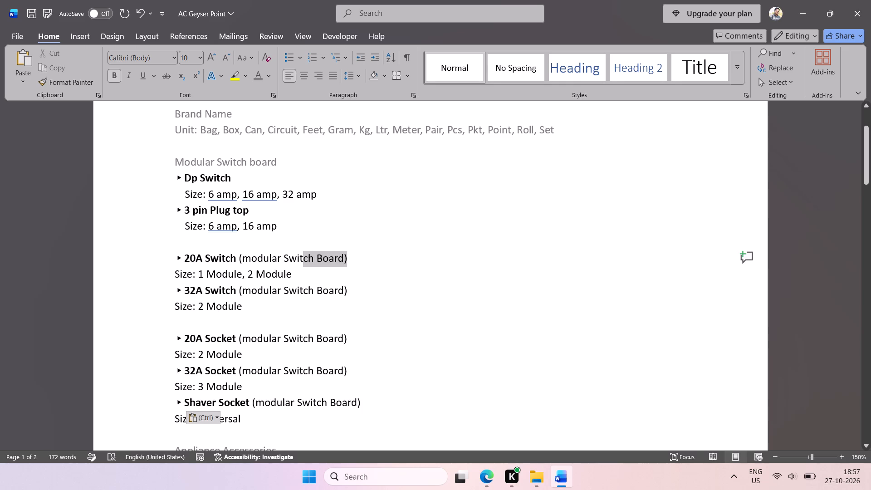
{"action": "left_click_drag", "start_coordinate": [257, 260], "coordinate": [255, 260]}
{"action": "key", "text": "BackSpace"}
{"action": "key", "text": "BackSpace"}
{"action": "key", "text": "BackSpace"}
{"action": "left_click_drag", "start_coordinate": [349, 290], "coordinate": [281, 291]}
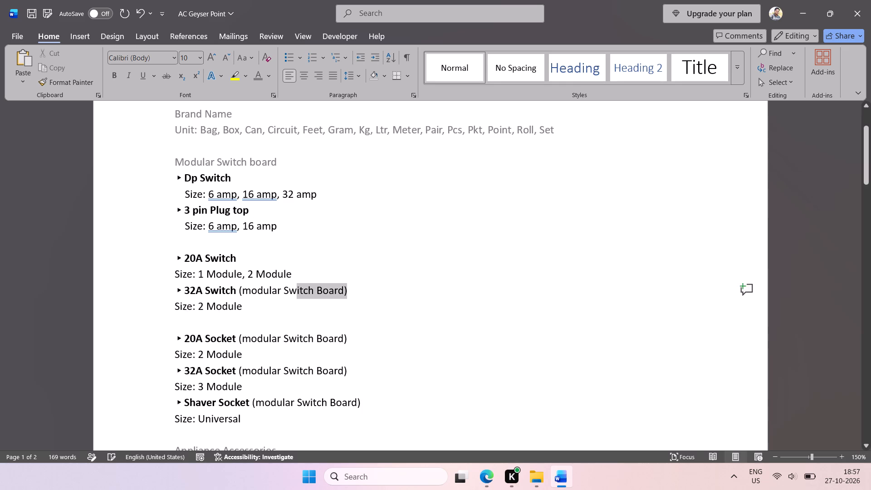
{"action": "left_click_drag", "start_coordinate": [281, 291], "coordinate": [244, 293]}
{"action": "key", "text": "BackSpace"}
{"action": "key", "text": "BackSpace"}
{"action": "key", "text": "BackSpace"}
Delete "(modular Switch Board)" from the 20A Socket, 32A Socket and Shaver Socket names.
{"action": "left_click_drag", "start_coordinate": [348, 338], "coordinate": [302, 341]}
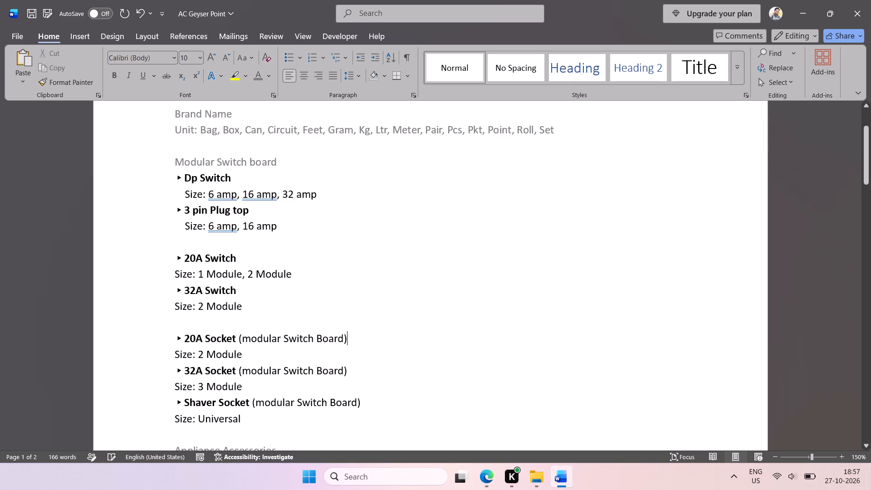
{"action": "left_click_drag", "start_coordinate": [302, 341], "coordinate": [261, 343]}
{"action": "key", "text": "BackSpace"}
{"action": "key", "text": "BackSpace"}
{"action": "key", "text": "BackSpace"}
{"action": "left_click_drag", "start_coordinate": [352, 370], "coordinate": [249, 376]}
{"action": "key", "text": "BackSpace"}
{"action": "key", "text": "BackSpace"}
{"action": "key", "text": "BackSpace"}
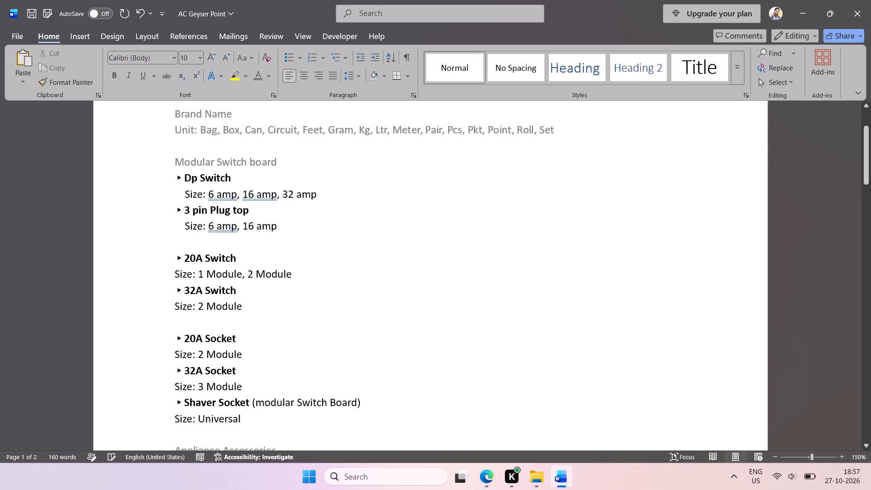
{"action": "left_click_drag", "start_coordinate": [362, 401], "coordinate": [259, 408]}
{"action": "key", "text": "BackSpace"}
{"action": "key", "text": "BackSpace"}
{"action": "key", "text": "BackSpace"}
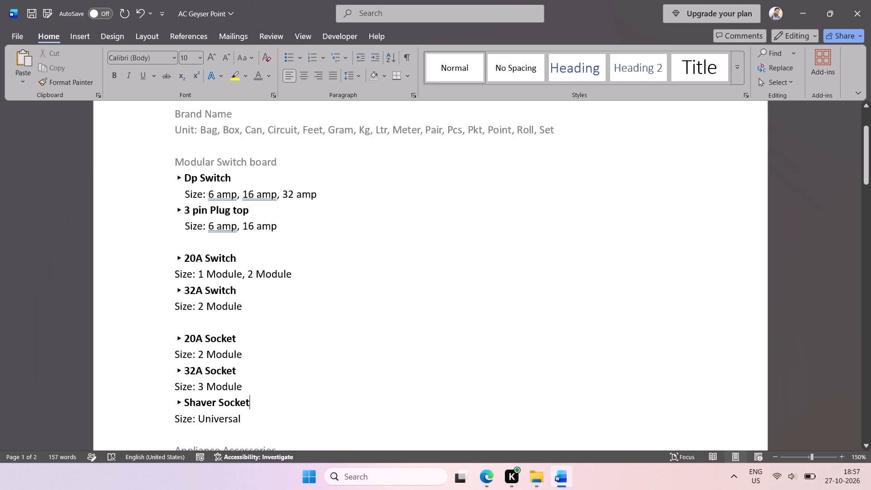
Replace the "Size:" labels of the five moved switch and socket entries with the indented label from 3 pin Plug top.
{"action": "left_click_drag", "start_coordinate": [209, 226], "coordinate": [137, 226]}
{"action": "key", "text": "ctrl+c"}
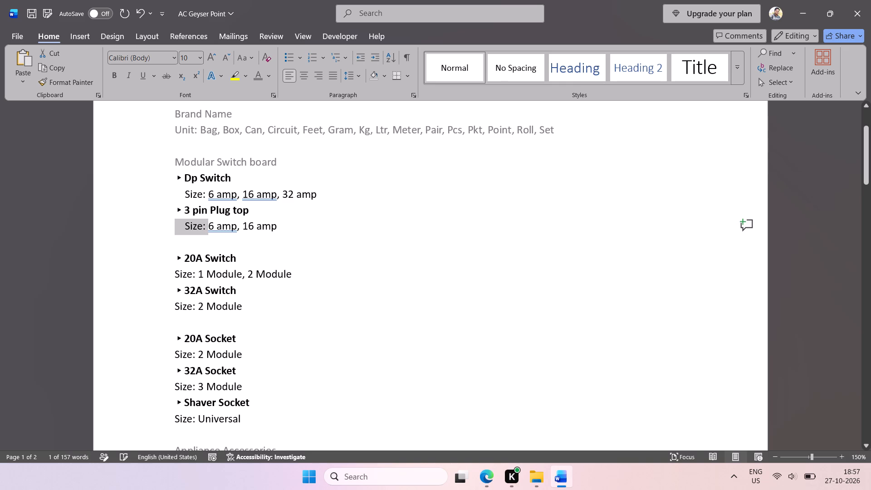
{"action": "left_click_drag", "start_coordinate": [199, 278], "coordinate": [132, 276]}
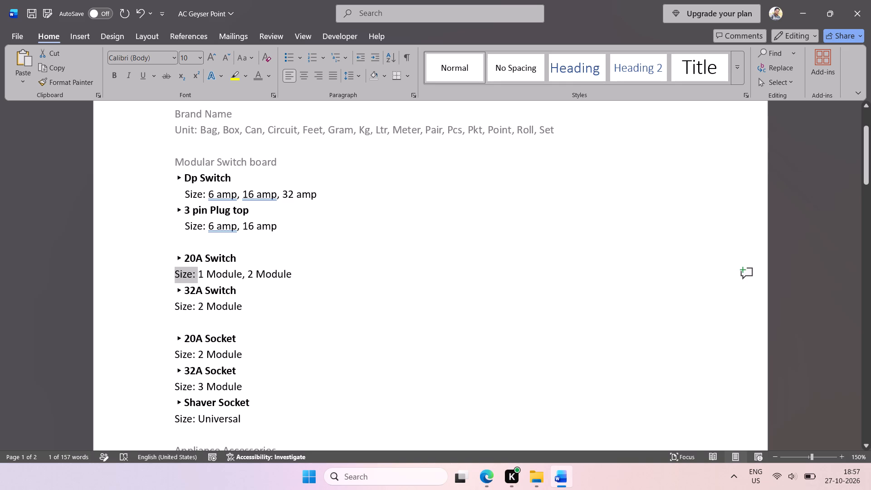
{"action": "key", "text": "ctrl+v"}
{"action": "left_click_drag", "start_coordinate": [199, 308], "coordinate": [132, 307]}
{"action": "key", "text": "ctrl+v"}
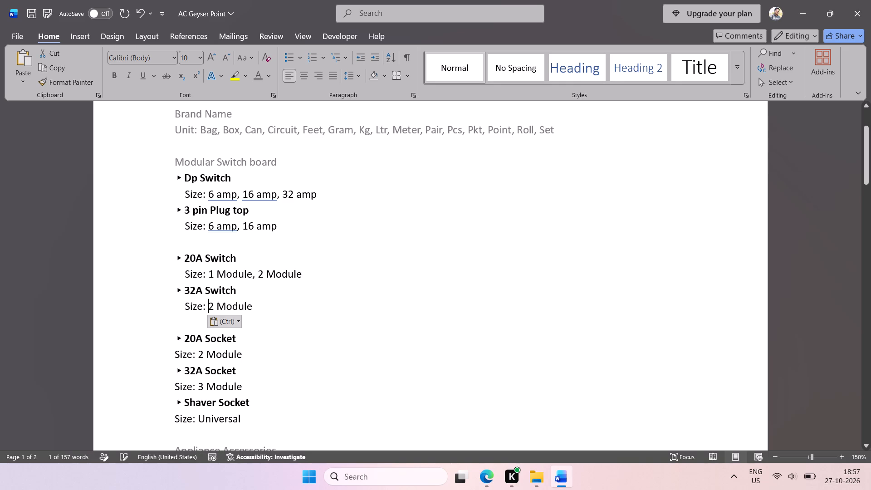
{"action": "left_click_drag", "start_coordinate": [198, 355], "coordinate": [164, 355]}
{"action": "key", "text": "ctrl+v"}
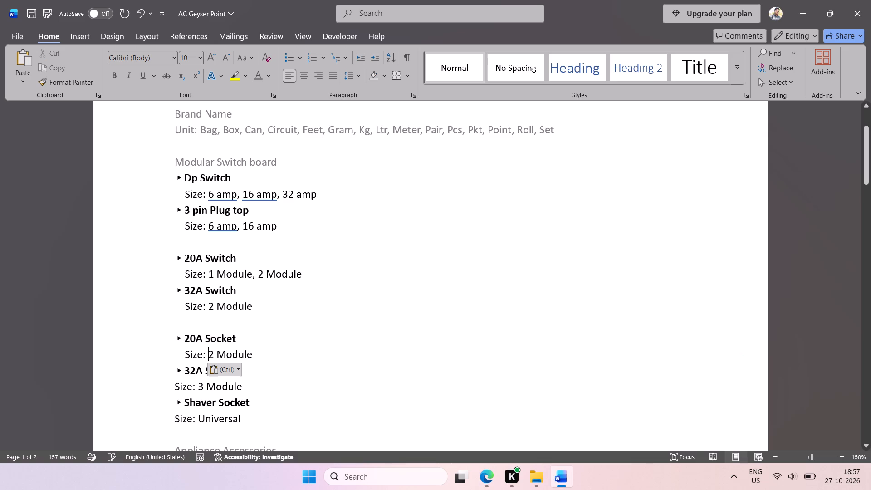
{"action": "left_click_drag", "start_coordinate": [200, 389], "coordinate": [142, 387]}
{"action": "key", "text": "ctrl+v"}
{"action": "left_click_drag", "start_coordinate": [197, 419], "coordinate": [154, 417]}
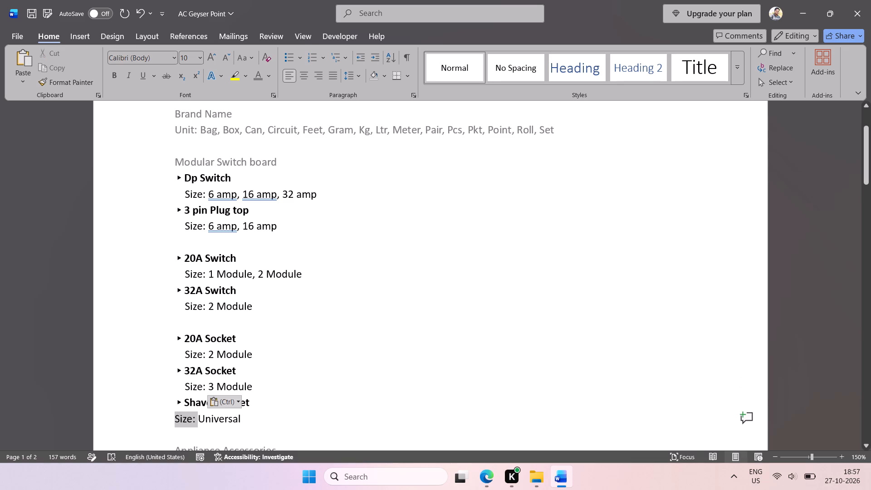
{"action": "left_click_drag", "start_coordinate": [154, 417], "coordinate": [153, 417]}
{"action": "key", "text": "ctrl+v"}
Delete the blank lines above 20A Socket and above 20A Switch.
{"action": "left_click", "coordinate": [227, 327]}
{"action": "key", "text": "BackSpace"}
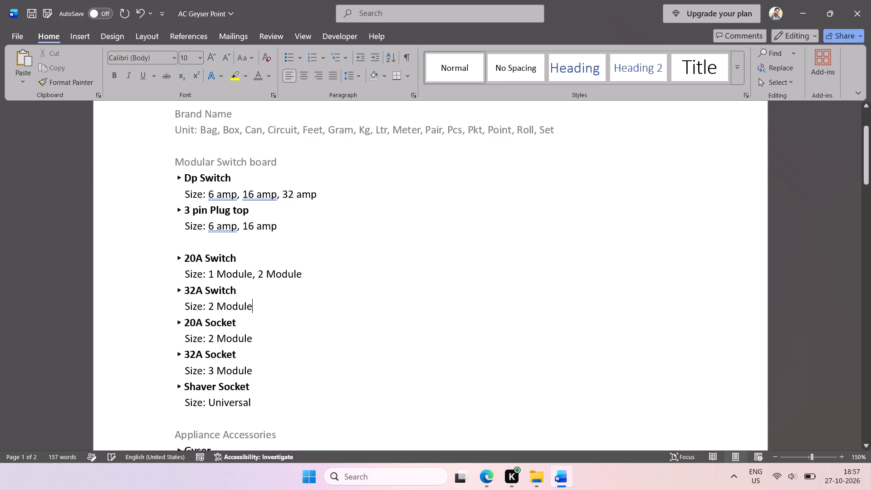
{"action": "scroll", "coordinate": [251, 277], "scroll_direction": "down", "scroll_amount": 1}
{"action": "left_click", "coordinate": [223, 182]}
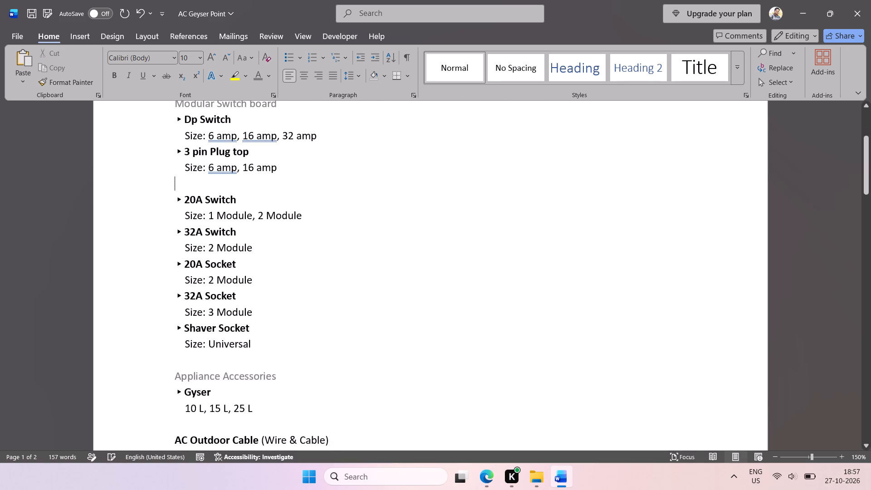
{"action": "key", "text": "BackSpace"}
Remove bold from the whole Modular Switch board block, from its heading through the Shaver Socket size line.
{"action": "left_click", "coordinate": [257, 329]}
{"action": "scroll", "coordinate": [253, 257], "scroll_direction": "up", "scroll_amount": 1}
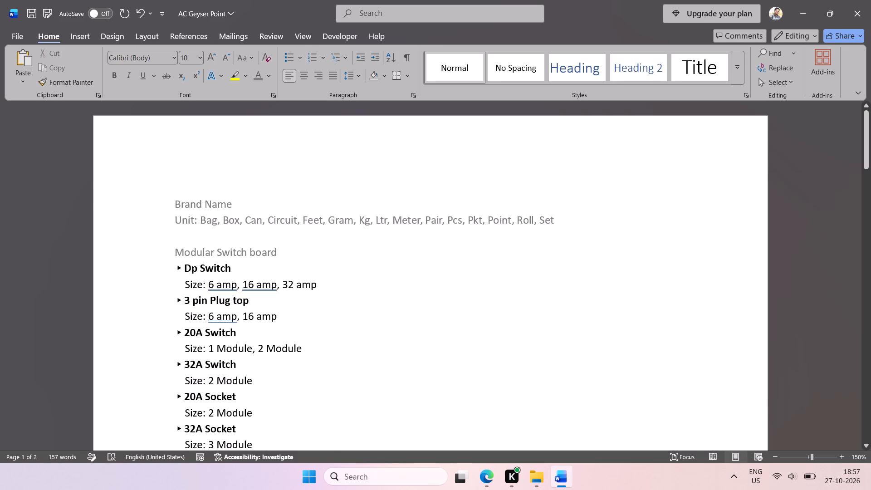
{"action": "left_click", "coordinate": [175, 250], "text": "shift"}
{"action": "key", "text": "ctrl+b"}
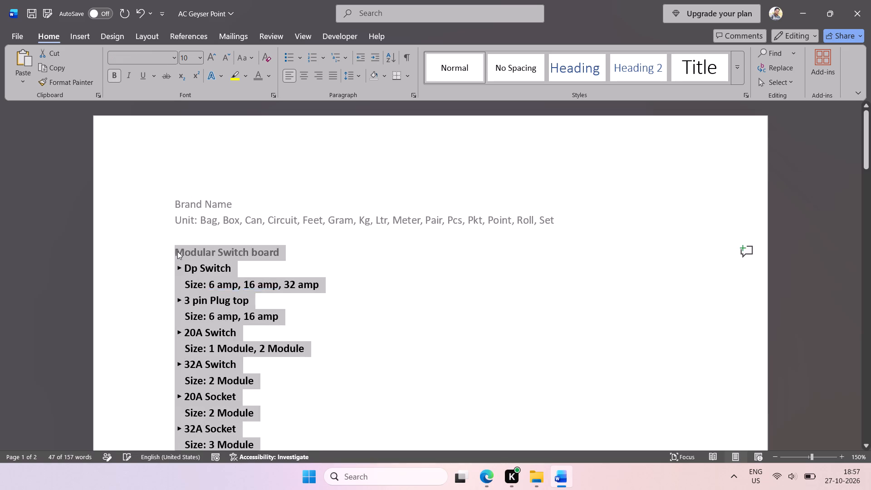
{"action": "key", "text": "ctrl+b"}
{"action": "left_click", "coordinate": [333, 304]}
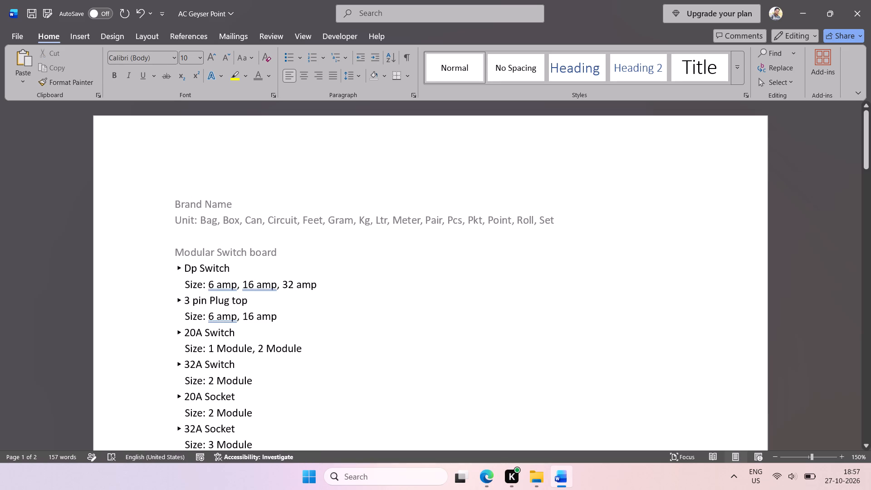
Save the document.
{"action": "key", "text": "ctrl+s"}
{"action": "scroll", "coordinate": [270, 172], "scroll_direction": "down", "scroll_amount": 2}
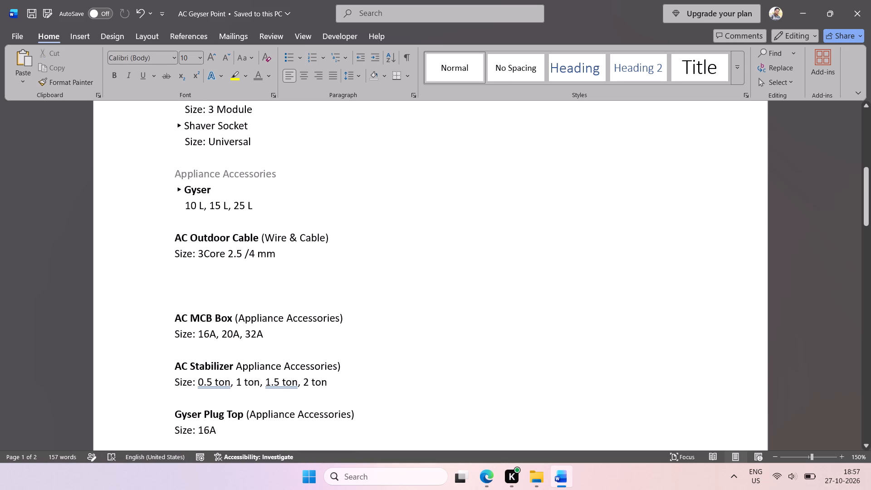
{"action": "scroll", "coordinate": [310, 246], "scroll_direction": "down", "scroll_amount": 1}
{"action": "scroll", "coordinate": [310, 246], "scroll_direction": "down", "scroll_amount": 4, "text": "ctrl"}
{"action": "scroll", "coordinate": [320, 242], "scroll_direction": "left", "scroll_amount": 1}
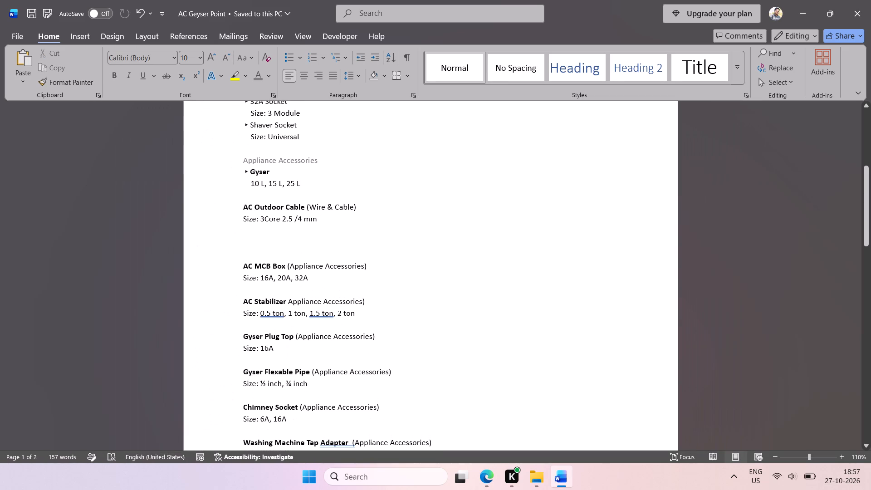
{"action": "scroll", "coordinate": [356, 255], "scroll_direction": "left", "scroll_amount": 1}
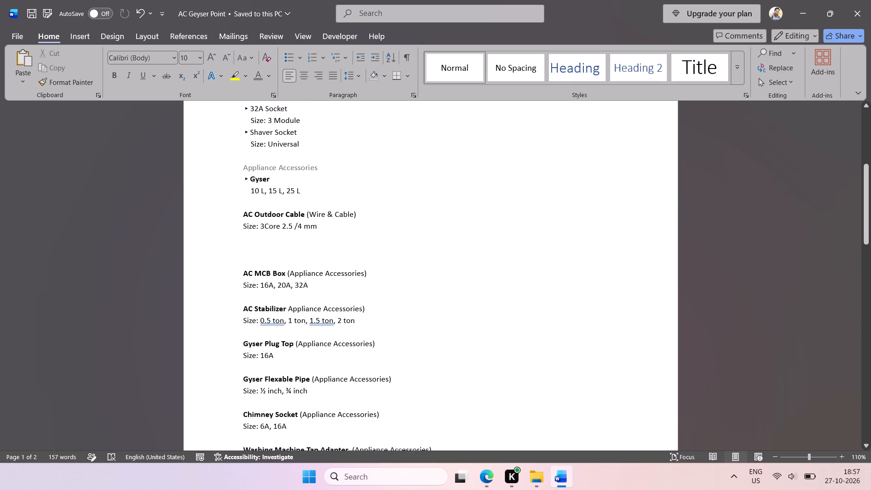
Move the AC Outdoor Cable entry with its size line to the end of the list, after Chimney Duct Clamp.
{"action": "scroll", "coordinate": [362, 252], "scroll_direction": "left", "scroll_amount": 1}
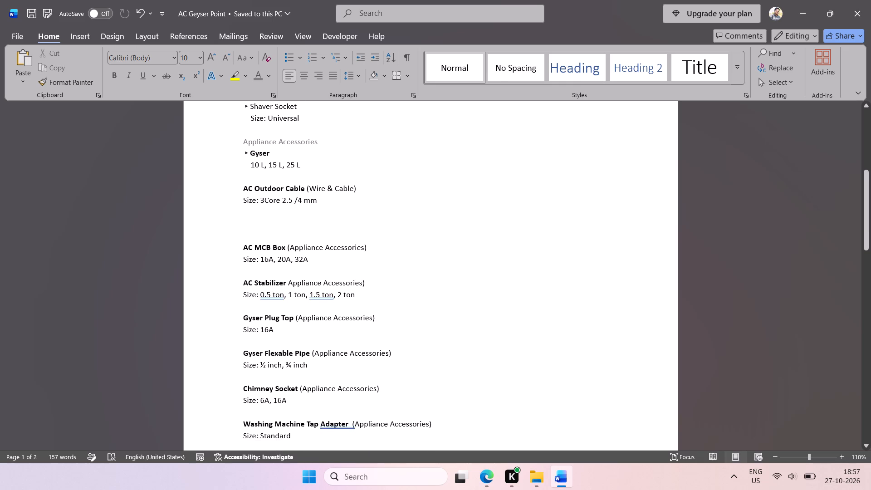
{"action": "scroll", "coordinate": [387, 363], "scroll_direction": "left", "scroll_amount": 1}
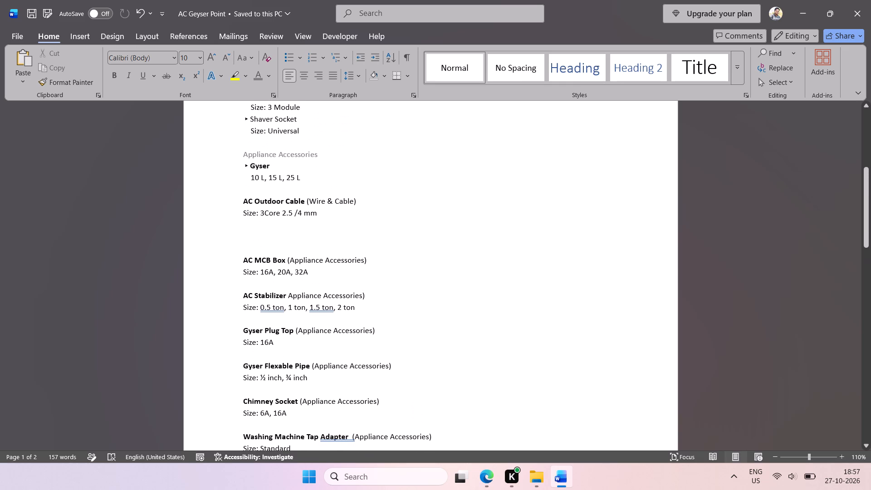
{"action": "scroll", "coordinate": [344, 220], "scroll_direction": "left", "scroll_amount": 1}
{"action": "left_click_drag", "start_coordinate": [319, 216], "coordinate": [237, 205]}
{"action": "key", "text": "ctrl+x"}
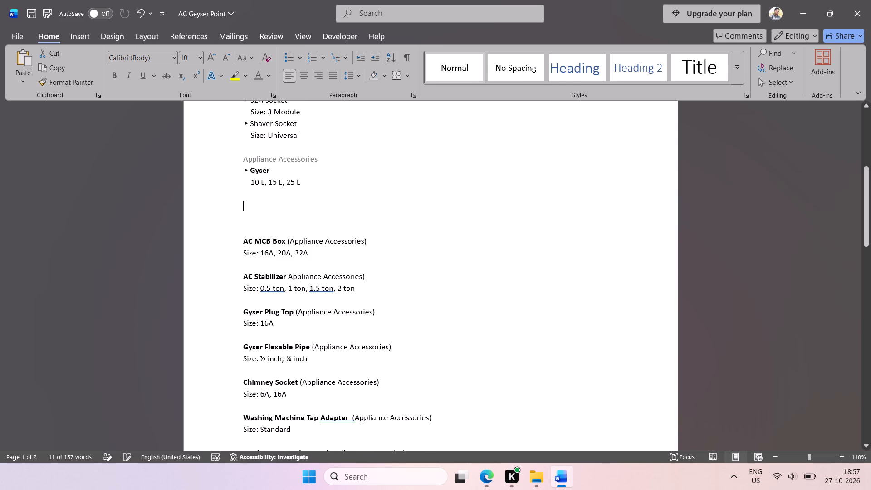
{"action": "scroll", "coordinate": [329, 275], "scroll_direction": "down", "scroll_amount": 4}
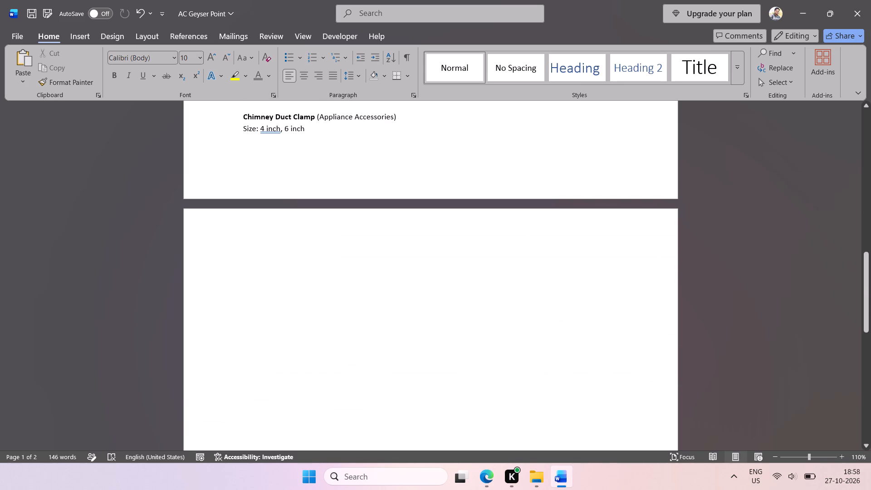
{"action": "left_click", "coordinate": [263, 248]}
{"action": "key", "text": "ctrl+v"}
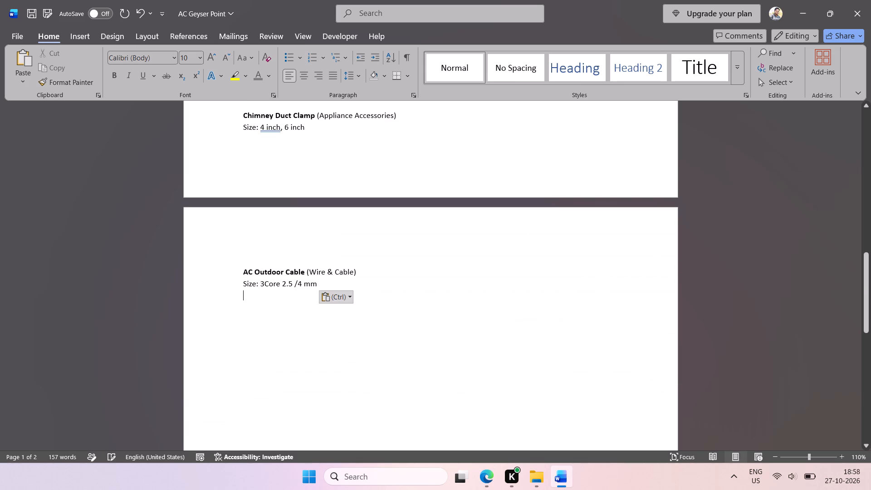
Delete two of the blank lines between the Gyser and AC MCB Box entries.
{"action": "scroll", "coordinate": [326, 179], "scroll_direction": "up", "scroll_amount": 4}
{"action": "scroll", "coordinate": [326, 240], "scroll_direction": "down", "scroll_amount": 1}
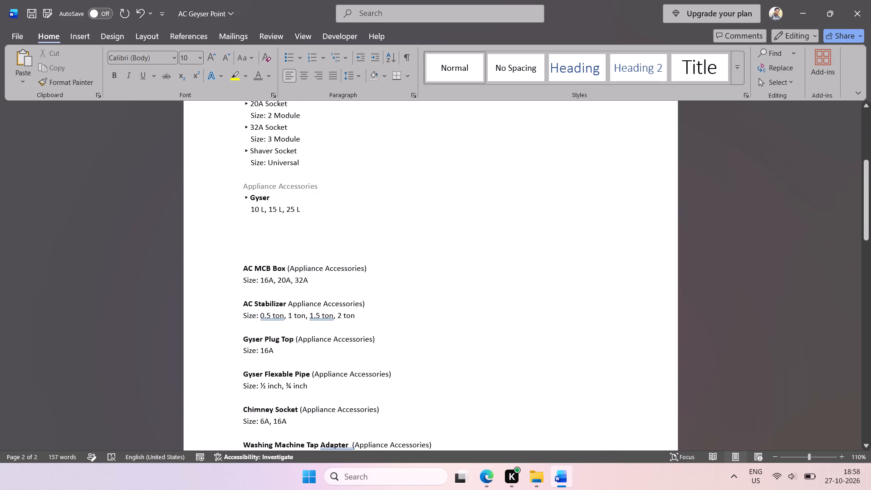
{"action": "scroll", "coordinate": [326, 240], "scroll_direction": "down", "scroll_amount": 1}
{"action": "left_click", "coordinate": [265, 243]}
{"action": "key", "text": "BackSpace"}
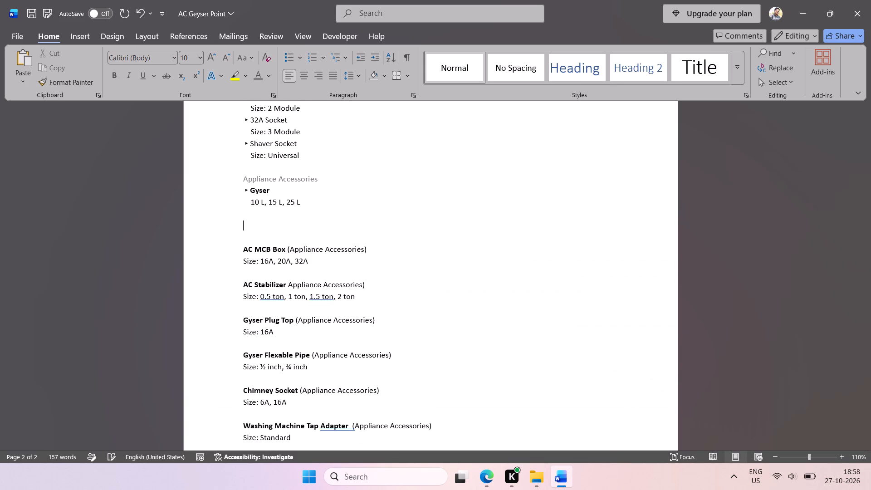
{"action": "key", "text": "BackSpace"}
Copy the arrow bullet from Gyser to the six entry names from AC MCB Box through Washing Machine Tap Adapter.
{"action": "left_click_drag", "start_coordinate": [250, 187], "coordinate": [226, 187]}
{"action": "key", "text": "ctrl+c"}
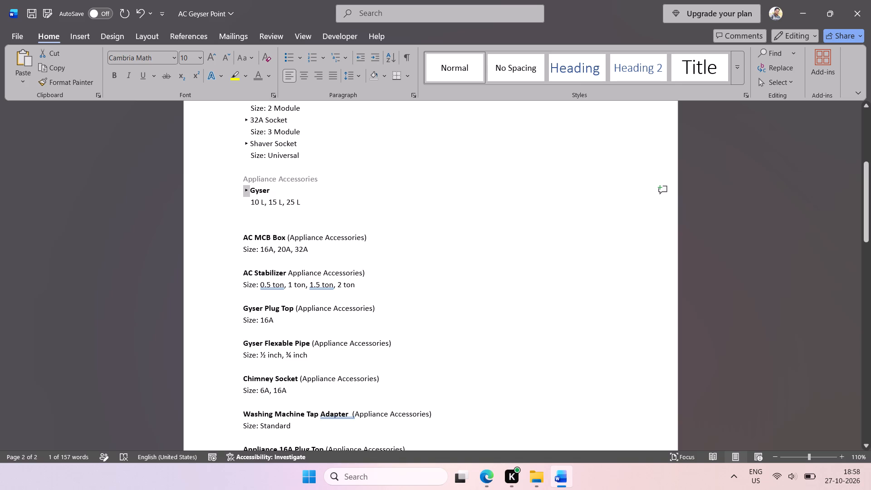
{"action": "left_click", "coordinate": [242, 238]}
{"action": "key", "text": "ctrl+v"}
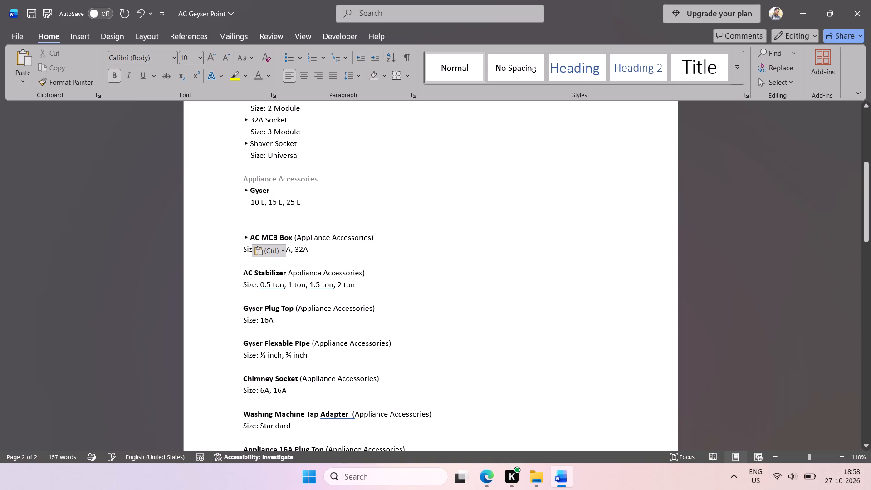
{"action": "left_click", "coordinate": [241, 274]}
{"action": "key", "text": "ctrl+v"}
{"action": "left_click", "coordinate": [243, 306]}
{"action": "key", "text": "ctrl+v"}
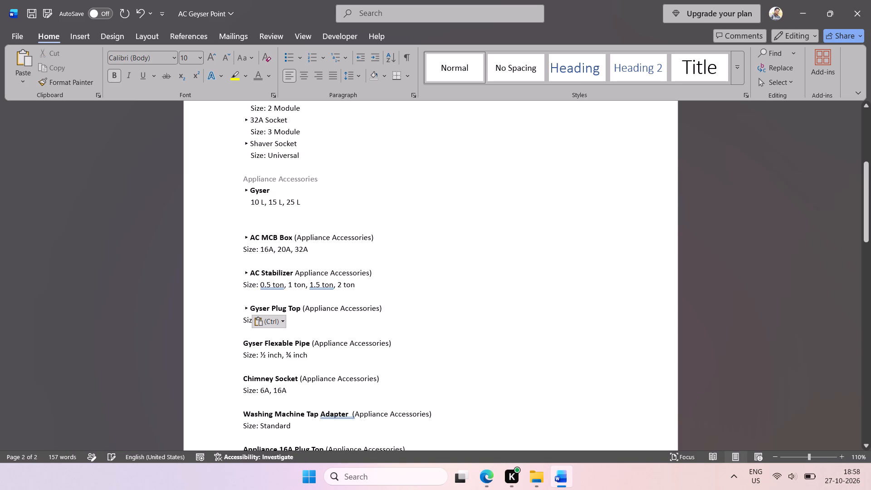
{"action": "left_click", "coordinate": [242, 344]}
{"action": "key", "text": "ctrl+v"}
{"action": "left_click", "coordinate": [241, 380]}
{"action": "key", "text": "ctrl+v"}
{"action": "left_click", "coordinate": [242, 411]}
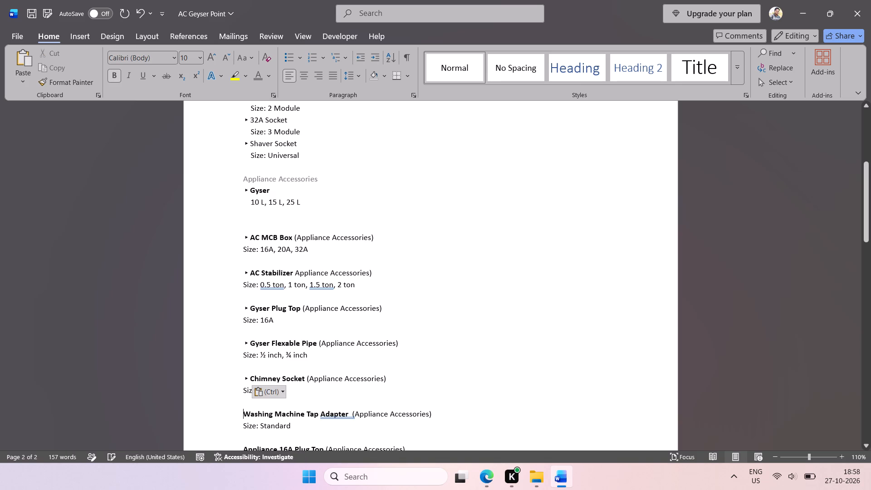
{"action": "key", "text": "ctrl+v"}
Add the same arrow bullet before Appliance 16A Plug Top, Chimney Duct Clamp and AC Outdoor Cable.
{"action": "scroll", "coordinate": [300, 350], "scroll_direction": "down", "scroll_amount": 1}
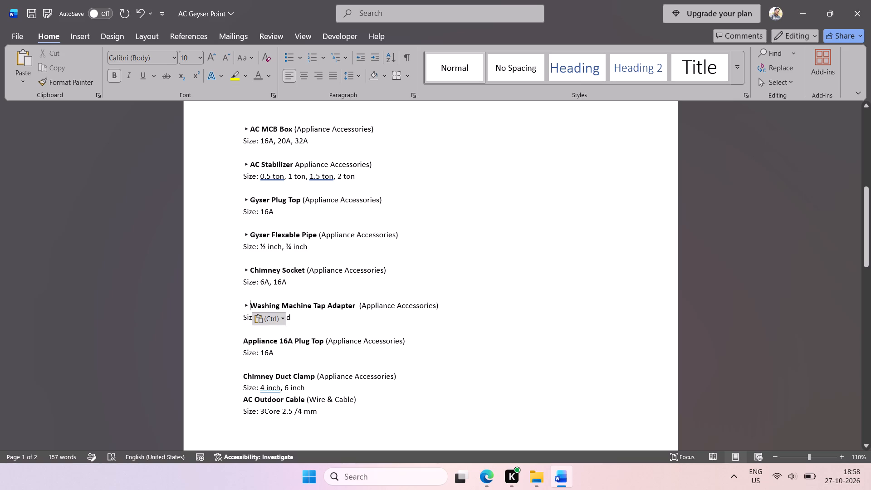
{"action": "left_click", "coordinate": [240, 343]}
{"action": "key", "text": "ctrl+v"}
{"action": "left_click", "coordinate": [243, 375]}
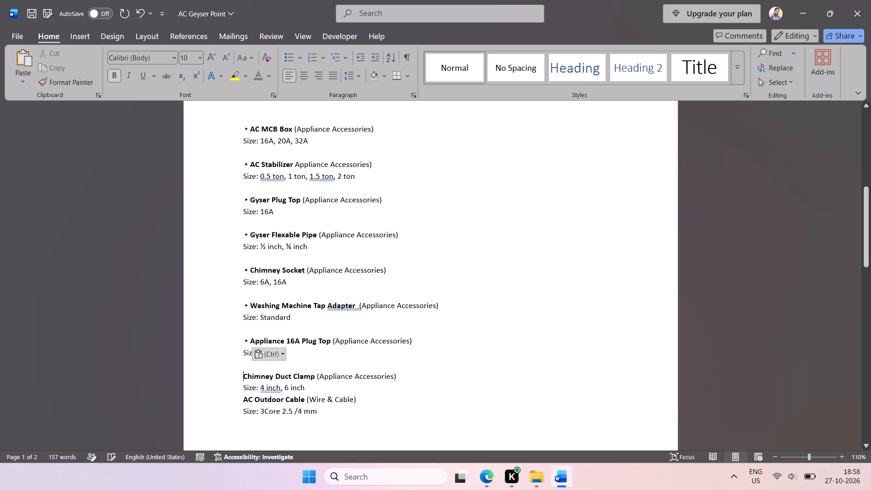
{"action": "key", "text": "ctrl+v"}
{"action": "left_click", "coordinate": [238, 401]}
{"action": "key", "text": "ctrl+v"}
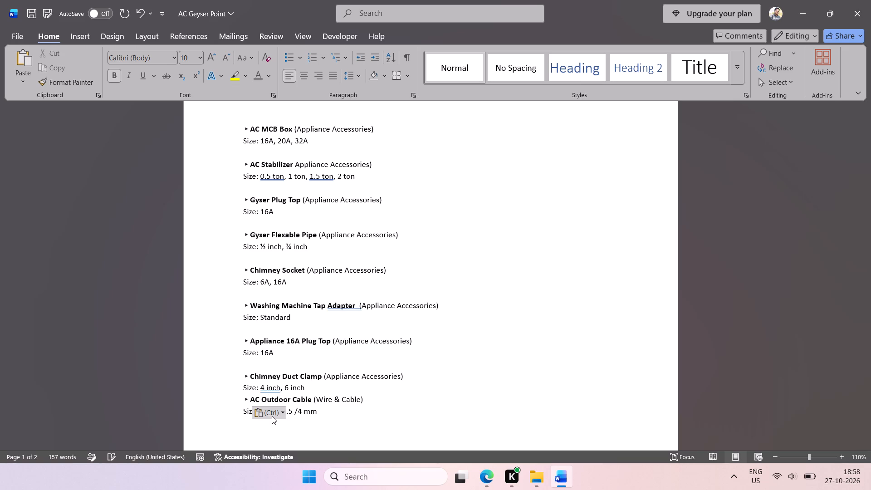
Insert three blank lines between the Chimney Duct Clamp size line and AC Outdoor Cable.
{"action": "left_click", "coordinate": [308, 389]}
{"action": "key", "text": "Return"}
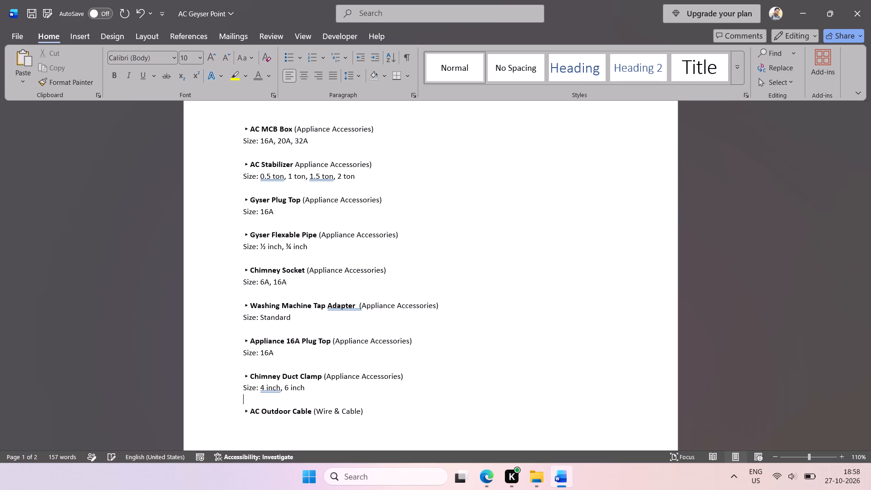
{"action": "key", "text": "Return"}
{"action": "key", "text": "Return"}
Replace all "(Appliance Accessories)" text with a space in the entries from AC MCB Box through Chimney Duct Clamp.
{"action": "left_click_drag", "start_coordinate": [409, 248], "coordinate": [407, 247]}
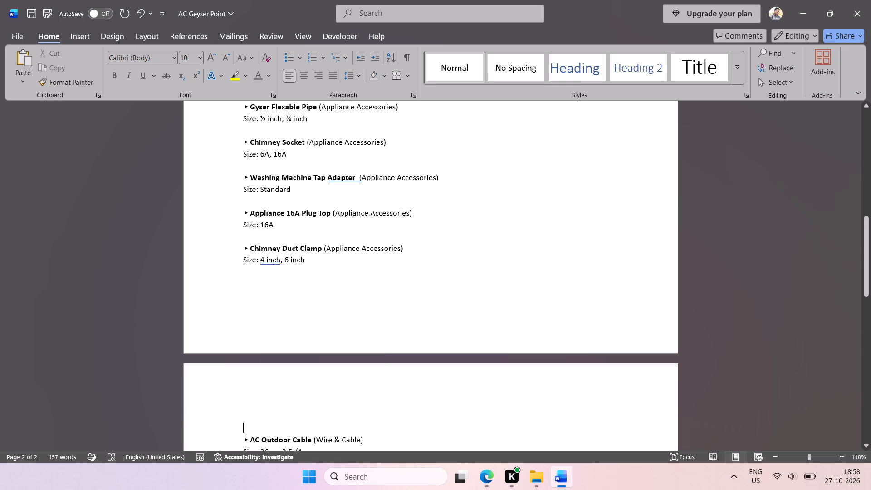
{"action": "left_click_drag", "start_coordinate": [407, 247], "coordinate": [323, 250]}
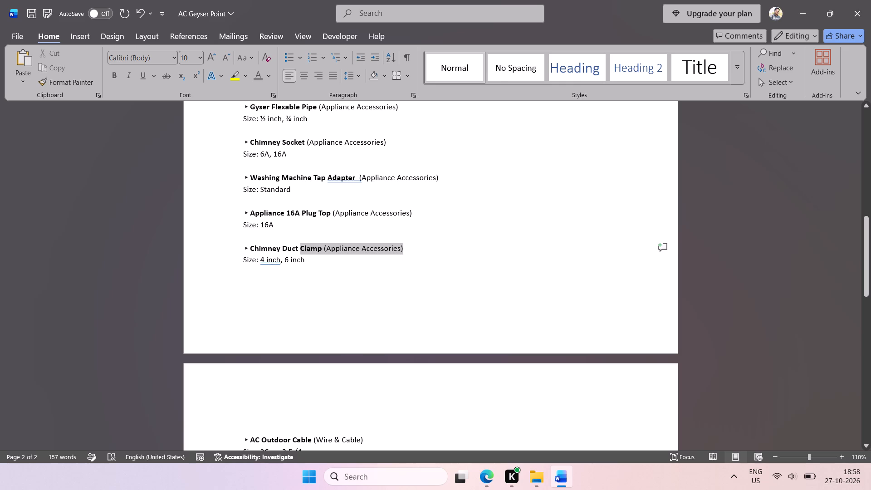
{"action": "left_click_drag", "start_coordinate": [323, 250], "coordinate": [323, 250]}
{"action": "key", "text": "ctrl+c"}
{"action": "left_click", "coordinate": [401, 203]}
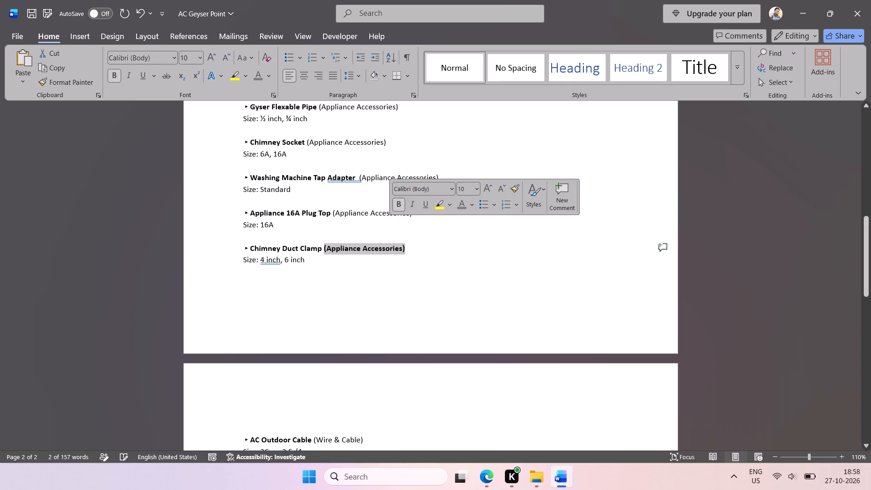
{"action": "left_click", "coordinate": [400, 200]}
{"action": "left_click", "coordinate": [416, 266]}
{"action": "scroll", "coordinate": [416, 273], "scroll_direction": "up", "scroll_amount": 1}
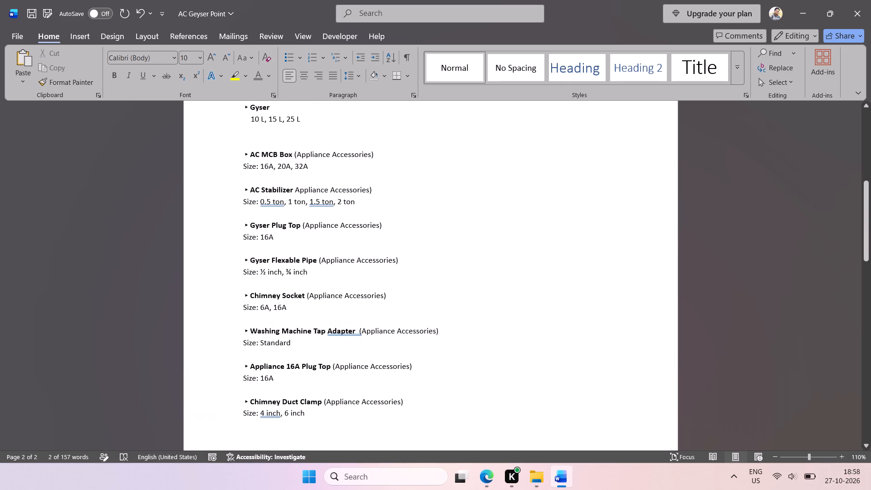
{"action": "scroll", "coordinate": [269, 178], "scroll_direction": "up", "scroll_amount": 1}
{"action": "left_click_drag", "start_coordinate": [242, 153], "coordinate": [380, 337]}
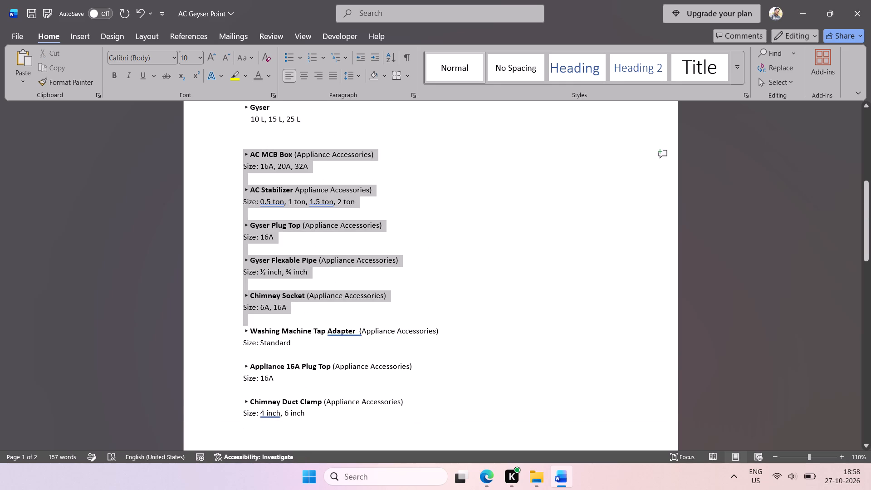
{"action": "left_click_drag", "start_coordinate": [380, 337], "coordinate": [383, 412]}
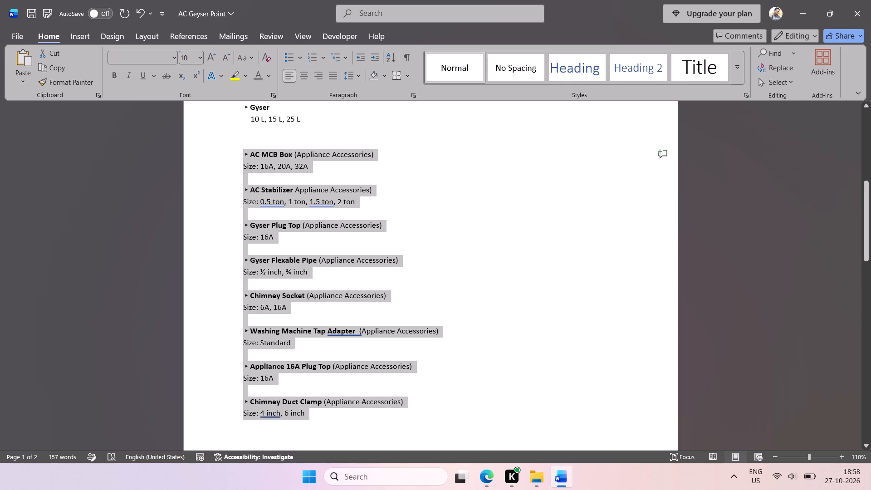
{"action": "left_click", "coordinate": [781, 72]}
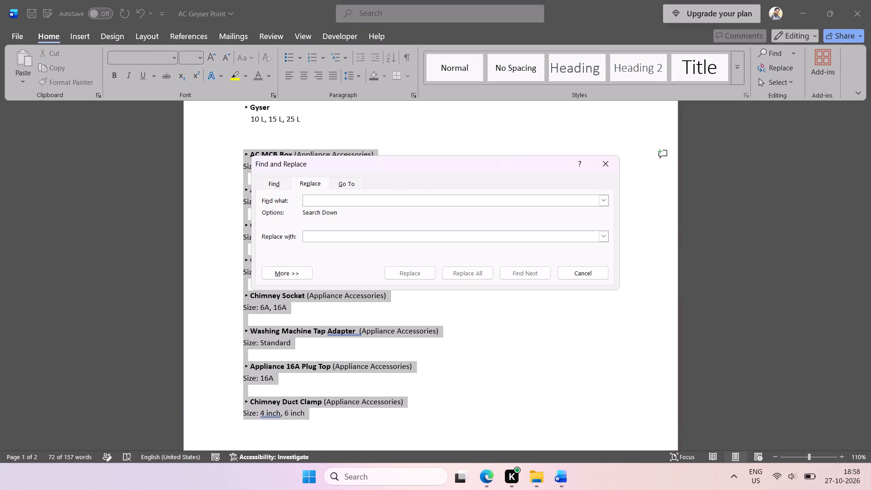
{"action": "left_click", "coordinate": [396, 199]}
{"action": "key", "text": "ctrl+v"}
{"action": "left_click", "coordinate": [357, 234]}
{"action": "key", "text": "space"}
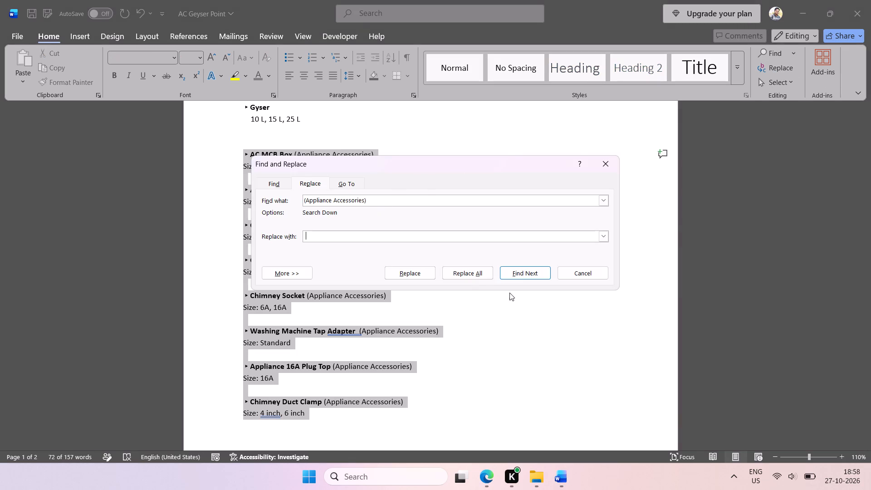
{"action": "left_click", "coordinate": [474, 274]}
{"action": "left_click", "coordinate": [468, 259]}
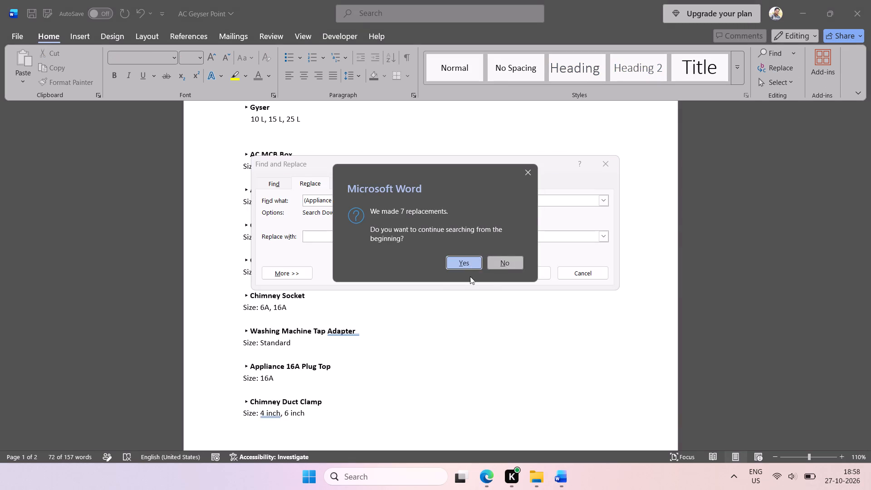
{"action": "left_click", "coordinate": [475, 258]}
{"action": "left_click", "coordinate": [501, 251]}
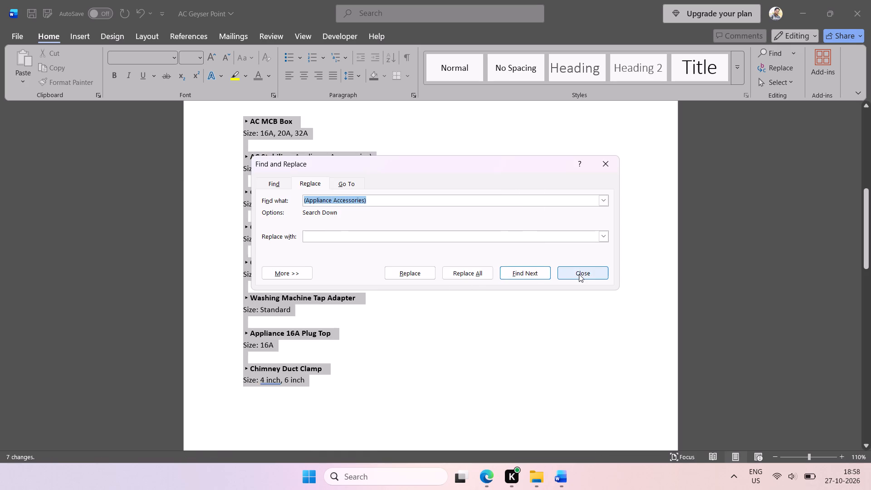
{"action": "left_click", "coordinate": [586, 274]}
Delete the extra blank line between the Gyser sizes and AC MCB Box.
{"action": "left_click", "coordinate": [390, 223]}
{"action": "scroll", "coordinate": [390, 223], "scroll_direction": "up", "scroll_amount": 1}
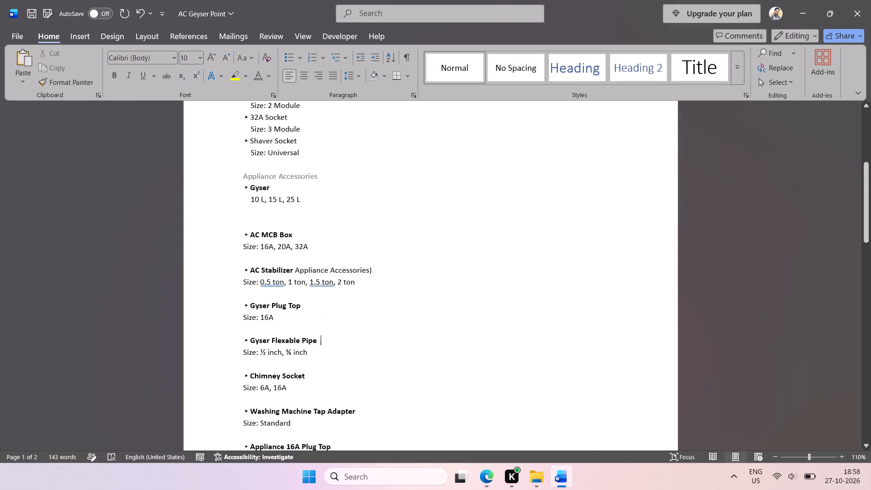
{"action": "scroll", "coordinate": [390, 223], "scroll_direction": "up", "scroll_amount": 1}
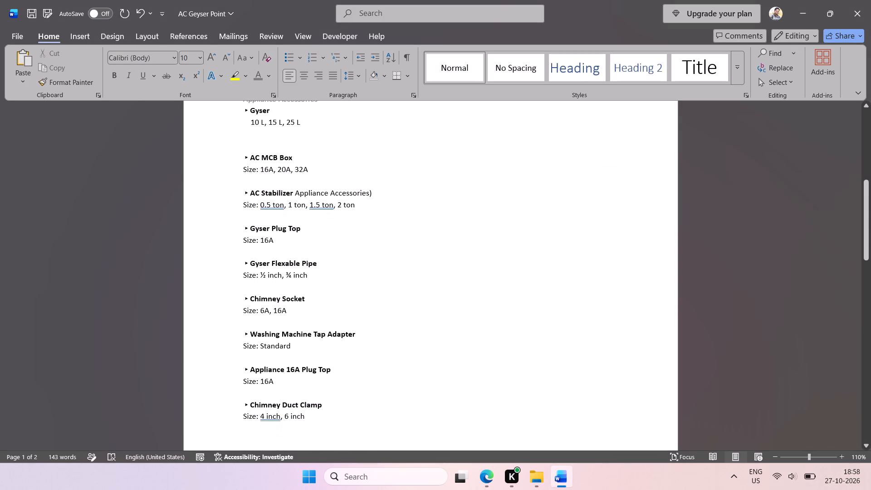
{"action": "scroll", "coordinate": [390, 215], "scroll_direction": "up", "scroll_amount": 1}
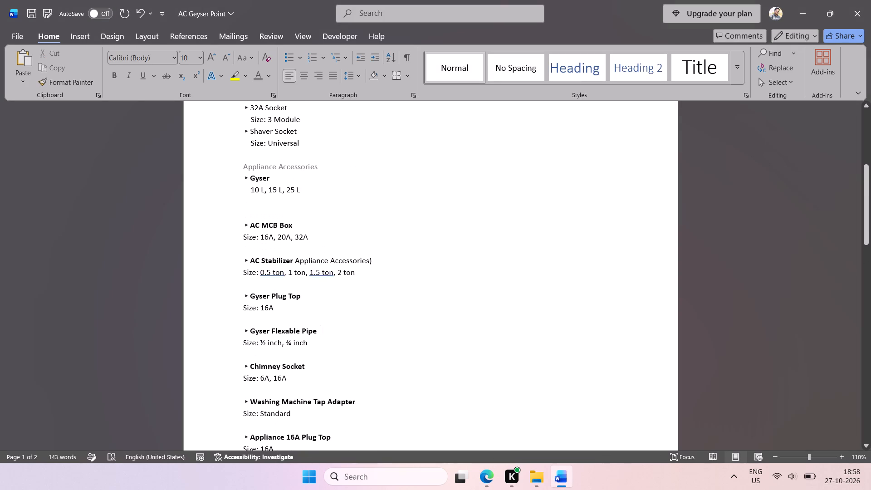
{"action": "scroll", "coordinate": [280, 193], "scroll_direction": "up", "scroll_amount": 1}
{"action": "left_click", "coordinate": [267, 218]}
{"action": "key", "text": "BackSpace"}
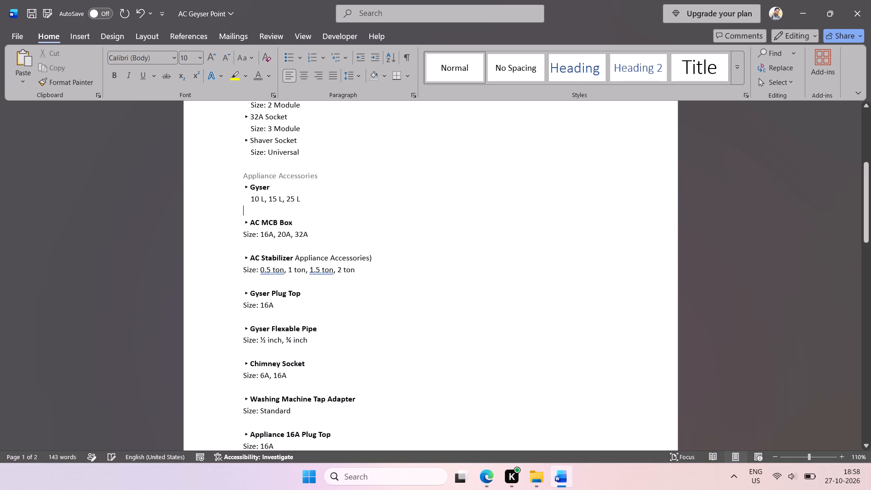
Delete the leftover "Appliance Accessories)" text after AC Stabilizer.
{"action": "left_click_drag", "start_coordinate": [386, 258], "coordinate": [315, 258]}
{"action": "key", "text": "BackSpace"}
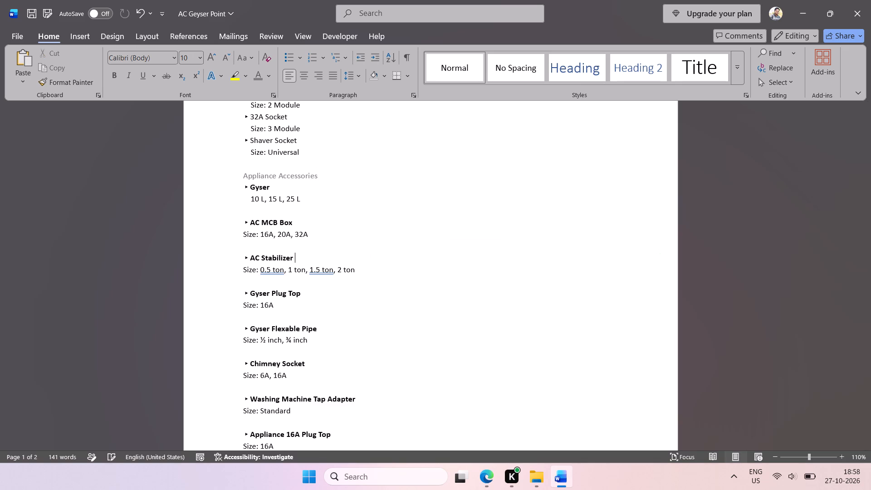
{"action": "key", "text": "BackSpace"}
Delete the blank lines above Gyser Plug Top and above Gyser Flexable Pipe.
{"action": "left_click", "coordinate": [289, 285]}
{"action": "key", "text": "BackSpace"}
{"action": "left_click", "coordinate": [265, 306]}
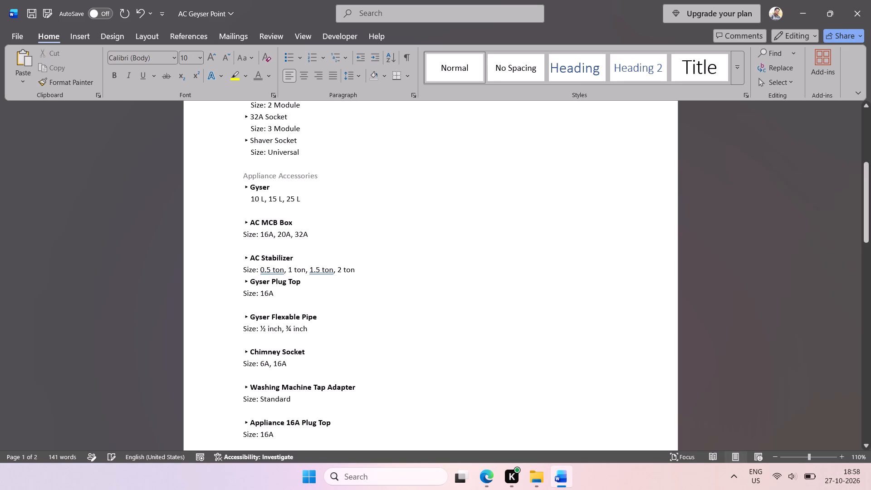
{"action": "key", "text": "BackSpace"}
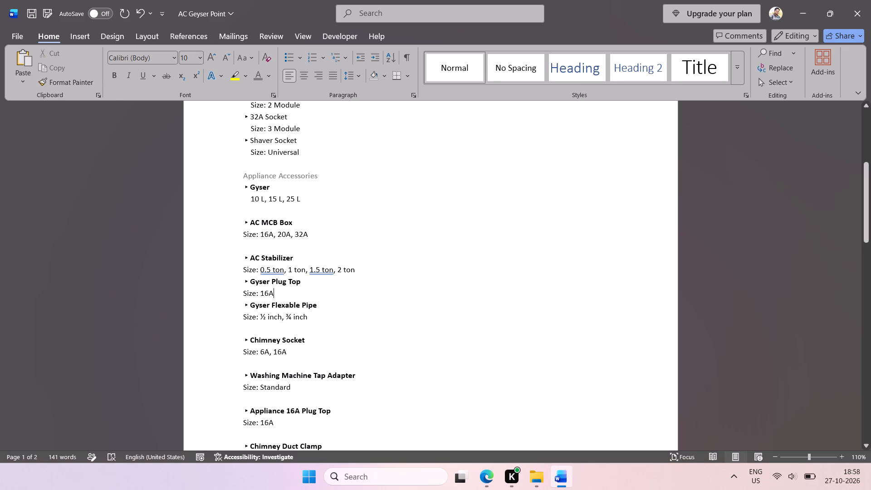
Replace all "Size:" text with the indented "Size: " copied from the Shaver Socket entry, starting from the entries AC MCB Box through Appliance 16A Plug Top.
{"action": "left_click_drag", "start_coordinate": [268, 152], "coordinate": [261, 152]}
{"action": "left_click_drag", "start_coordinate": [261, 152], "coordinate": [220, 152]}
{"action": "key", "text": "ctrl+c"}
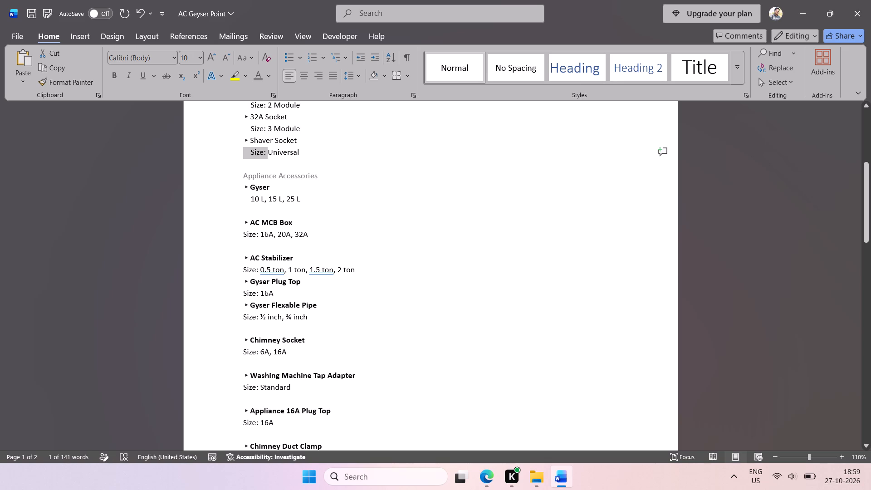
{"action": "left_click_drag", "start_coordinate": [274, 423], "coordinate": [269, 419]}
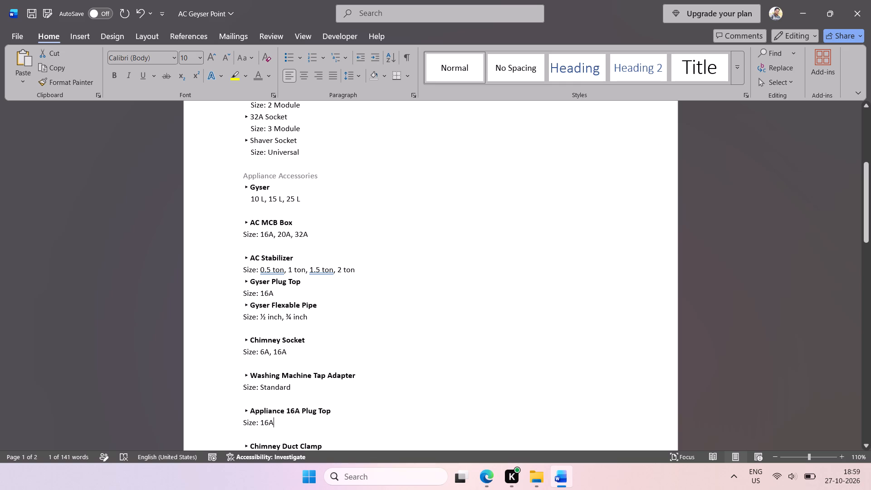
{"action": "left_click_drag", "start_coordinate": [269, 419], "coordinate": [209, 229]}
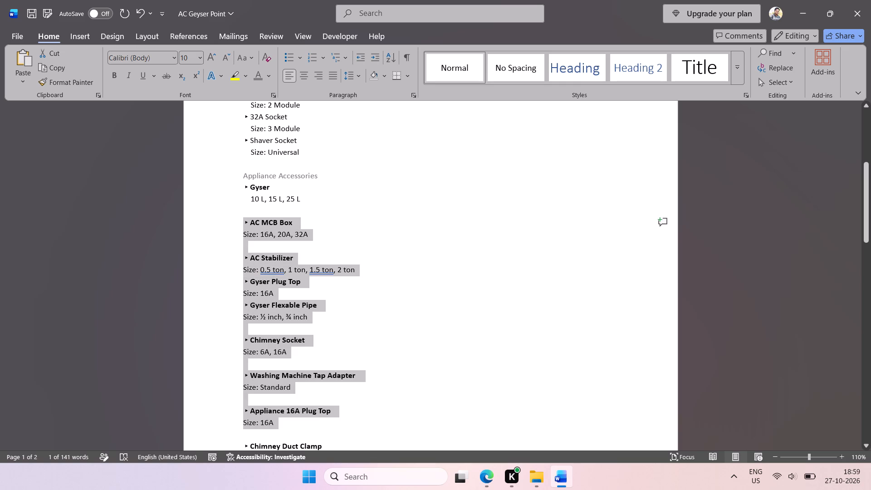
{"action": "left_click_drag", "start_coordinate": [209, 229], "coordinate": [209, 229]}
{"action": "left_click", "coordinate": [784, 72]}
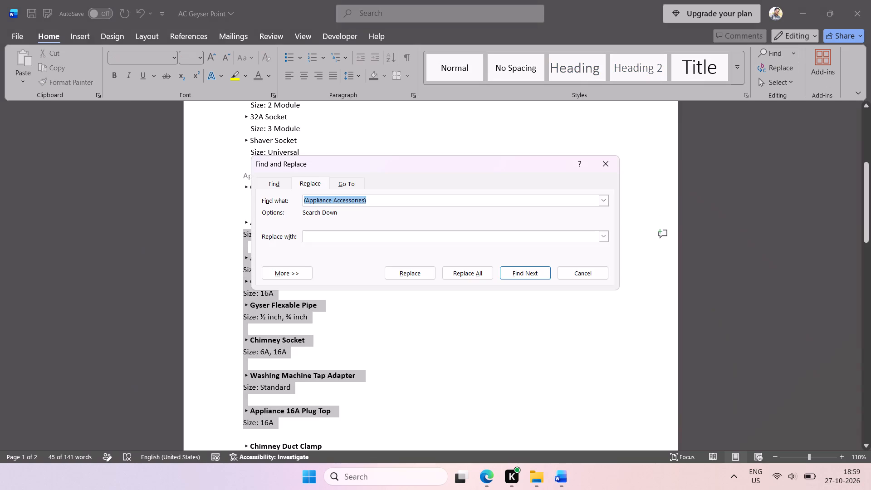
{"action": "type", "text": "Size:"}
{"action": "key", "text": "Tab"}
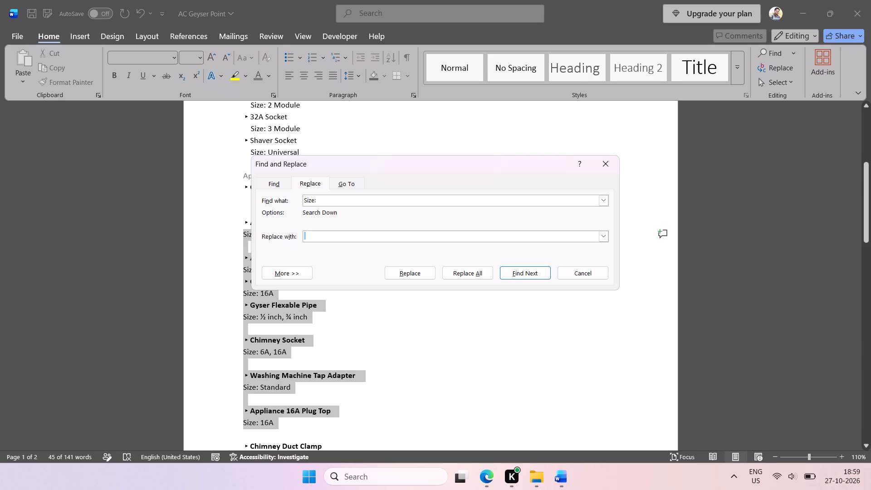
{"action": "key", "text": "ctrl+v"}
{"action": "left_click", "coordinate": [469, 276]}
{"action": "left_click", "coordinate": [466, 257]}
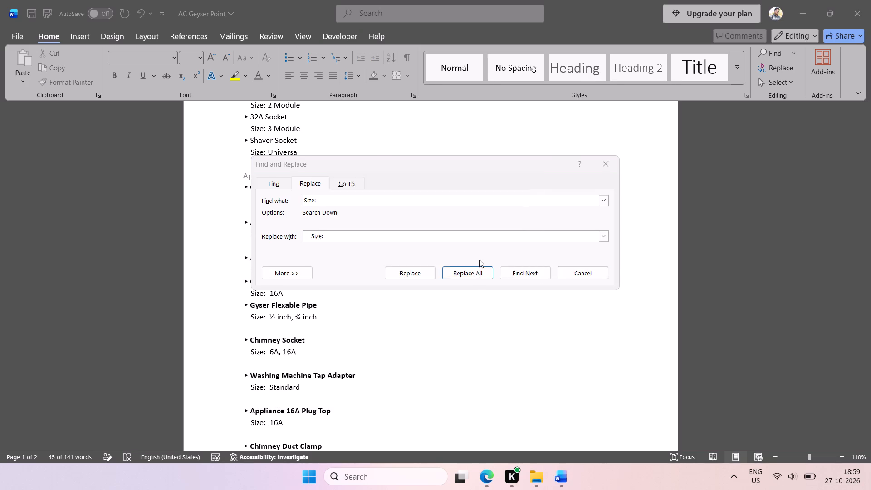
{"action": "left_click", "coordinate": [465, 259]}
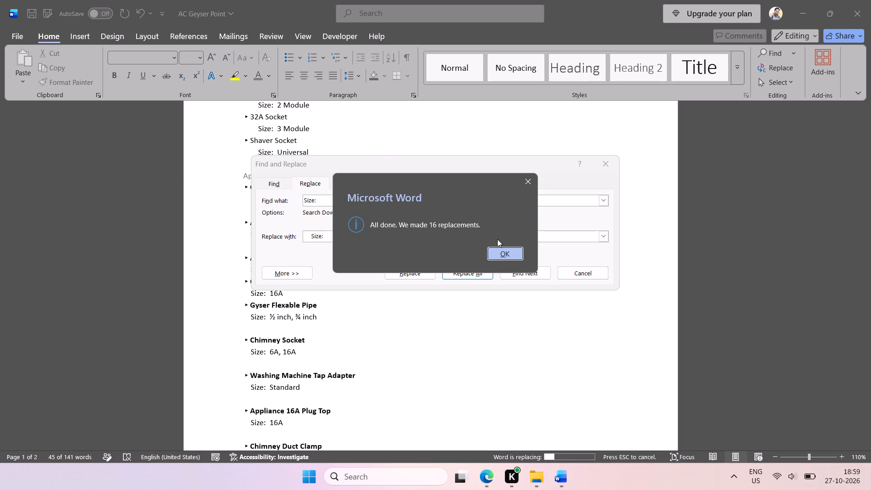
{"action": "left_click", "coordinate": [502, 253]}
{"action": "left_click", "coordinate": [605, 163]}
{"action": "left_click", "coordinate": [382, 191]}
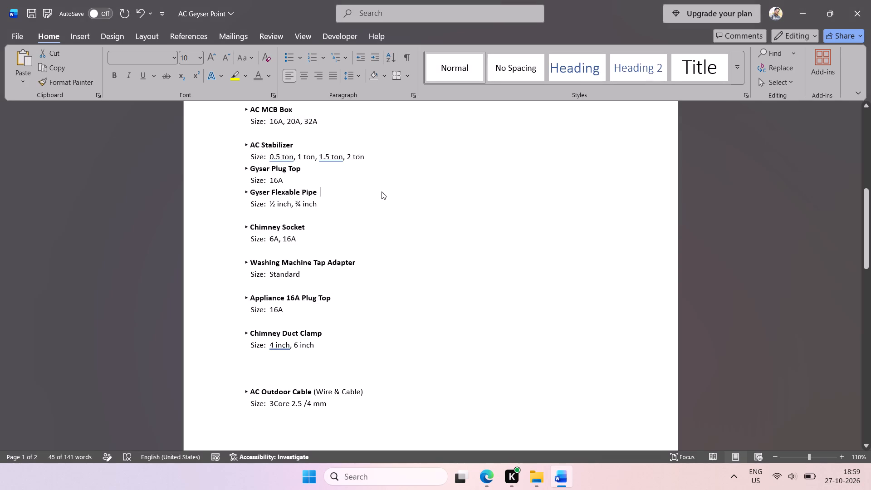
Delete the blank lines separating the entries from Gyser through Chimney Duct Clamp, plus one of the blank lines above AC Outdoor Cable.
{"action": "scroll", "coordinate": [382, 191], "scroll_direction": "up", "scroll_amount": 1}
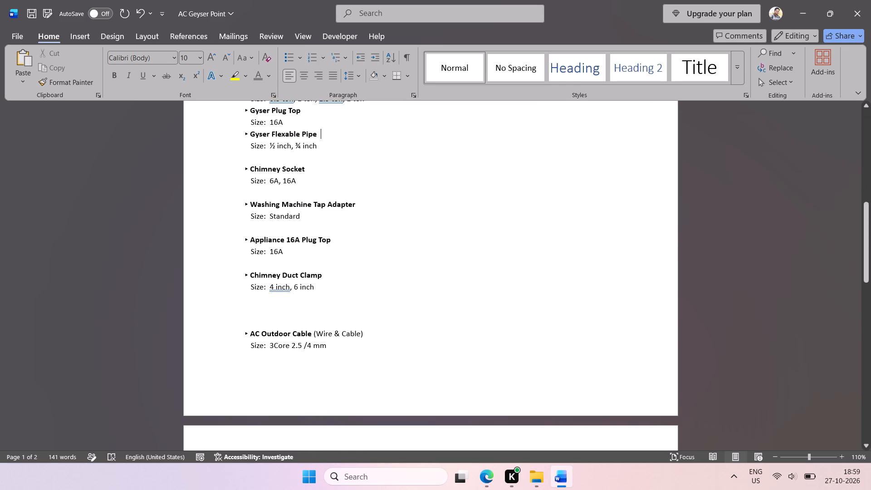
{"action": "scroll", "coordinate": [382, 191], "scroll_direction": "up", "scroll_amount": 1}
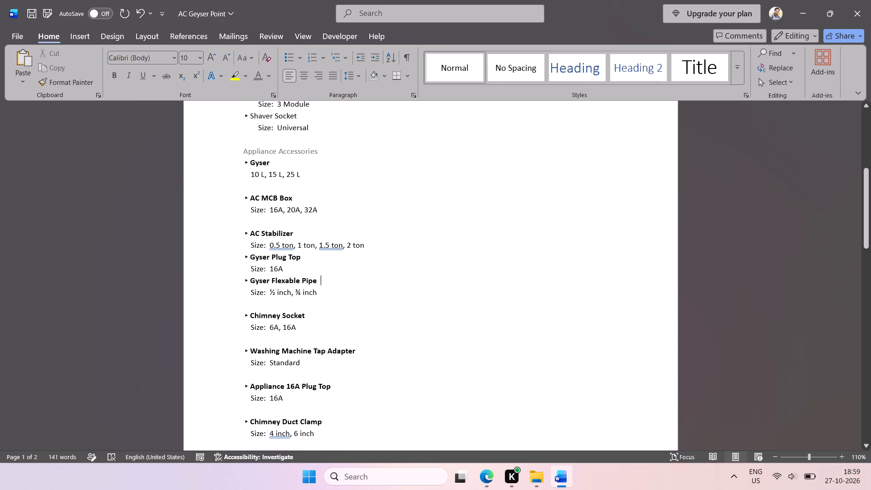
{"action": "left_click", "coordinate": [271, 190]}
{"action": "key", "text": "BackSpace"}
{"action": "left_click", "coordinate": [265, 210]}
{"action": "key", "text": "BackSpace"}
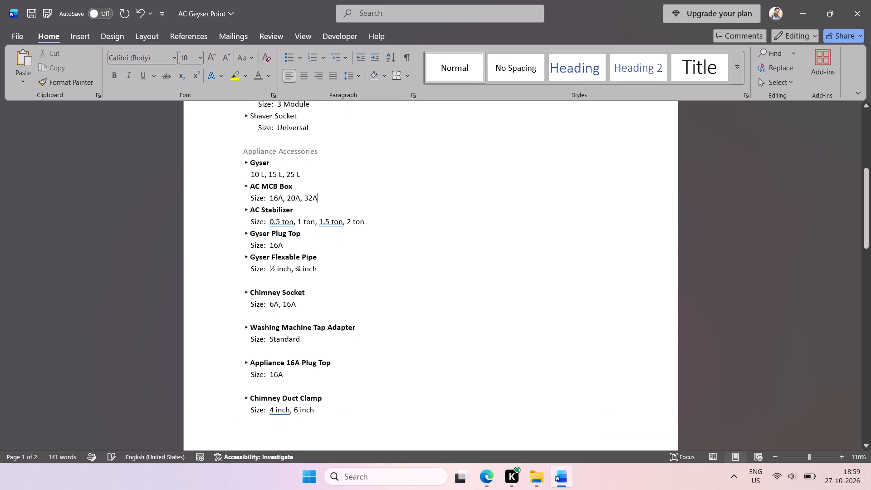
{"action": "left_click", "coordinate": [259, 285]}
{"action": "key", "text": "BackSpace"}
{"action": "left_click", "coordinate": [262, 304]}
{"action": "key", "text": "BackSpace"}
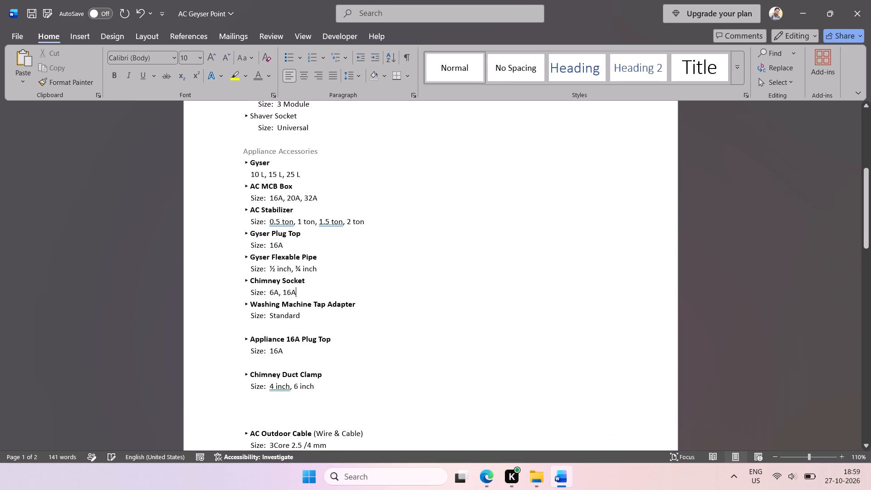
{"action": "left_click", "coordinate": [267, 327]}
{"action": "key", "text": "BackSpace"}
{"action": "left_click", "coordinate": [267, 350]}
{"action": "key", "text": "BackSpace"}
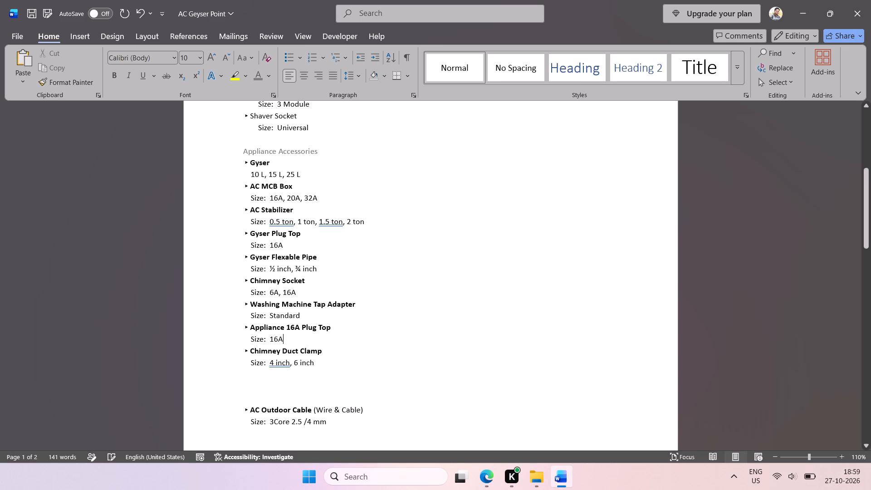
{"action": "left_click", "coordinate": [270, 395]}
{"action": "key", "text": "BackSpace"}
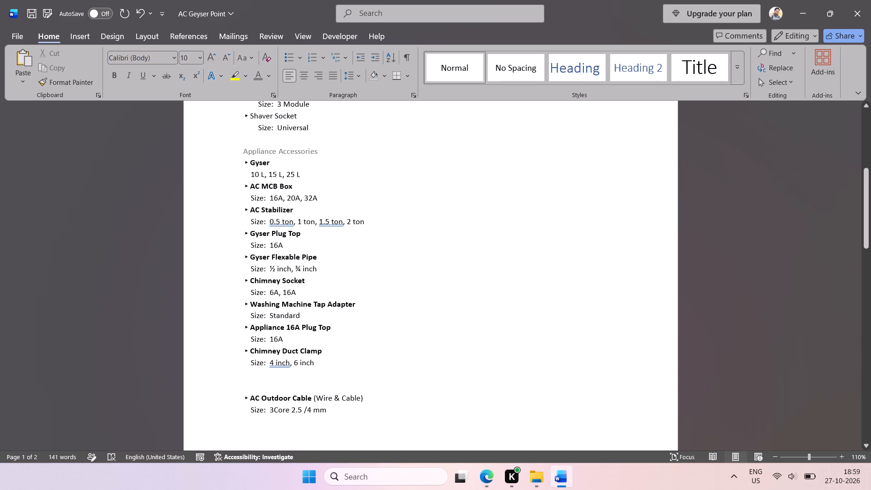
Copy the grey word "Accessories" from the Appliance Accessories heading to below the Chimney Duct Clamp sizes, with a blank line above it.
{"action": "scroll", "coordinate": [328, 305], "scroll_direction": "down", "scroll_amount": 1}
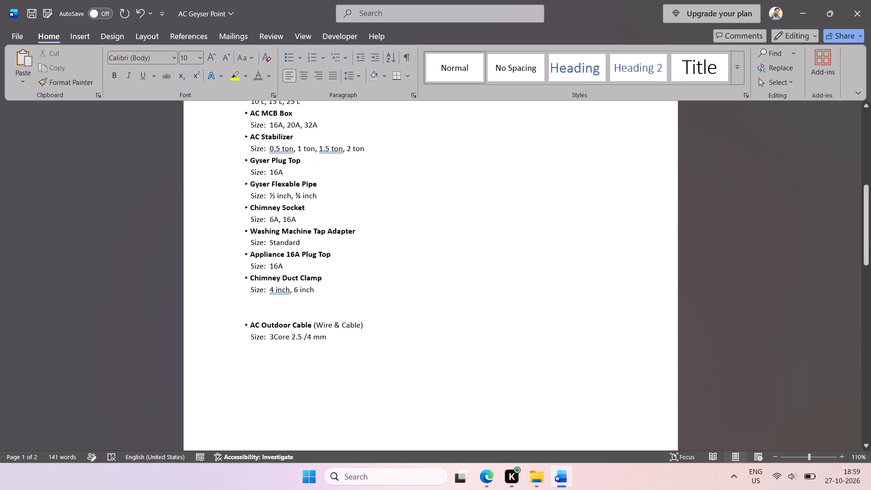
{"action": "left_click", "coordinate": [362, 325]}
{"action": "scroll", "coordinate": [350, 270], "scroll_direction": "up", "scroll_amount": 1}
{"action": "double_click", "coordinate": [295, 154]}
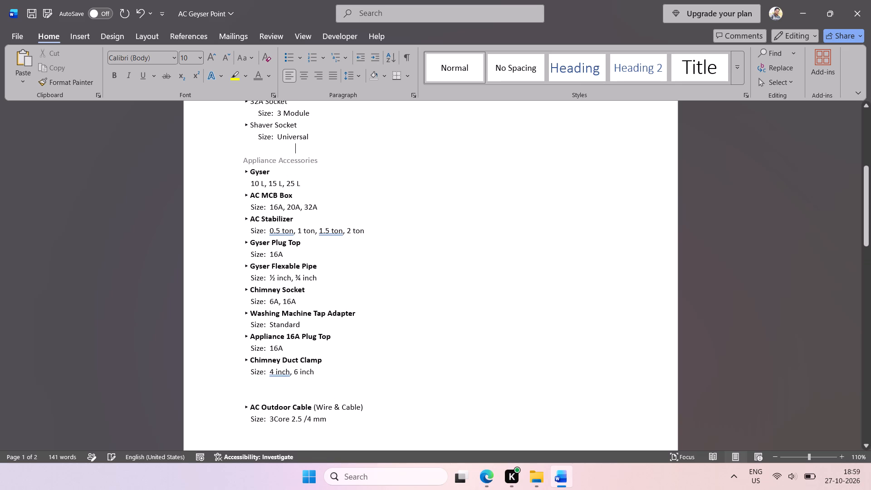
{"action": "double_click", "coordinate": [296, 162]}
{"action": "key", "text": "ctrl+c"}
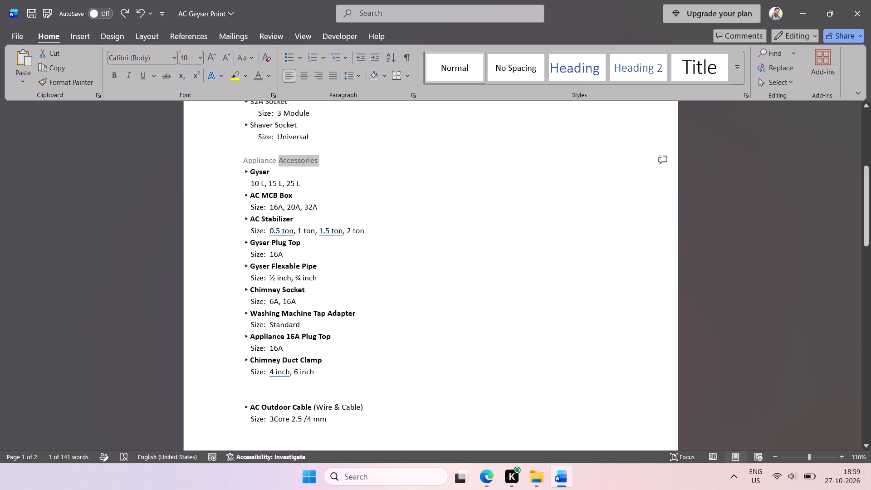
{"action": "left_click", "coordinate": [261, 386]}
{"action": "key", "text": "ctrl+v"}
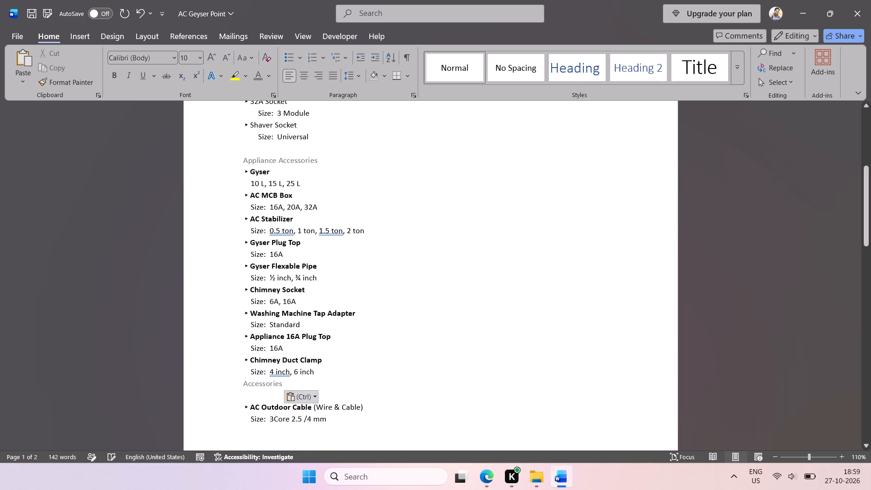
{"action": "left_click", "coordinate": [242, 386]}
{"action": "key", "text": "Return"}
Replace the grey "Accessories" heading above AC Outdoor Cable with the copied text "Wire & Cable", keeping only the text so it stays grey.
{"action": "scroll", "coordinate": [324, 335], "scroll_direction": "down", "scroll_amount": 1}
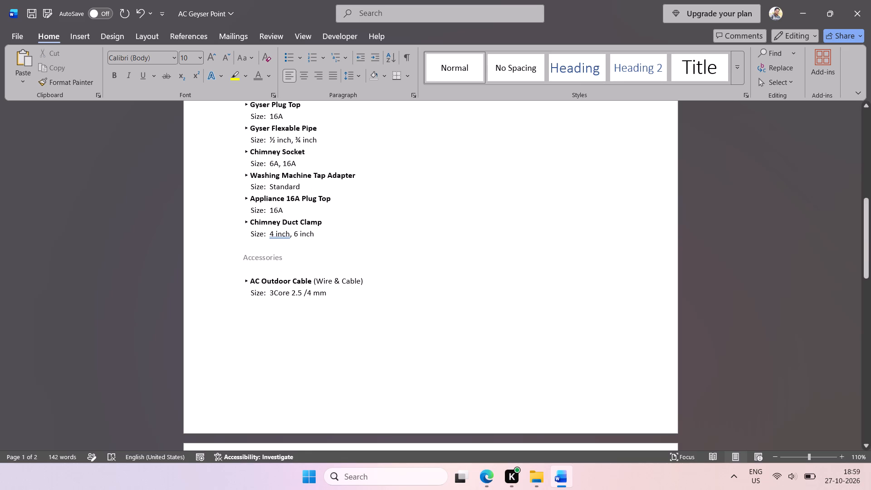
{"action": "scroll", "coordinate": [336, 292], "scroll_direction": "down", "scroll_amount": 1}
{"action": "left_click_drag", "start_coordinate": [361, 283], "coordinate": [320, 284]}
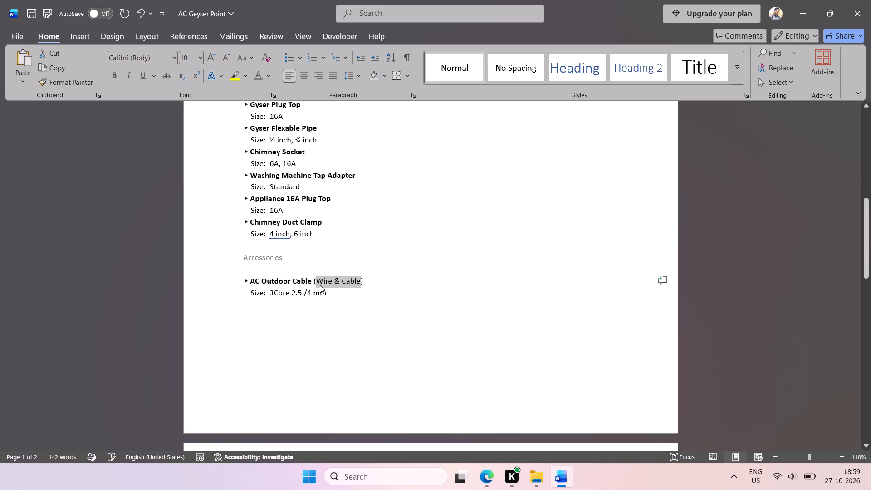
{"action": "key", "text": "ctrl+c"}
{"action": "double_click", "coordinate": [268, 259]}
{"action": "right_click", "coordinate": [268, 259]}
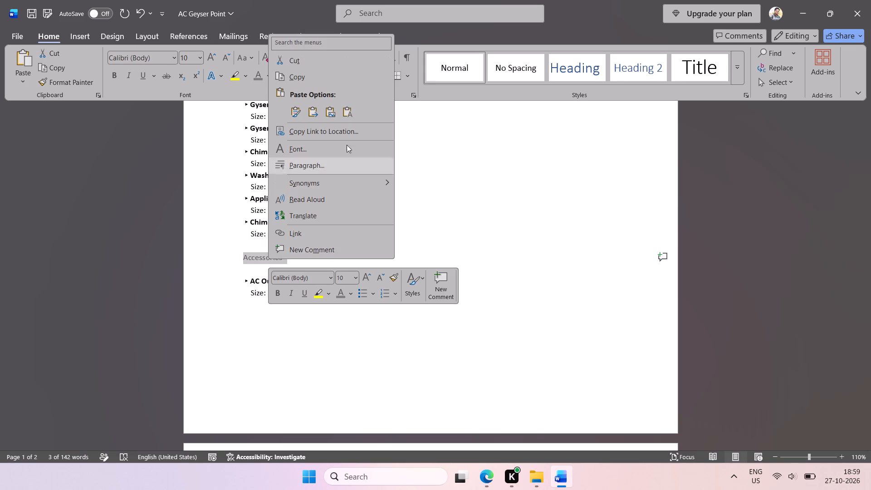
{"action": "left_click", "coordinate": [353, 115]}
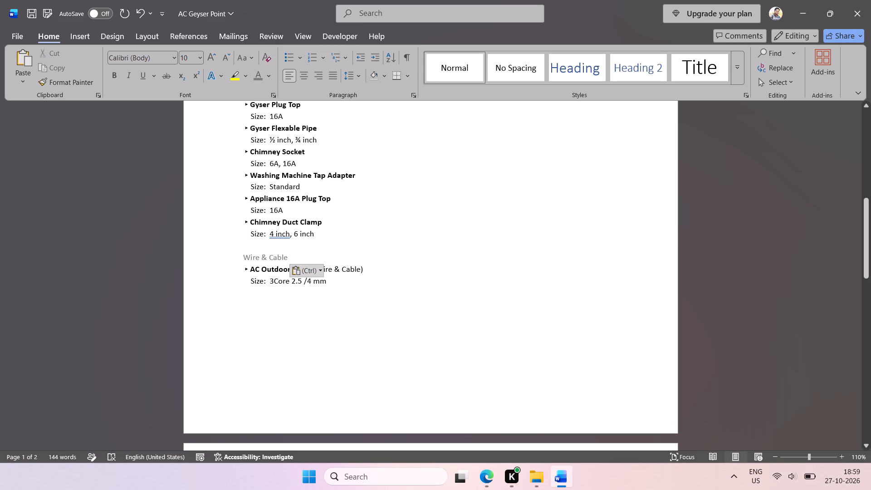
Delete the empty content after the AC Outdoor Cable size line, including the blank second page.
{"action": "scroll", "coordinate": [325, 286], "scroll_direction": "up", "scroll_amount": 1}
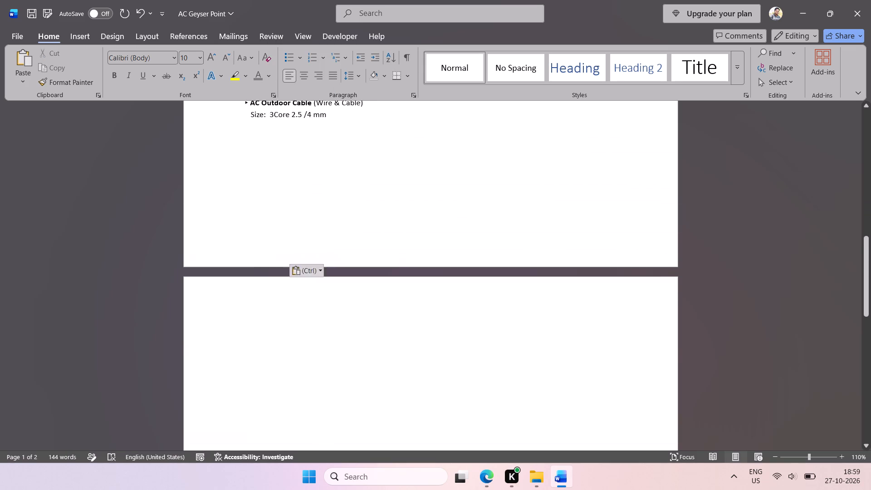
{"action": "scroll", "coordinate": [339, 249], "scroll_direction": "up", "scroll_amount": 1}
{"action": "left_click_drag", "start_coordinate": [330, 186], "coordinate": [400, 483]}
{"action": "key", "text": "BackSpace"}
{"action": "scroll", "coordinate": [374, 295], "scroll_direction": "up", "scroll_amount": 1}
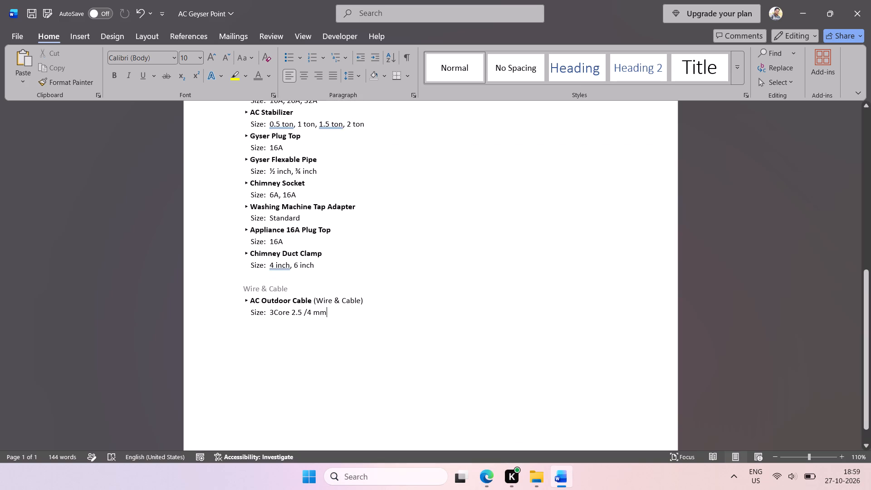
Remove bold from all text in the AC Geyser Point document and save it.
{"action": "scroll", "coordinate": [374, 298], "scroll_direction": "up", "scroll_amount": 1}
{"action": "key", "text": "ctrl+a"}
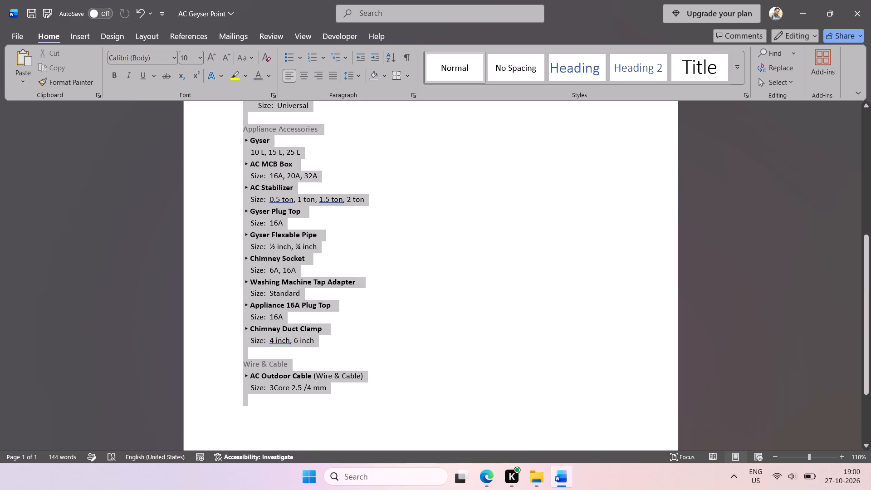
{"action": "key", "text": "ctrl+b"}
{"action": "key", "text": "ctrl+b"}
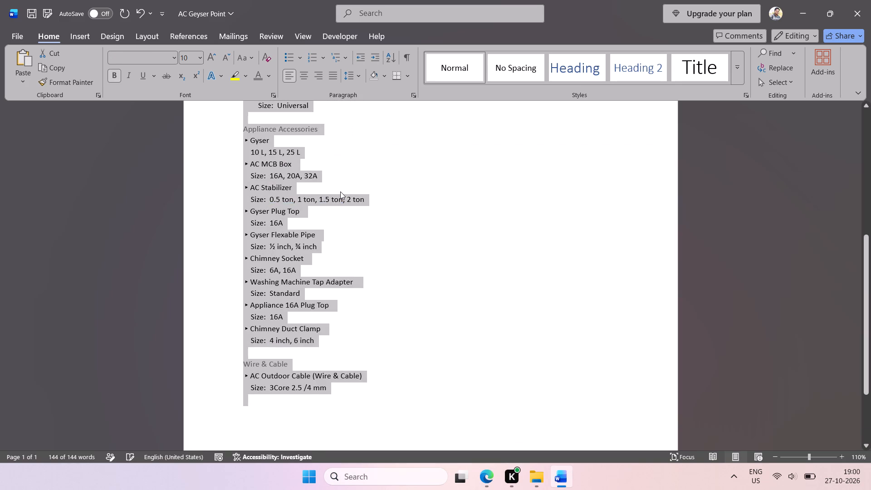
{"action": "left_click", "coordinate": [357, 343]}
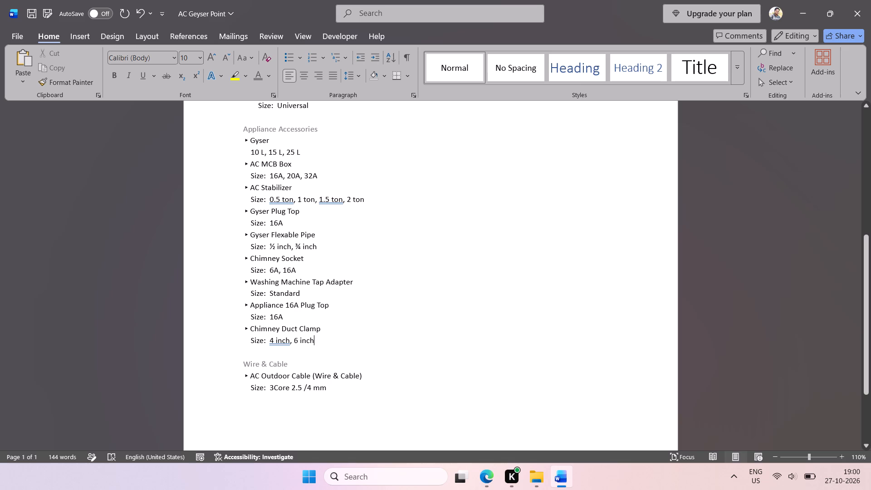
{"action": "scroll", "coordinate": [354, 238], "scroll_direction": "up", "scroll_amount": 5}
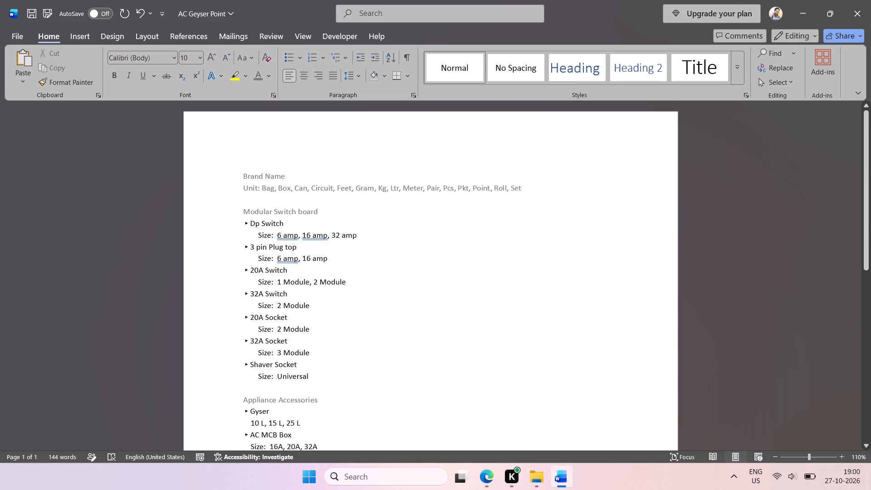
{"action": "key", "text": "ctrl+s"}
Capitalize "Board" in the Modular Switch Board heading, save the AC Geyser Point document and close it.
{"action": "left_click", "coordinate": [305, 212]}
{"action": "key", "text": "shift+F3"}
{"action": "left_click", "coordinate": [353, 221]}
{"action": "key", "text": "ctrl+s"}
{"action": "left_click", "coordinate": [864, 3]}
Open the Cable document from the House Material folder.
{"action": "left_click", "coordinate": [216, 233]}
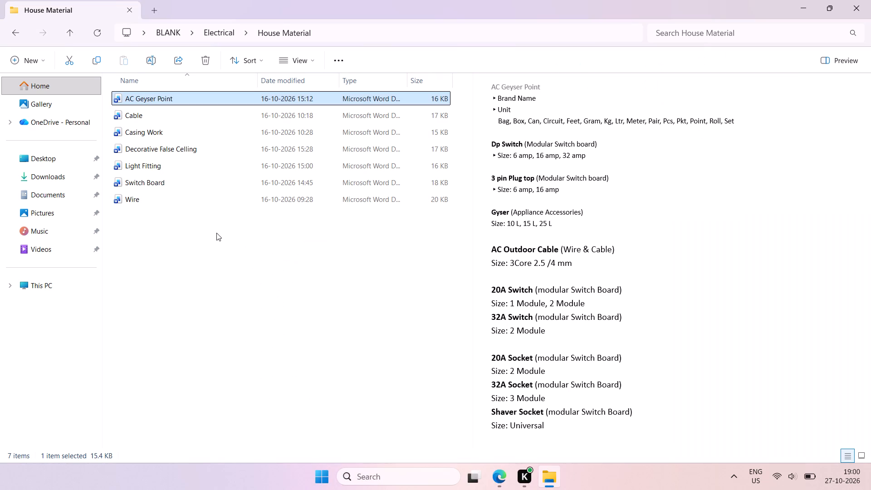
{"action": "left_click", "coordinate": [202, 303]}
{"action": "left_click", "coordinate": [161, 116]}
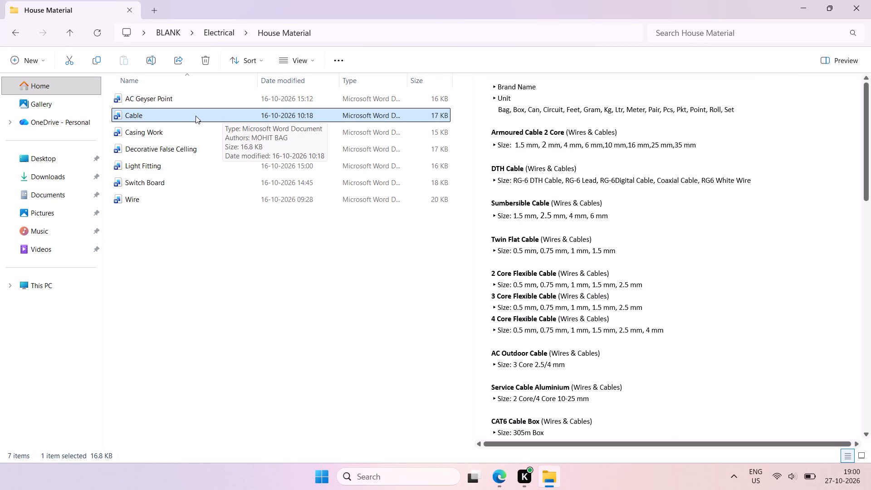
{"action": "double_click", "coordinate": [219, 117]}
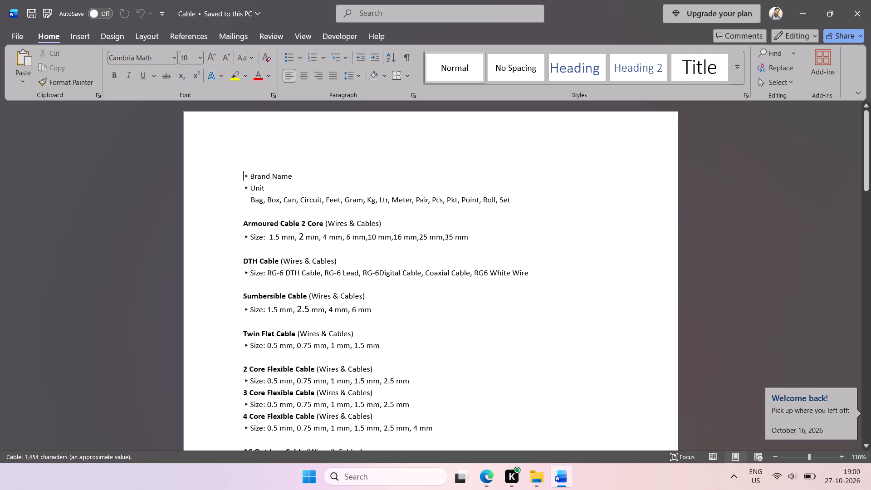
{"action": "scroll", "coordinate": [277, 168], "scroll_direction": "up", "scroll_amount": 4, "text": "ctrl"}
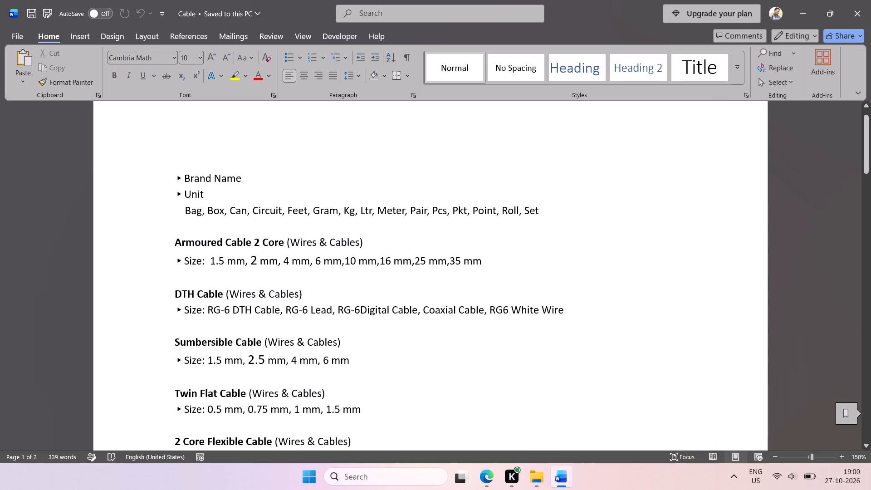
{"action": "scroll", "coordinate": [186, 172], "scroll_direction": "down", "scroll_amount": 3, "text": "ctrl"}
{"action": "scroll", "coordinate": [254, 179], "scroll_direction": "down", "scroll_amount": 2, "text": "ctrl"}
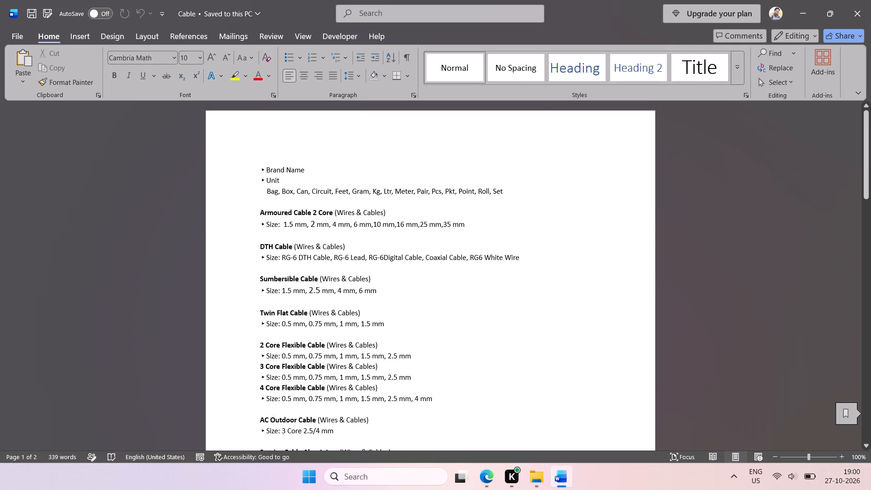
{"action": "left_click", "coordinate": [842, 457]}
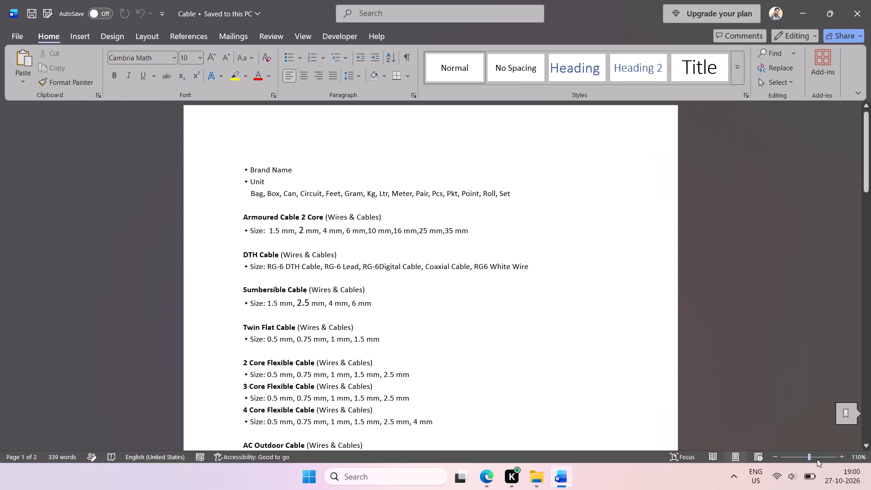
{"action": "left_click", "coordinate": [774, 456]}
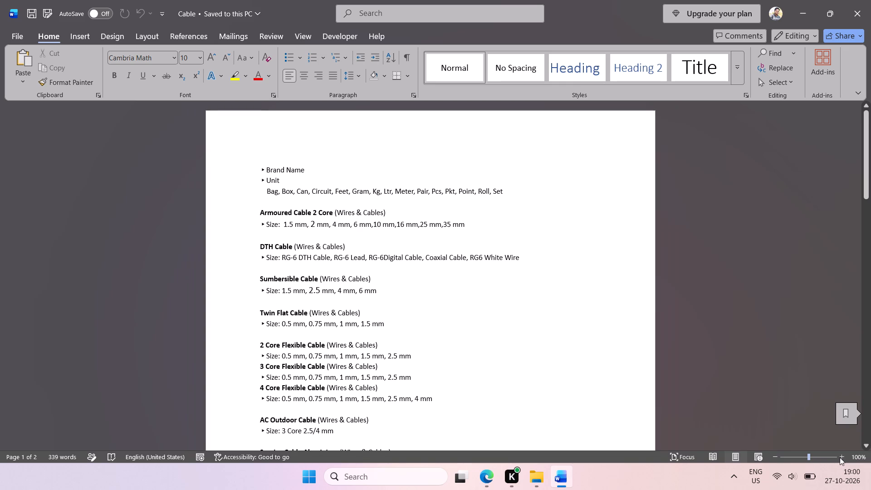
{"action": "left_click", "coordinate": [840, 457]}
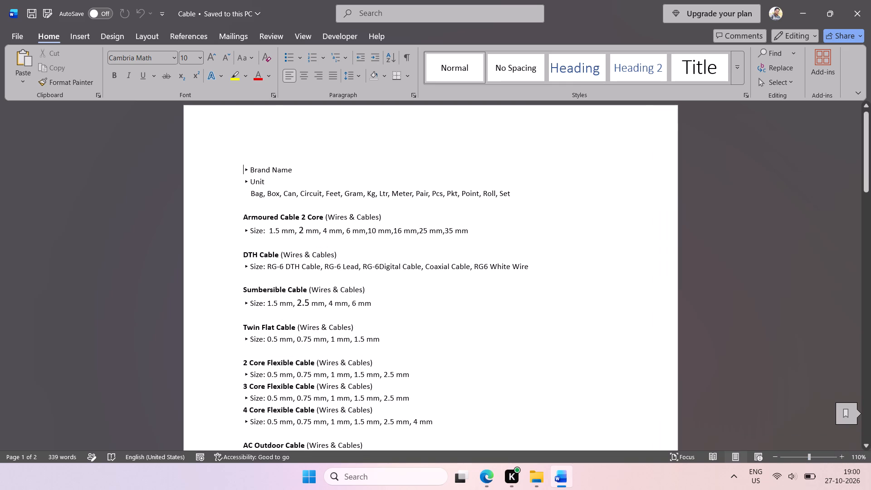
Remove the bullets from the Brand Name and Unit lines and join the unit list onto the Unit line after a colon.
{"action": "left_click_drag", "start_coordinate": [252, 169], "coordinate": [209, 168]}
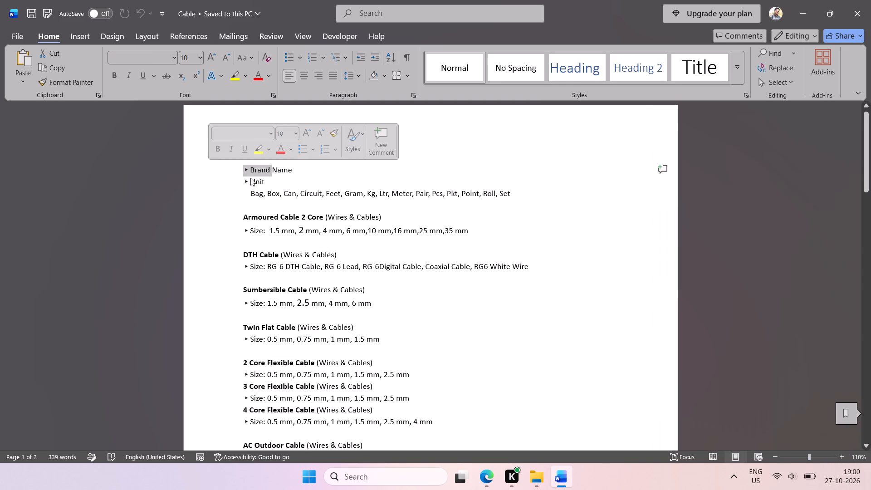
{"action": "left_click", "coordinate": [251, 178]}
{"action": "left_click_drag", "start_coordinate": [252, 170], "coordinate": [232, 170]}
{"action": "key", "text": "BackSpace"}
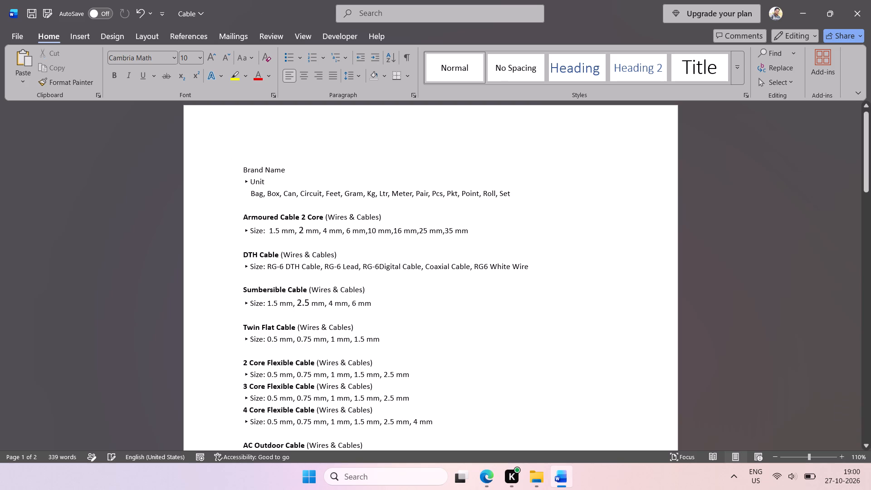
{"action": "left_click_drag", "start_coordinate": [249, 183], "coordinate": [220, 184]}
{"action": "key", "text": "BackSpace"}
{"action": "double_click", "coordinate": [248, 192]}
{"action": "key", "text": "BackSpace"}
{"action": "key", "text": "BackSpace"}
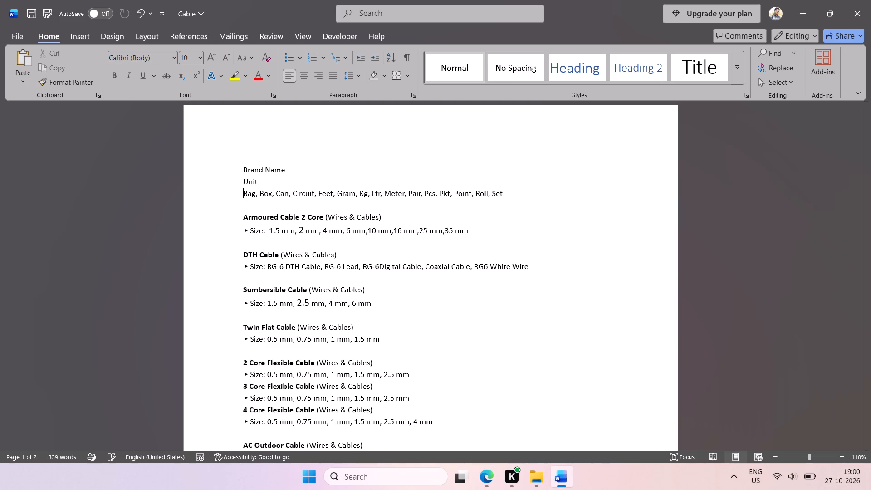
{"action": "type", "text": ":"}
{"action": "key", "text": "space"}
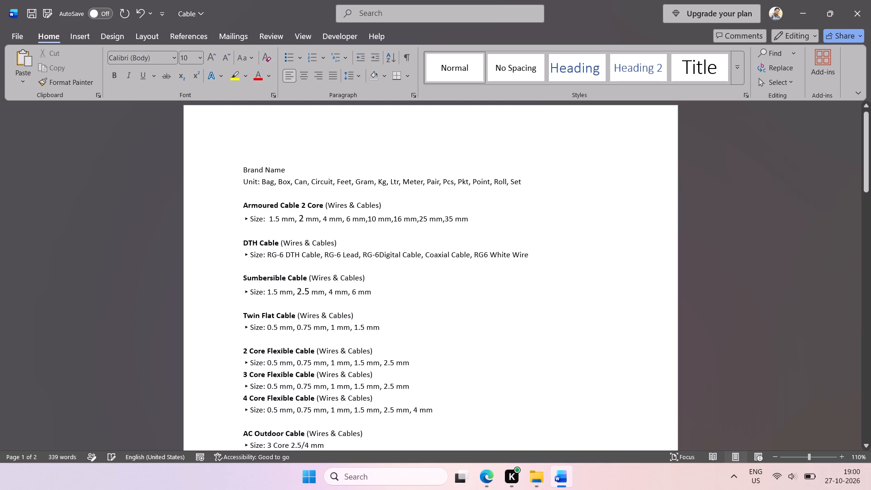
Colour the Brand Name and Unit lines dark grey from the theme colours.
{"action": "left_click_drag", "start_coordinate": [521, 182], "coordinate": [234, 162]}
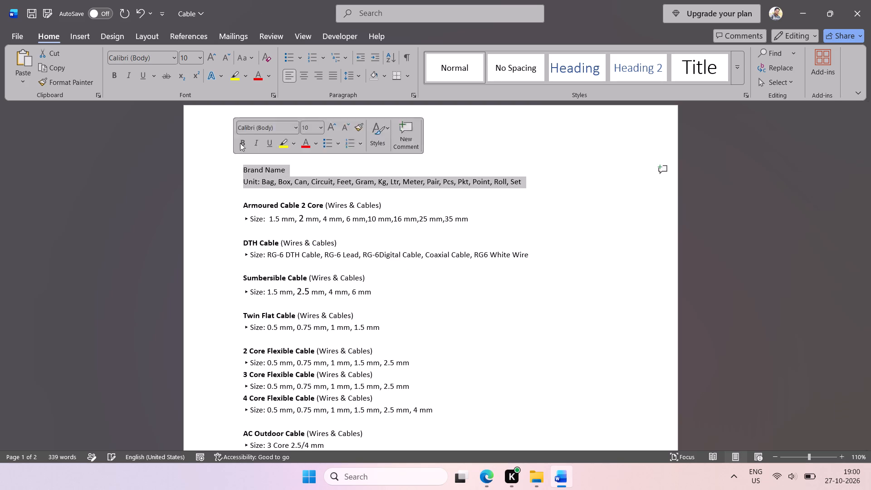
{"action": "left_click", "coordinate": [270, 73]}
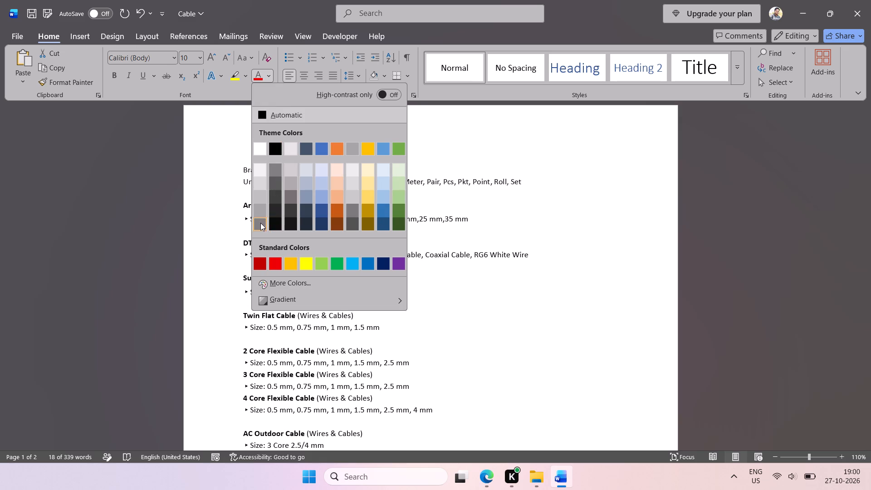
{"action": "left_click", "coordinate": [260, 223]}
{"action": "left_click", "coordinate": [376, 210]}
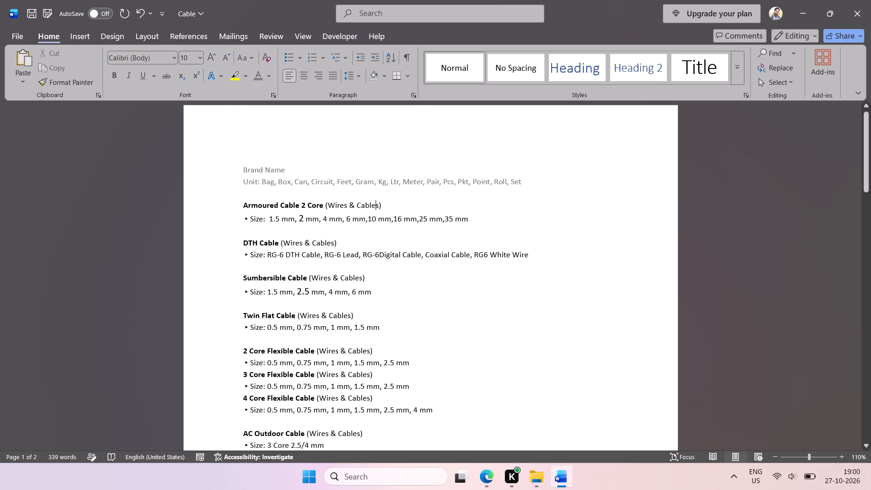
Move "Wires & Cables" out of the Armoured Cable 2 Core brackets to a heading line above it, with blank lines before it.
{"action": "left_click_drag", "start_coordinate": [378, 206], "coordinate": [332, 208]}
{"action": "key", "text": "ctrl+x"}
{"action": "left_click", "coordinate": [246, 198]}
{"action": "key", "text": "ctrl+v"}
{"action": "left_click", "coordinate": [240, 194]}
{"action": "key", "text": "Return"}
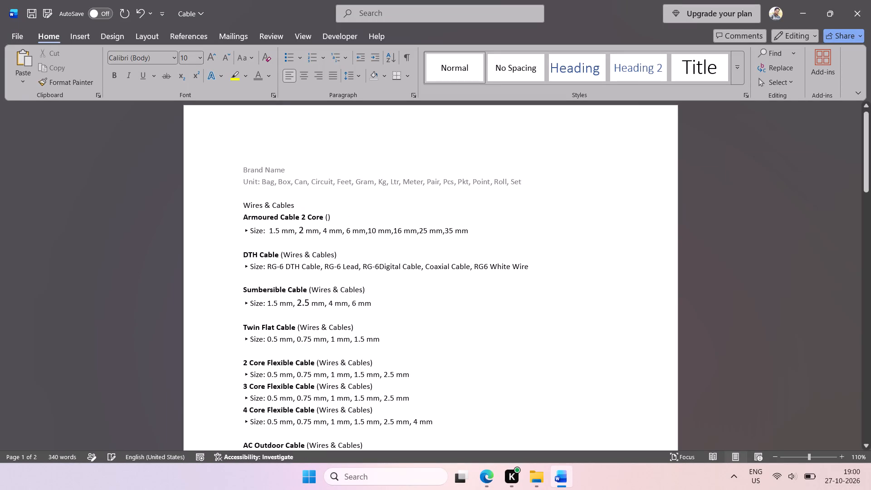
{"action": "key", "text": "Return"}
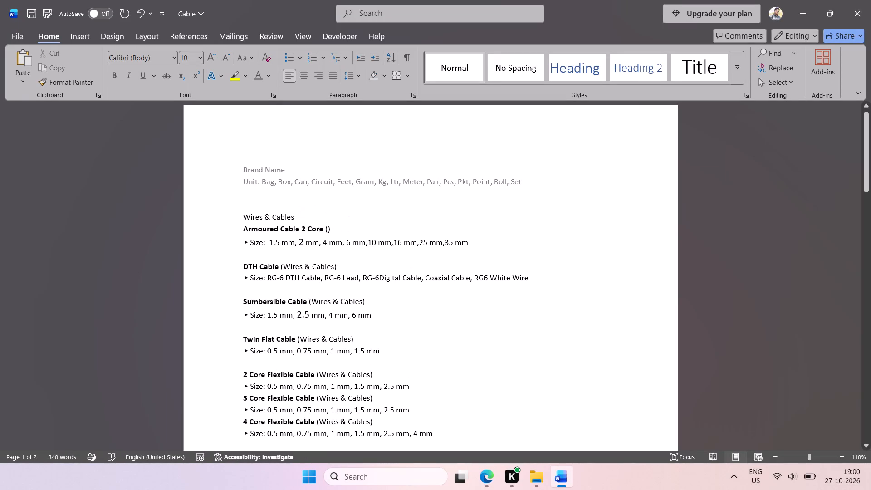
Move "CCTV & Networking" out of the Patch Cord brackets to its own heading line above that entry, keeping a blank line before it.
{"action": "scroll", "coordinate": [334, 340], "scroll_direction": "down", "scroll_amount": 2}
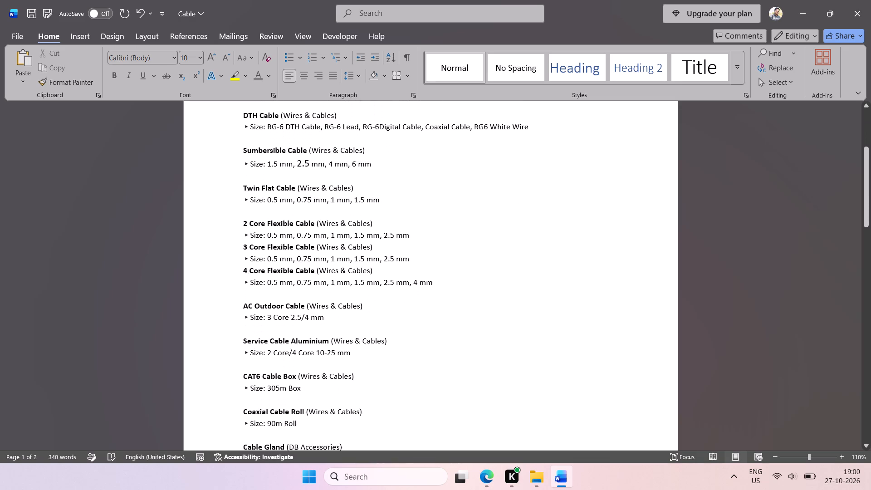
{"action": "scroll", "coordinate": [347, 373], "scroll_direction": "down", "scroll_amount": 4}
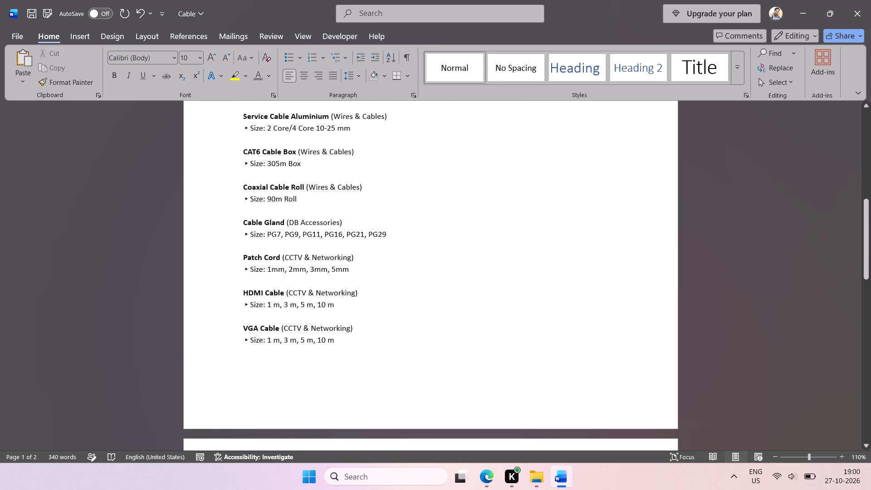
{"action": "scroll", "coordinate": [348, 336], "scroll_direction": "down", "scroll_amount": 1}
{"action": "left_click_drag", "start_coordinate": [352, 238], "coordinate": [291, 237]}
{"action": "key", "text": "ctrl+x"}
{"action": "left_click", "coordinate": [240, 231]}
{"action": "key", "text": "Return"}
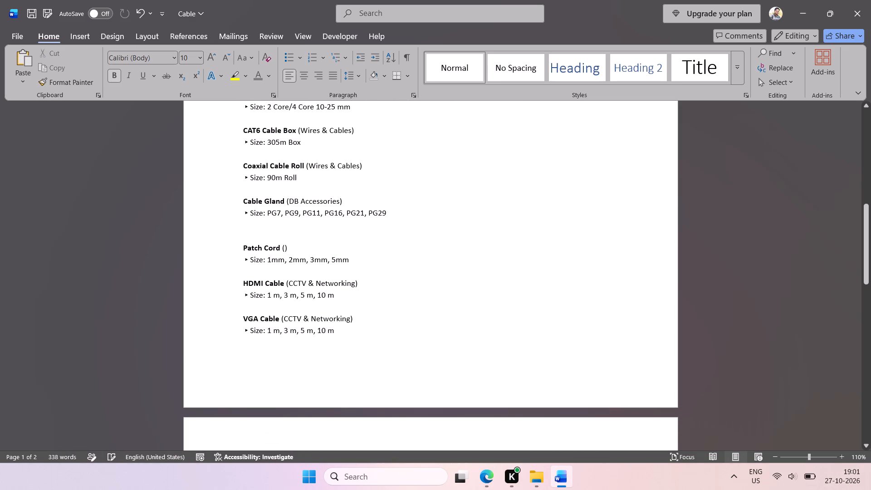
{"action": "left_click", "coordinate": [249, 232]}
{"action": "key", "text": "ctrl+v"}
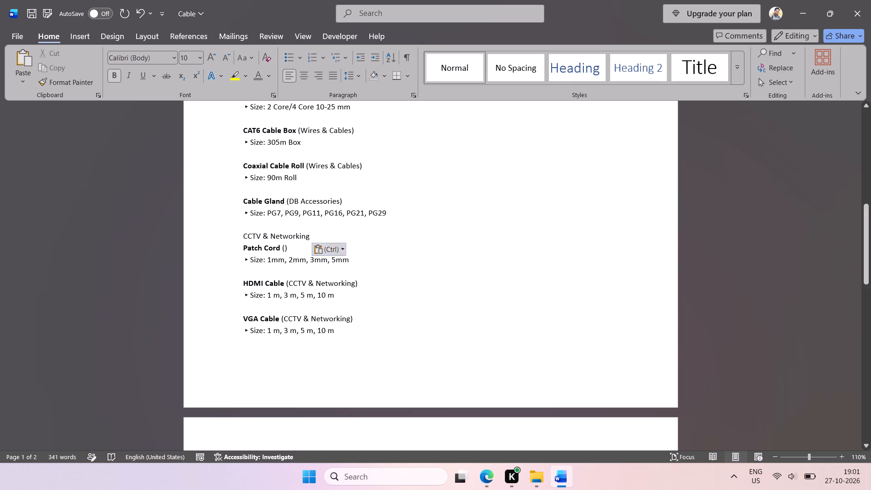
Move "Pump & Motor" out of the Pump Float Cable brackets to its own heading line above that entry, with a blank line before it.
{"action": "scroll", "coordinate": [342, 299], "scroll_direction": "down", "scroll_amount": 4}
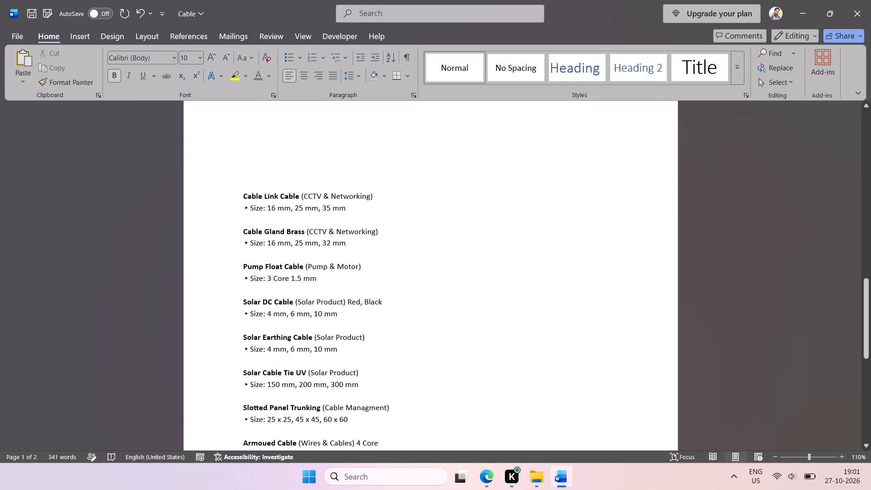
{"action": "scroll", "coordinate": [350, 298], "scroll_direction": "down", "scroll_amount": 1}
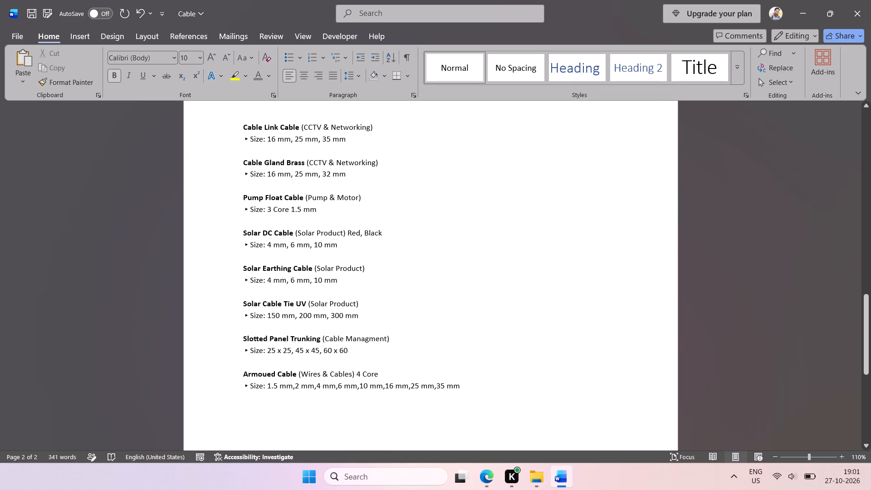
{"action": "scroll", "coordinate": [350, 298], "scroll_direction": "down", "scroll_amount": 2}
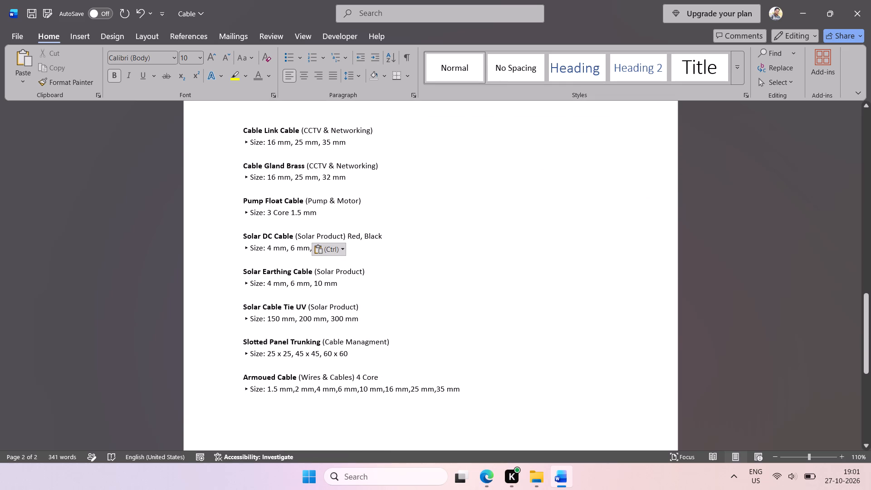
{"action": "left_click_drag", "start_coordinate": [358, 200], "coordinate": [312, 201]}
{"action": "key", "text": "ctrl+x"}
{"action": "left_click", "coordinate": [244, 194]}
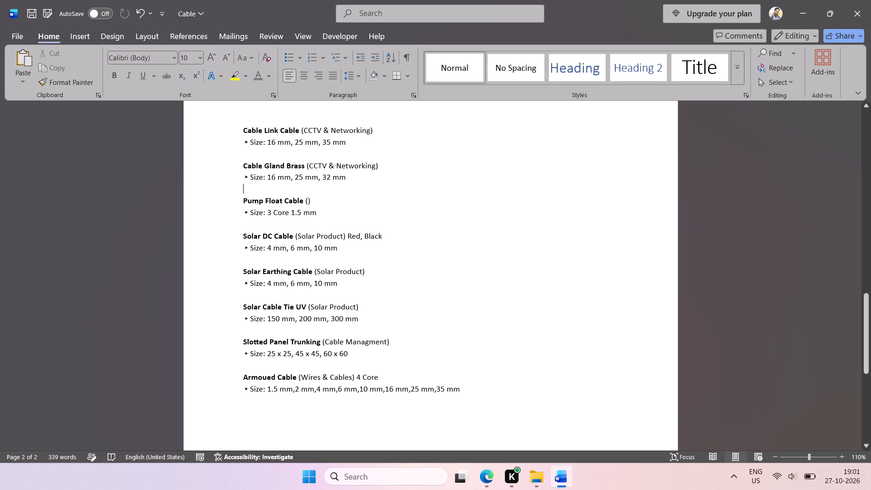
{"action": "key", "text": "ctrl+v"}
{"action": "left_click", "coordinate": [241, 189]}
{"action": "key", "text": "Return"}
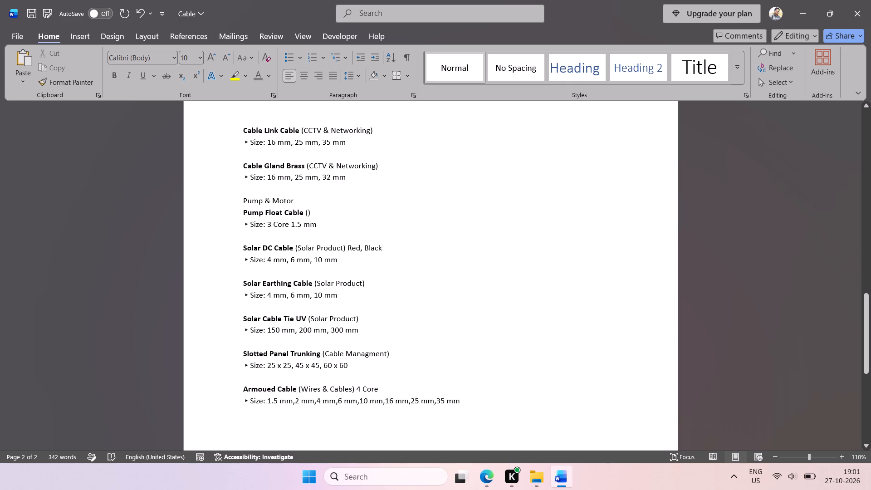
Copy "Solar Product)" from the Solar Earthing Cable entry to a heading line above Solar DC Cable, with a blank line before it.
{"action": "left_click_drag", "start_coordinate": [363, 284], "coordinate": [325, 284]}
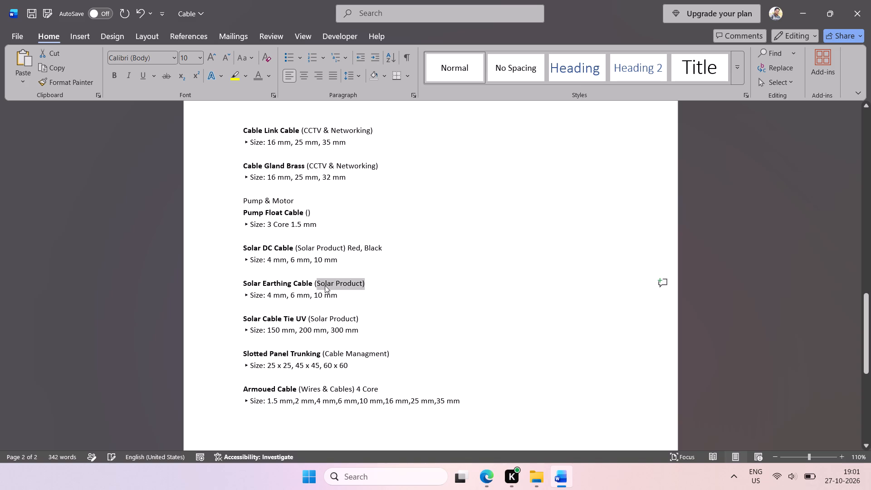
{"action": "key", "text": "ctrl+c"}
{"action": "left_click", "coordinate": [243, 242]}
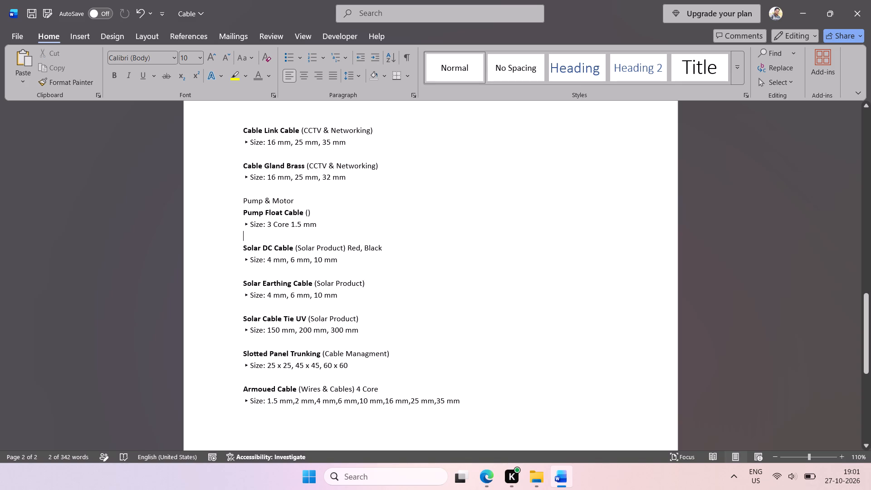
{"action": "key", "text": "ctrl+v"}
{"action": "left_click", "coordinate": [240, 237]}
{"action": "key", "text": "Return"}
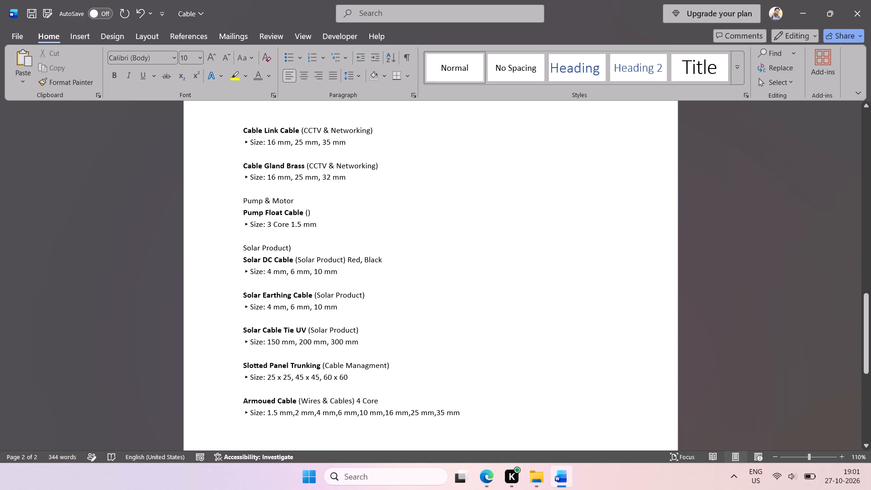
Copy "Cable Managment" from the Slotted Panel Trunking entry to a heading line above it, with a blank line before it.
{"action": "left_click_drag", "start_coordinate": [386, 366], "coordinate": [337, 368]}
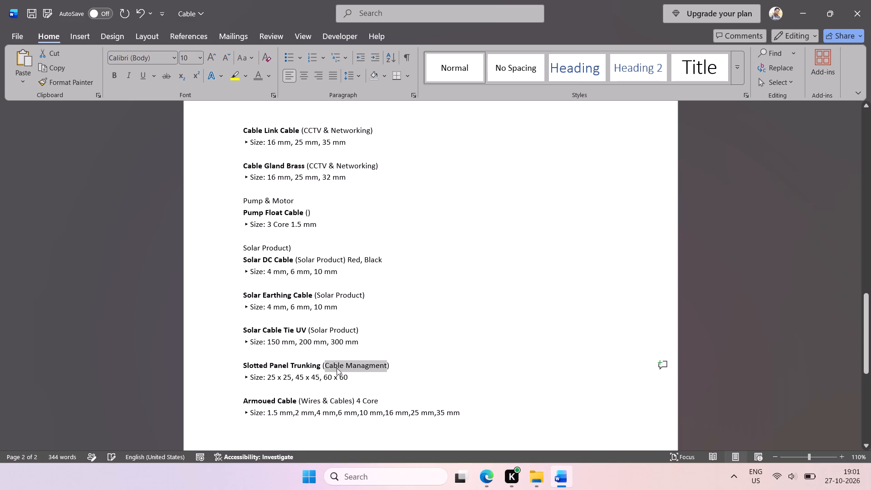
{"action": "key", "text": "ctrl+c"}
{"action": "left_click", "coordinate": [246, 356]}
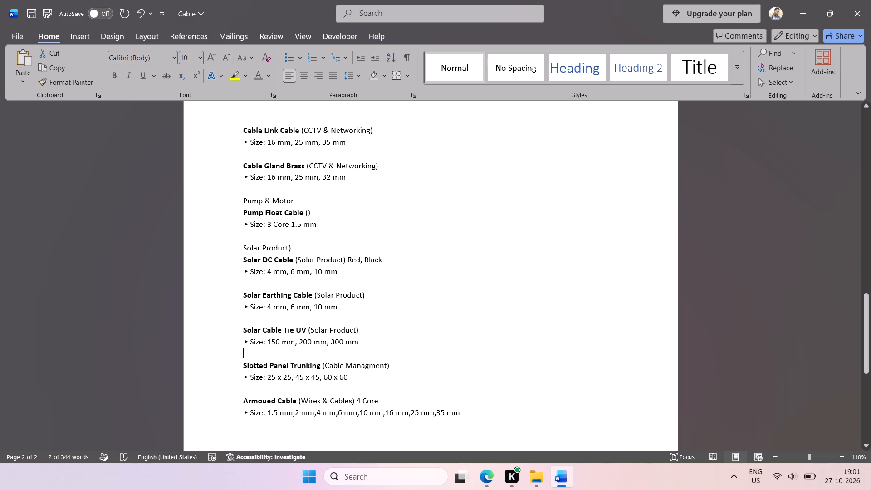
{"action": "key", "text": "ctrl+v"}
{"action": "left_click", "coordinate": [242, 356]}
{"action": "key", "text": "Return"}
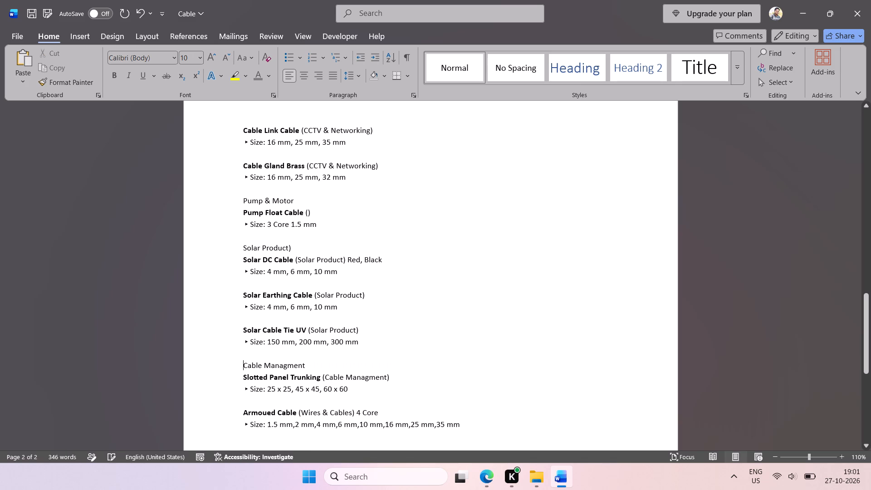
Move the "Armoued Cable" 4 Core entry with its size line from the document's end to directly below Cable Gland, adding two blank lines after it.
{"action": "scroll", "coordinate": [353, 384], "scroll_direction": "down", "scroll_amount": 3}
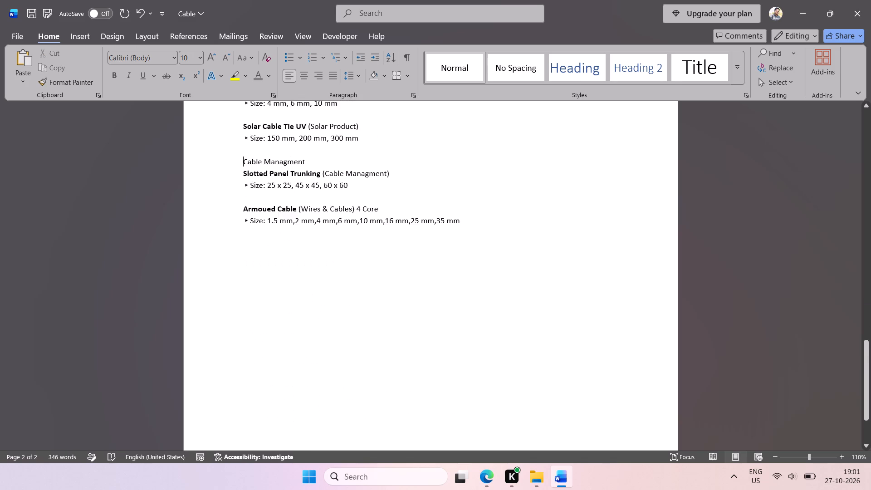
{"action": "scroll", "coordinate": [364, 371], "scroll_direction": "down", "scroll_amount": 1}
{"action": "left_click_drag", "start_coordinate": [464, 208], "coordinate": [234, 195]}
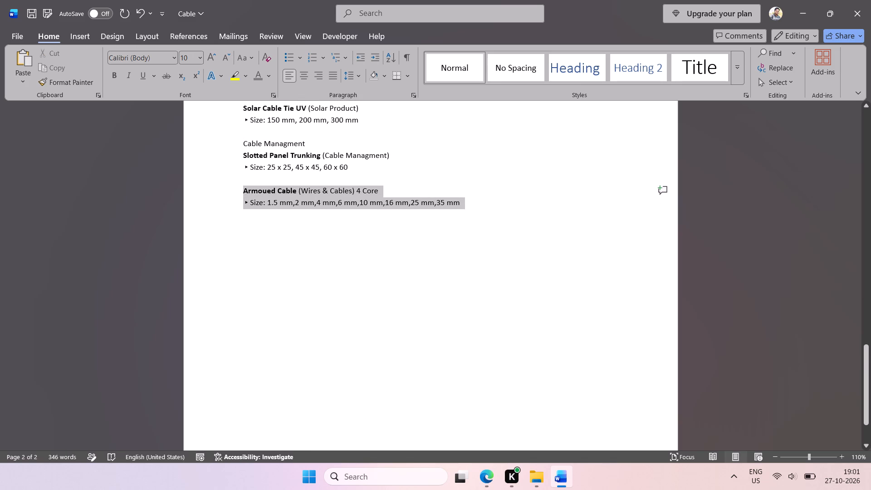
{"action": "key", "text": "ctrl+x"}
{"action": "scroll", "coordinate": [475, 308], "scroll_direction": "up", "scroll_amount": 1}
{"action": "scroll", "coordinate": [475, 308], "scroll_direction": "down", "scroll_amount": 2}
{"action": "scroll", "coordinate": [475, 308], "scroll_direction": "up", "scroll_amount": 8}
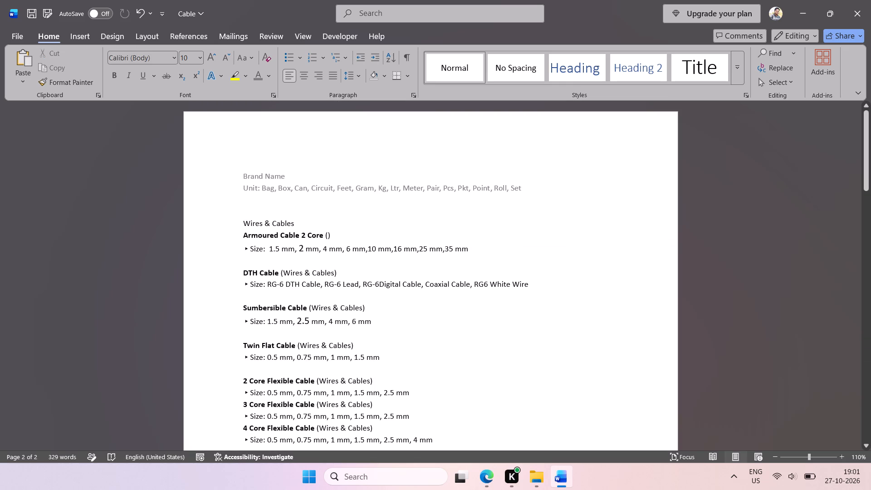
{"action": "scroll", "coordinate": [339, 266], "scroll_direction": "down", "scroll_amount": 3}
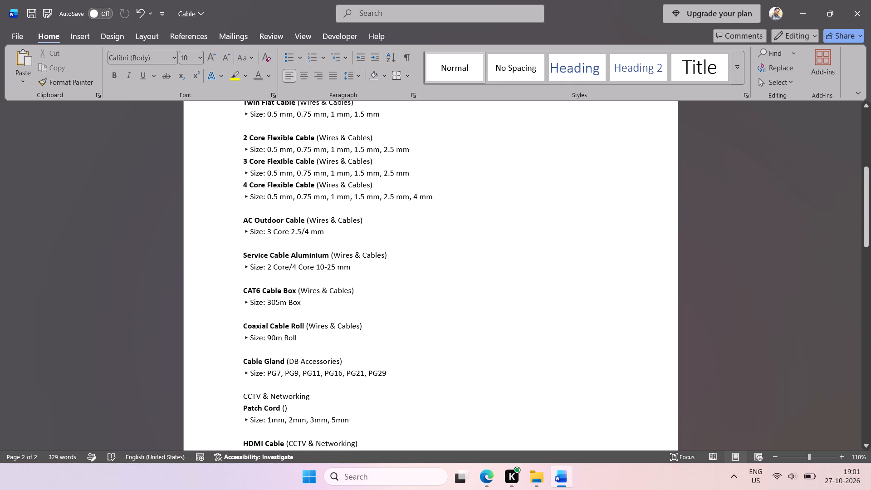
{"action": "scroll", "coordinate": [368, 362], "scroll_direction": "down", "scroll_amount": 1}
{"action": "scroll", "coordinate": [315, 364], "scroll_direction": "down", "scroll_amount": 1}
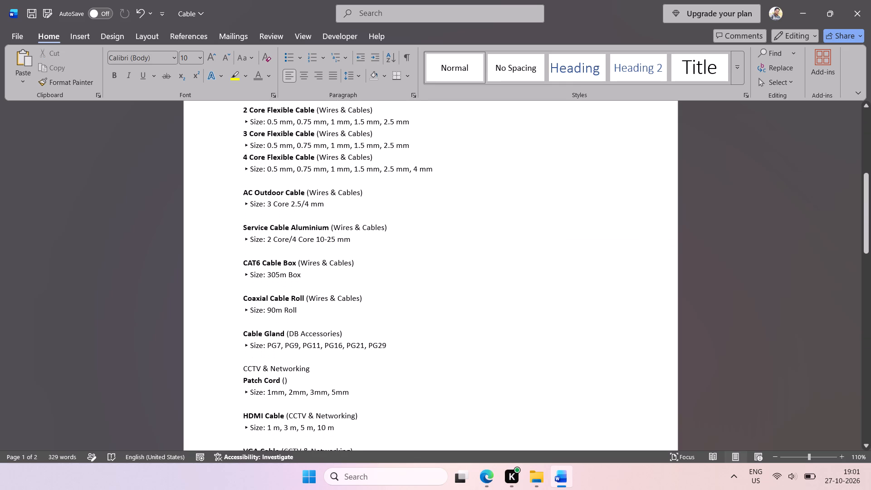
{"action": "left_click", "coordinate": [305, 353]}
{"action": "key", "text": "ctrl+v"}
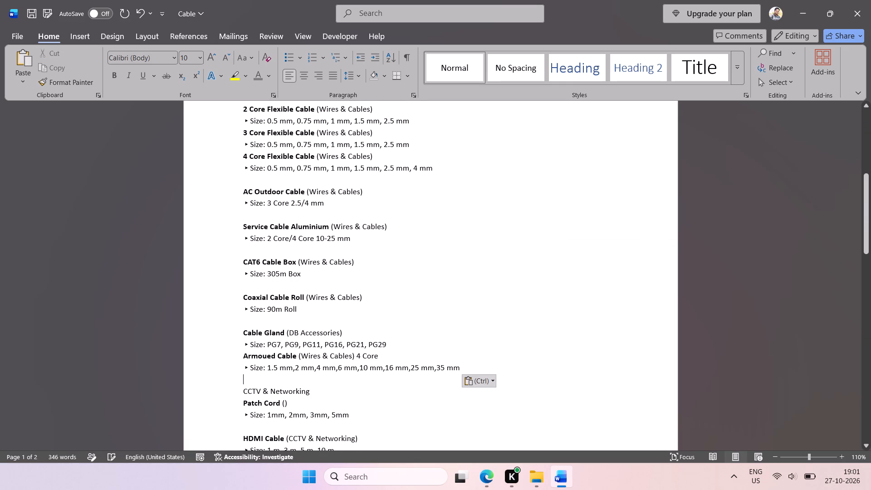
{"action": "key", "text": "Return"}
{"action": "key", "text": "Return"}
Set up a find-and-replace of "(Wires & Cables)" with a single space over the entries from Armoured Cable 2 Core to Armoued Cable.
{"action": "scroll", "coordinate": [382, 229], "scroll_direction": "up", "scroll_amount": 1}
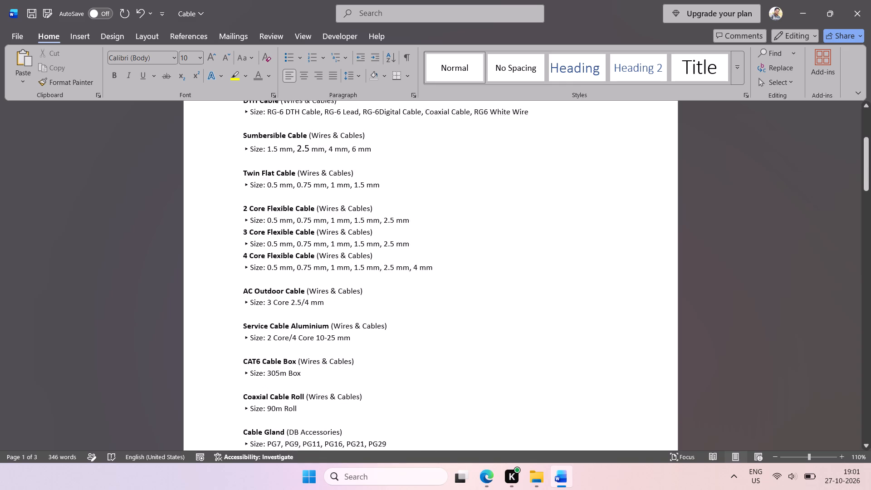
{"action": "scroll", "coordinate": [382, 229], "scroll_direction": "up", "scroll_amount": 3}
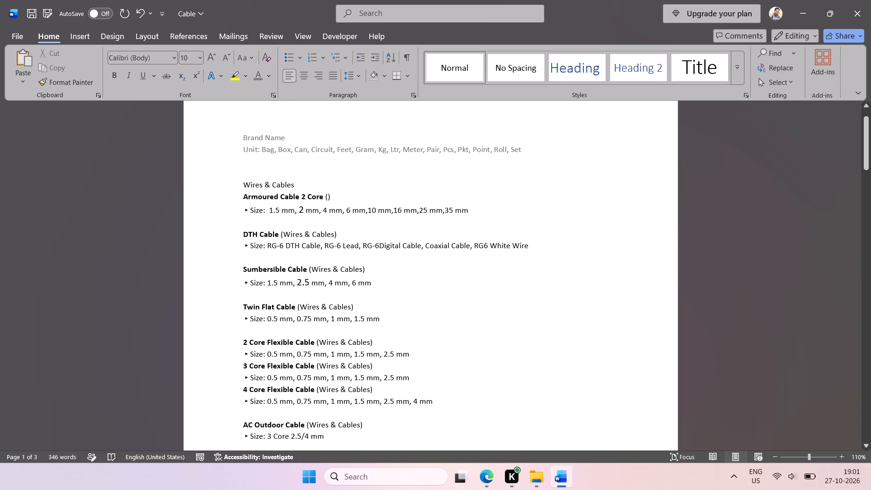
{"action": "left_click_drag", "start_coordinate": [339, 234], "coordinate": [285, 232]}
{"action": "left_click", "coordinate": [239, 193]}
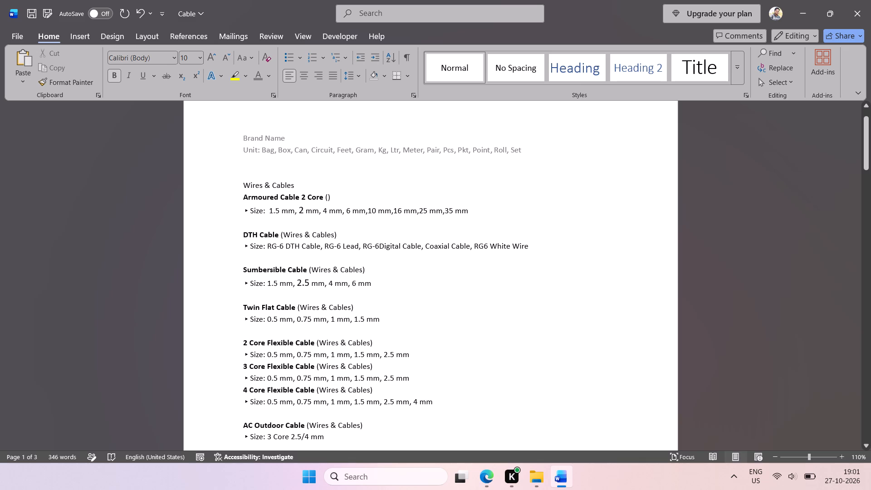
{"action": "left_click_drag", "start_coordinate": [337, 234], "coordinate": [280, 235]}
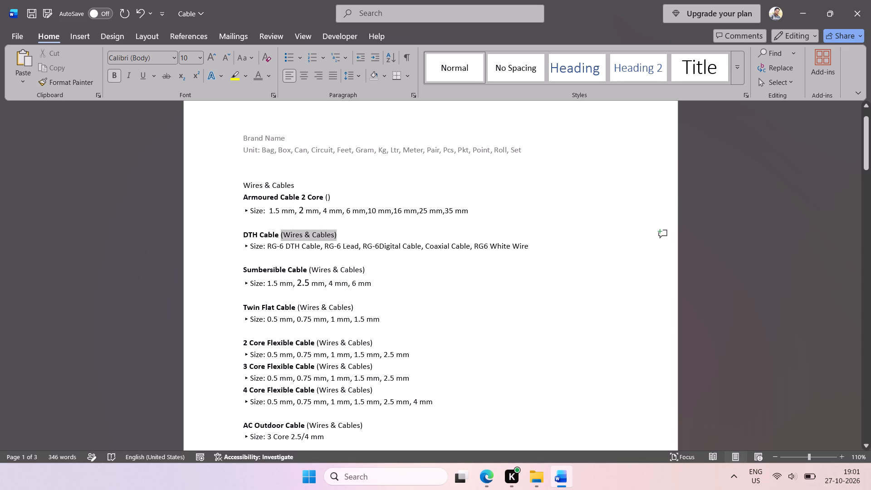
{"action": "left_click_drag", "start_coordinate": [280, 235], "coordinate": [281, 235]}
{"action": "key", "text": "ctrl+c"}
{"action": "left_click", "coordinate": [304, 217]}
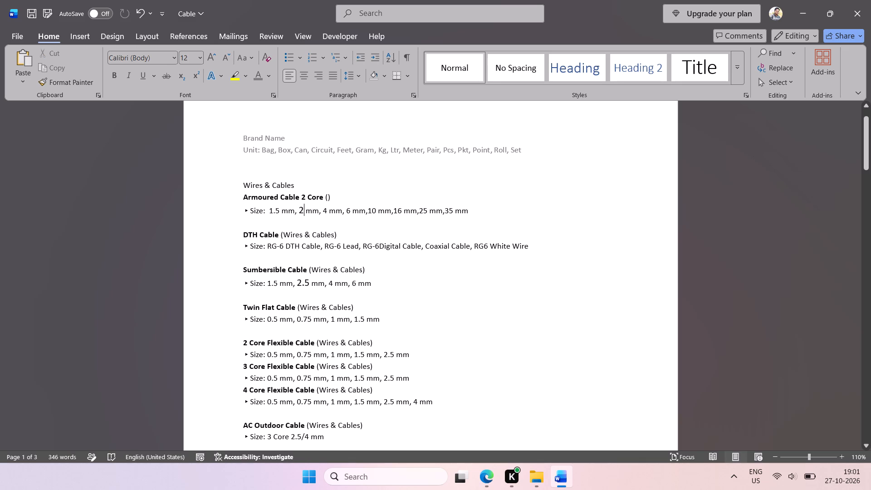
{"action": "left_click", "coordinate": [241, 195]}
{"action": "scroll", "coordinate": [311, 243], "scroll_direction": "down", "scroll_amount": 1}
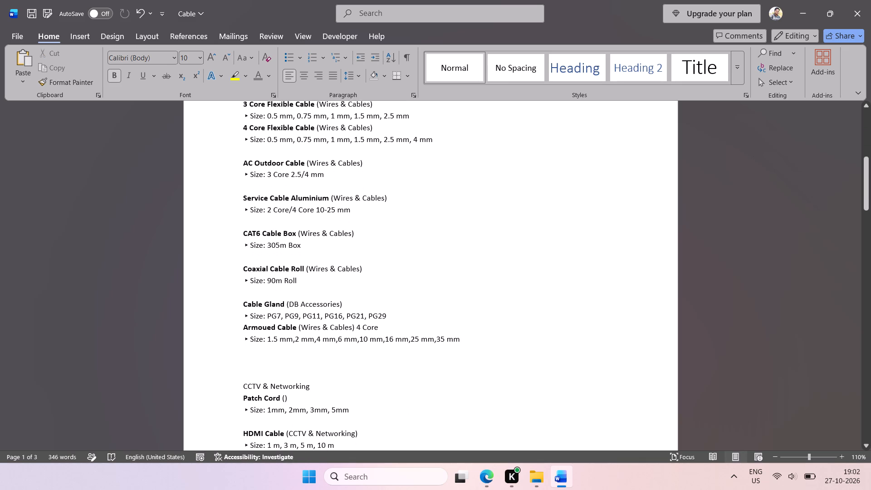
{"action": "scroll", "coordinate": [369, 314], "scroll_direction": "down", "scroll_amount": 1}
{"action": "left_click", "coordinate": [470, 342], "text": "shift"}
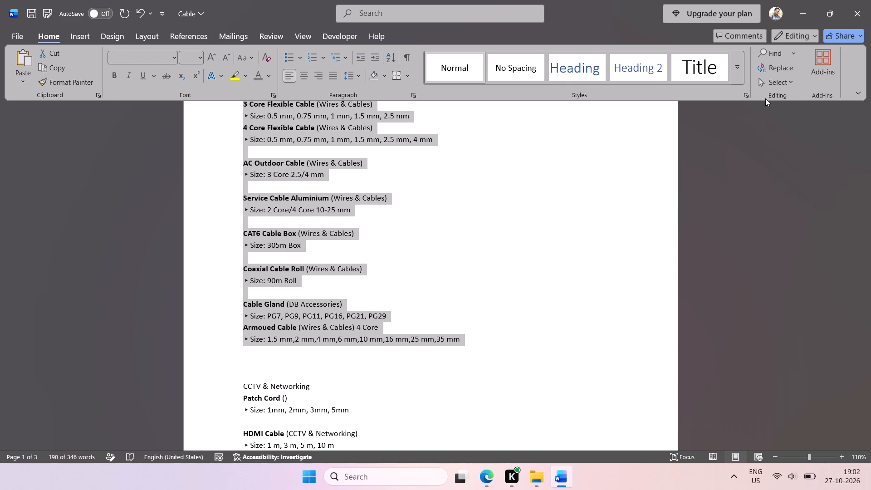
{"action": "left_click", "coordinate": [778, 71]}
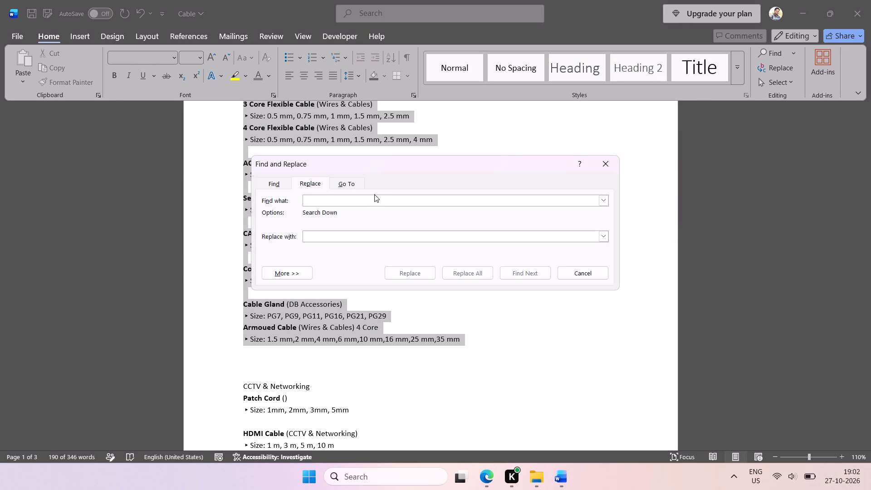
{"action": "key", "text": "ctrl+v"}
{"action": "left_click", "coordinate": [347, 234]}
{"action": "key", "text": "space"}
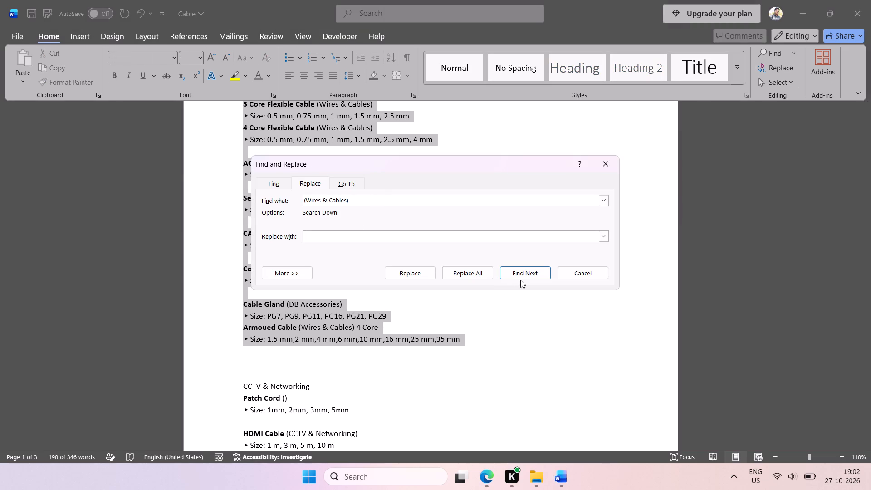
Replace "(Wires & Cables)" one occurrence at a time in DTH, Sumbersible, AC Outdoor, Service Aluminium, CAT6, Coaxial and Armoued Cable, searching beyond the selection.
{"action": "left_click", "coordinate": [416, 275]}
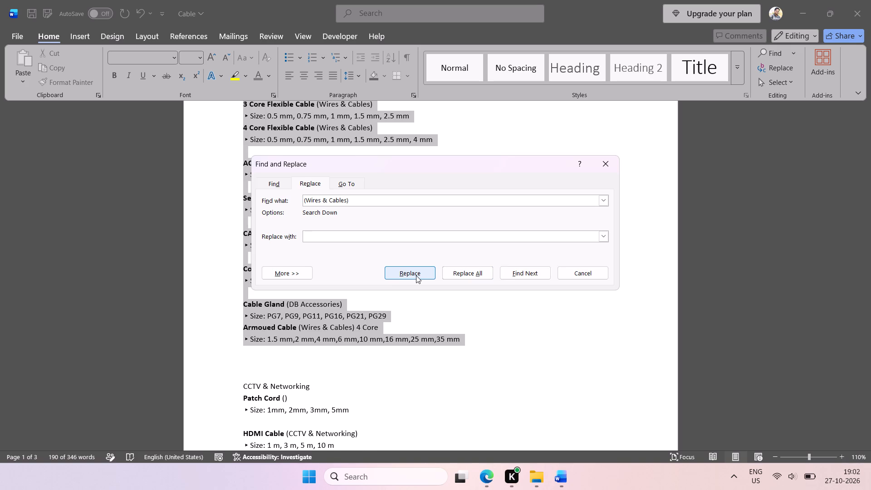
{"action": "triple_click", "coordinate": [416, 275]}
{"action": "triple_click", "coordinate": [416, 275]}
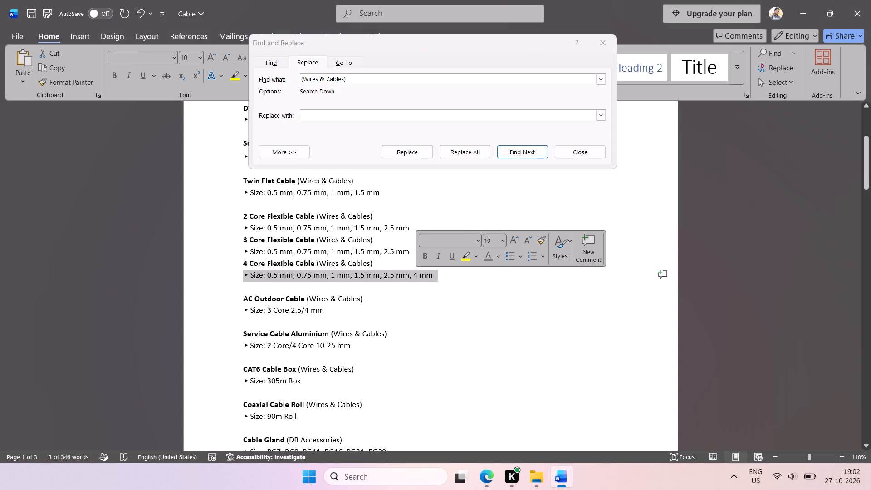
{"action": "left_click", "coordinate": [471, 153]}
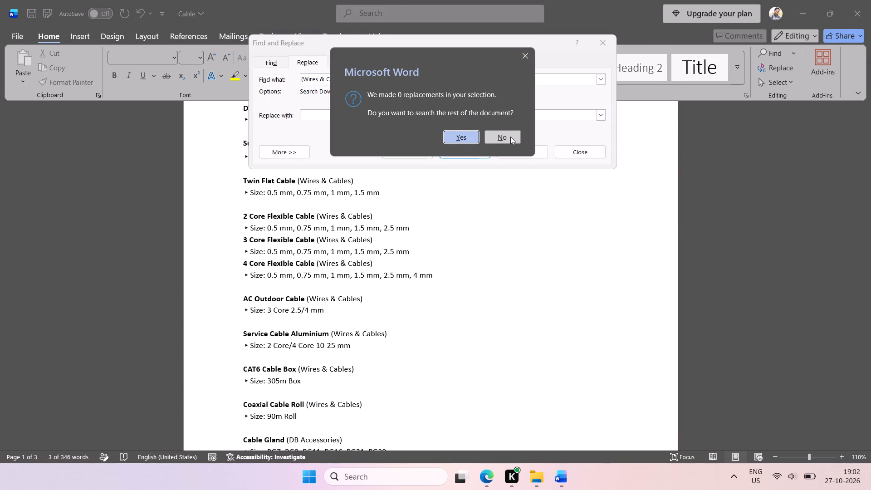
{"action": "left_click", "coordinate": [509, 136]}
{"action": "left_click", "coordinate": [416, 151]}
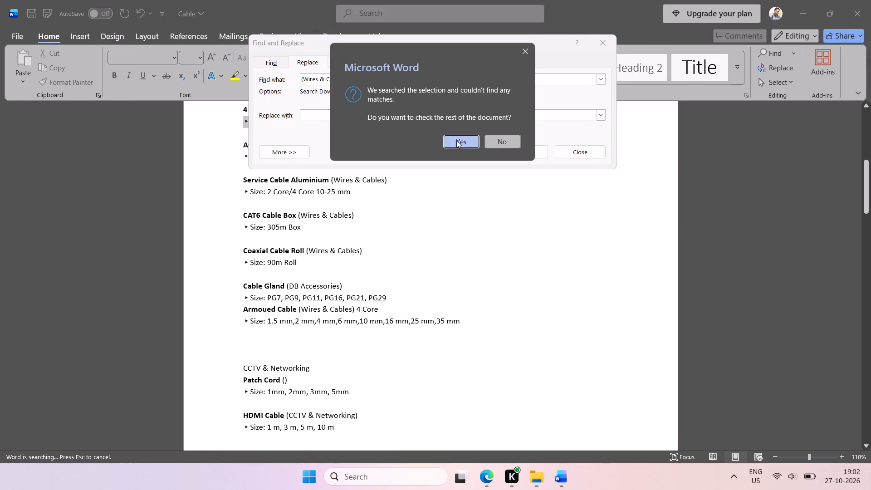
{"action": "left_click", "coordinate": [456, 140]}
{"action": "left_click", "coordinate": [413, 118]}
{"action": "double_click", "coordinate": [413, 118]}
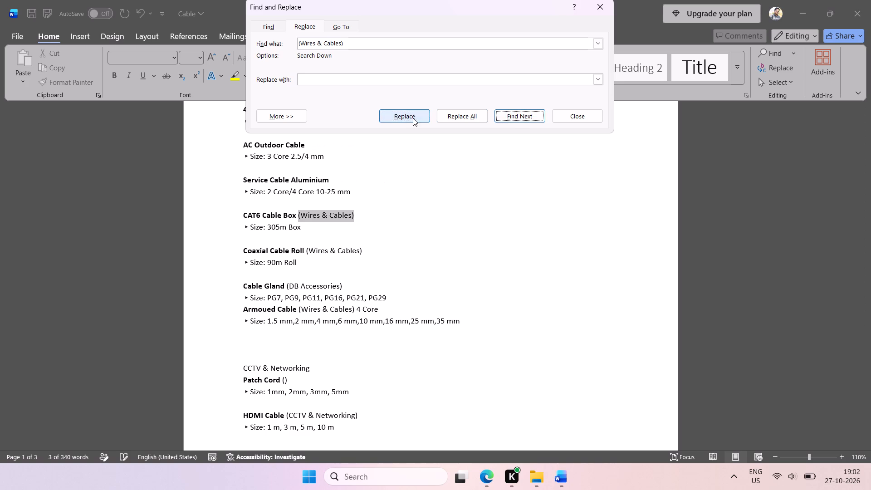
{"action": "left_click", "coordinate": [413, 118]}
{"action": "left_click", "coordinate": [413, 118]}
{"action": "left_click", "coordinate": [413, 118]}
{"action": "left_click", "coordinate": [413, 118]}
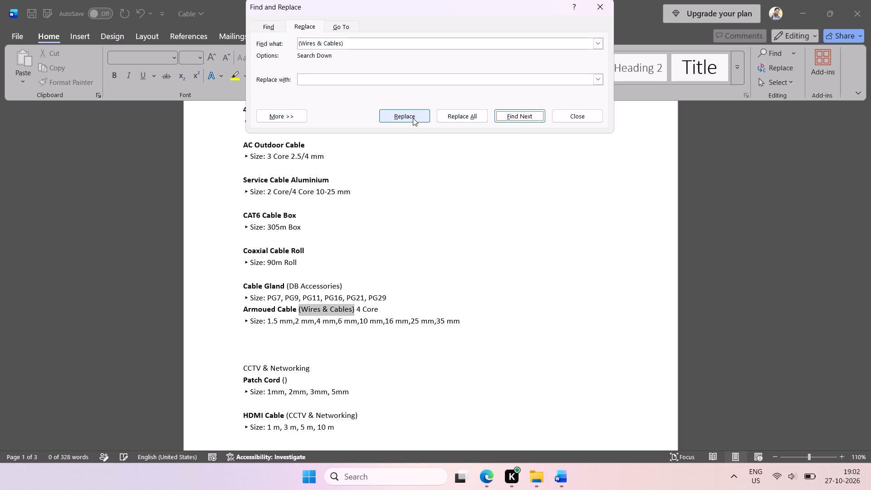
{"action": "left_click", "coordinate": [413, 118]}
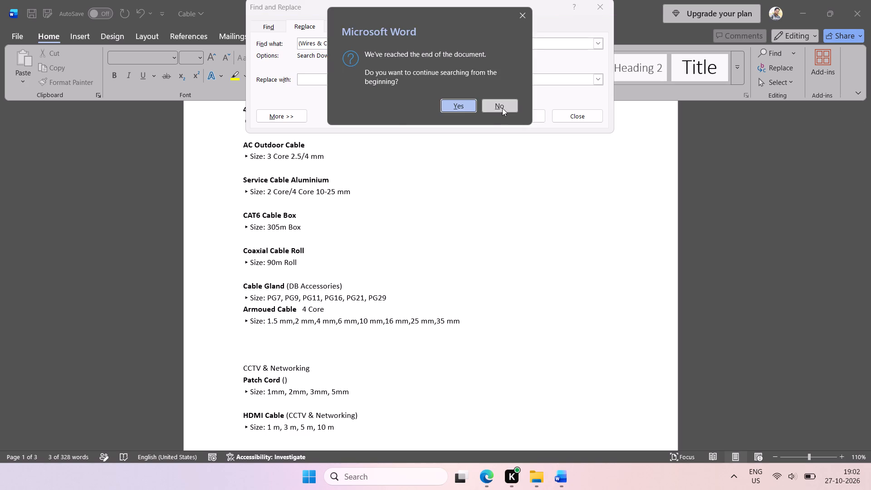
{"action": "left_click", "coordinate": [502, 108]}
{"action": "left_click", "coordinate": [511, 227]}
{"action": "scroll", "coordinate": [483, 232], "scroll_direction": "up", "scroll_amount": 2}
{"action": "left_click", "coordinate": [577, 115]}
Delete the empty brackets and trailing space after "Armoured Cable 2 Core".
{"action": "scroll", "coordinate": [448, 199], "scroll_direction": "up", "scroll_amount": 1}
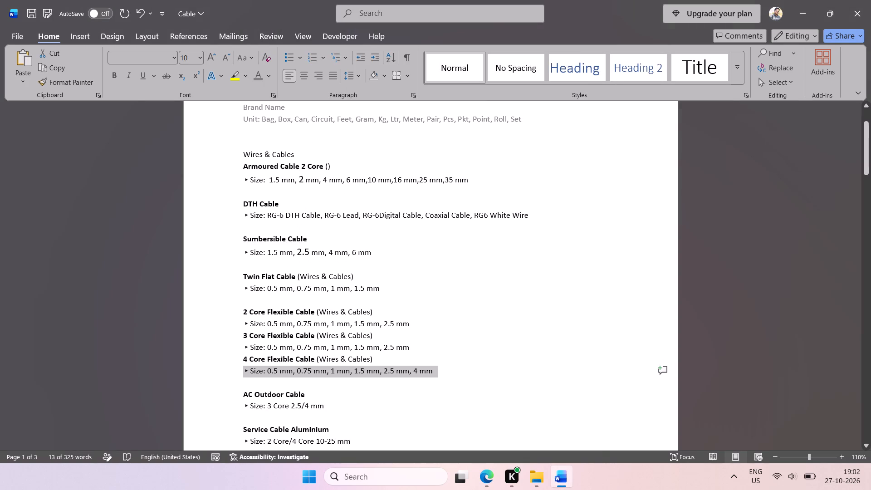
{"action": "scroll", "coordinate": [447, 202], "scroll_direction": "up", "scroll_amount": 1}
{"action": "left_click", "coordinate": [362, 207]}
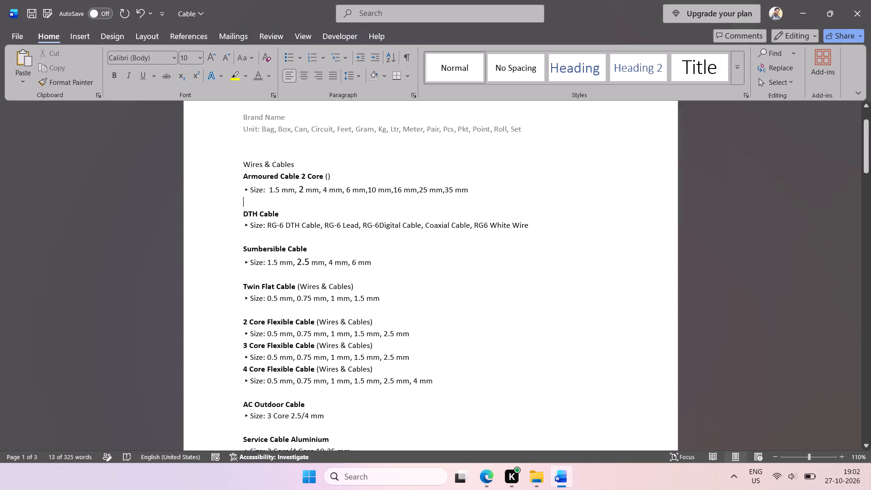
{"action": "scroll", "coordinate": [362, 207], "scroll_direction": "up", "scroll_amount": 1}
{"action": "left_click", "coordinate": [365, 171]}
{"action": "key", "text": "BackSpace"}
{"action": "key", "text": "BackSpace"}
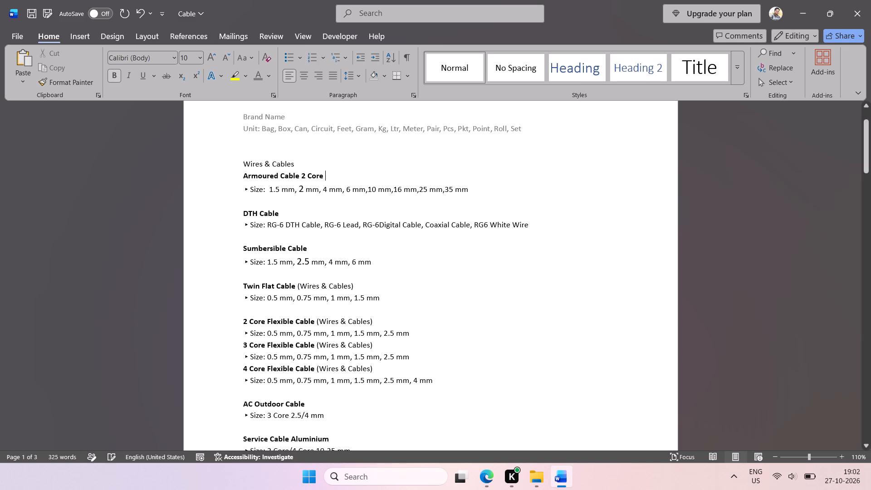
{"action": "key", "text": "BackSpace"}
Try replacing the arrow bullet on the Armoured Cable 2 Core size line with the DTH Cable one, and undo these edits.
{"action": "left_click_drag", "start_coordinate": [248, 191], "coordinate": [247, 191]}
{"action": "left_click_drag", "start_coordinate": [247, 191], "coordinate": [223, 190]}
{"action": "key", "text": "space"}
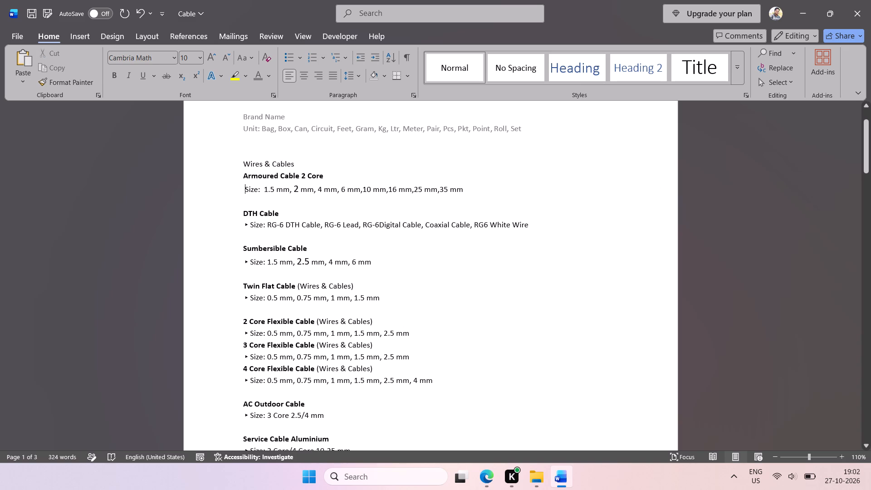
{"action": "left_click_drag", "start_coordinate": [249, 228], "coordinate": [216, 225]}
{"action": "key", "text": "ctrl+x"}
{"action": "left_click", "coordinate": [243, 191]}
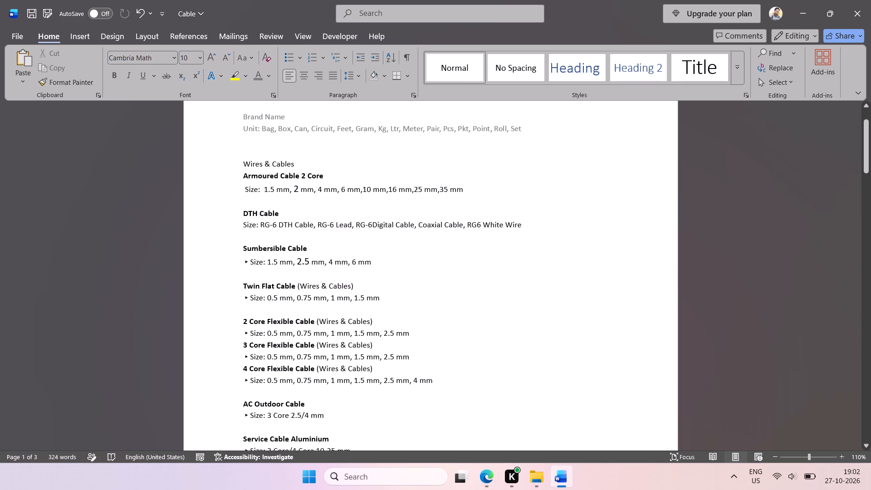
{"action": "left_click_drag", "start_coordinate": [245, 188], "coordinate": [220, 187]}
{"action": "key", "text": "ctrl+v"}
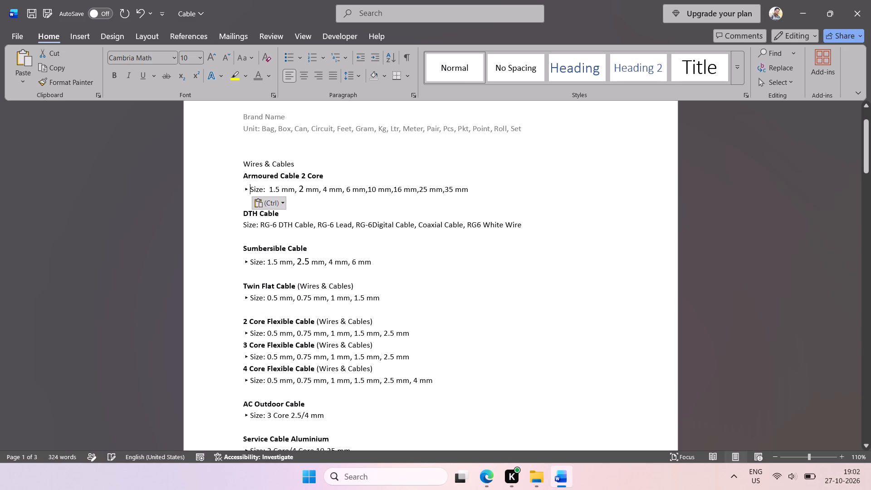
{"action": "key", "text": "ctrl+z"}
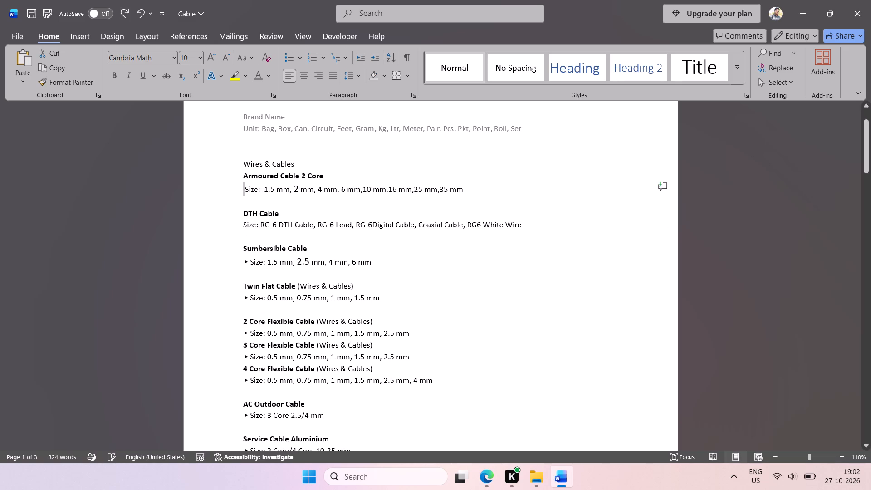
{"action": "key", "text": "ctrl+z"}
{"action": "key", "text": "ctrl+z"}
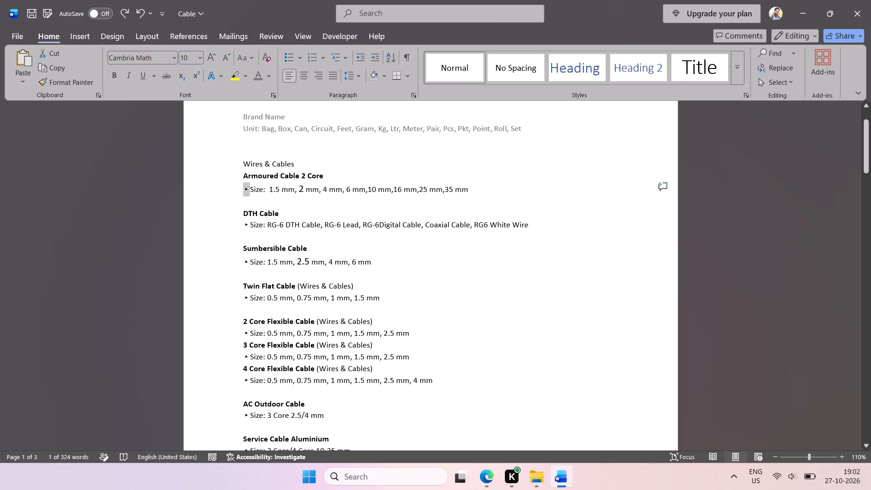
Move the arrow bullet from the size line to before "Armoured Cable 2 Core" and indent the size line with four spaces.
{"action": "key", "text": "ctrl+x"}
{"action": "left_click", "coordinate": [242, 175]}
{"action": "key", "text": "ctrl+v"}
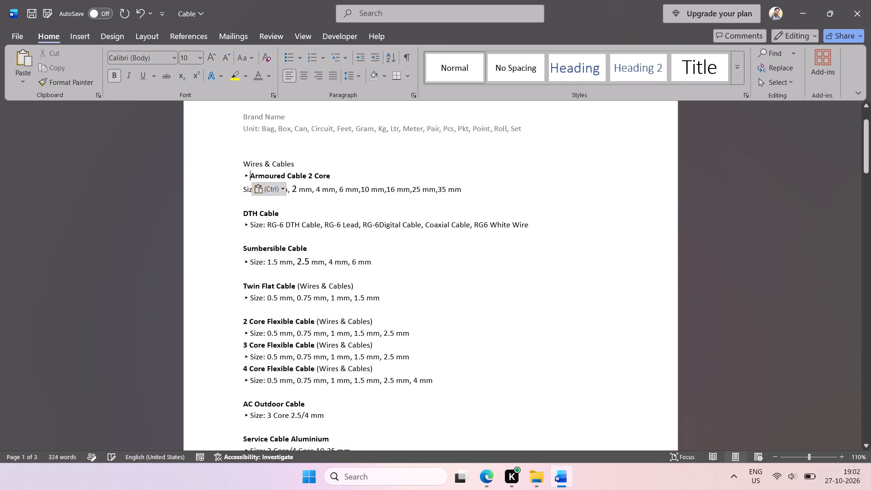
{"action": "left_click", "coordinate": [241, 192]}
{"action": "key", "text": "space"}
{"action": "key", "text": "space"}
{"action": "key", "text": "space"}
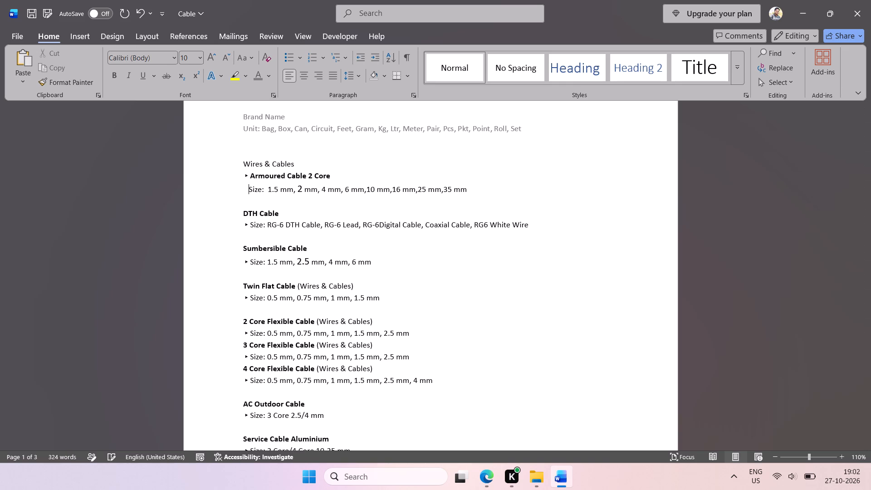
{"action": "key", "text": "space"}
Remove the extra space between "Size:" and "1.5 mm" in the Armoured Cable 2 Core entry.
{"action": "left_click_drag", "start_coordinate": [270, 190], "coordinate": [209, 191]}
{"action": "left_click", "coordinate": [268, 196]}
{"action": "left_click", "coordinate": [270, 186]}
{"action": "key", "text": "BackSpace"}
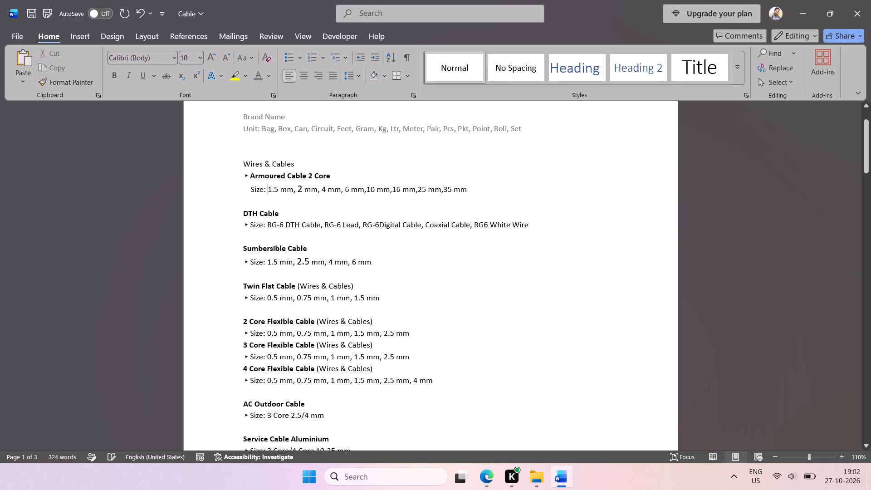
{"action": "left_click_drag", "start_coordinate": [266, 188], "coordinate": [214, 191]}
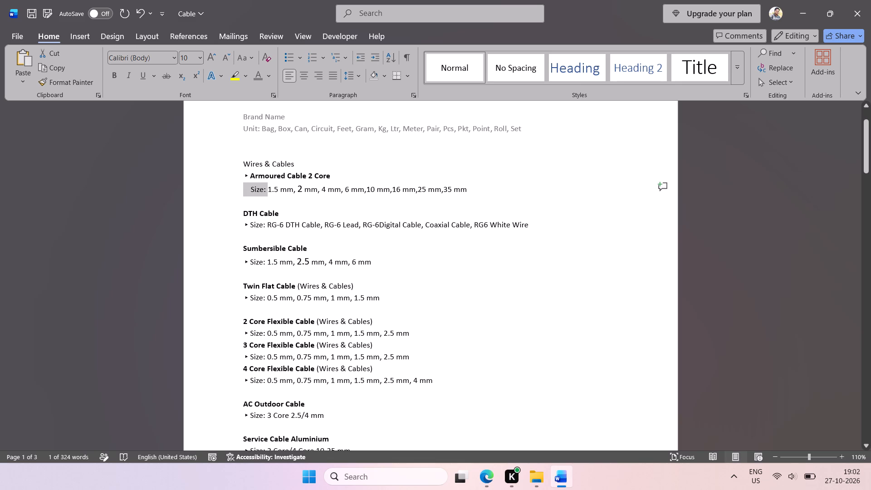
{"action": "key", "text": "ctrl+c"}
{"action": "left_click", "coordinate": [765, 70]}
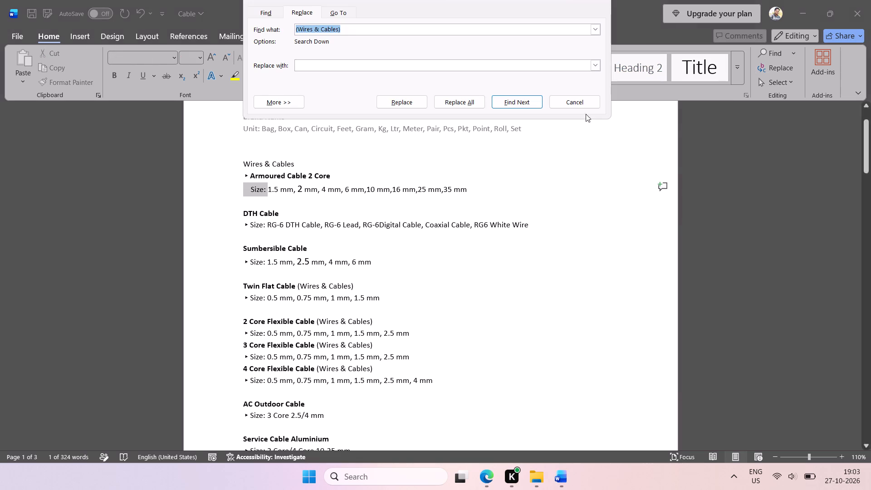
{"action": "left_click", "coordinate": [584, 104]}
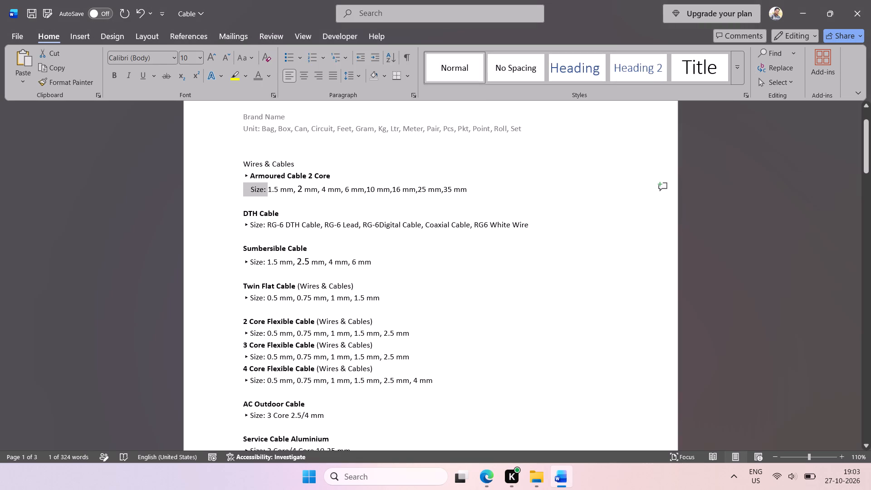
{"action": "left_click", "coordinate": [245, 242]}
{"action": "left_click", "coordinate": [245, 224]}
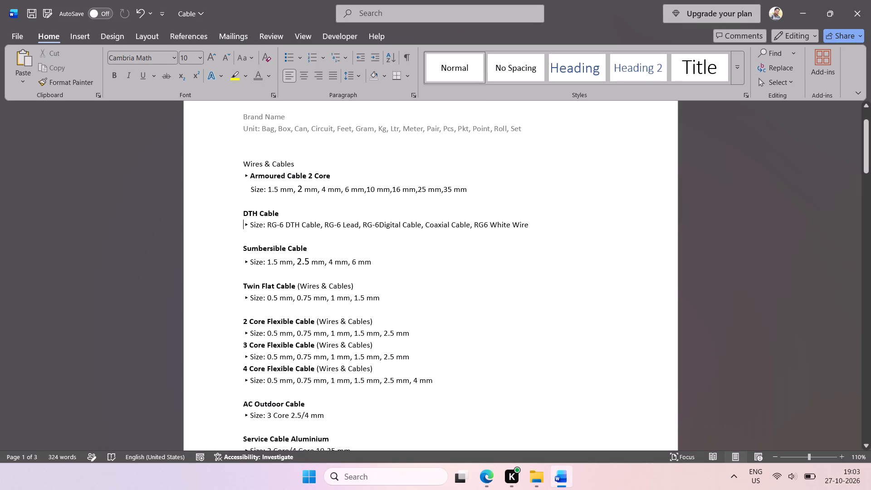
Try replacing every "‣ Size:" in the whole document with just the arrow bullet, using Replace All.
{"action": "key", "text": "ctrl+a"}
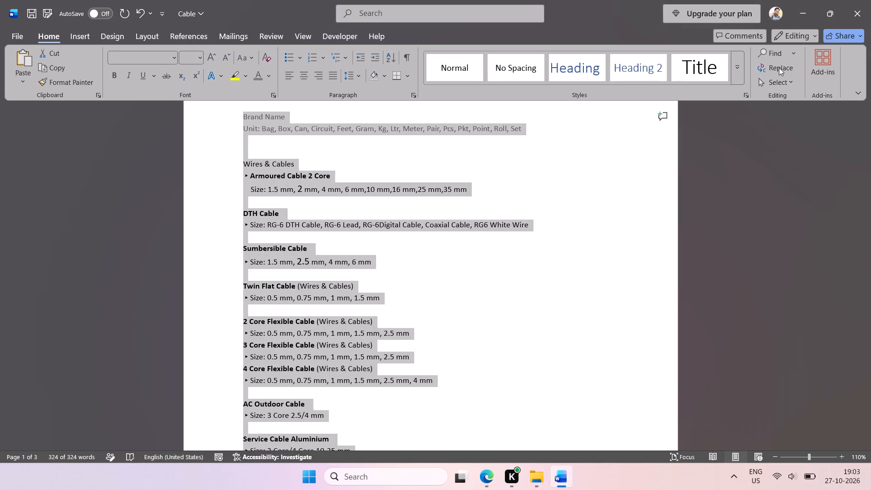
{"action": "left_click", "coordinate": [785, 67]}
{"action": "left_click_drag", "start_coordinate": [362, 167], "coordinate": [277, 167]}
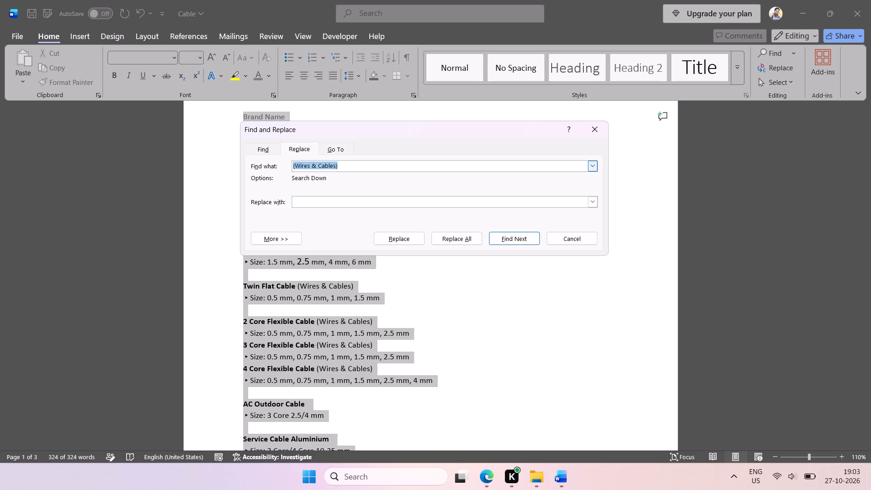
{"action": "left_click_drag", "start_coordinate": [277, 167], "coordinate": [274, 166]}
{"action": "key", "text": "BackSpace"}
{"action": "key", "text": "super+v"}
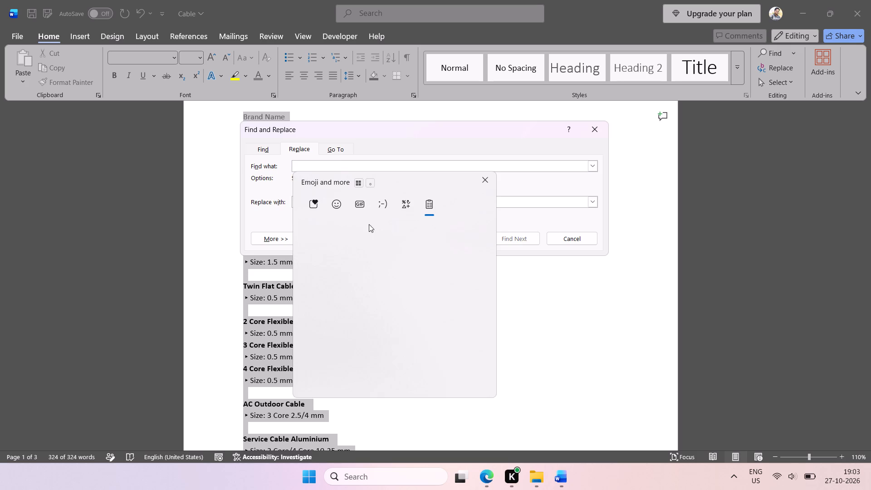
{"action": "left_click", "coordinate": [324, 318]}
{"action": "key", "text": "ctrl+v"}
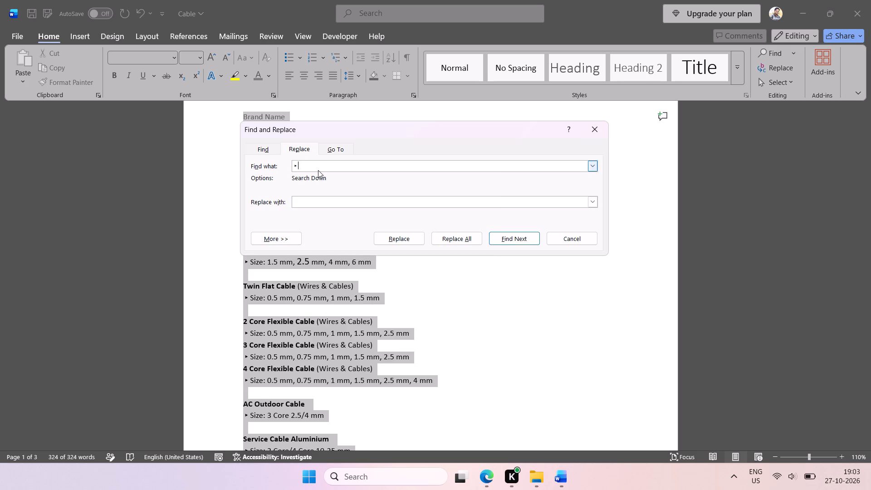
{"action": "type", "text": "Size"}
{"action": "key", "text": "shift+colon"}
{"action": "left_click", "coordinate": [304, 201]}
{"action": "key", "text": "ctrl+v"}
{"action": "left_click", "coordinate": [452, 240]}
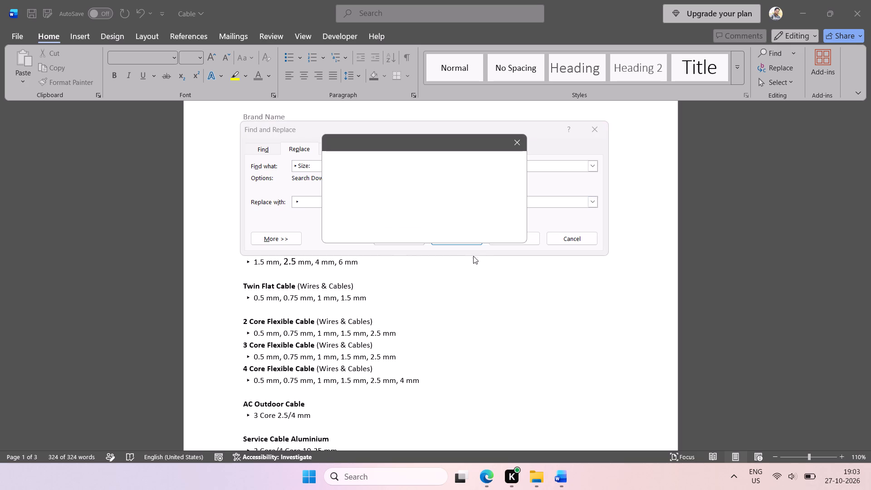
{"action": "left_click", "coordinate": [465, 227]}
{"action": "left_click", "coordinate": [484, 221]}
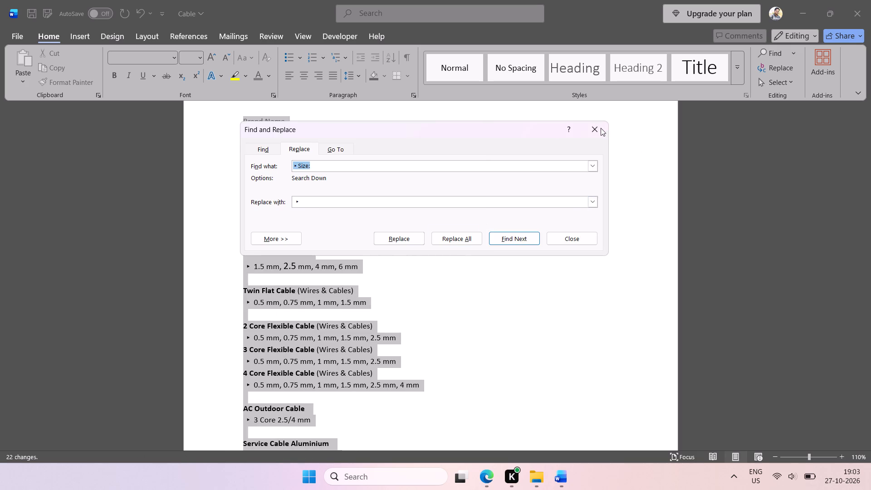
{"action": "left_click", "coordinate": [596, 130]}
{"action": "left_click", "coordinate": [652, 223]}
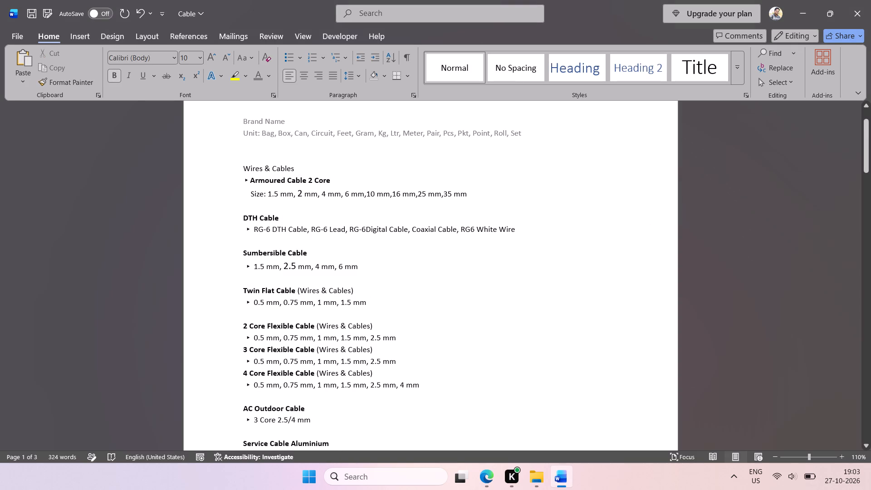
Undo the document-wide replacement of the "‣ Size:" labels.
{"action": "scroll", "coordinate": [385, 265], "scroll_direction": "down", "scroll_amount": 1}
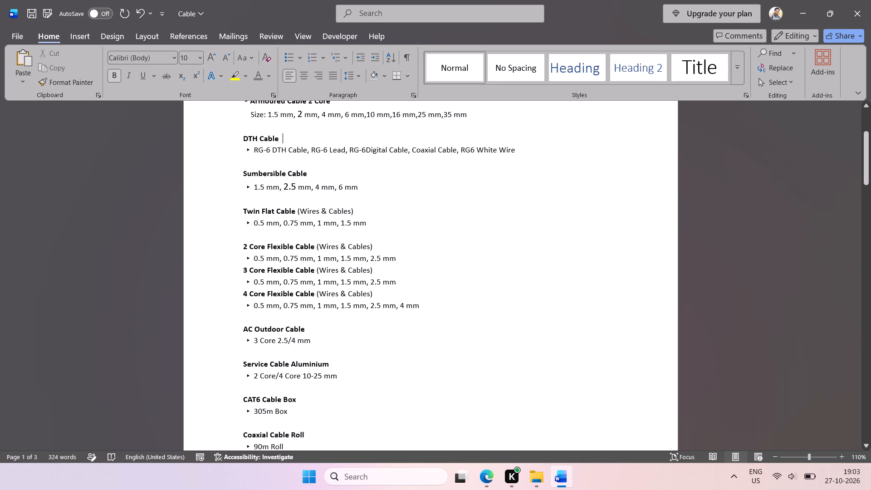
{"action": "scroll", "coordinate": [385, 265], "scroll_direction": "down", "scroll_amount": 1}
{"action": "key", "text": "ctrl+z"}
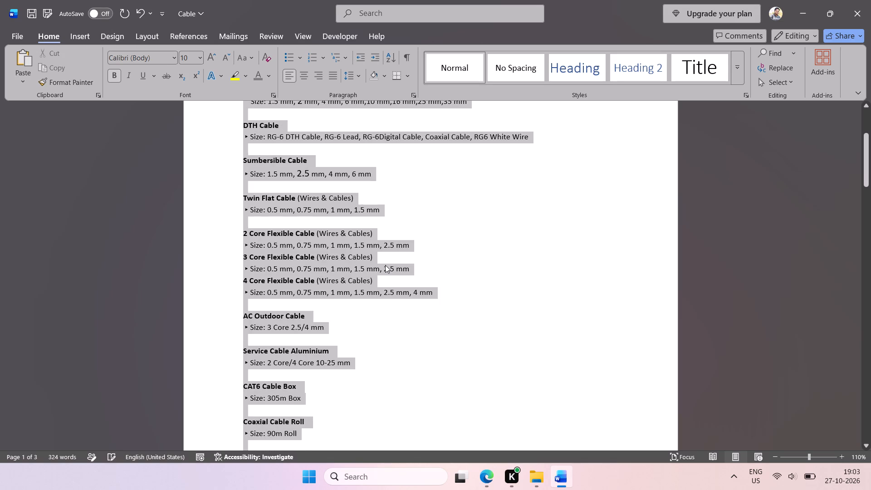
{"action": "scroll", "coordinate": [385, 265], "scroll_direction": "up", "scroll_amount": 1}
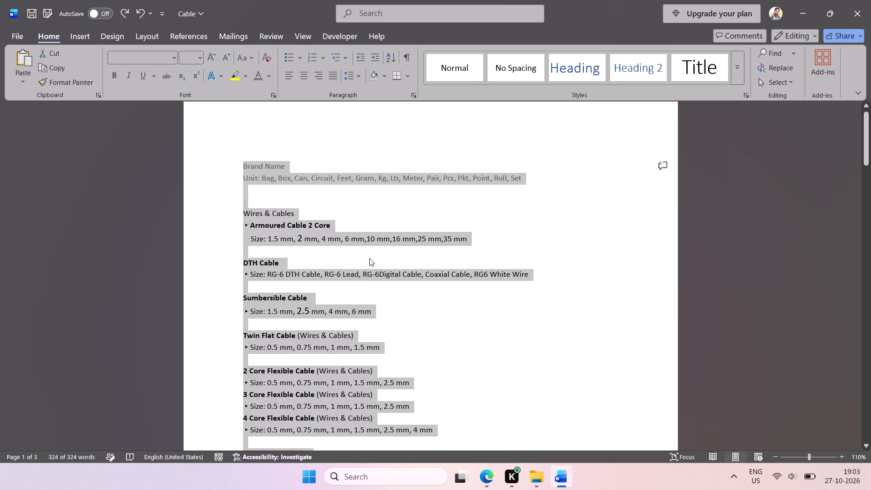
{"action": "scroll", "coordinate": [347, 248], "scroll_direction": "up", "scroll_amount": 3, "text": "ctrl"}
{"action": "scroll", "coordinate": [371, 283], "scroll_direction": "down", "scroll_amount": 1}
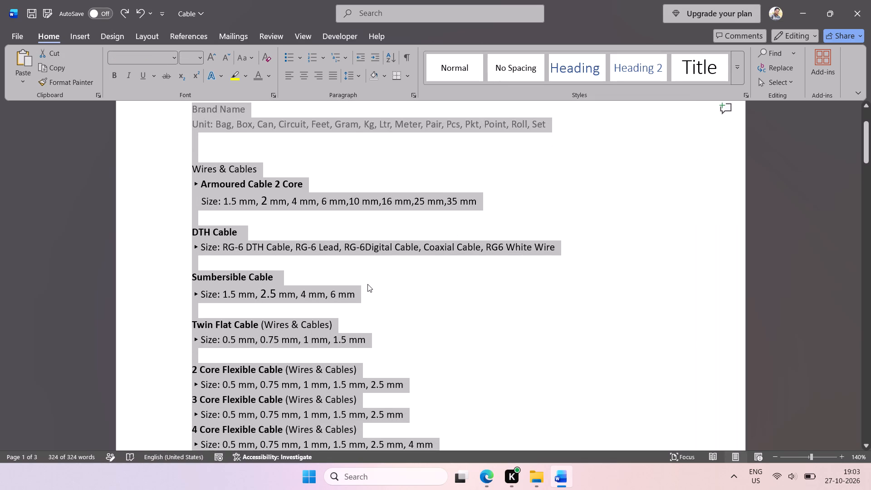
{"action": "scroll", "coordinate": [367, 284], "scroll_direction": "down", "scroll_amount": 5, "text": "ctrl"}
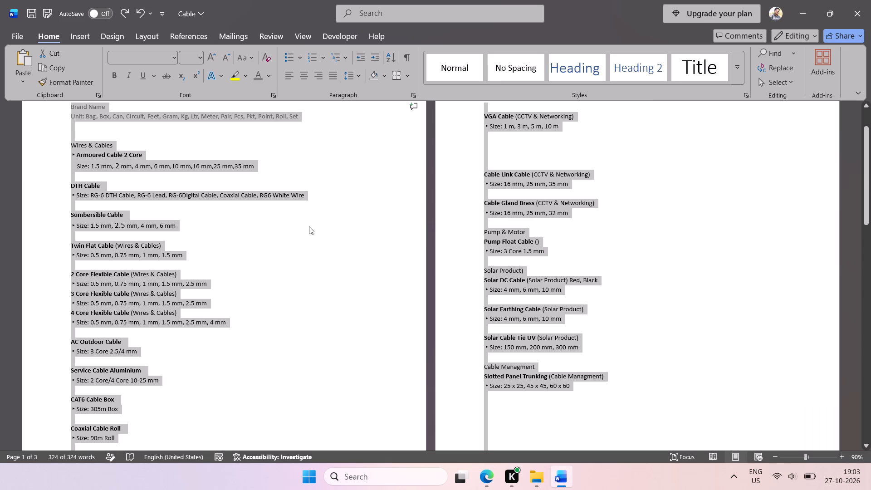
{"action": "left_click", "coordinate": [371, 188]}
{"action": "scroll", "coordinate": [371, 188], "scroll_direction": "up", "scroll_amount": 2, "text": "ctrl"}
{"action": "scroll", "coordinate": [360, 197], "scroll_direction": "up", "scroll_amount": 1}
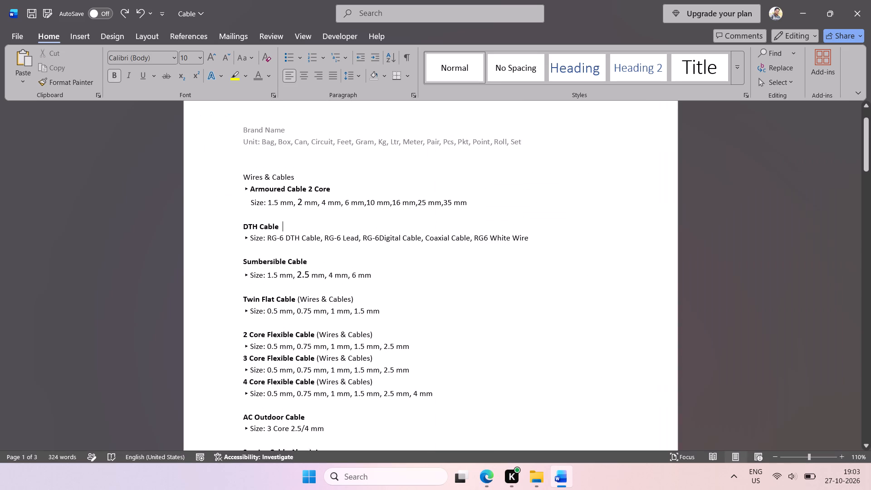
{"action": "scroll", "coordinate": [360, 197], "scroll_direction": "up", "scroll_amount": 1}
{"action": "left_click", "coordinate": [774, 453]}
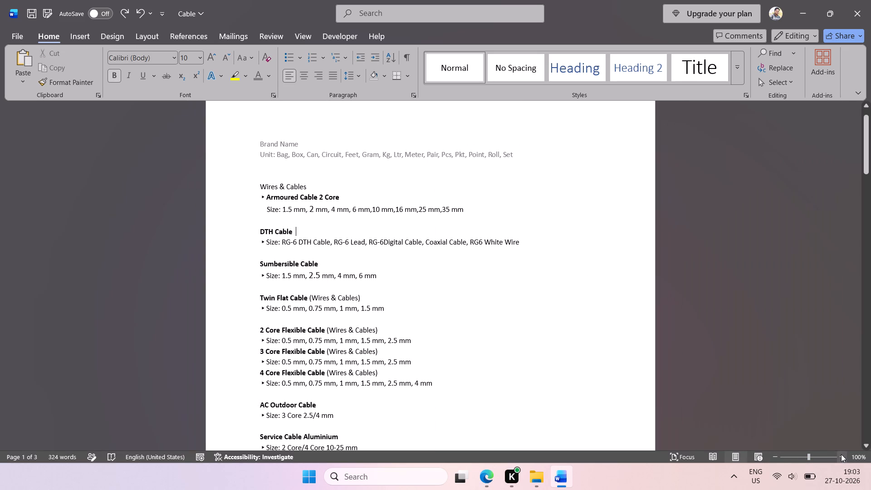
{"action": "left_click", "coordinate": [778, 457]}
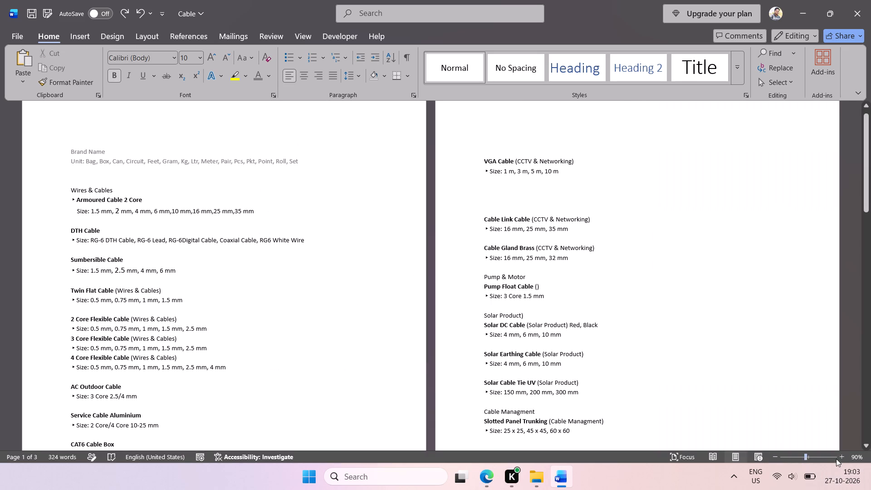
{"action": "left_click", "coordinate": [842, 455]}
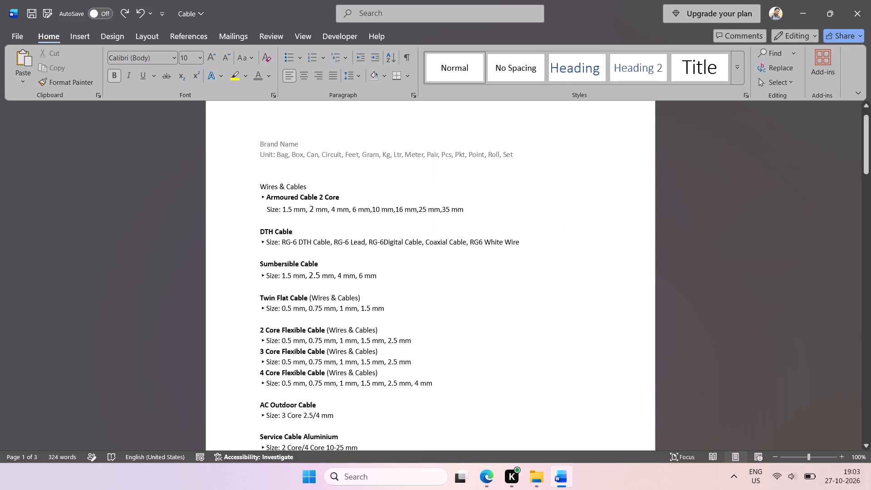
Copy the arrow bullet from Armoured Cable 2 Core and paste it before DTH Cable, Sumbersible Cable and Twin Flat Cable.
{"action": "scroll", "coordinate": [330, 236], "scroll_direction": "down", "scroll_amount": 1}
{"action": "left_click_drag", "start_coordinate": [266, 186], "coordinate": [263, 184]}
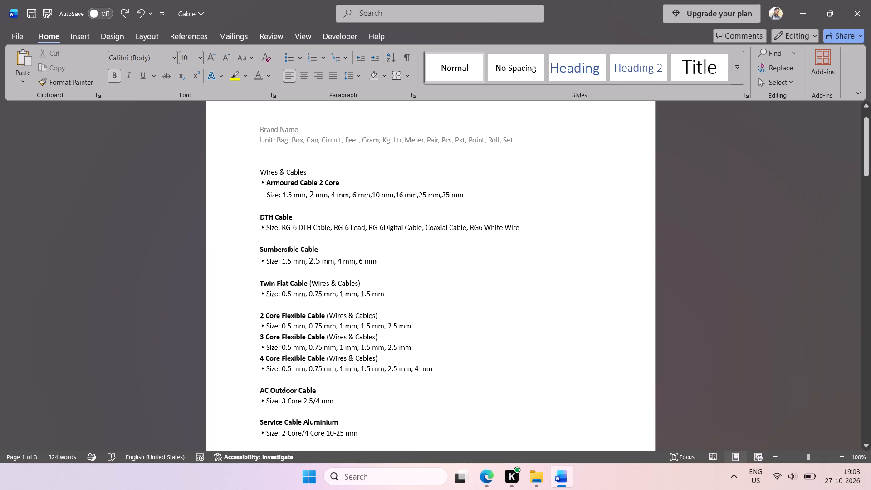
{"action": "left_click_drag", "start_coordinate": [263, 184], "coordinate": [223, 180]}
{"action": "key", "text": "ctrl+c"}
{"action": "left_click", "coordinate": [259, 219]}
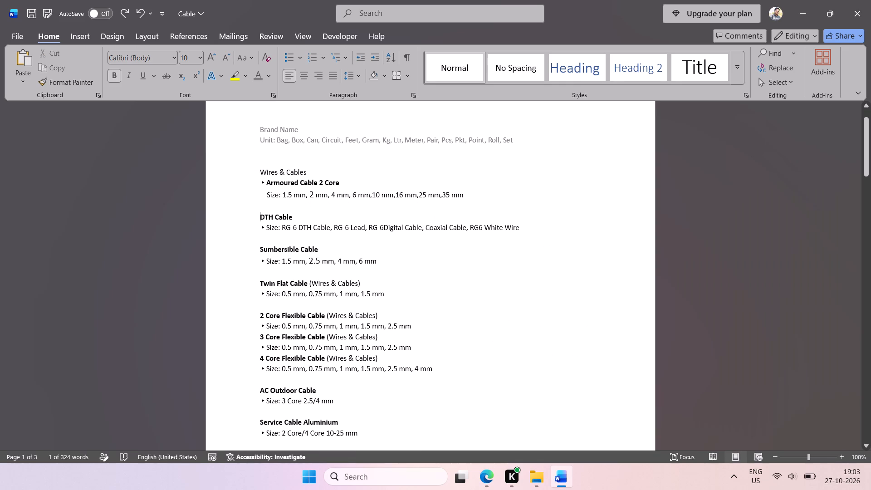
{"action": "key", "text": "ctrl+v"}
{"action": "left_click", "coordinate": [260, 250]}
{"action": "key", "text": "ctrl+v"}
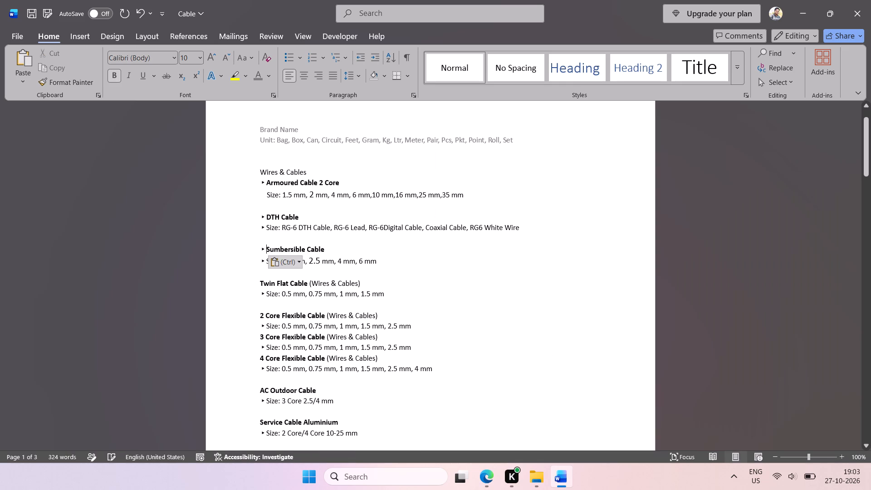
{"action": "left_click", "coordinate": [259, 285]}
{"action": "key", "text": "ctrl+v"}
Paste the arrow bullet before the 2, 3 and 4 Core Flexible Cable, AC Outdoor Cable and Service Cable Aluminium names.
{"action": "left_click", "coordinate": [260, 314]}
{"action": "key", "text": "ctrl+v"}
{"action": "left_click", "coordinate": [259, 337]}
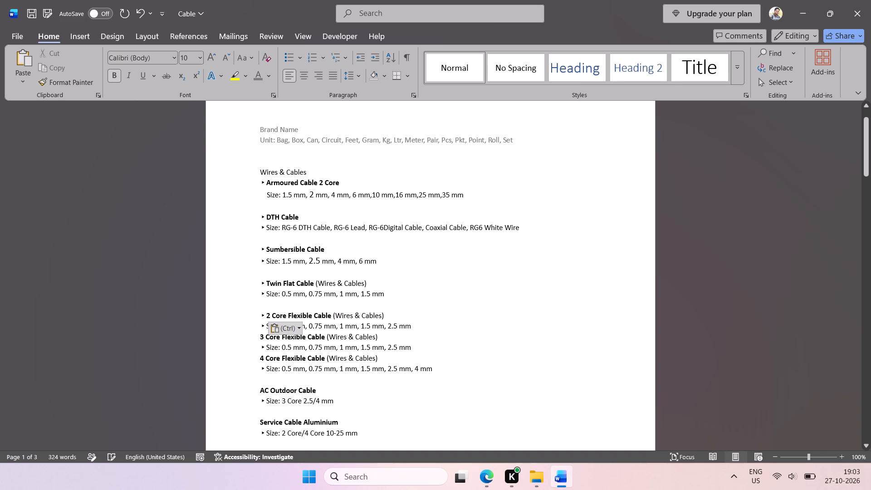
{"action": "key", "text": "ctrl+v"}
{"action": "left_click", "coordinate": [259, 357]}
{"action": "key", "text": "ctrl+v"}
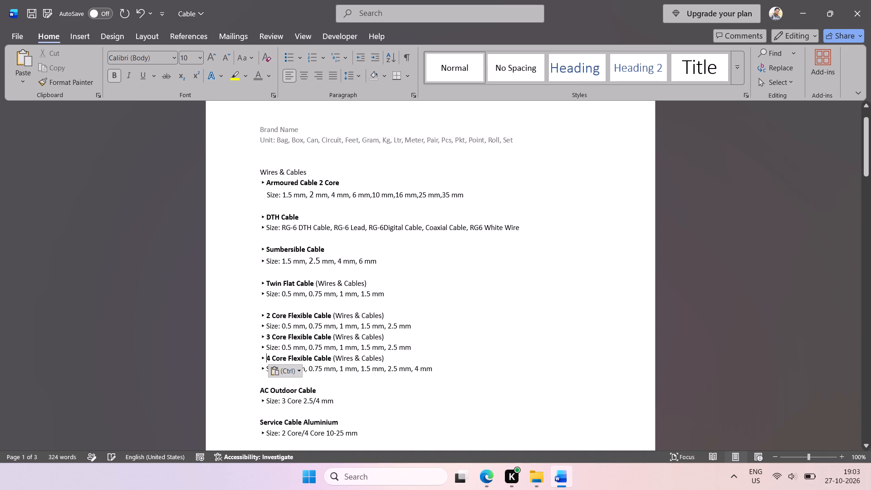
{"action": "left_click", "coordinate": [258, 391]}
{"action": "key", "text": "ctrl+v"}
{"action": "left_click", "coordinate": [258, 424]}
{"action": "key", "text": "ctrl+v"}
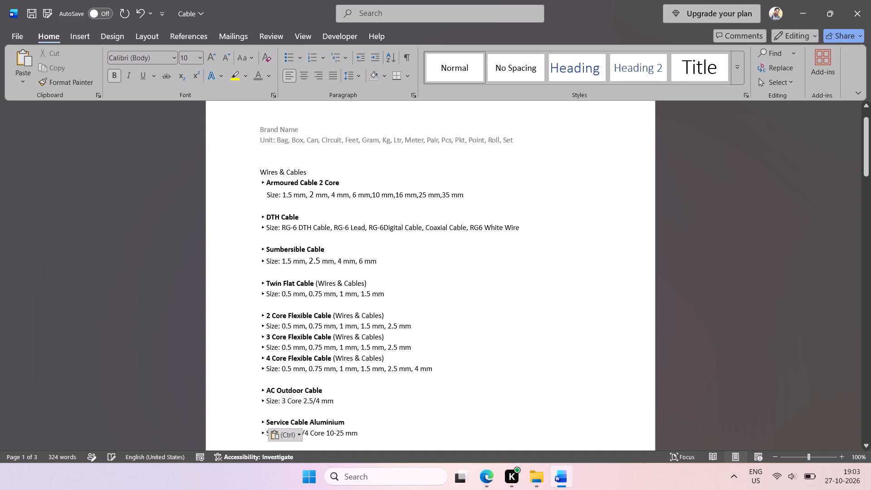
Paste the arrow bullet before CAT6 Cable Box, Coaxial Cable Roll, Cable Gland and Armoued Cable 4 Core.
{"action": "scroll", "coordinate": [343, 316], "scroll_direction": "down", "scroll_amount": 4}
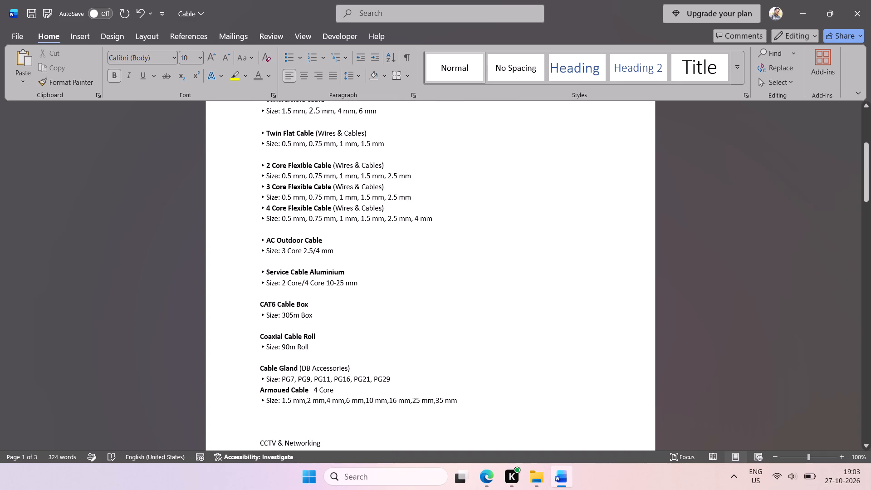
{"action": "left_click", "coordinate": [257, 302]}
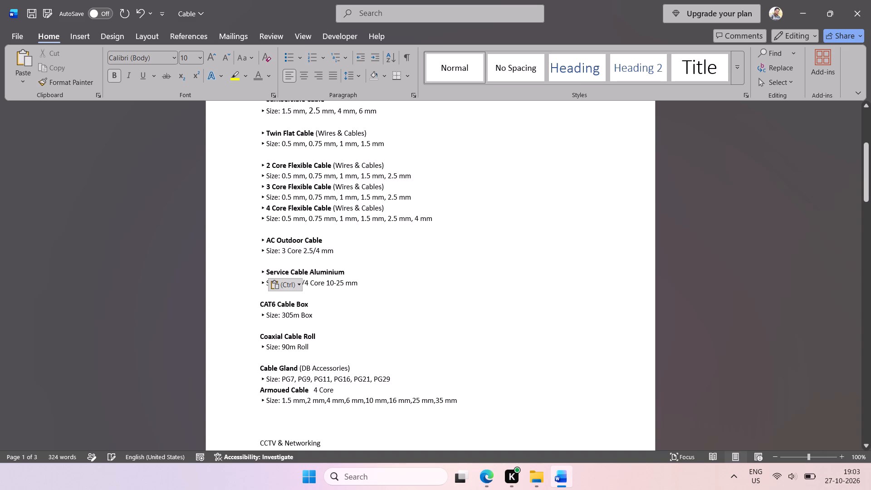
{"action": "key", "text": "ctrl+v"}
{"action": "left_click", "coordinate": [261, 337]}
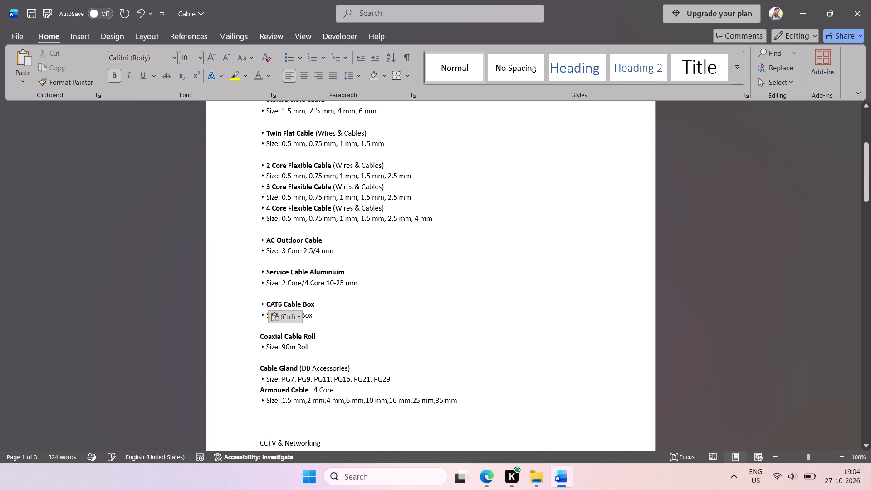
{"action": "key", "text": "ctrl+v"}
{"action": "left_click", "coordinate": [258, 369]}
{"action": "key", "text": "ctrl+v"}
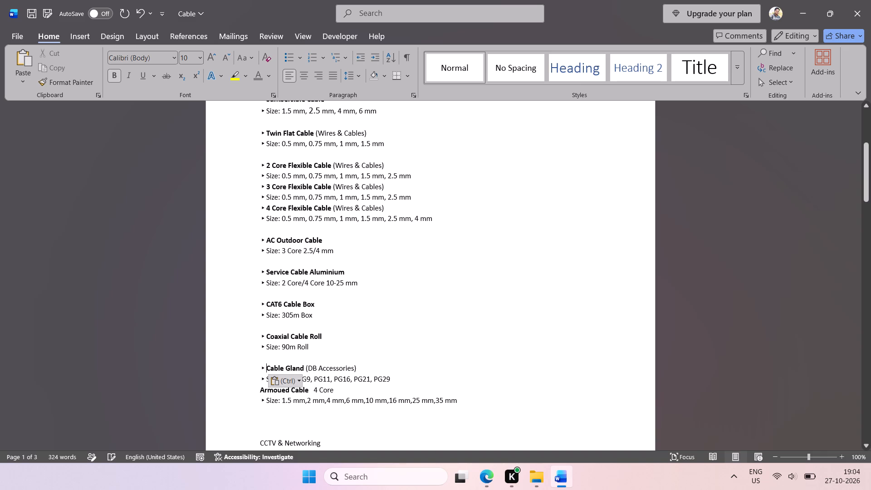
{"action": "left_click", "coordinate": [255, 392]}
{"action": "key", "text": "ctrl+v"}
Copy Armoured Cable 2 Core's indented "Size:" label over the bulleted ones of DTH, Sumbersible and Twin Flat Cable, removing the blank line before DTH Cable.
{"action": "scroll", "coordinate": [333, 260], "scroll_direction": "up", "scroll_amount": 1}
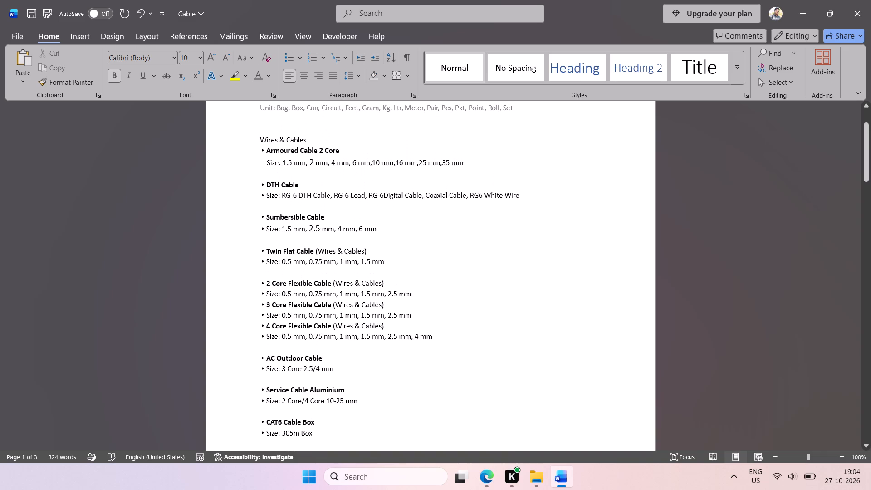
{"action": "scroll", "coordinate": [285, 249], "scroll_direction": "up", "scroll_amount": 2}
{"action": "left_click_drag", "start_coordinate": [283, 236], "coordinate": [272, 237]}
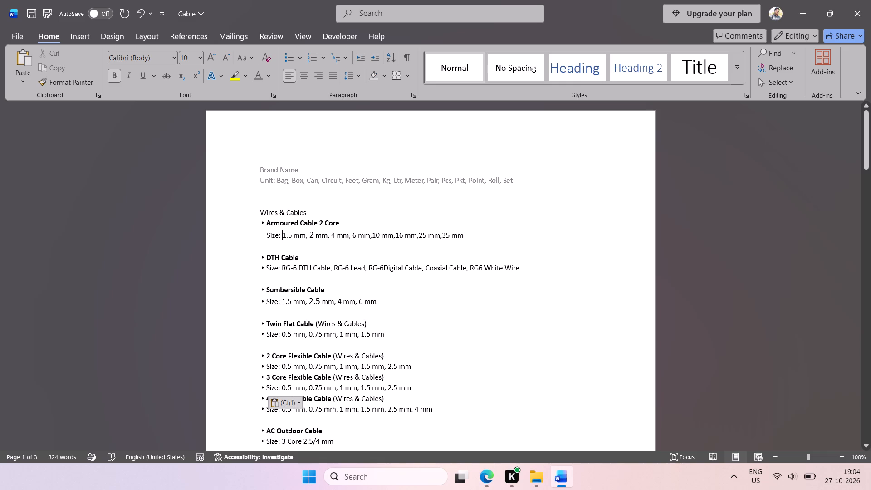
{"action": "left_click_drag", "start_coordinate": [272, 237], "coordinate": [224, 237]}
{"action": "key", "text": "ctrl+c"}
{"action": "left_click", "coordinate": [289, 248]}
{"action": "key", "text": "BackSpace"}
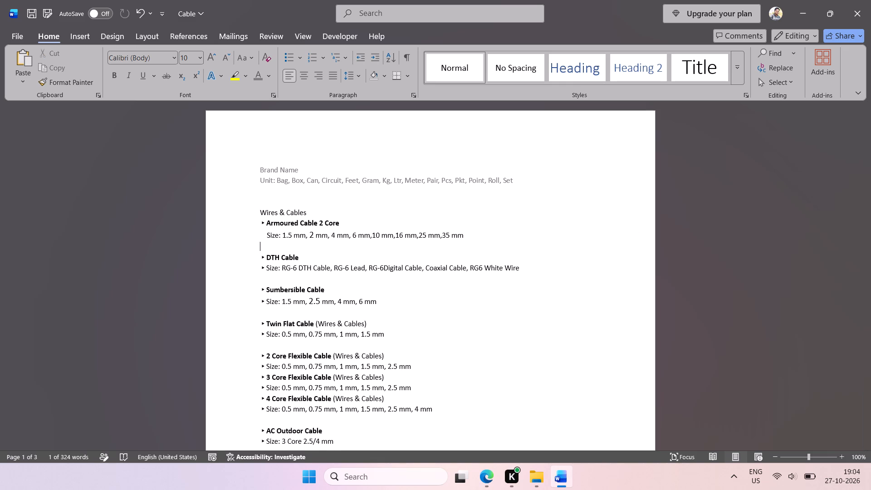
{"action": "left_click_drag", "start_coordinate": [281, 258], "coordinate": [214, 260]}
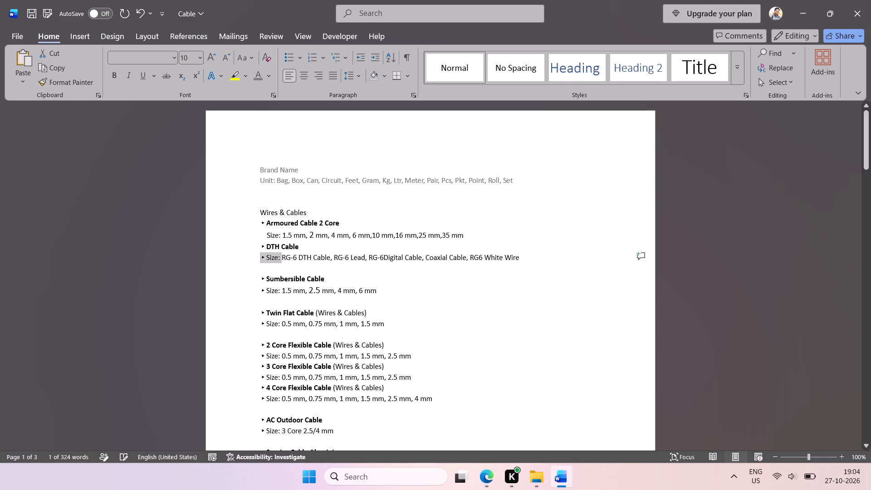
{"action": "key", "text": "ctrl+v"}
{"action": "left_click_drag", "start_coordinate": [281, 292], "coordinate": [228, 293]}
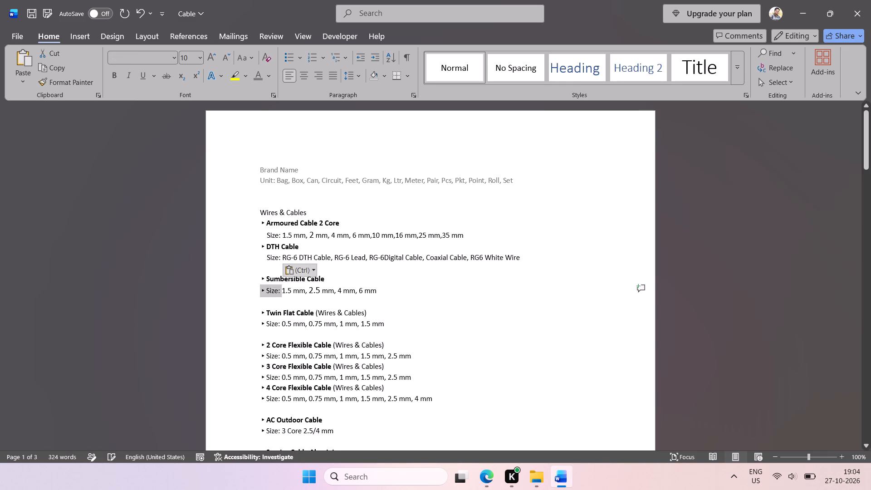
{"action": "key", "text": "ctrl+v"}
{"action": "left_click_drag", "start_coordinate": [282, 321], "coordinate": [245, 326]}
{"action": "key", "text": "ctrl+v"}
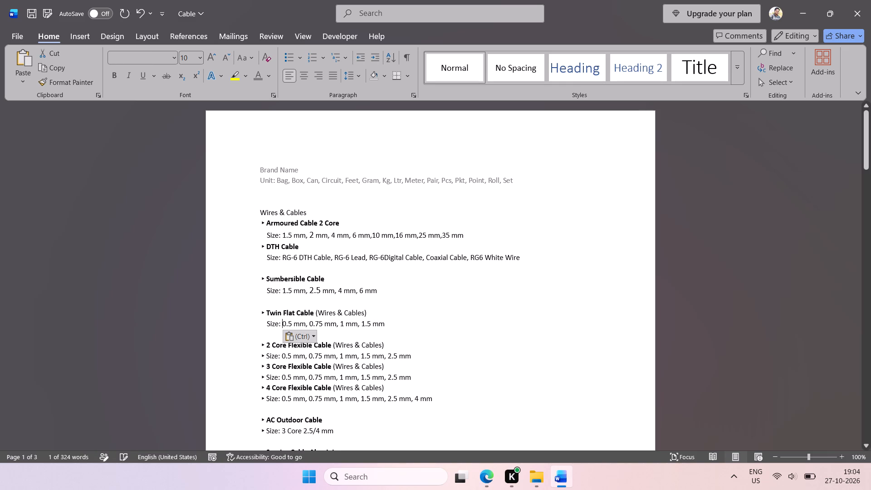
Replace the bulleted size labels of the 2, 3 and 4 Core Flexible Cable and AC Outdoor Cable with the copied indented "Size:" label.
{"action": "left_click_drag", "start_coordinate": [282, 356], "coordinate": [240, 358]}
{"action": "key", "text": "ctrl+v"}
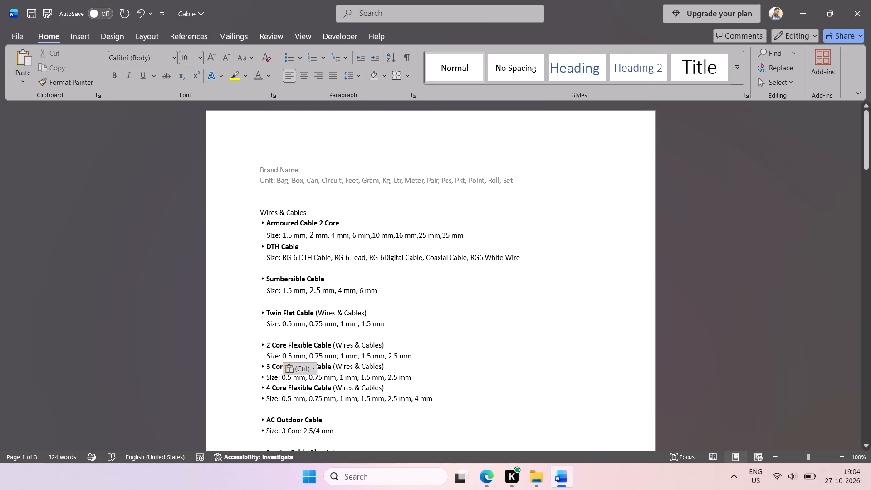
{"action": "left_click_drag", "start_coordinate": [282, 377], "coordinate": [244, 378]}
{"action": "key", "text": "ctrl+v"}
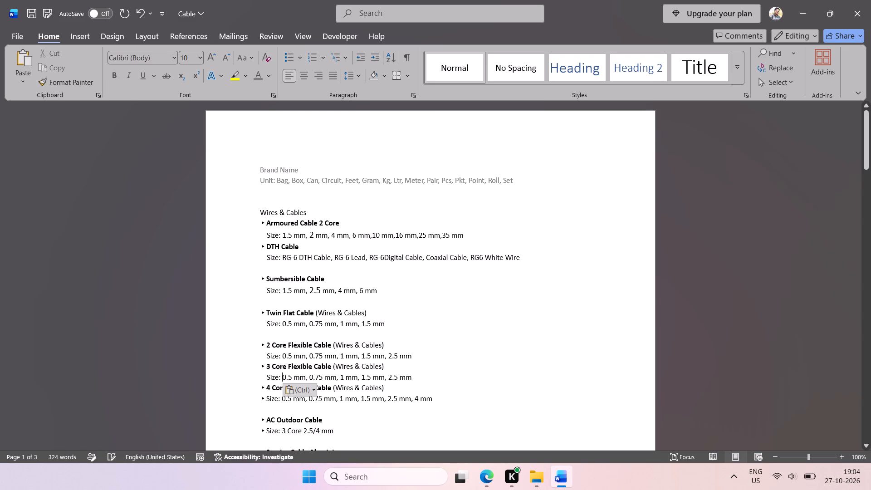
{"action": "left_click_drag", "start_coordinate": [281, 401], "coordinate": [244, 401]}
{"action": "key", "text": "ctrl+v"}
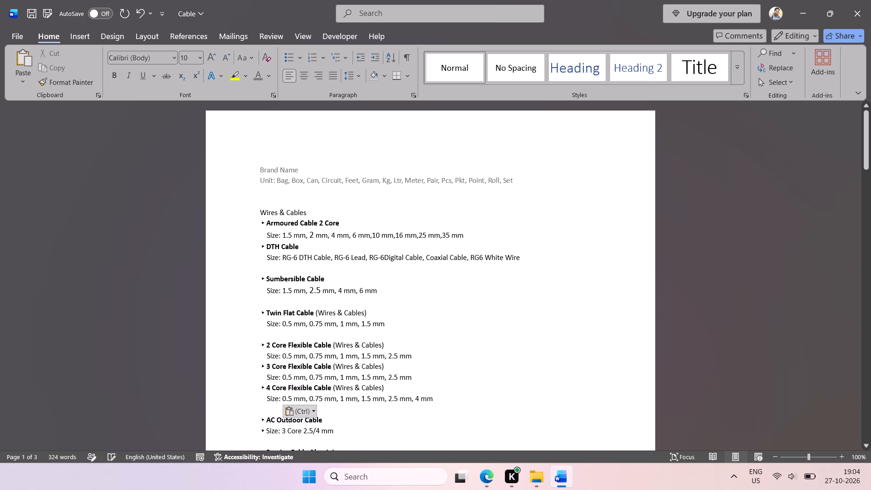
{"action": "left_click_drag", "start_coordinate": [282, 431], "coordinate": [223, 427]}
{"action": "key", "text": "ctrl+v"}
Paste the indented "Size:" label over the bulleted ones of Service Cable Aluminium, CAT6 Cable Box, Coaxial Cable Roll, Cable Gland and Armoued Cable 4 Core.
{"action": "scroll", "coordinate": [333, 320], "scroll_direction": "down", "scroll_amount": 1}
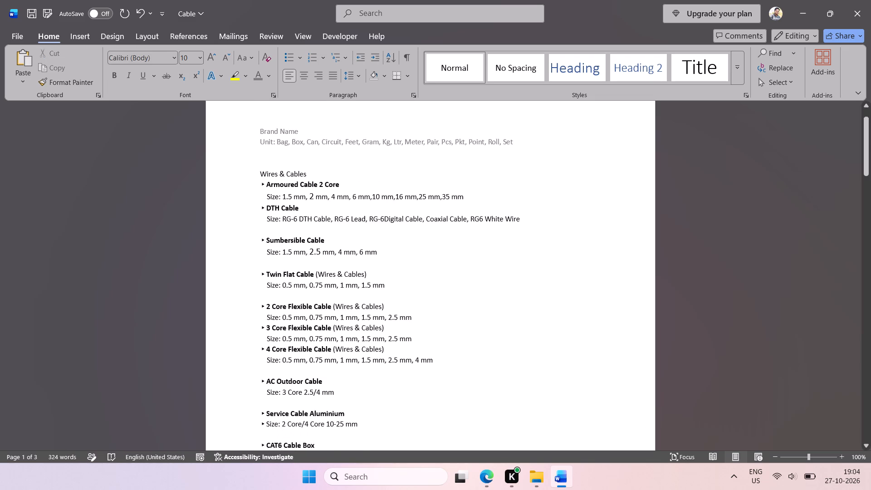
{"action": "scroll", "coordinate": [333, 320], "scroll_direction": "down", "scroll_amount": 2}
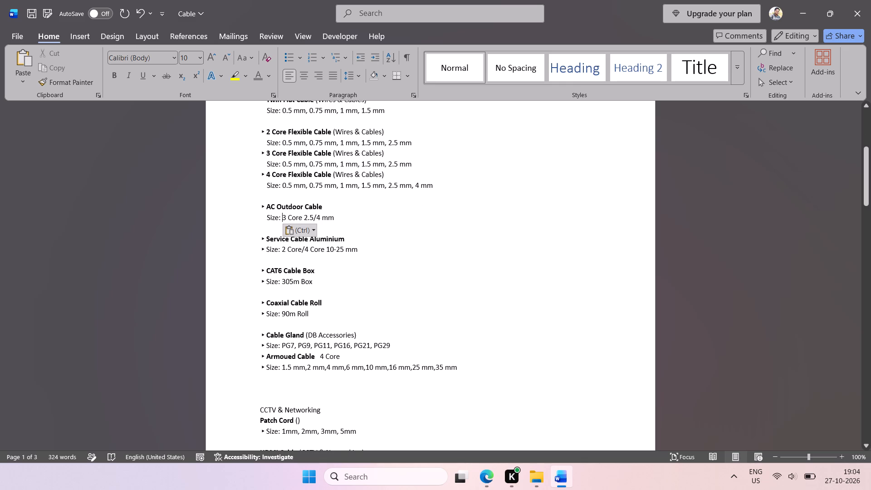
{"action": "left_click_drag", "start_coordinate": [282, 248], "coordinate": [222, 249]}
{"action": "key", "text": "ctrl+v"}
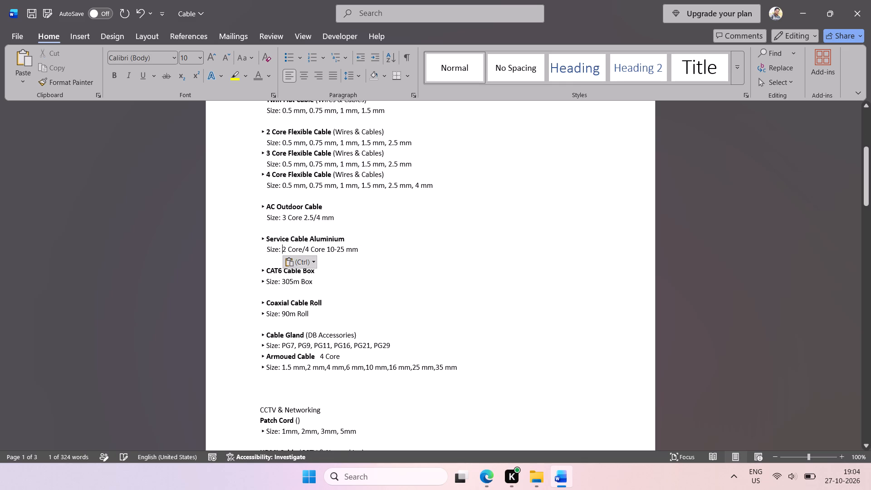
{"action": "left_click_drag", "start_coordinate": [282, 282], "coordinate": [228, 284]}
{"action": "key", "text": "ctrl+v"}
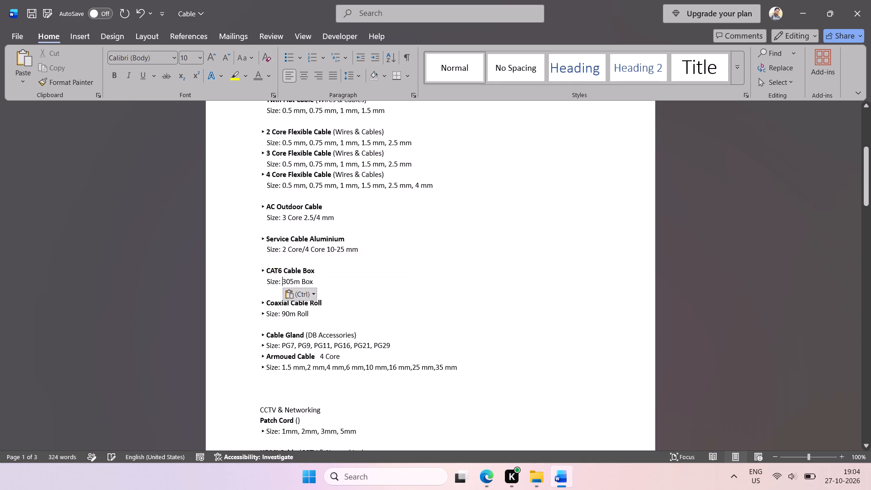
{"action": "left_click_drag", "start_coordinate": [282, 316], "coordinate": [238, 316]}
{"action": "key", "text": "ctrl+v"}
{"action": "left_click_drag", "start_coordinate": [282, 345], "coordinate": [244, 346]}
{"action": "key", "text": "ctrl+v"}
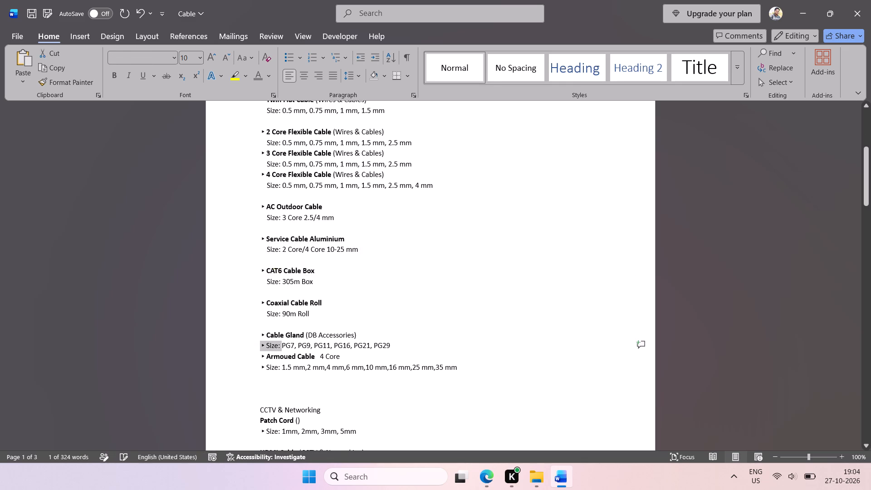
{"action": "left_click_drag", "start_coordinate": [282, 368], "coordinate": [243, 367]}
{"action": "key", "text": "ctrl+v"}
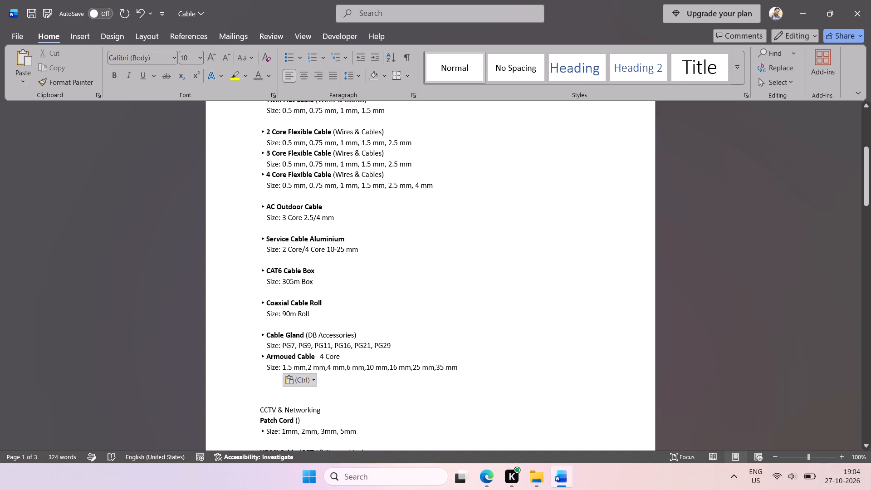
Delete the blank lines before Sumbersible Cable, Twin Flat Cable, 2 Core Flexible Cable, AC Outdoor Cable and Service Cable Aluminium.
{"action": "scroll", "coordinate": [363, 315], "scroll_direction": "up", "scroll_amount": 1}
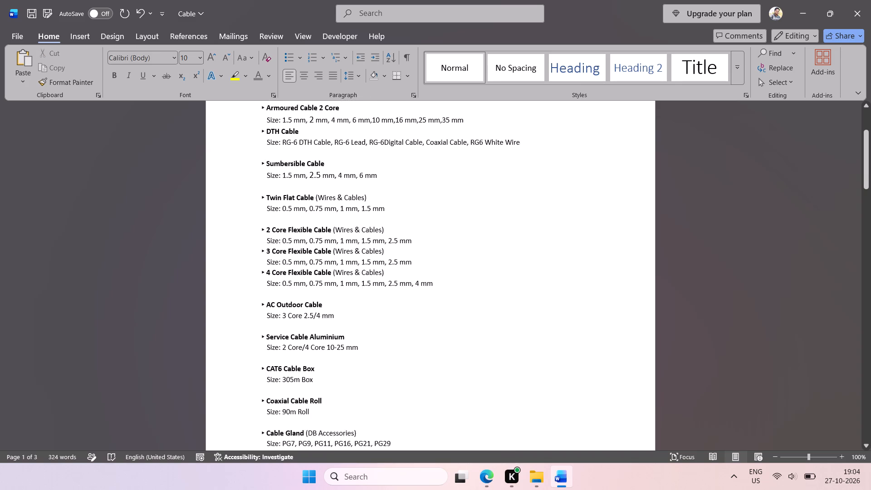
{"action": "scroll", "coordinate": [362, 327], "scroll_direction": "up", "scroll_amount": 1}
{"action": "scroll", "coordinate": [336, 317], "scroll_direction": "down", "scroll_amount": 1}
{"action": "left_click", "coordinate": [293, 236]}
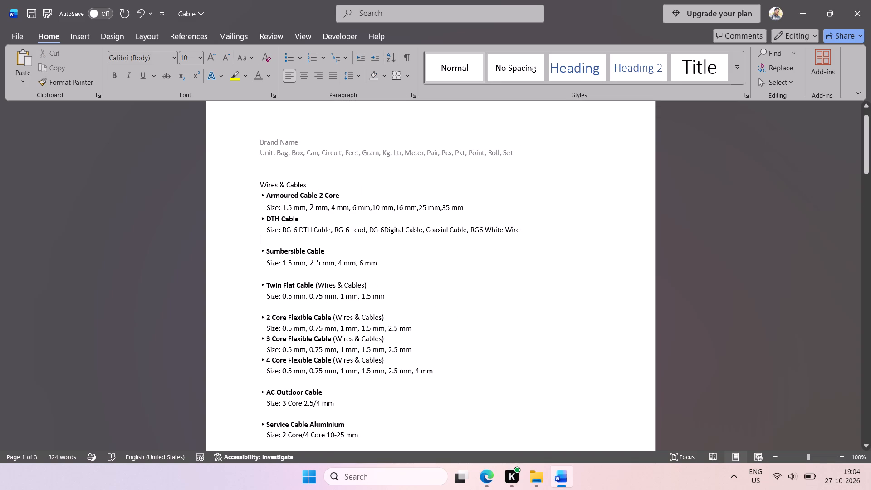
{"action": "key", "text": "BackSpace"}
{"action": "left_click", "coordinate": [282, 266]}
{"action": "key", "text": "BackSpace"}
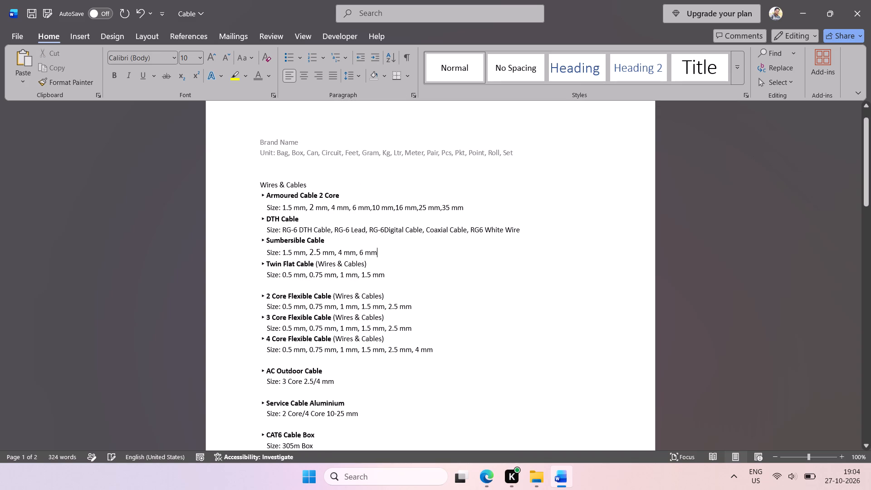
{"action": "left_click", "coordinate": [284, 286]}
{"action": "key", "text": "BackSpace"}
{"action": "left_click", "coordinate": [284, 350]}
{"action": "key", "text": "BackSpace"}
{"action": "left_click", "coordinate": [284, 370]}
{"action": "key", "text": "BackSpace"}
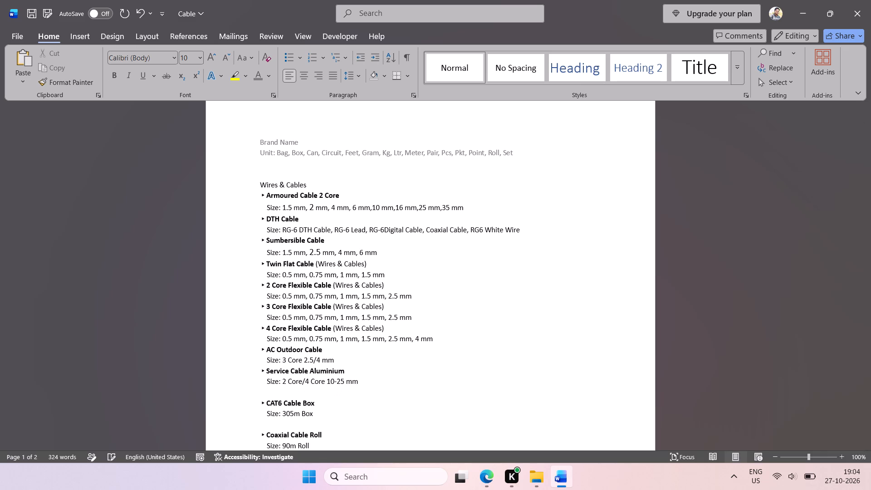
Delete the blank lines before CAT6 Cable Box, Coaxial Cable Roll and Cable Gland.
{"action": "left_click", "coordinate": [281, 398]}
{"action": "left_click", "coordinate": [283, 394]}
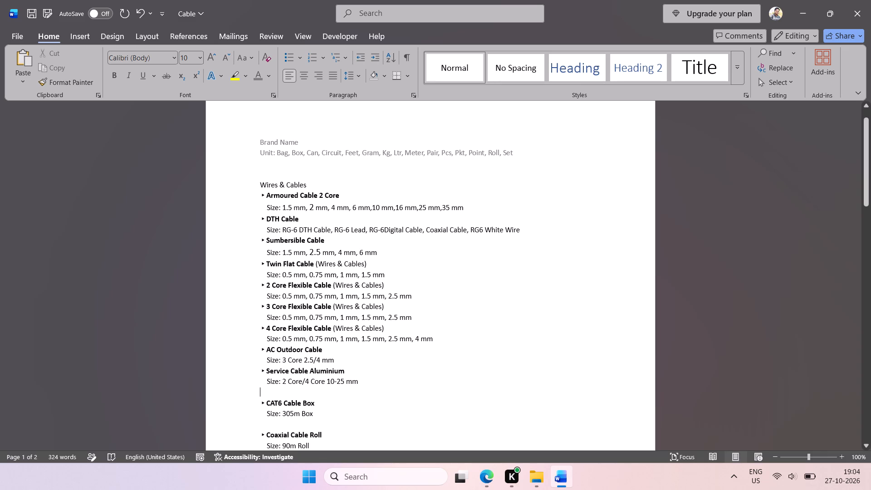
{"action": "key", "text": "BackSpace"}
{"action": "left_click", "coordinate": [285, 410]}
{"action": "key", "text": "BackSpace"}
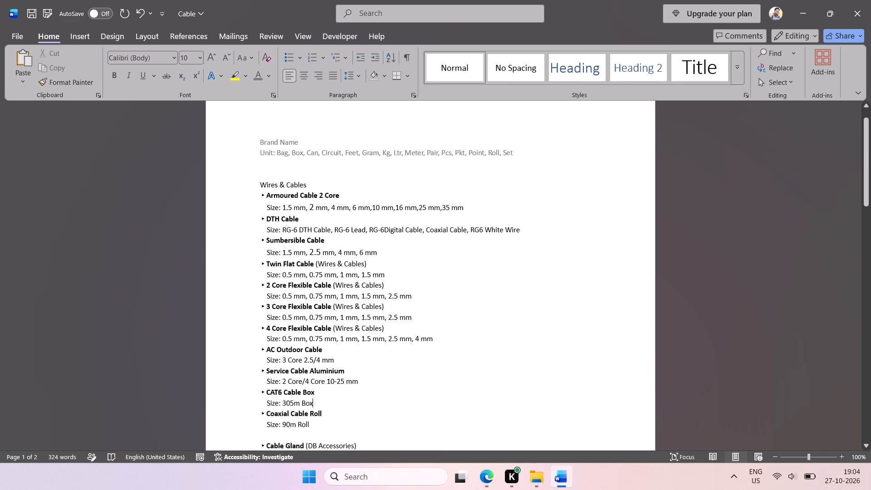
{"action": "scroll", "coordinate": [330, 386], "scroll_direction": "down", "scroll_amount": 1}
{"action": "left_click", "coordinate": [300, 276]}
{"action": "key", "text": "BackSpace"}
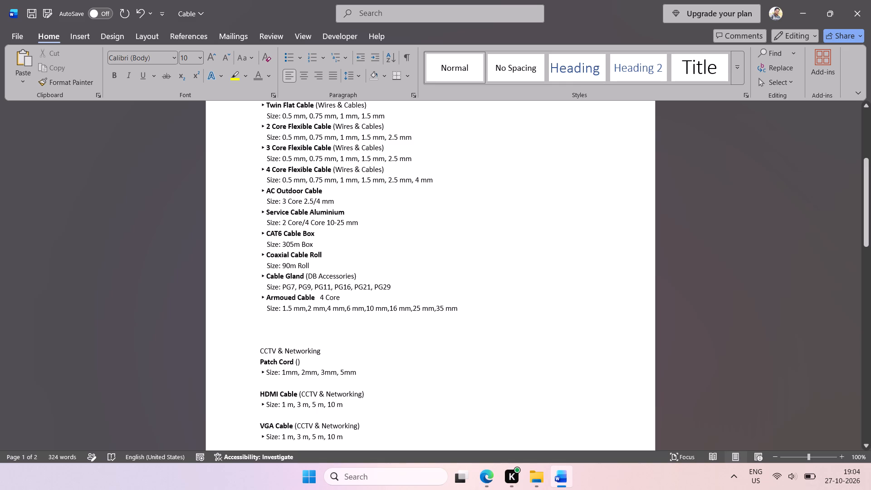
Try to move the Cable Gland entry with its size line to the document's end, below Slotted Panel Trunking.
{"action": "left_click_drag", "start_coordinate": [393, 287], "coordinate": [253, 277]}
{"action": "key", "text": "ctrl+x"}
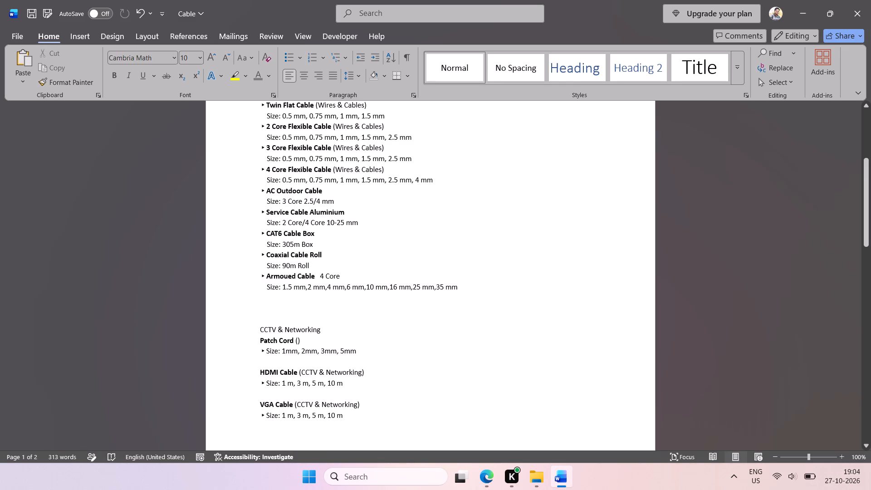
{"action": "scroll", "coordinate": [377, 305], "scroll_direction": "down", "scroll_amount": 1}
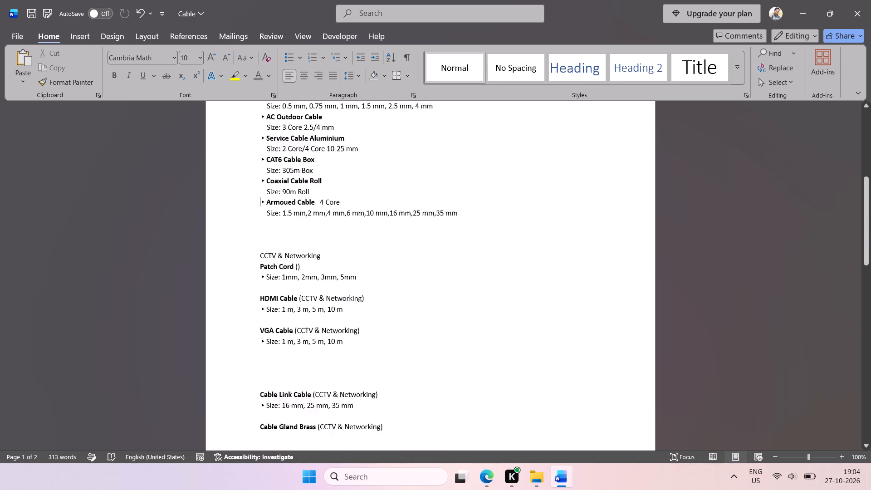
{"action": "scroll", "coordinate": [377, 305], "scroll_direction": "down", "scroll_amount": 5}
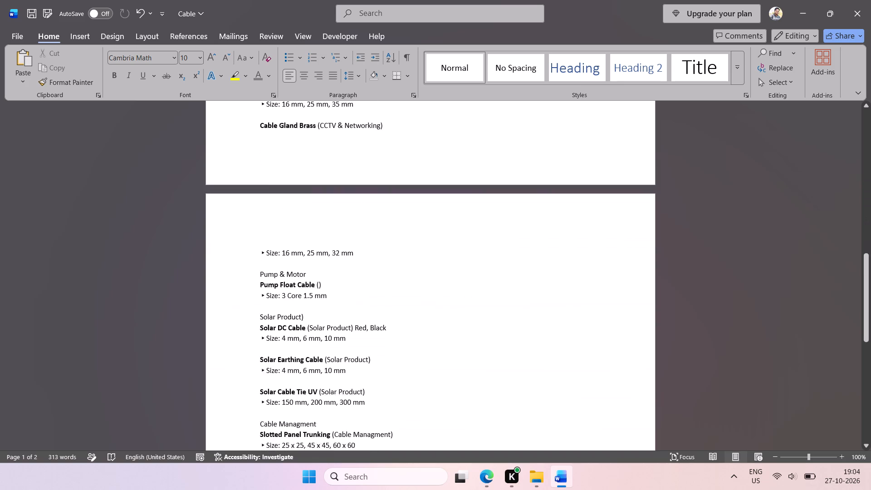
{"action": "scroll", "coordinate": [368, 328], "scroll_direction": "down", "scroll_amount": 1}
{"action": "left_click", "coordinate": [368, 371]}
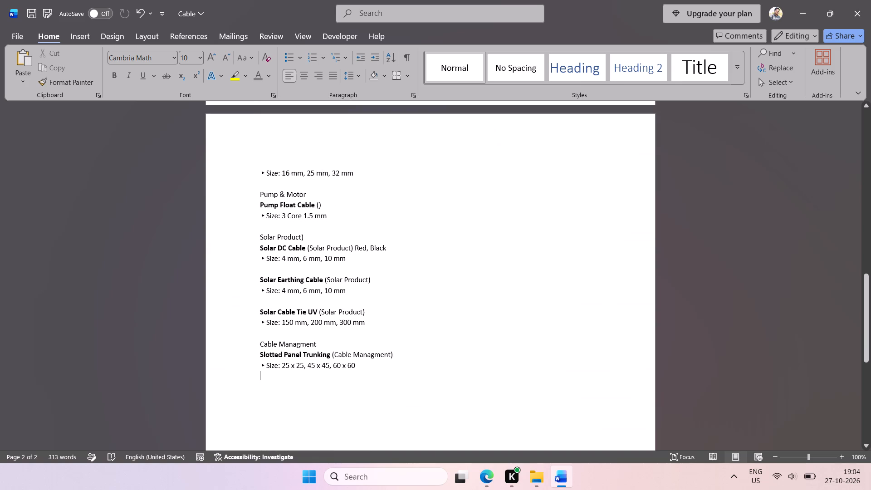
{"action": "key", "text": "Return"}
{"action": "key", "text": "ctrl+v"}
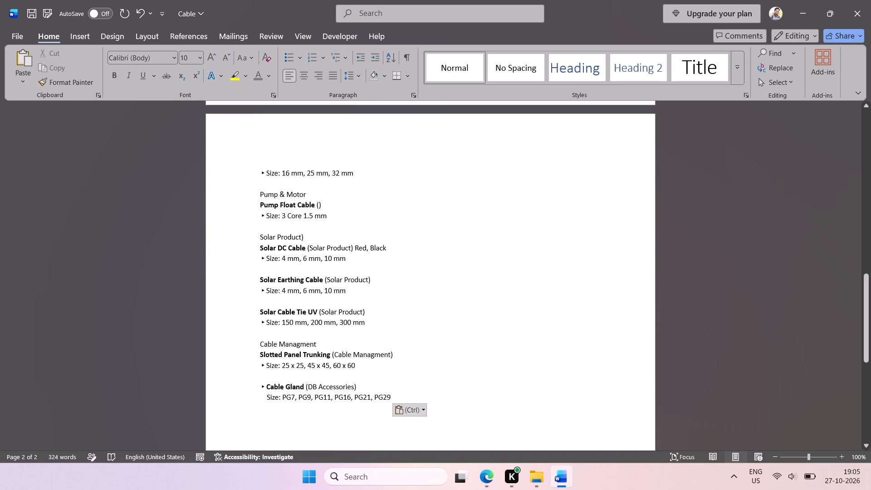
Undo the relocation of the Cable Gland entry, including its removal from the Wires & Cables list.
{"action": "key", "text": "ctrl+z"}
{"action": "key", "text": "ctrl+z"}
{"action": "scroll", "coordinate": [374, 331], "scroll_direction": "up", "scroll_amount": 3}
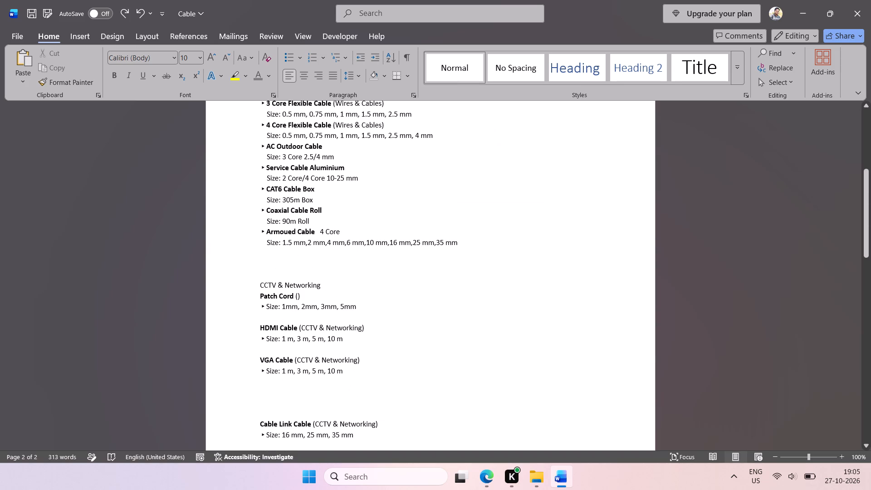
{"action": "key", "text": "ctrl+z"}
Remove the bold formatting from the Wires & Cables section, from its heading through the Armoued Cable 4 Core size line.
{"action": "left_click", "coordinate": [326, 292]}
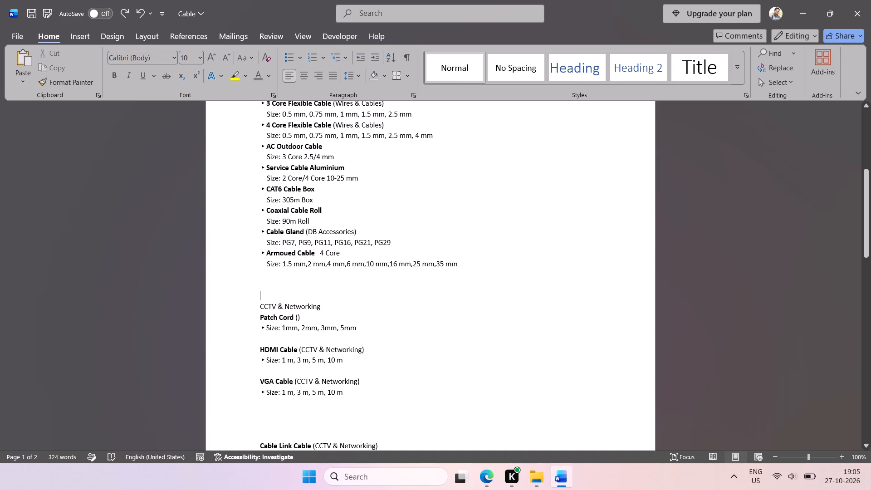
{"action": "scroll", "coordinate": [386, 252], "scroll_direction": "up", "scroll_amount": 1}
{"action": "scroll", "coordinate": [376, 257], "scroll_direction": "up", "scroll_amount": 2, "text": "ctrl"}
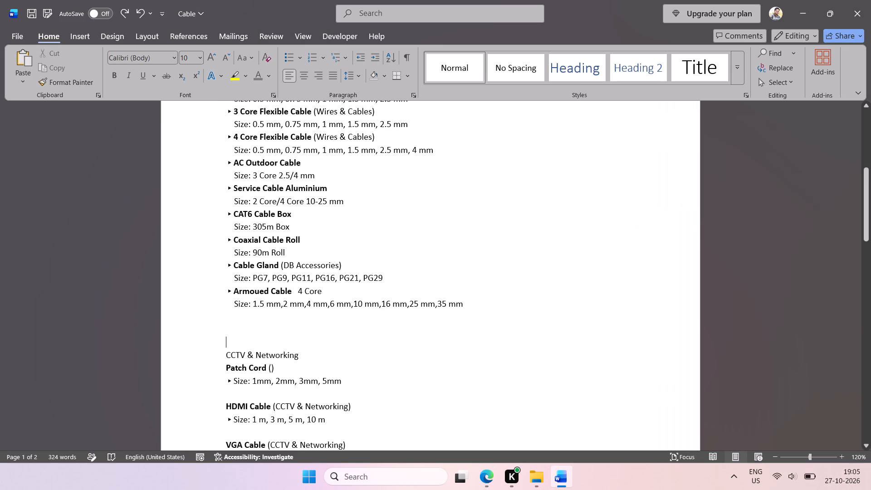
{"action": "scroll", "coordinate": [376, 257], "scroll_direction": "up", "scroll_amount": 1}
{"action": "left_click_drag", "start_coordinate": [227, 150], "coordinate": [377, 338]}
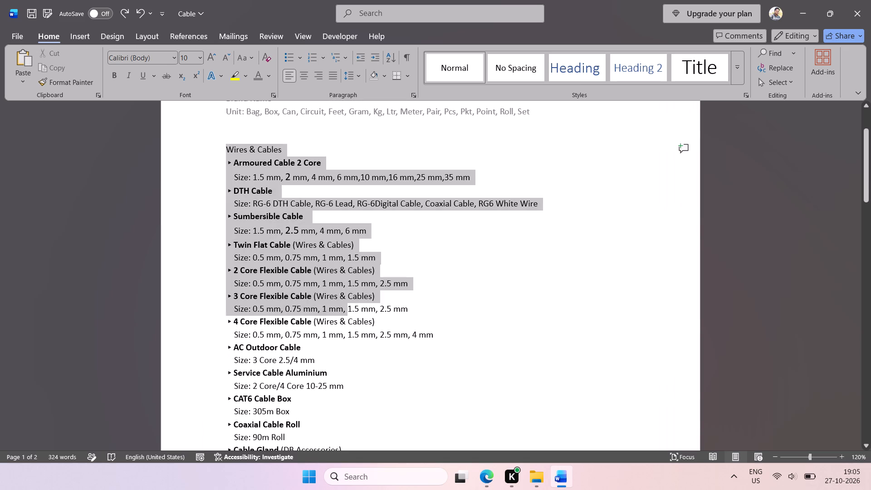
{"action": "left_click_drag", "start_coordinate": [377, 338], "coordinate": [470, 337]}
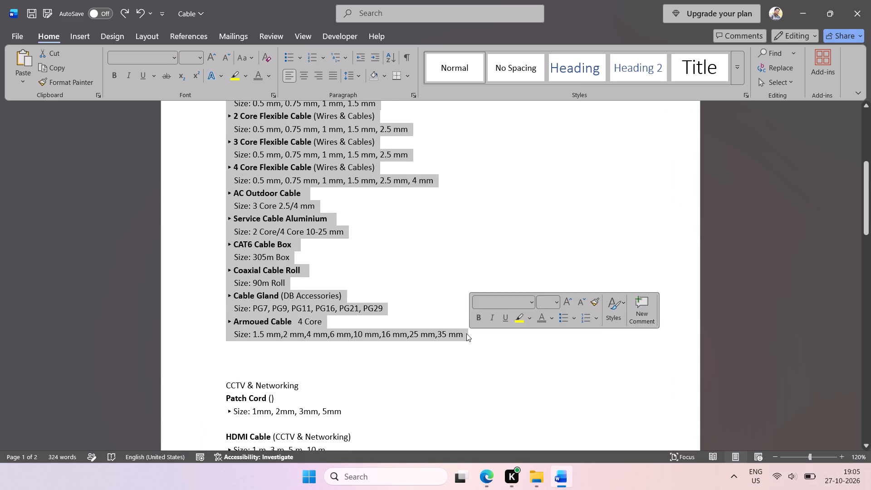
{"action": "key", "text": "ctrl+b"}
{"action": "key", "text": "ctrl+b"}
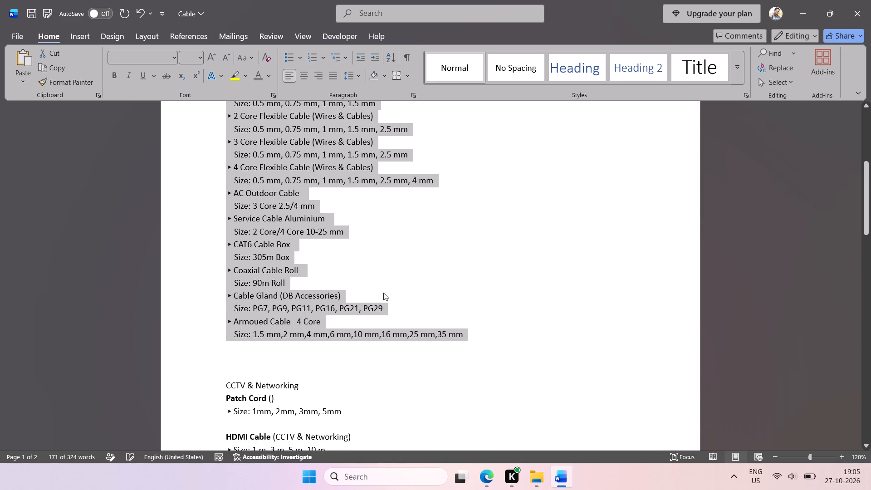
{"action": "left_click", "coordinate": [391, 260]}
{"action": "scroll", "coordinate": [358, 196], "scroll_direction": "up", "scroll_amount": 1}
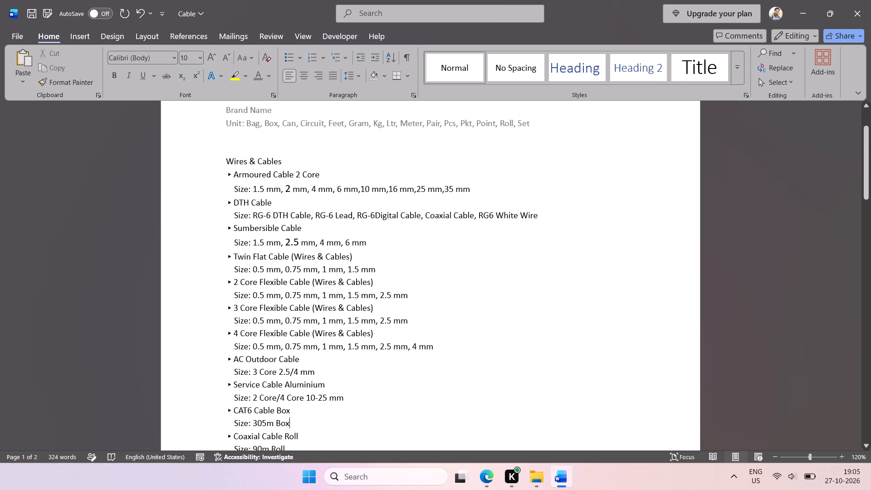
{"action": "scroll", "coordinate": [352, 217], "scroll_direction": "down", "scroll_amount": 1}
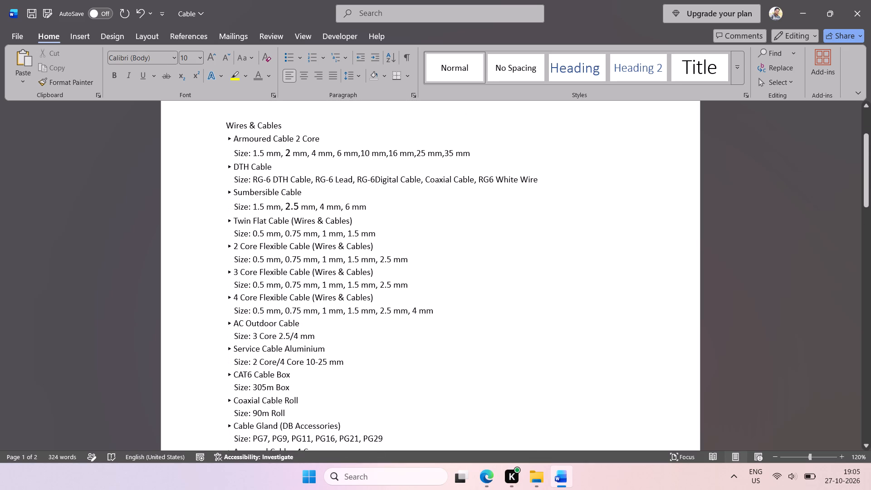
Remove the "(Wires & Cables)" suffix from the Twin Flat Cable entry.
{"action": "scroll", "coordinate": [332, 229], "scroll_direction": "down", "scroll_amount": 1}
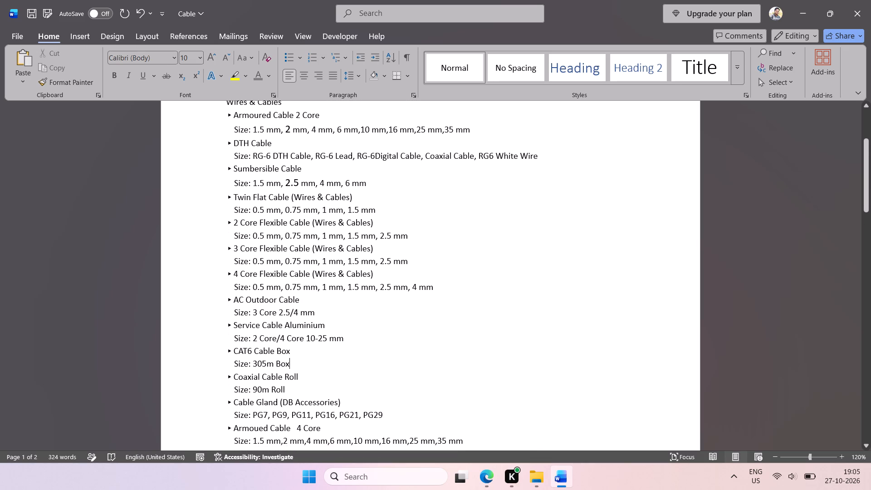
{"action": "scroll", "coordinate": [326, 260], "scroll_direction": "down", "scroll_amount": 1}
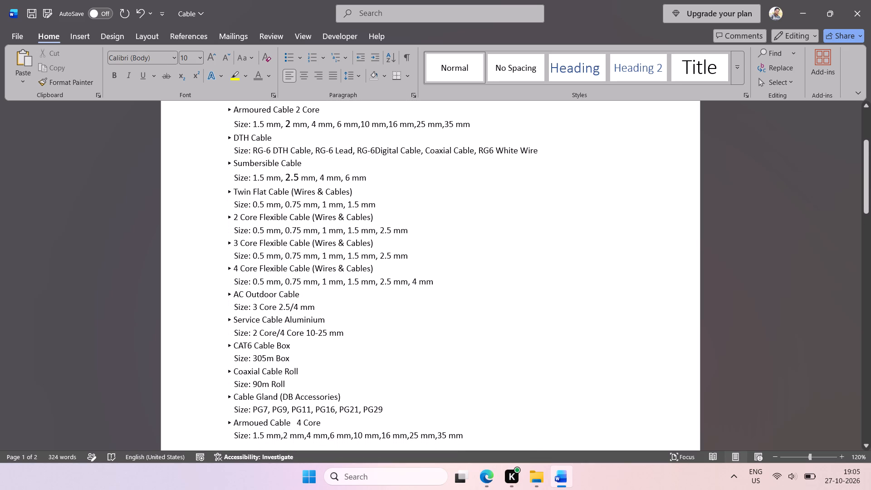
{"action": "left_click_drag", "start_coordinate": [363, 193], "coordinate": [301, 194]}
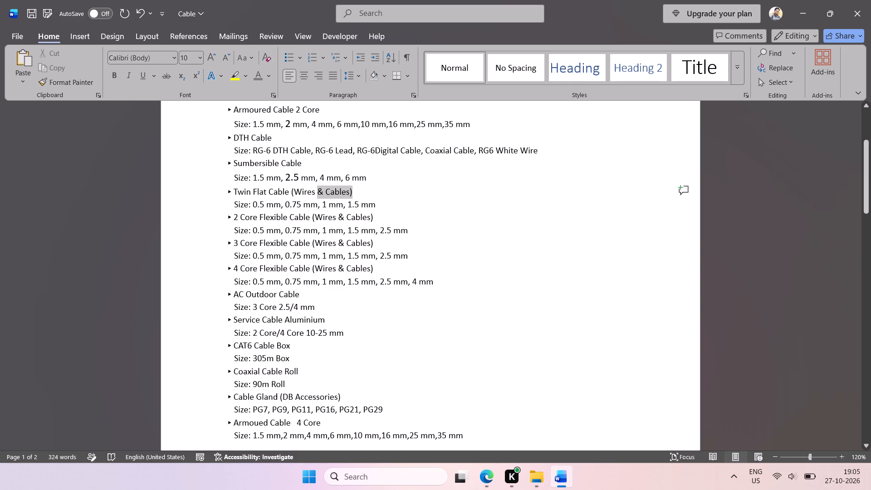
{"action": "left_click_drag", "start_coordinate": [301, 194], "coordinate": [295, 194]}
{"action": "key", "text": "BackSpace"}
{"action": "key", "text": "BackSpace"}
{"action": "key", "text": "BackSpace"}
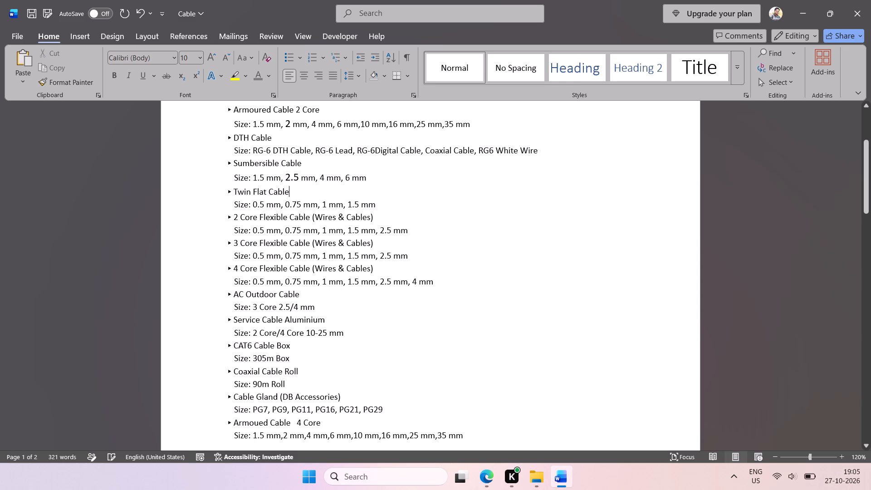
Remove the "(Wires & Cables)" suffix from the 2 Core, 3 Core and 4 Core Flexible Cable entries.
{"action": "left_click_drag", "start_coordinate": [380, 218], "coordinate": [327, 220]}
{"action": "key", "text": "BackSpace"}
{"action": "key", "text": "BackSpace"}
{"action": "key", "text": "BackSpace"}
{"action": "left_click_drag", "start_coordinate": [378, 245], "coordinate": [330, 245]}
{"action": "key", "text": "BackSpace"}
{"action": "key", "text": "BackSpace"}
{"action": "key", "text": "BackSpace"}
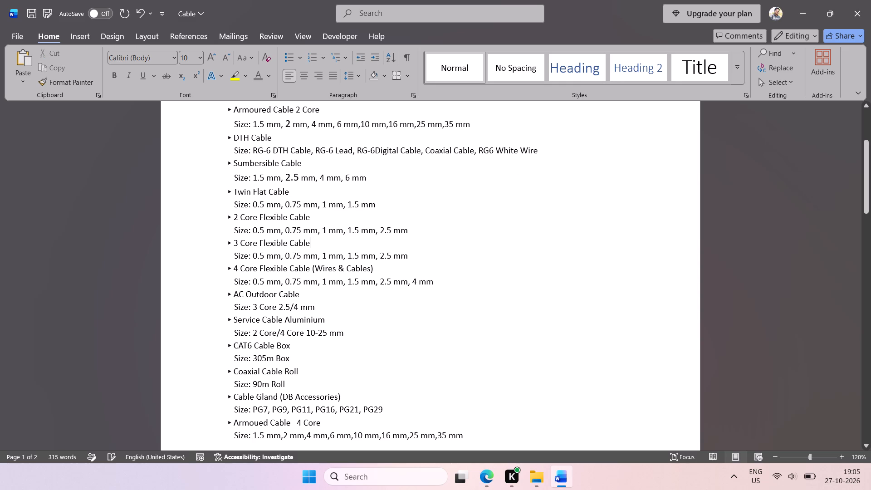
{"action": "left_click_drag", "start_coordinate": [381, 270], "coordinate": [330, 270]}
{"action": "key", "text": "BackSpace"}
{"action": "key", "text": "BackSpace"}
{"action": "key", "text": "BackSpace"}
Move "3 Core" from its own entry into the 2 Core entry's name so it reads "2 Core, 3 Core, Flexible Cable".
{"action": "left_click_drag", "start_coordinate": [257, 244], "coordinate": [235, 245]}
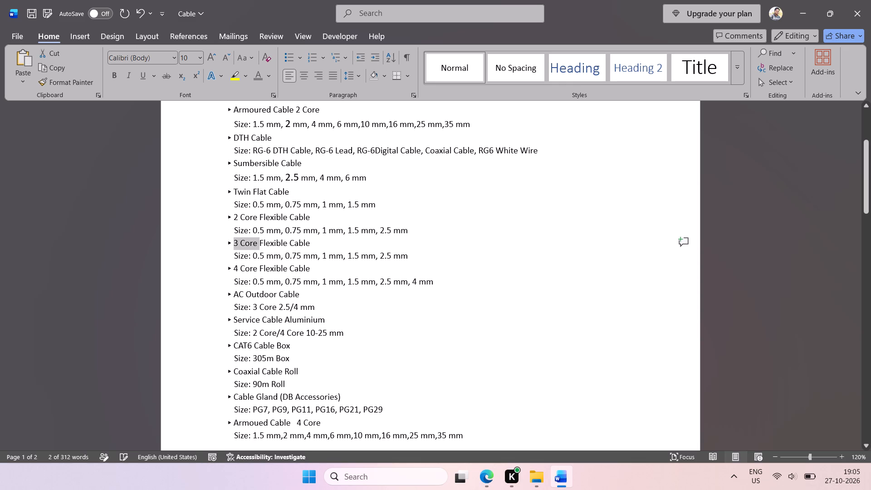
{"action": "key", "text": "ctrl+x"}
{"action": "left_click", "coordinate": [254, 217]}
{"action": "left_click", "coordinate": [254, 216]}
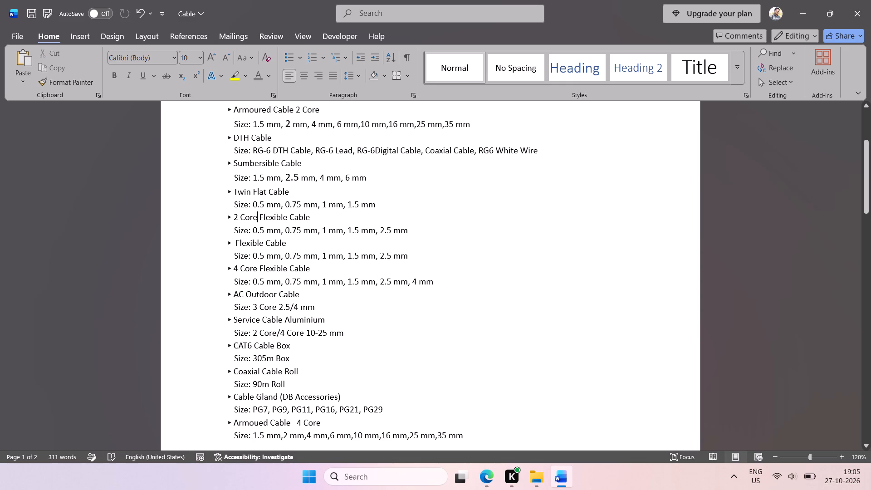
{"action": "type", "text": ","}
{"action": "key", "text": "space"}
{"action": "key", "text": "ctrl+v"}
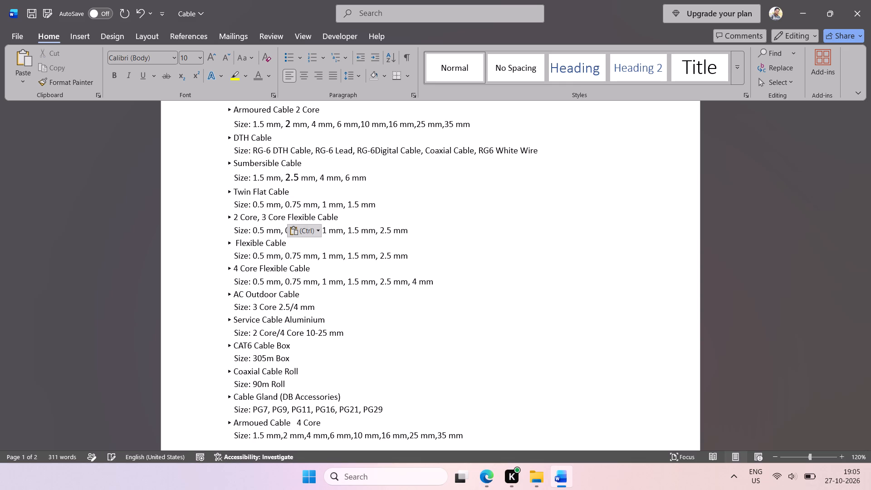
{"action": "key", "text": "comma"}
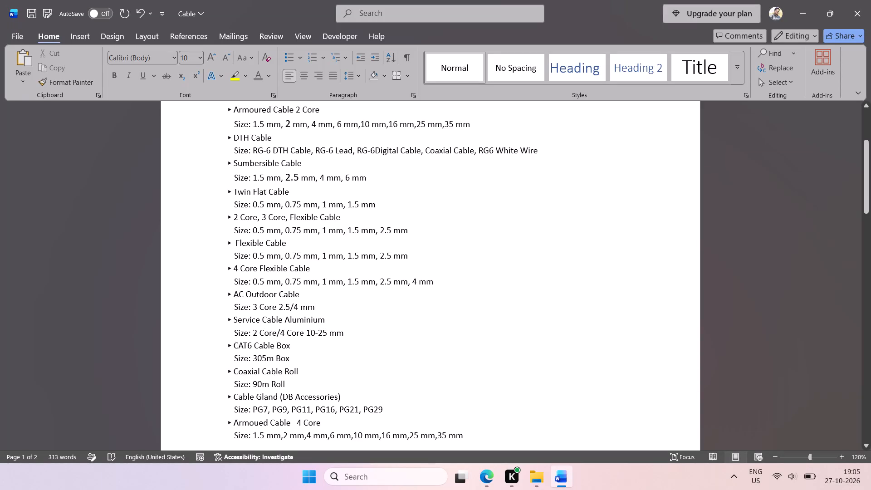
Move "4 Core" from its own entry into the combined name so it reads "2 Core, 3 Core, 4 Core, Flexible Cable".
{"action": "left_click_drag", "start_coordinate": [258, 270], "coordinate": [235, 271]}
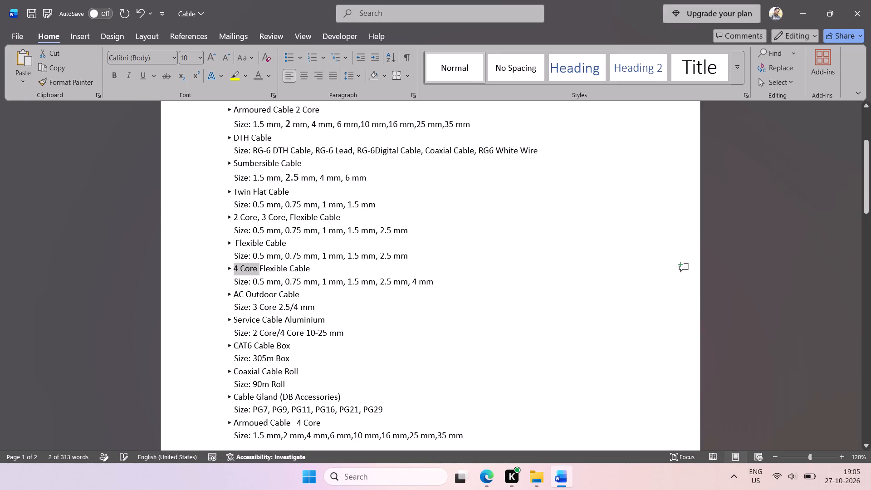
{"action": "key", "text": "ctrl+x"}
{"action": "left_click", "coordinate": [290, 217]}
{"action": "key", "text": "ctrl+v"}
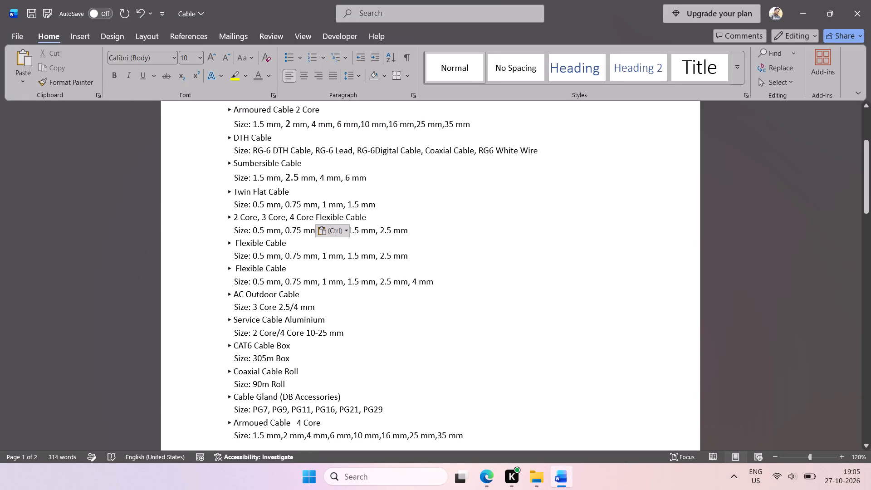
{"action": "key", "text": "BackSpace"}
{"action": "key", "text": "comma"}
{"action": "key", "text": "space"}
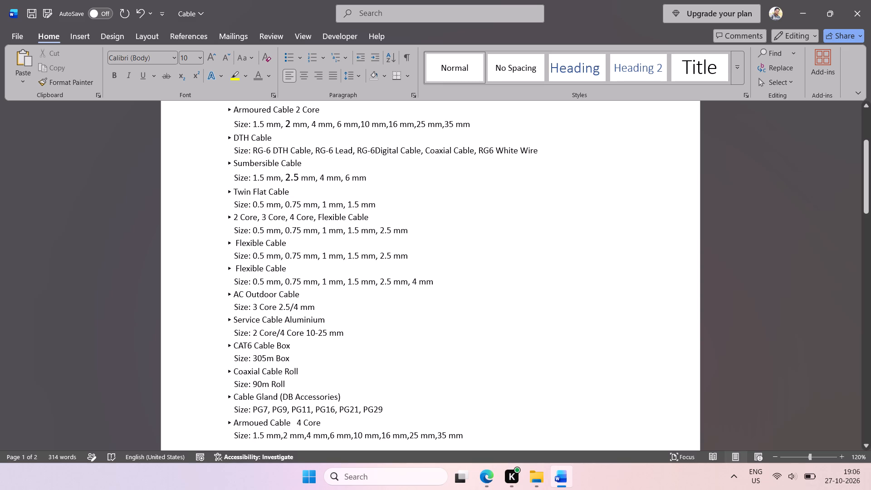
Delete the two leftover Flexible Cable entries and their size lines above AC Outdoor Cable.
{"action": "left_click_drag", "start_coordinate": [420, 262], "coordinate": [277, 239]}
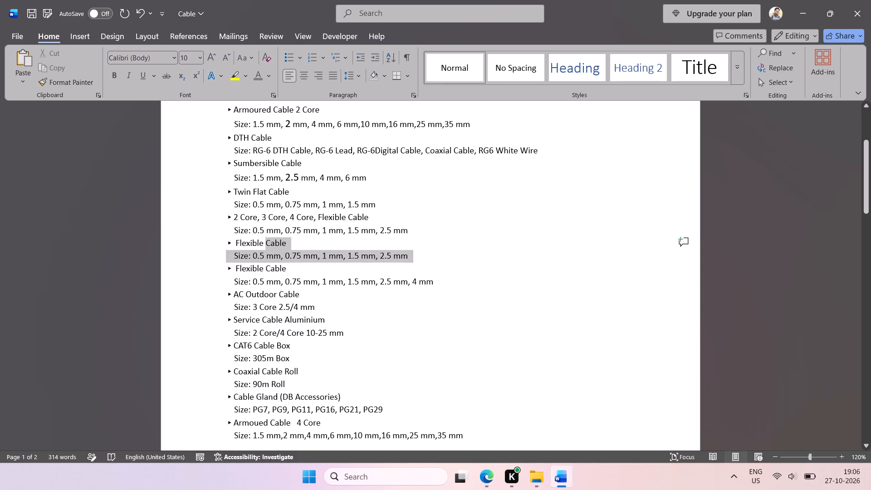
{"action": "left_click_drag", "start_coordinate": [277, 239], "coordinate": [227, 245]}
{"action": "left_click", "coordinate": [285, 295]}
{"action": "left_click_drag", "start_coordinate": [447, 285], "coordinate": [229, 255]}
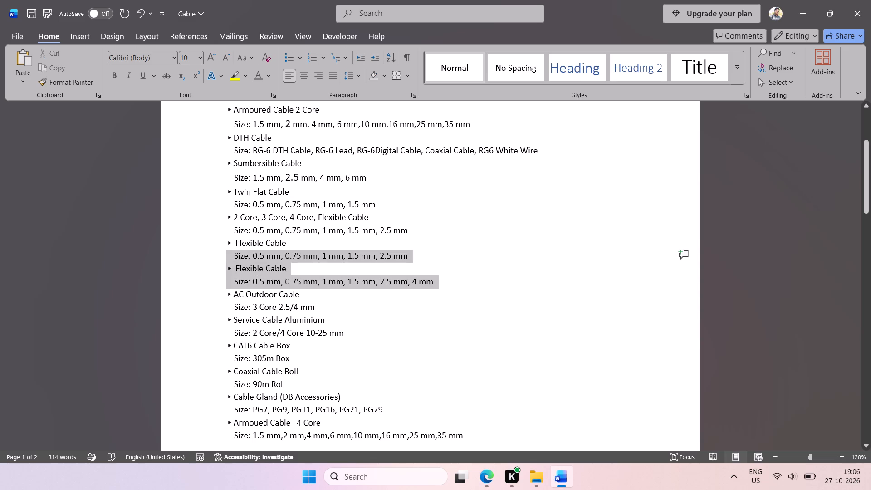
{"action": "left_click_drag", "start_coordinate": [229, 255], "coordinate": [214, 247]}
{"action": "key", "text": "BackSpace"}
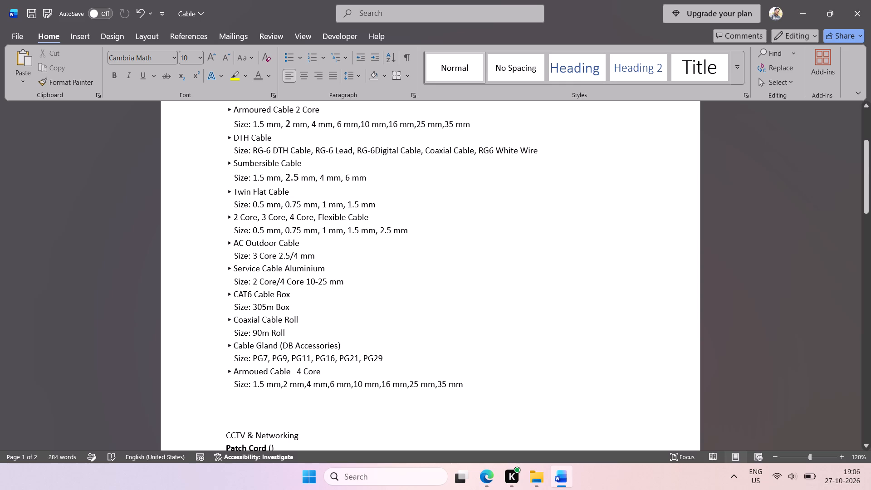
Move the Cable Gland (DB Accessories) entry with its size line to the document's end, a few blank lines below Slotted Panel Trunking.
{"action": "scroll", "coordinate": [336, 308], "scroll_direction": "down", "scroll_amount": 1}
{"action": "left_click_drag", "start_coordinate": [396, 220], "coordinate": [365, 216]}
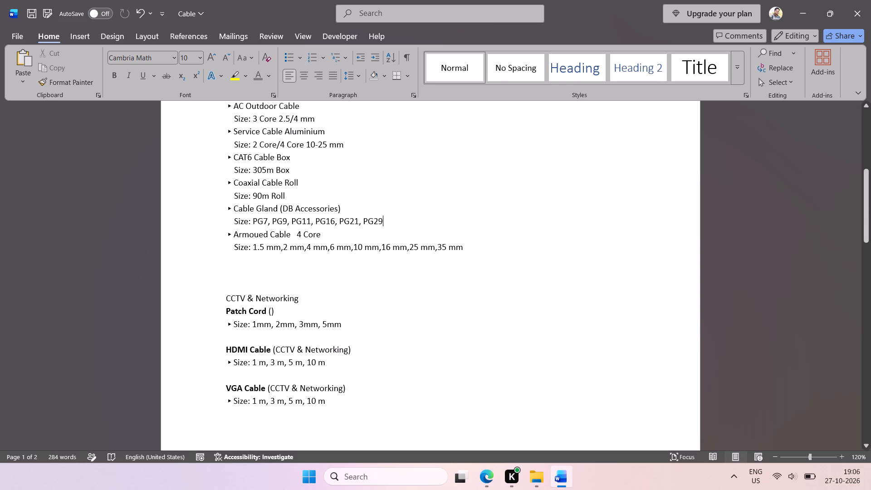
{"action": "left_click_drag", "start_coordinate": [365, 216], "coordinate": [223, 209]}
{"action": "key", "text": "ctrl+x"}
{"action": "scroll", "coordinate": [338, 285], "scroll_direction": "down", "scroll_amount": 1}
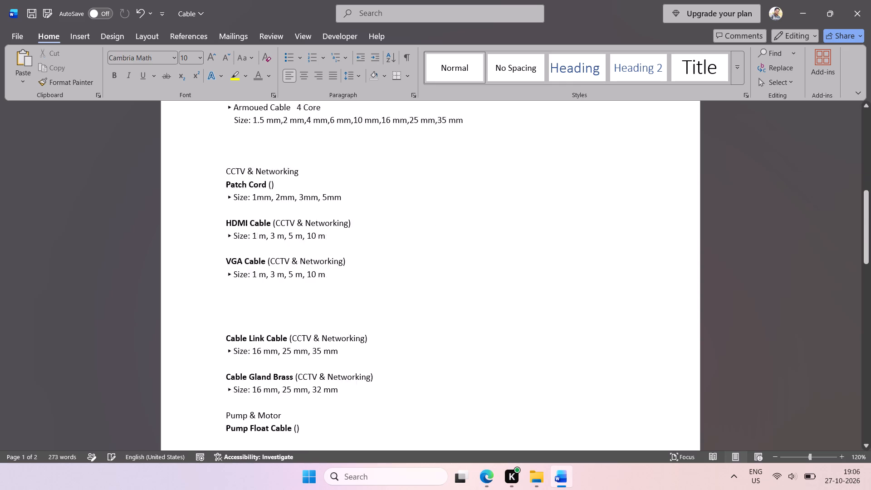
{"action": "scroll", "coordinate": [337, 285], "scroll_direction": "down", "scroll_amount": 3}
{"action": "left_click", "coordinate": [352, 238]}
{"action": "key", "text": "Return"}
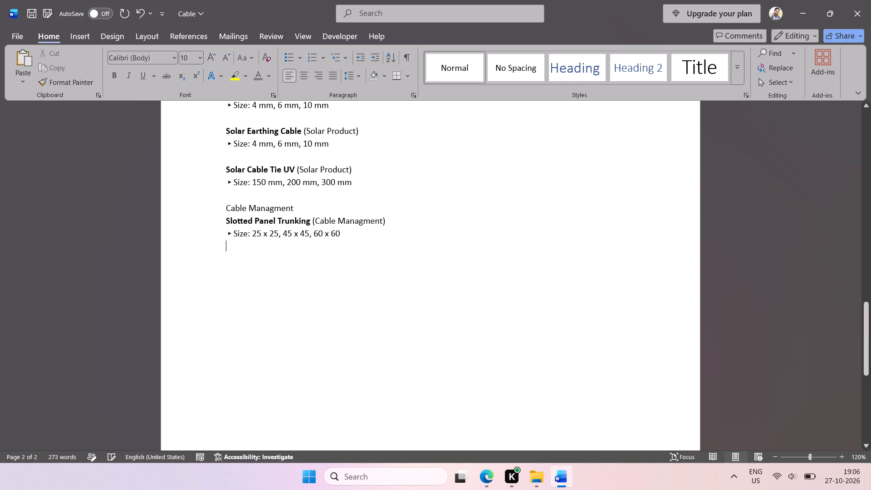
{"action": "key", "text": "Return"}
{"action": "key", "text": "Return"}
{"action": "key", "text": "Return"}
{"action": "key", "text": "ctrl+v"}
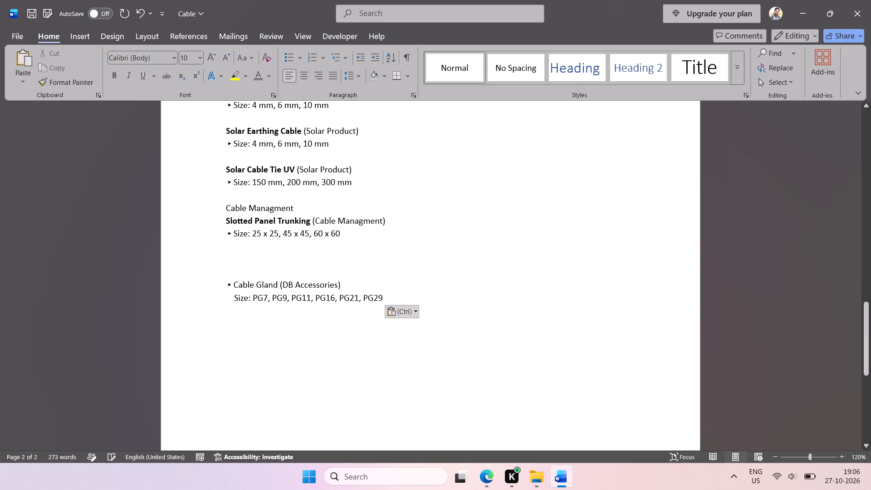
Reformat the last Wires & Cables entry name as "Armoued Cable (4 Core)", removing the extra spaces.
{"action": "scroll", "coordinate": [341, 241], "scroll_direction": "up", "scroll_amount": 5}
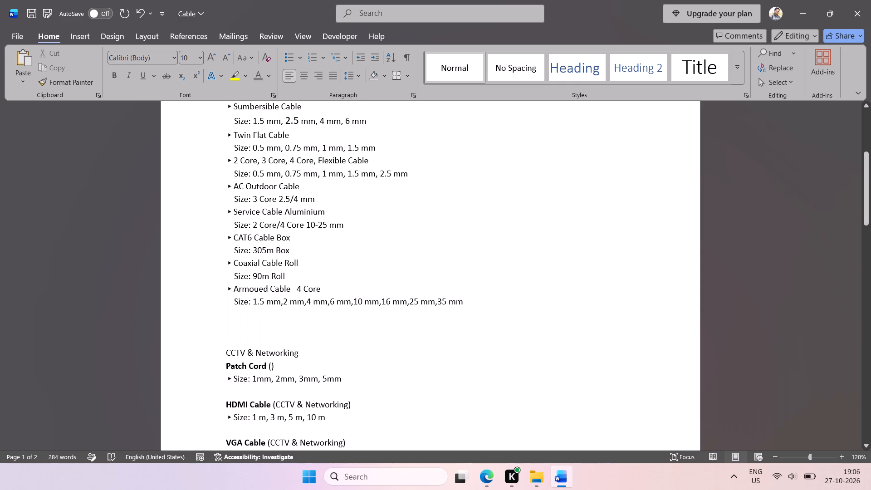
{"action": "left_click", "coordinate": [297, 290]}
{"action": "key", "text": "BackSpace"}
{"action": "key", "text": "BackSpace"}
{"action": "key", "text": "BackSpace"}
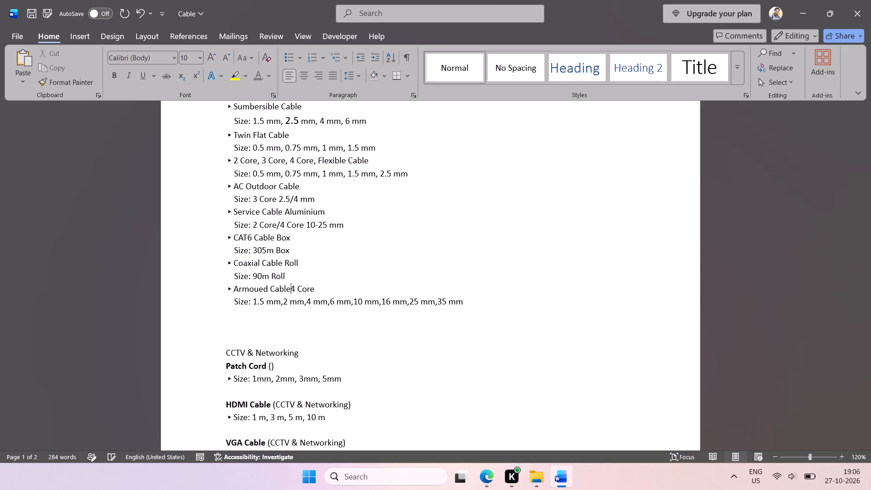
{"action": "key", "text": "space"}
{"action": "type", "text": "("}
{"action": "key", "text": "End"}
{"action": "key", "text": "shift+parenright"}
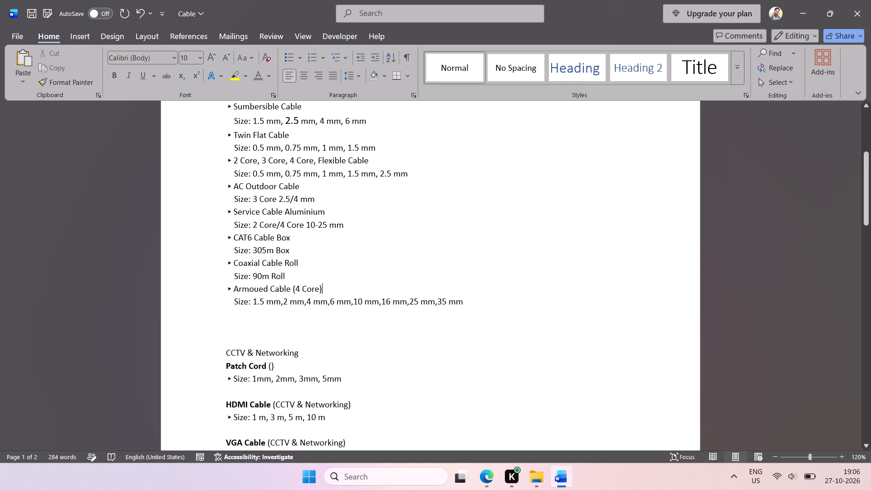
Copy the arrow bullet from Armoued Cable (4 Core) to the start of the Patch Cord, HDMI Cable and VGA Cable names.
{"action": "scroll", "coordinate": [356, 206], "scroll_direction": "down", "scroll_amount": 1}
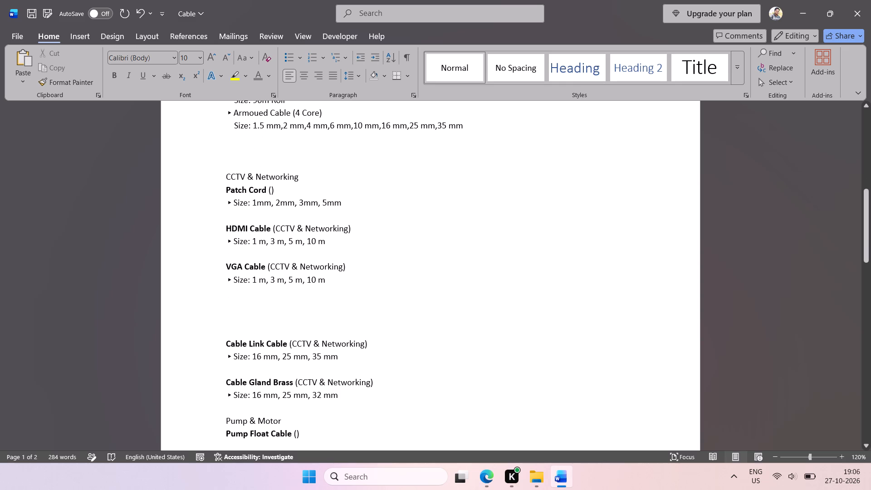
{"action": "left_click_drag", "start_coordinate": [234, 110], "coordinate": [193, 113]}
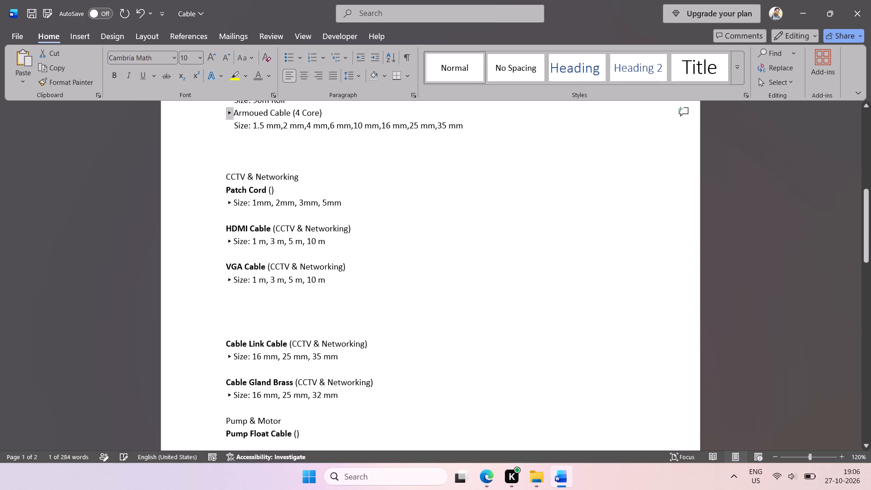
{"action": "key", "text": "ctrl+c"}
{"action": "left_click", "coordinate": [225, 191]}
{"action": "key", "text": "ctrl+v"}
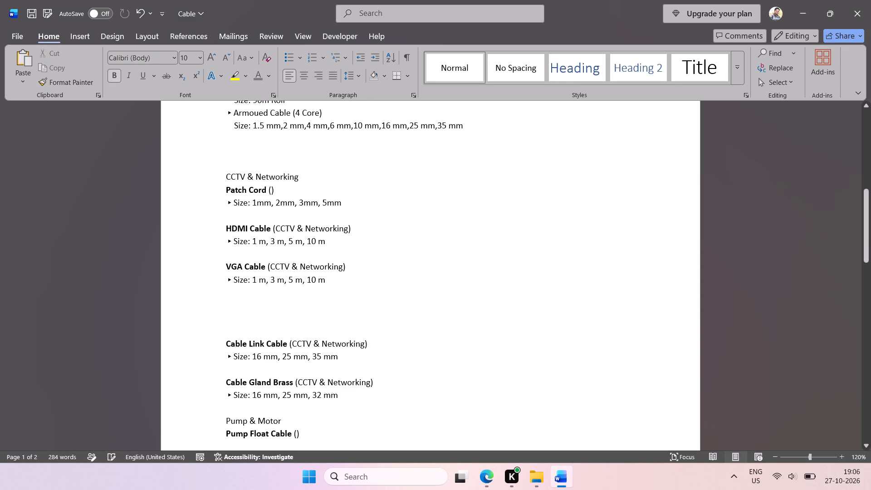
{"action": "left_click", "coordinate": [226, 224]}
{"action": "key", "text": "ctrl+v"}
{"action": "left_click", "coordinate": [225, 264]}
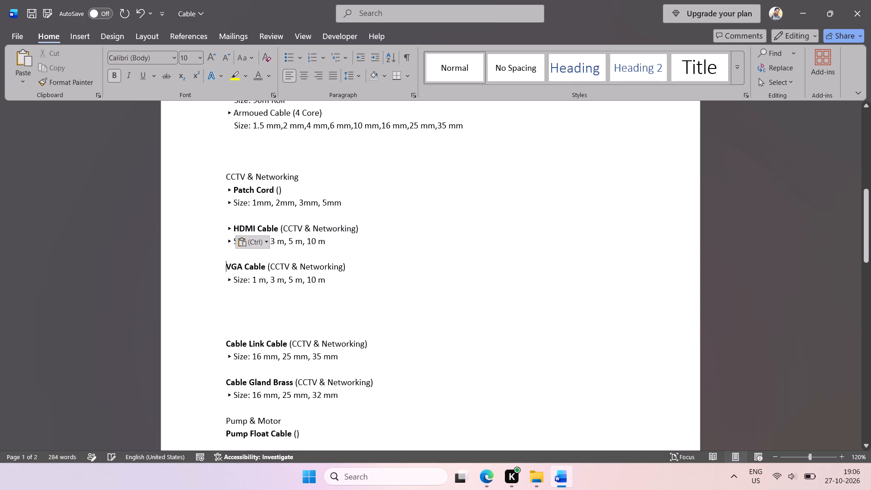
{"action": "key", "text": "ctrl+v"}
Delete two of the blank lines above the CCTV & Networking heading, leaving one.
{"action": "left_click", "coordinate": [240, 154]}
{"action": "key", "text": "BackSpace"}
{"action": "left_click", "coordinate": [249, 149]}
{"action": "key", "text": "BackSpace"}
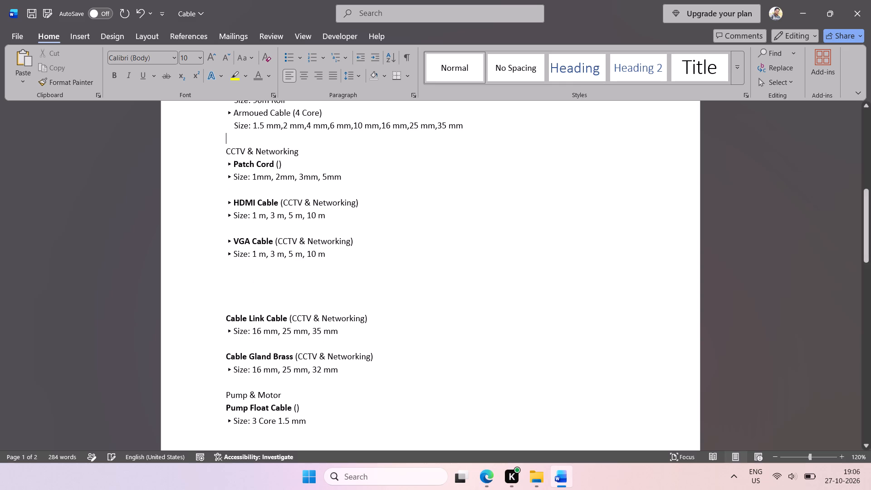
Apply the grey font colour to the CCTV & Networking heading.
{"action": "left_click_drag", "start_coordinate": [306, 152], "coordinate": [222, 151]}
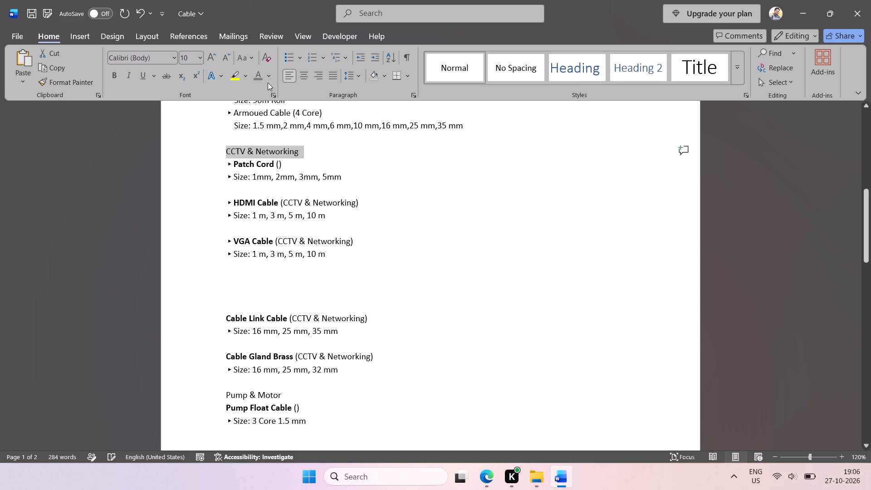
{"action": "left_click", "coordinate": [259, 73]}
{"action": "left_click", "coordinate": [316, 173]}
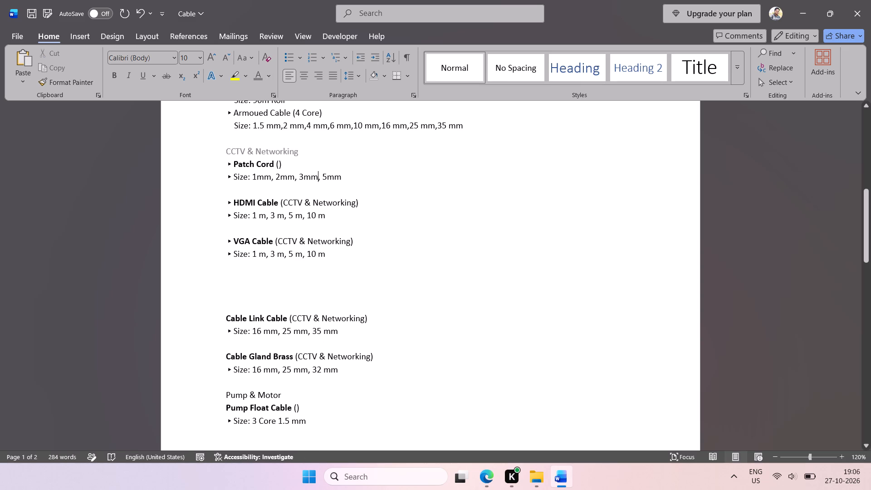
Replace the bulleted "Size:" labels under Patch Cord, HDMI Cable and VGA Cable with the indented "Size:" label copied from Armoued Cable (4 Core).
{"action": "left_click_drag", "start_coordinate": [254, 123], "coordinate": [210, 126]}
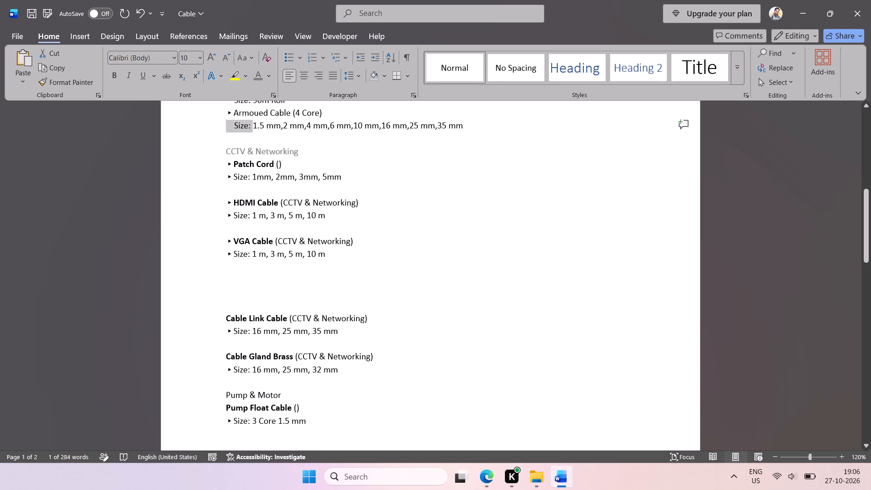
{"action": "key", "text": "ctrl+c"}
{"action": "left_click_drag", "start_coordinate": [251, 176], "coordinate": [194, 173]}
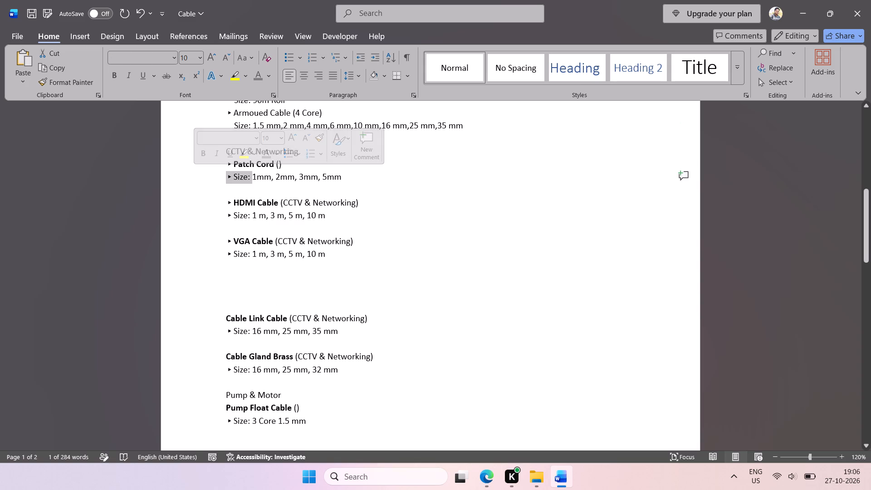
{"action": "key", "text": "ctrl+v"}
{"action": "left_click_drag", "start_coordinate": [253, 214], "coordinate": [202, 213]}
{"action": "key", "text": "ctrl+v"}
{"action": "left_click_drag", "start_coordinate": [253, 255], "coordinate": [222, 255]}
{"action": "key", "text": "ctrl+v"}
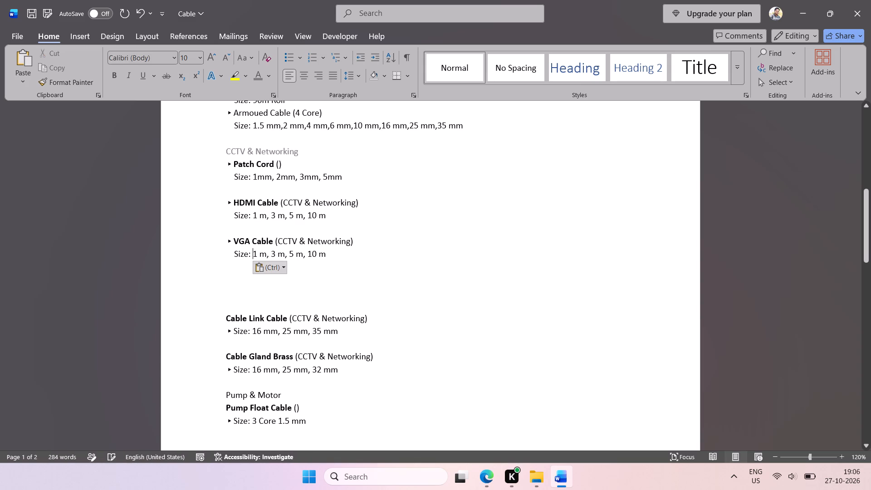
Delete the blank lines before the HDMI Cable and VGA Cable entries.
{"action": "left_click", "coordinate": [239, 188]}
{"action": "key", "text": "BackSpace"}
{"action": "left_click", "coordinate": [244, 216]}
{"action": "key", "text": "BackSpace"}
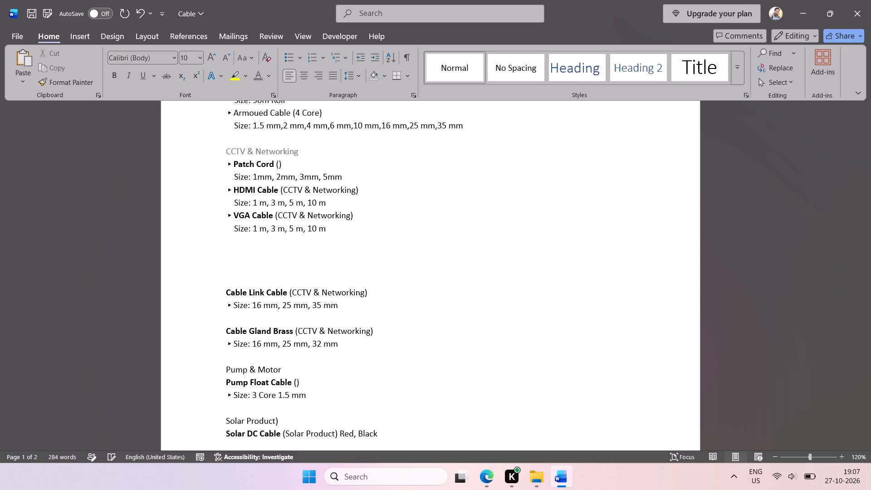
Delete the "(CCTV & Networking)" text after VGA Cable and the empty parentheses after Patch Cord.
{"action": "left_click_drag", "start_coordinate": [365, 216], "coordinate": [280, 215]}
{"action": "key", "text": "BackSpace"}
{"action": "key", "text": "BackSpace"}
{"action": "key", "text": "BackSpace"}
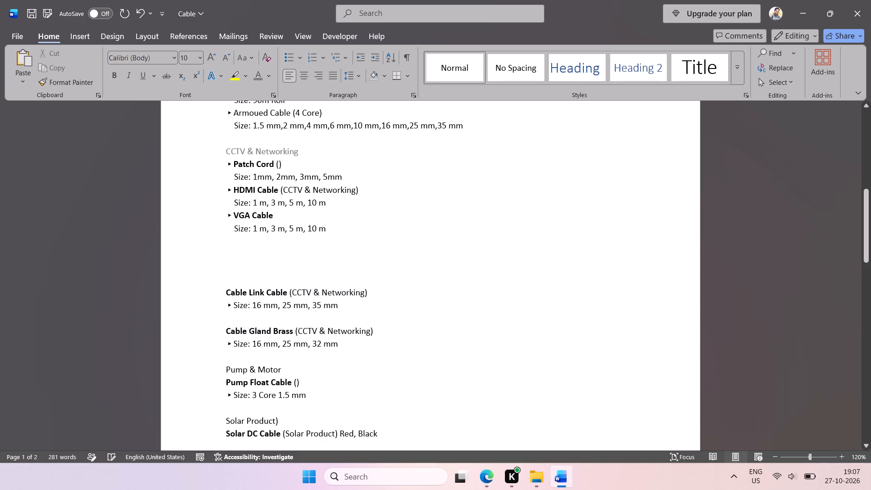
{"action": "left_click", "coordinate": [292, 167]}
{"action": "key", "text": "BackSpace"}
{"action": "key", "text": "BackSpace"}
{"action": "key", "text": "BackSpace"}
Remove the bold formatting from the Patch Cord, HDMI Cable and VGA Cable entries and save the document.
{"action": "left_click_drag", "start_coordinate": [327, 230], "coordinate": [217, 165]}
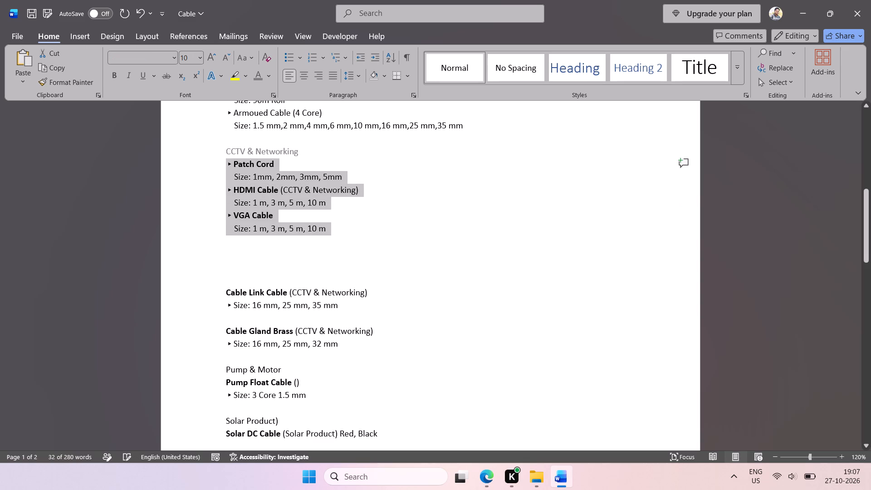
{"action": "key", "text": "ctrl+b"}
{"action": "key", "text": "ctrl+b"}
{"action": "left_click", "coordinate": [312, 212]}
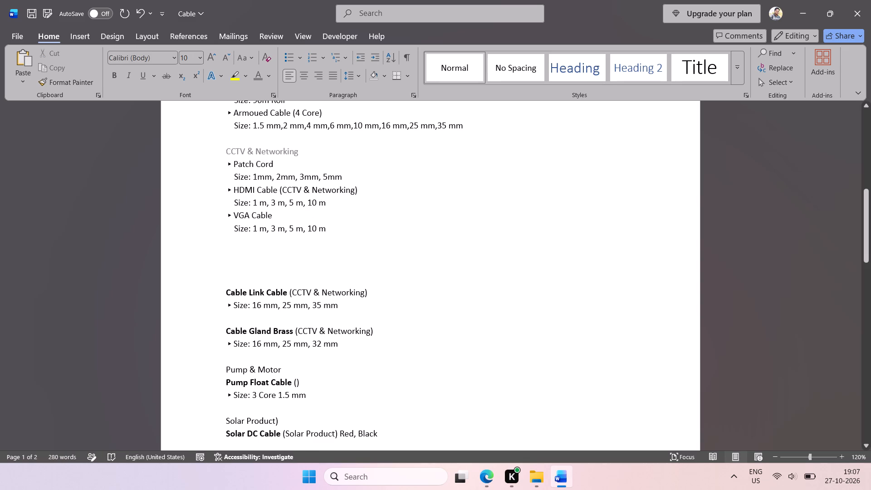
{"action": "key", "text": "ctrl+s"}
Copy the arrow bullet from HDMI Cable to the start of the Cable Link Cable and Cable Gland Brass lines.
{"action": "left_click_drag", "start_coordinate": [235, 192], "coordinate": [192, 191]}
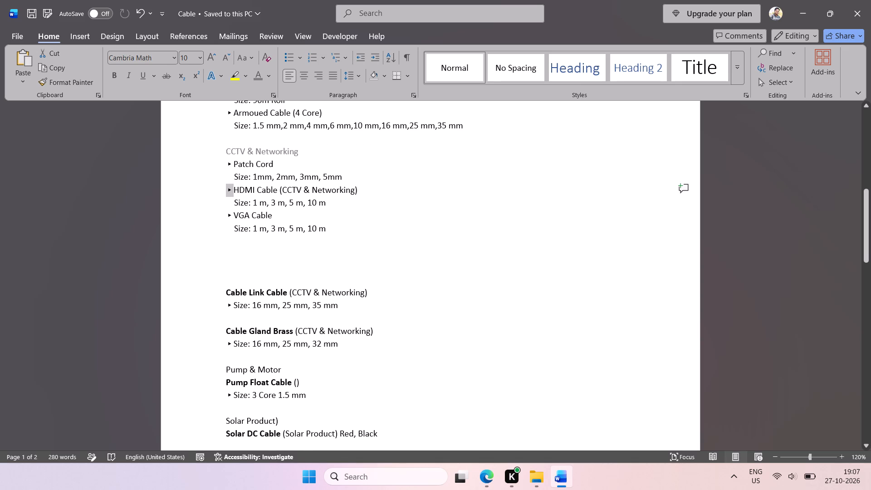
{"action": "key", "text": "ctrl+c"}
{"action": "left_click", "coordinate": [220, 296]}
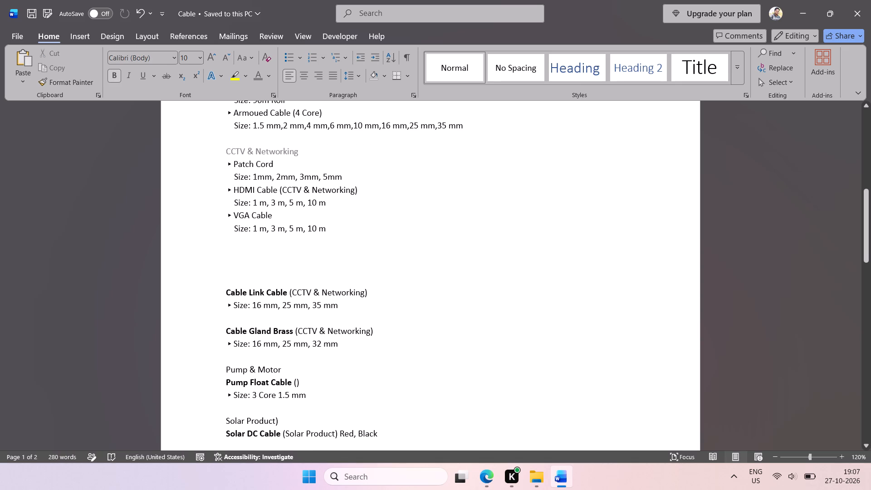
{"action": "key", "text": "ctrl+v"}
{"action": "left_click", "coordinate": [227, 331]}
{"action": "key", "text": "ctrl+v"}
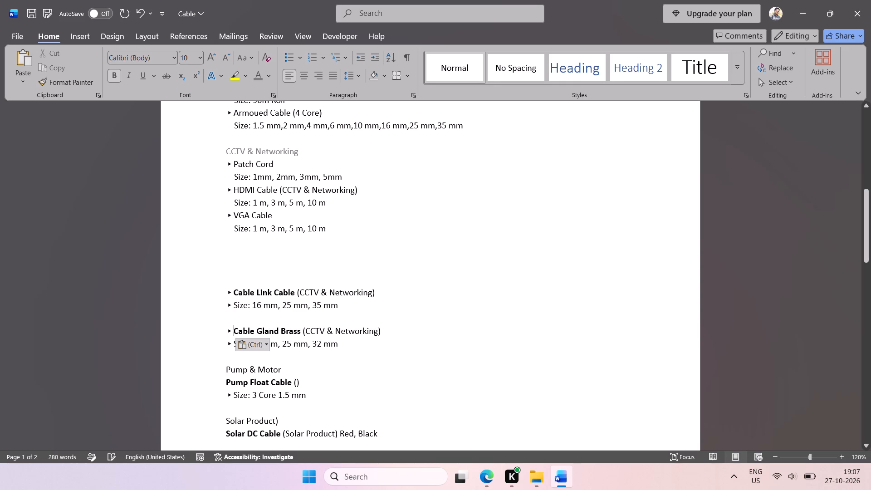
Replace the bulleted "Size:" labels under Cable Link Cable and Cable Gland Brass with the indented "Size:" label copied from VGA Cable.
{"action": "left_click", "coordinate": [247, 278]}
{"action": "left_click_drag", "start_coordinate": [253, 230], "coordinate": [211, 231]}
{"action": "key", "text": "ctrl+c"}
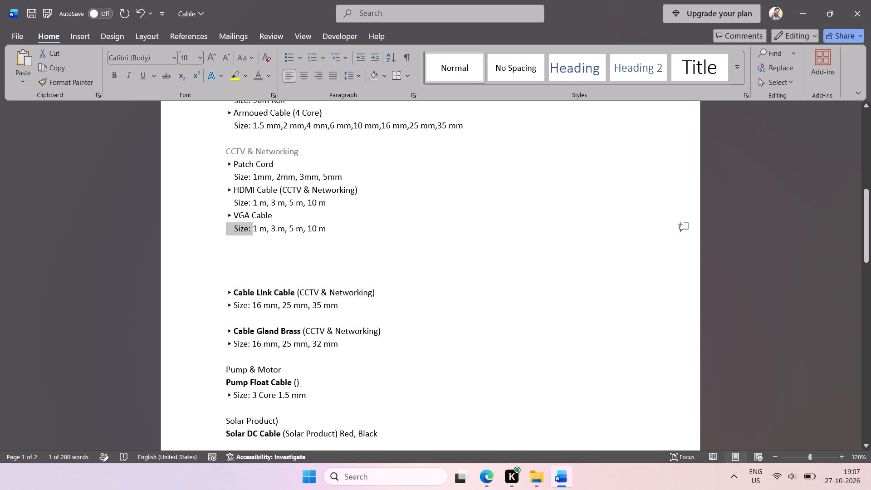
{"action": "left_click_drag", "start_coordinate": [251, 305], "coordinate": [184, 304]}
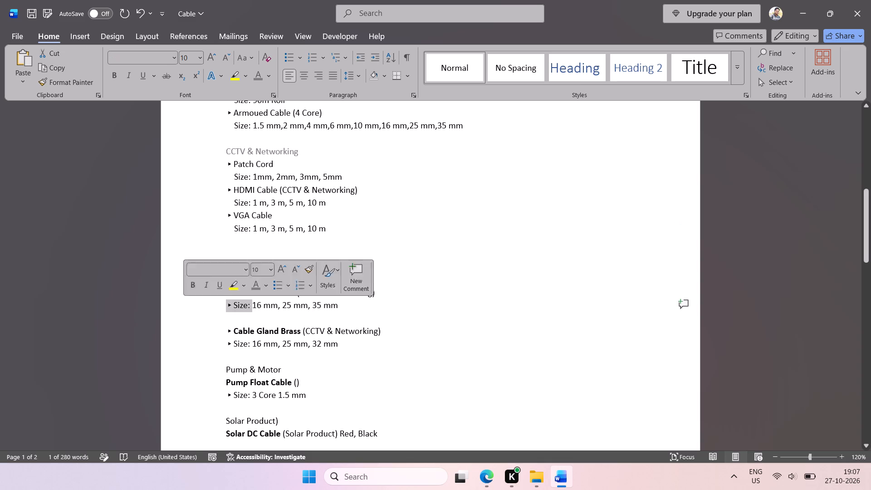
{"action": "key", "text": "ctrl+v"}
{"action": "left_click_drag", "start_coordinate": [252, 344], "coordinate": [194, 340]}
{"action": "key", "text": "ctrl+v"}
Delete the blank lines before the Cable Gland Brass and Cable Link Cable entries.
{"action": "left_click", "coordinate": [235, 318]}
{"action": "key", "text": "BackSpace"}
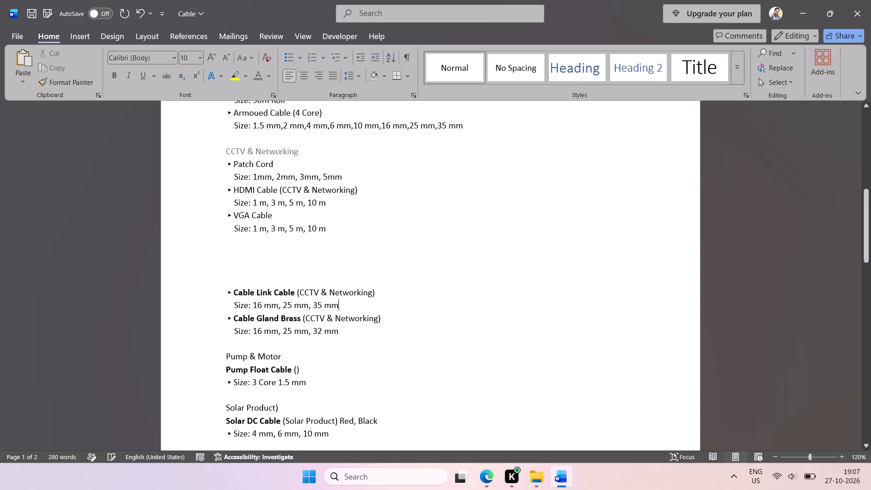
{"action": "left_click_drag", "start_coordinate": [242, 282], "coordinate": [222, 240]}
{"action": "key", "text": "BackSpace"}
{"action": "key", "text": "BackSpace"}
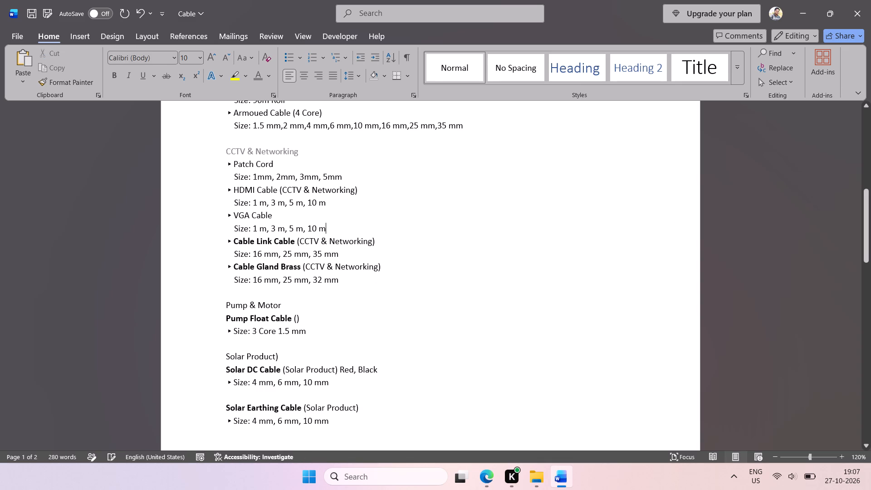
Delete the "(CCTV & Networking)" text after Cable Link Cable and Cable Gland Brass.
{"action": "left_click_drag", "start_coordinate": [384, 246], "coordinate": [300, 244]}
{"action": "key", "text": "BackSpace"}
{"action": "key", "text": "BackSpace"}
{"action": "key", "text": "BackSpace"}
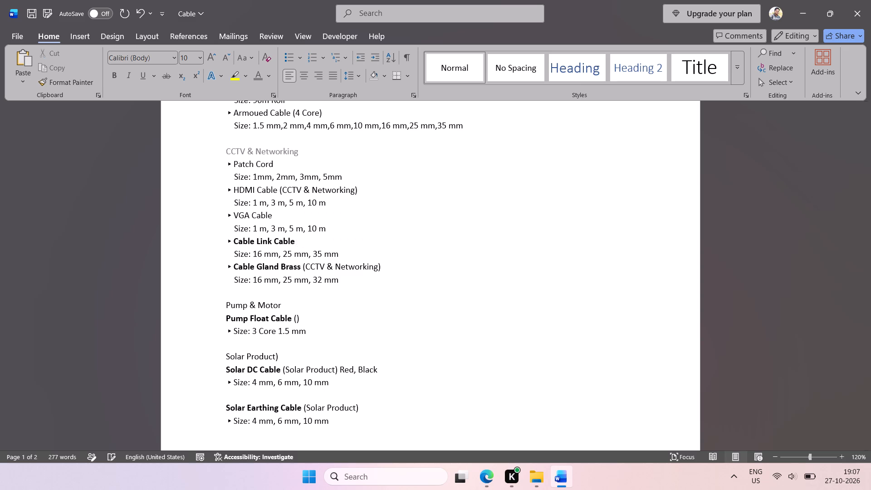
{"action": "left_click_drag", "start_coordinate": [387, 268], "coordinate": [307, 267]}
{"action": "key", "text": "BackSpace"}
{"action": "key", "text": "BackSpace"}
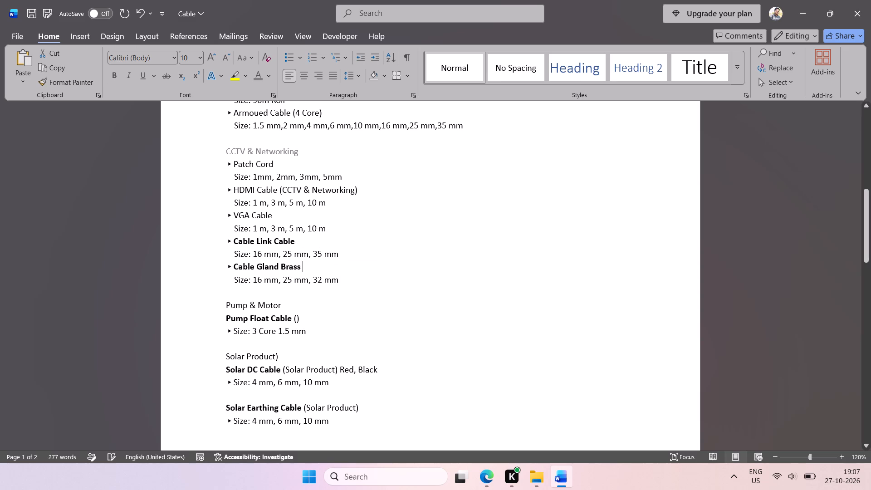
{"action": "key", "text": "BackSpace"}
Remove the bold formatting from the Cable Link Cable and Cable Gland Brass entries and save the document.
{"action": "left_click_drag", "start_coordinate": [342, 280], "coordinate": [259, 237]}
{"action": "left_click", "coordinate": [232, 223]}
{"action": "left_click", "coordinate": [301, 270]}
{"action": "left_click_drag", "start_coordinate": [345, 279], "coordinate": [222, 232]}
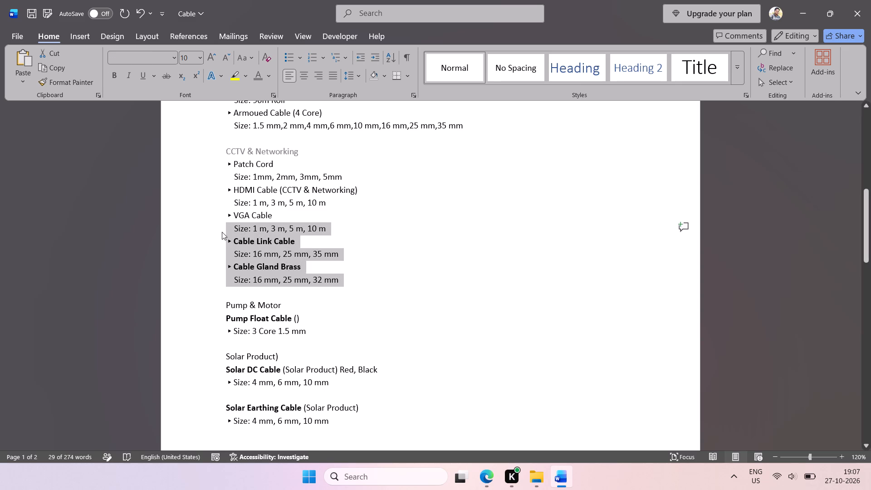
{"action": "key", "text": "ctrl+b"}
{"action": "key", "text": "ctrl+b"}
{"action": "left_click", "coordinate": [335, 252]}
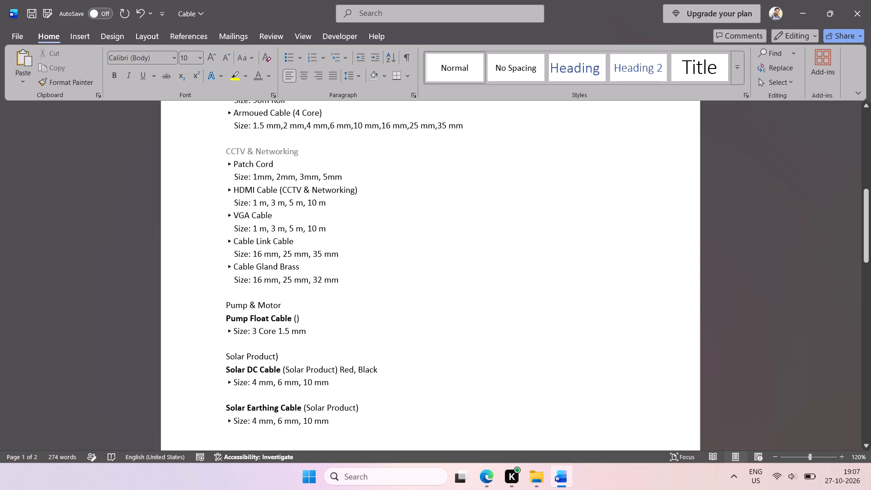
{"action": "key", "text": "ctrl+s"}
Apply the grey font colour to the Pump & Motor heading.
{"action": "scroll", "coordinate": [275, 293], "scroll_direction": "down", "scroll_amount": 1}
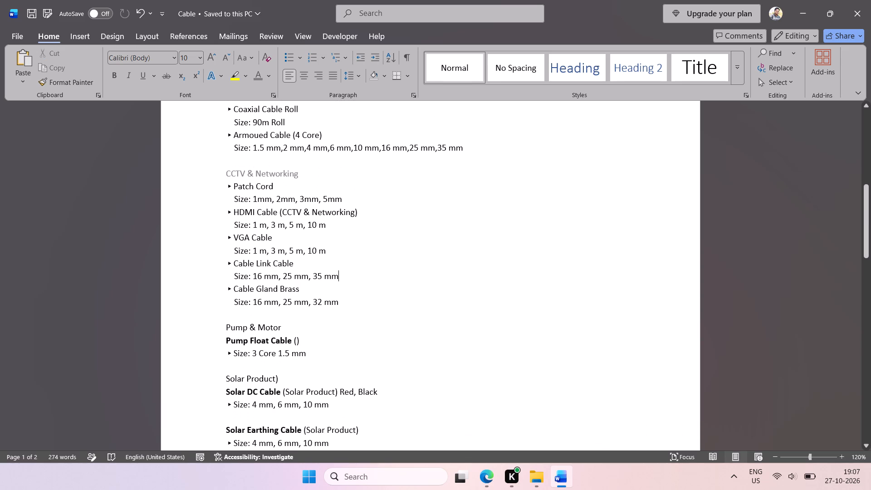
{"action": "left_click_drag", "start_coordinate": [284, 257], "coordinate": [221, 253]}
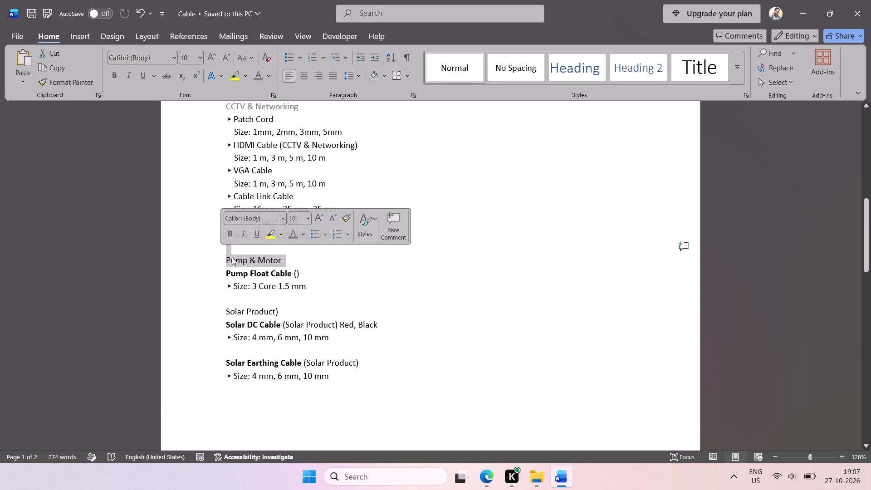
{"action": "left_click", "coordinate": [232, 257]}
{"action": "left_click_drag", "start_coordinate": [285, 262], "coordinate": [220, 261]}
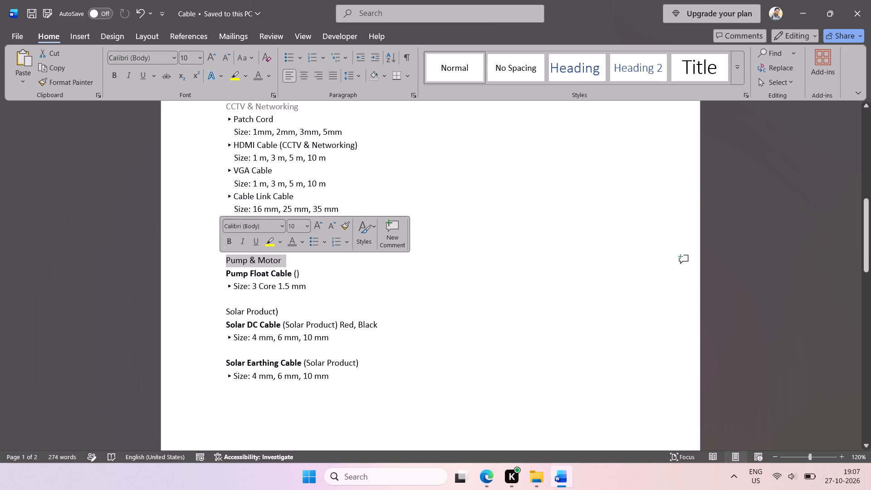
{"action": "left_click", "coordinate": [257, 76]}
{"action": "left_click", "coordinate": [326, 284]}
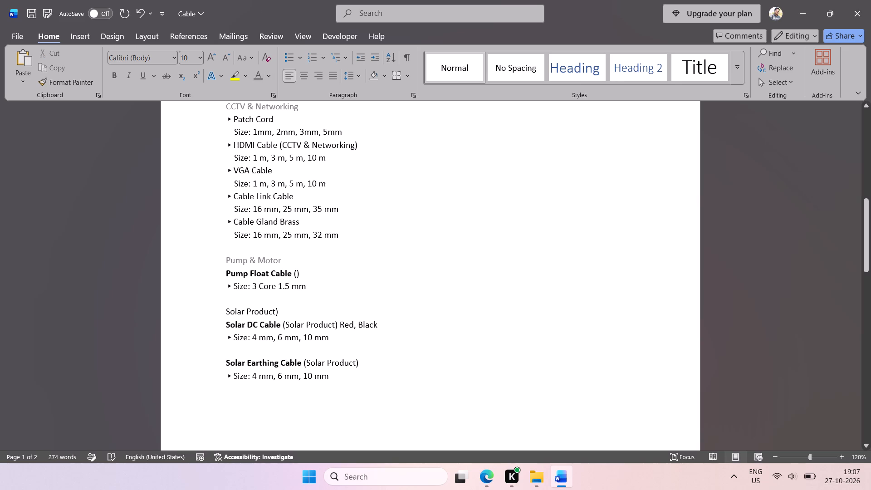
Copy the arrow bullet and indented "Size:" label from Cable Link Cable to the Pump Float Cable entry, replacing its bulleted "Size:" label.
{"action": "left_click_drag", "start_coordinate": [233, 196], "coordinate": [213, 197]}
{"action": "key", "text": "ctrl+c"}
{"action": "left_click", "coordinate": [225, 275]}
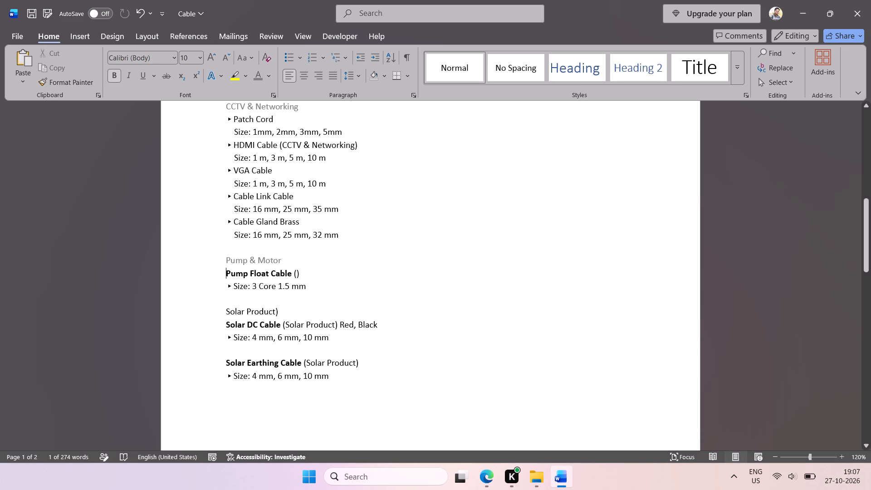
{"action": "key", "text": "ctrl+v"}
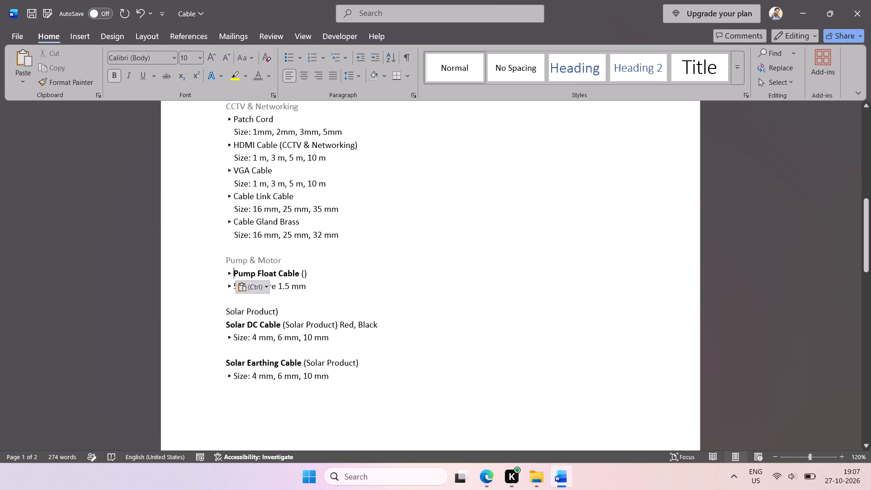
{"action": "left_click_drag", "start_coordinate": [253, 208], "coordinate": [205, 208]}
{"action": "key", "text": "ctrl+c"}
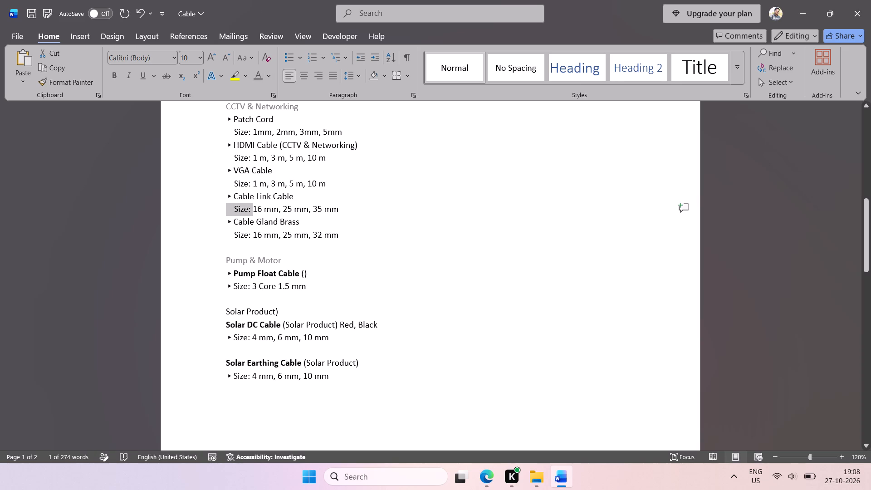
{"action": "left_click_drag", "start_coordinate": [251, 285], "coordinate": [200, 284]}
{"action": "key", "text": "ctrl+v"}
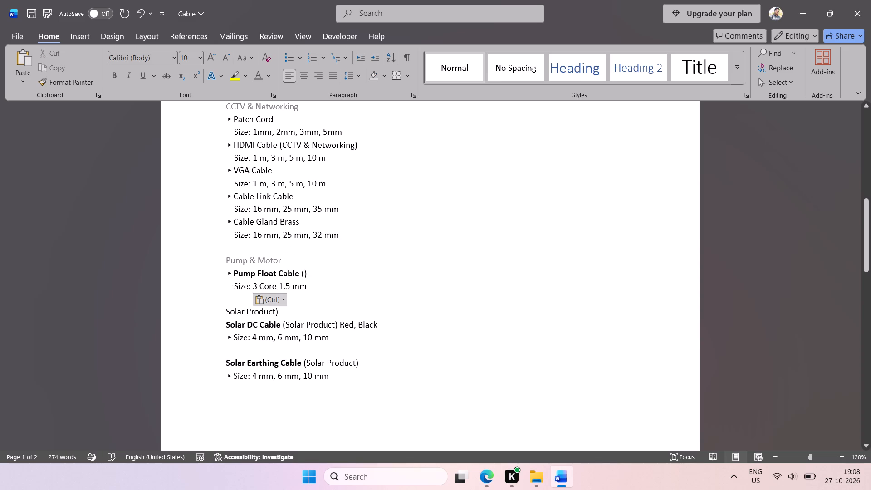
Delete the empty parentheses after Pump Float Cable, remove the entry's bold formatting and save the document.
{"action": "left_click", "coordinate": [313, 275]}
{"action": "key", "text": "BackSpace"}
{"action": "key", "text": "BackSpace"}
{"action": "key", "text": "BackSpace"}
{"action": "left_click_drag", "start_coordinate": [312, 285], "coordinate": [220, 277]}
{"action": "key", "text": "ctrl+b"}
{"action": "key", "text": "ctrl+b"}
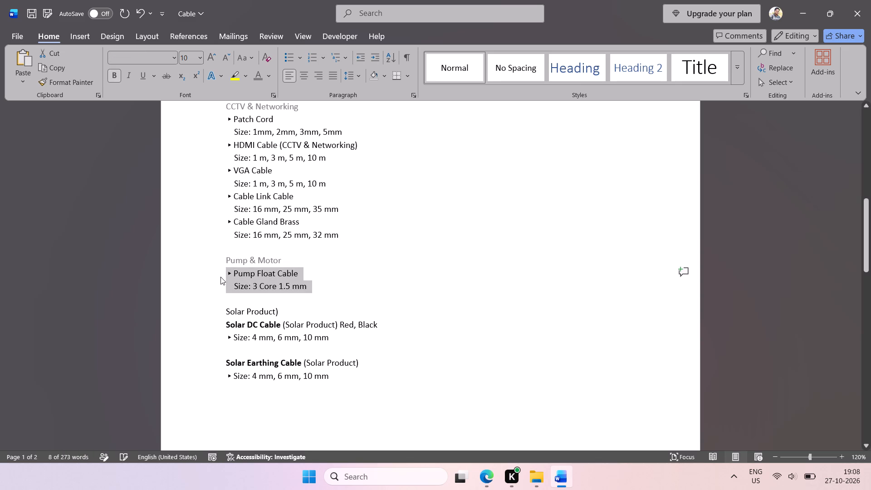
{"action": "left_click", "coordinate": [329, 281]}
{"action": "key", "text": "ctrl+s"}
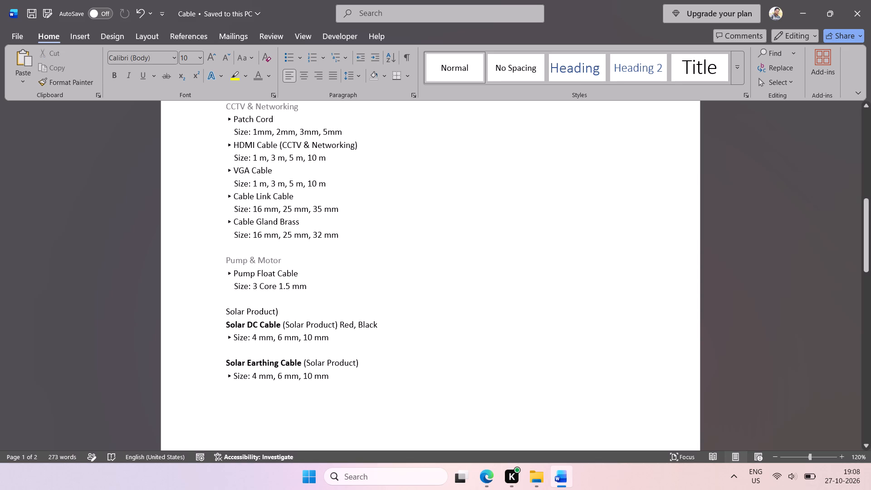
Delete the stray closing parenthesis from the Solar Product heading.
{"action": "scroll", "coordinate": [327, 319], "scroll_direction": "down", "scroll_amount": 2}
{"action": "left_click", "coordinate": [288, 204]}
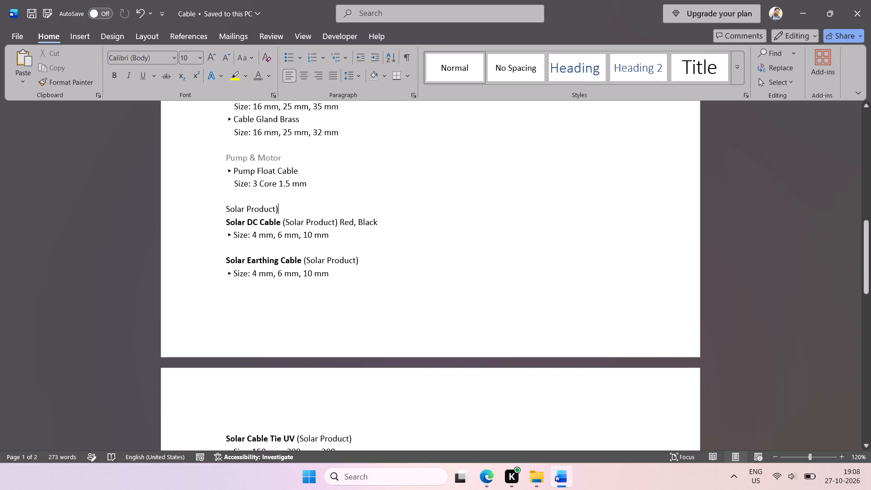
{"action": "key", "text": "BackSpace"}
Insert seven blank lines above the Solar Product heading to push it onto the second page.
{"action": "left_click", "coordinate": [233, 198]}
{"action": "left_click", "coordinate": [225, 210]}
{"action": "key", "text": "Return"}
{"action": "key", "text": "Return"}
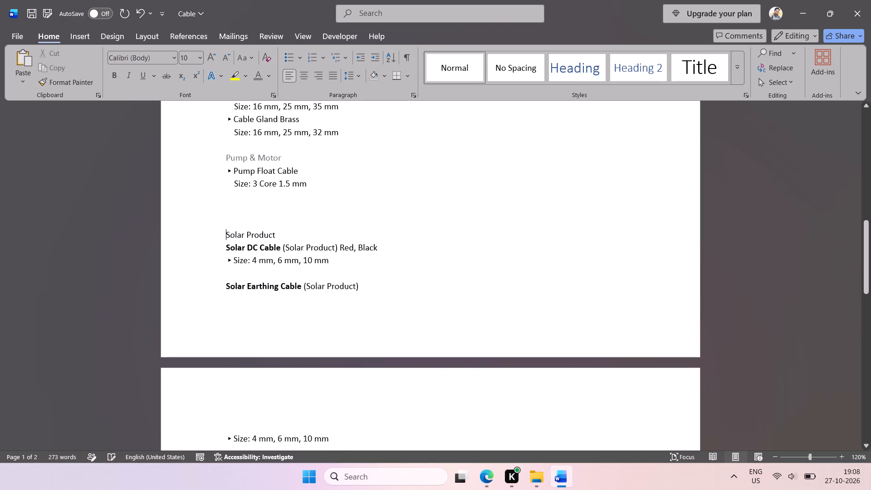
{"action": "key", "text": "Return"}
{"action": "key", "text": "Return"}
{"action": "key", "text": "Return"}
{"action": "key", "text": "Return"}
{"action": "key", "text": "Return"}
Move "DB Accessories" out of the Cable Gland entry's parentheses to the line above it as a grey heading.
{"action": "scroll", "coordinate": [272, 238], "scroll_direction": "down", "scroll_amount": 1}
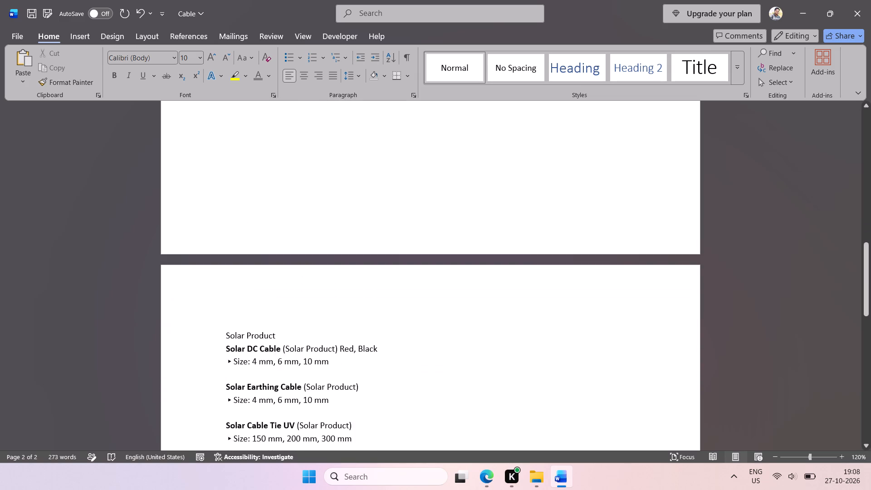
{"action": "scroll", "coordinate": [271, 238], "scroll_direction": "down", "scroll_amount": 2}
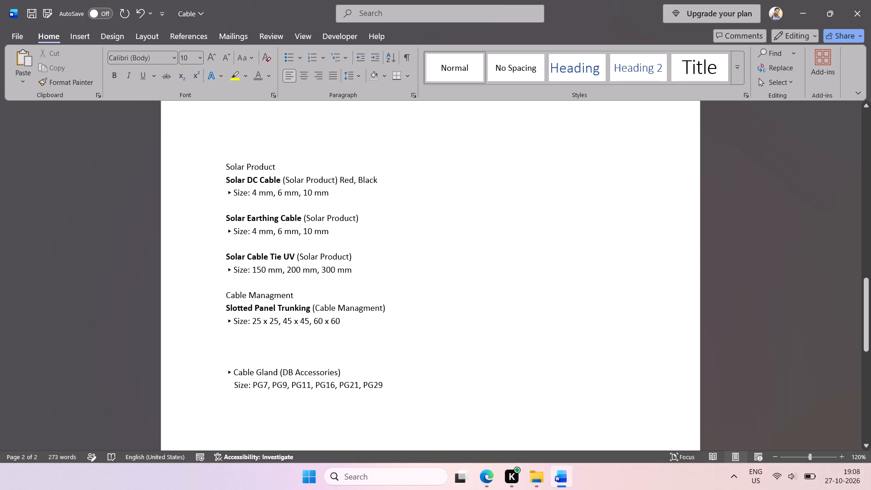
{"action": "left_click_drag", "start_coordinate": [338, 372], "coordinate": [288, 372]}
{"action": "key", "text": "ctrl+x"}
{"action": "left_click", "coordinate": [236, 361]}
{"action": "key", "text": "ctrl+v"}
{"action": "left_click_drag", "start_coordinate": [288, 358], "coordinate": [286, 358]}
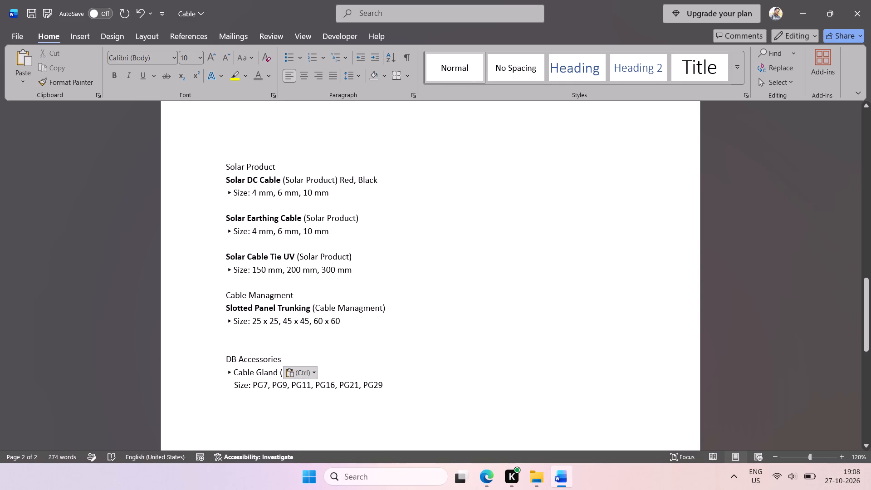
{"action": "left_click_drag", "start_coordinate": [286, 358], "coordinate": [215, 358]}
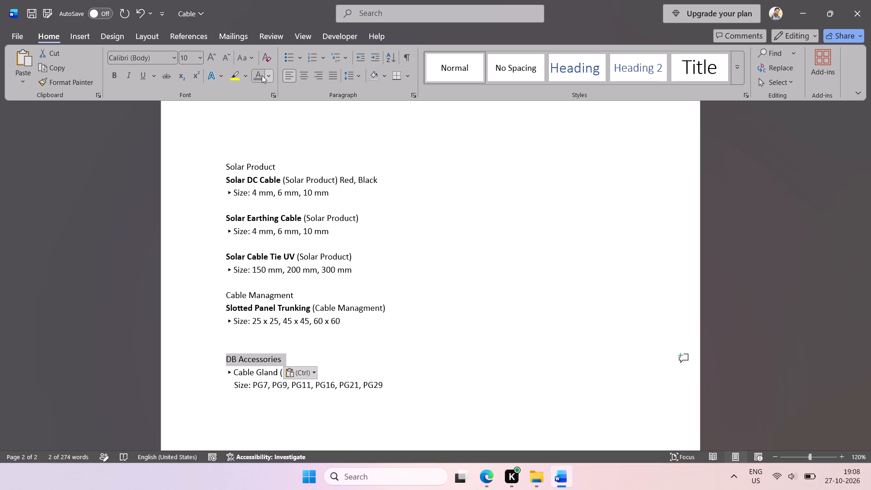
{"action": "left_click", "coordinate": [262, 75]}
Delete the empty parentheses and trailing space after Cable Gland in the DB Accessories group.
{"action": "left_click", "coordinate": [302, 367]}
{"action": "left_click", "coordinate": [293, 369]}
{"action": "key", "text": "BackSpace"}
{"action": "key", "text": "BackSpace"}
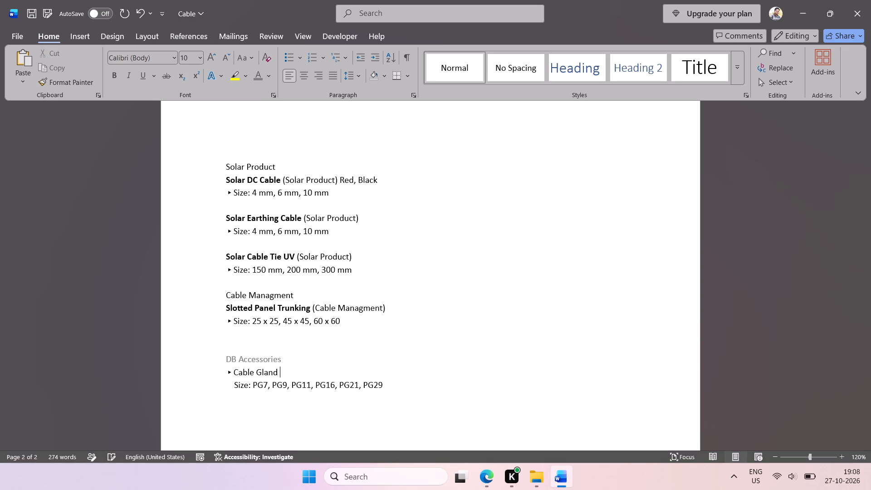
{"action": "key", "text": "BackSpace"}
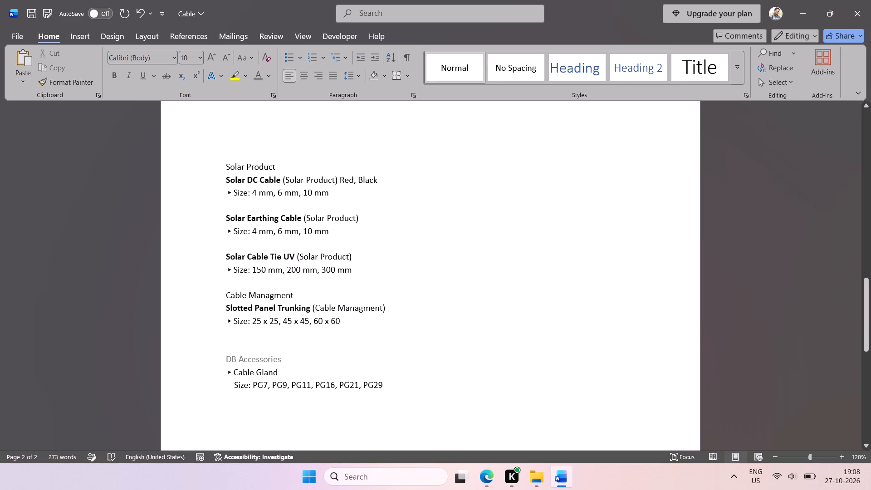
Move the DB Accessories heading and its Cable Gland entry between Cable Gland Brass and Pump & Motor, keeping one blank line around the group.
{"action": "left_click_drag", "start_coordinate": [384, 385], "coordinate": [273, 377]}
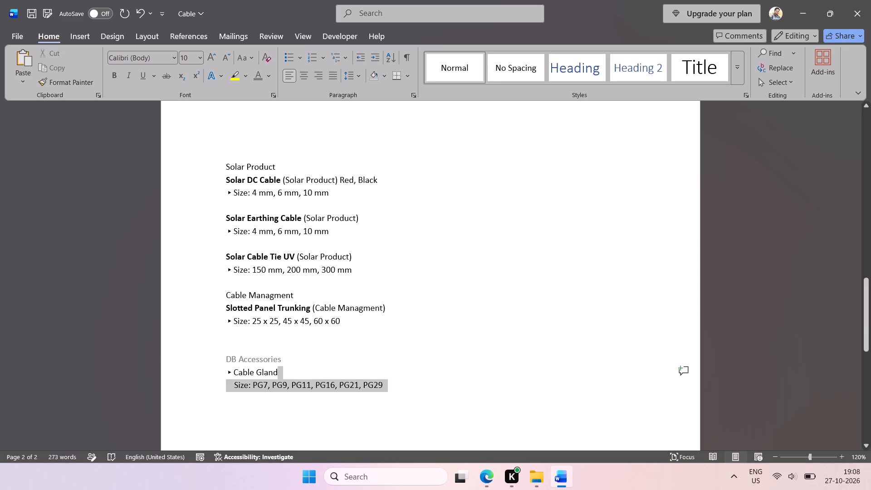
{"action": "left_click_drag", "start_coordinate": [273, 377], "coordinate": [226, 361]}
{"action": "key", "text": "ctrl+x"}
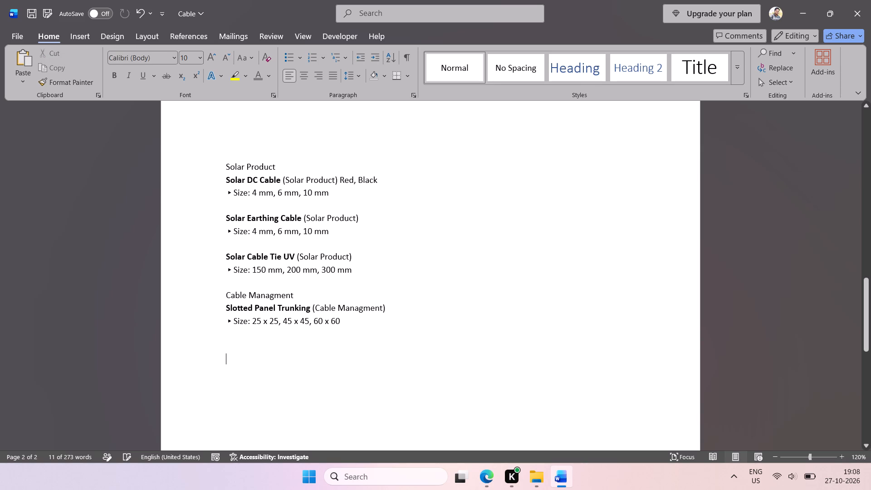
{"action": "scroll", "coordinate": [328, 215], "scroll_direction": "up", "scroll_amount": 3}
{"action": "scroll", "coordinate": [282, 313], "scroll_direction": "down", "scroll_amount": 1}
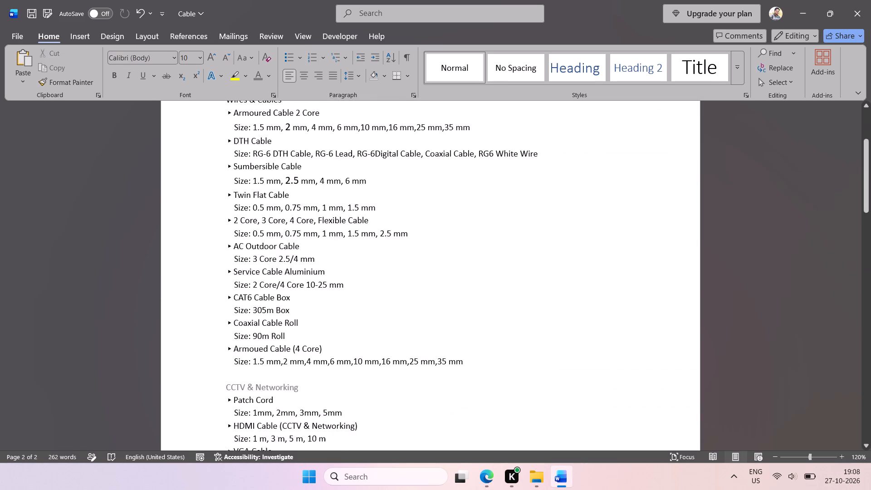
{"action": "scroll", "coordinate": [281, 312], "scroll_direction": "down", "scroll_amount": 3}
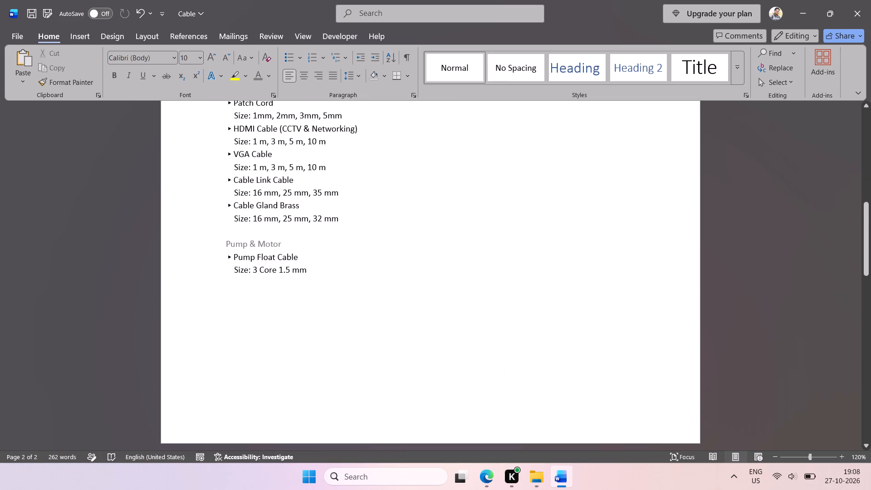
{"action": "scroll", "coordinate": [250, 310], "scroll_direction": "down", "scroll_amount": 1}
{"action": "left_click", "coordinate": [238, 294]}
{"action": "left_click", "coordinate": [252, 231]}
{"action": "key", "text": "Return"}
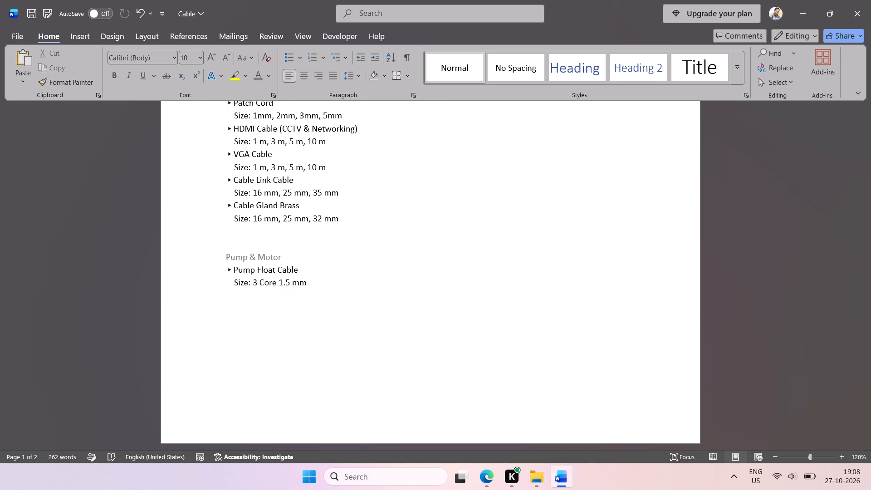
{"action": "key", "text": "Return"}
{"action": "left_click", "coordinate": [234, 239]}
{"action": "key", "text": "ctrl+v"}
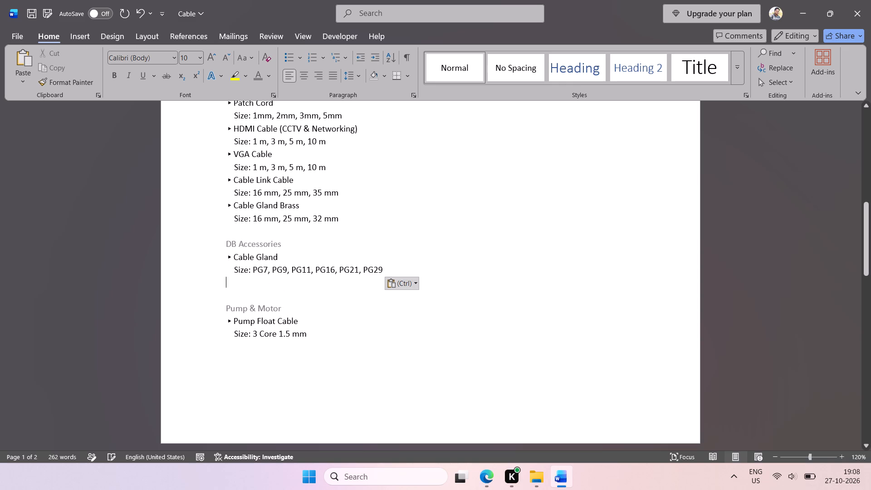
{"action": "key", "text": "BackSpace"}
Colour the Wires & Cables heading grey.
{"action": "scroll", "coordinate": [277, 303], "scroll_direction": "up", "scroll_amount": 1}
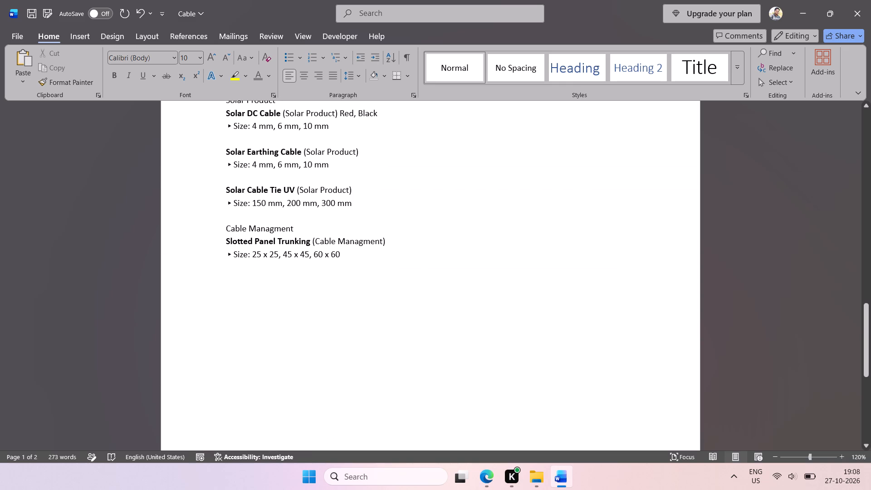
{"action": "scroll", "coordinate": [277, 303], "scroll_direction": "up", "scroll_amount": 2}
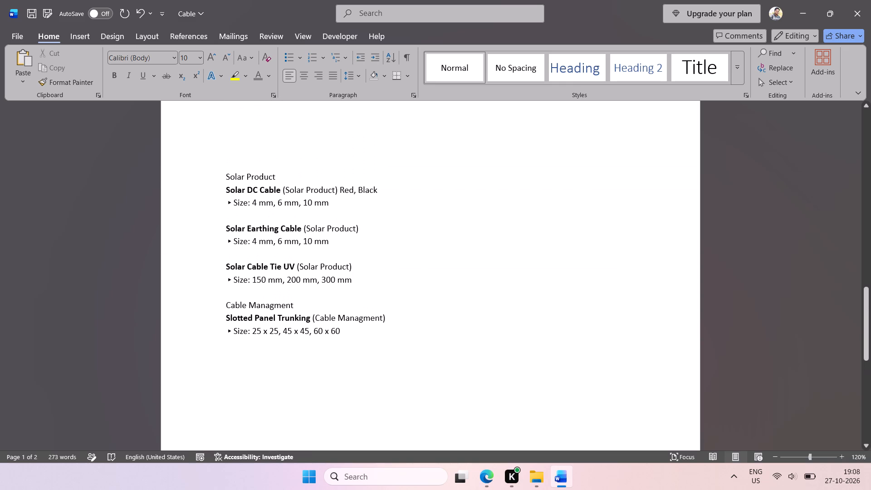
{"action": "scroll", "coordinate": [277, 303], "scroll_direction": "up", "scroll_amount": 3}
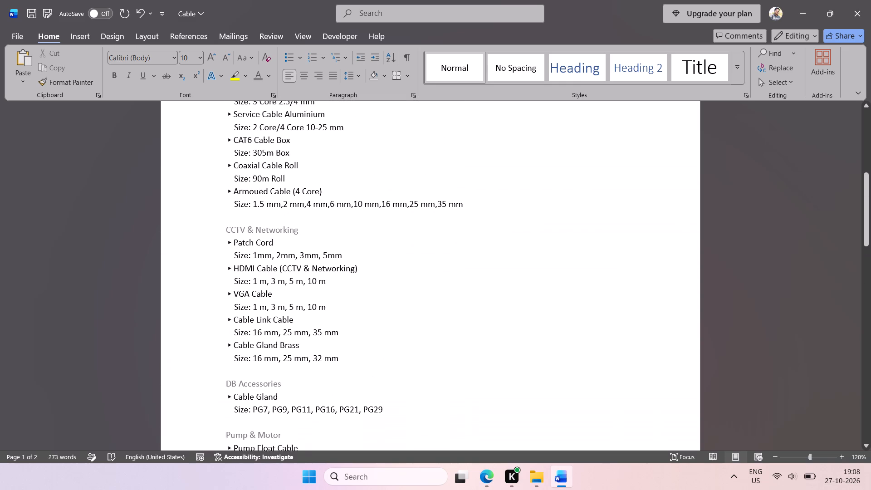
{"action": "scroll", "coordinate": [277, 303], "scroll_direction": "up", "scroll_amount": 2}
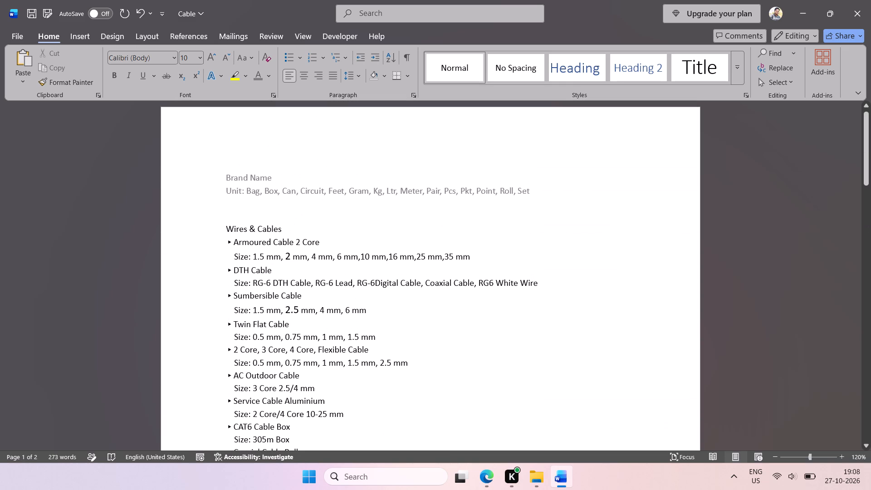
{"action": "left_click_drag", "start_coordinate": [285, 225], "coordinate": [203, 228]}
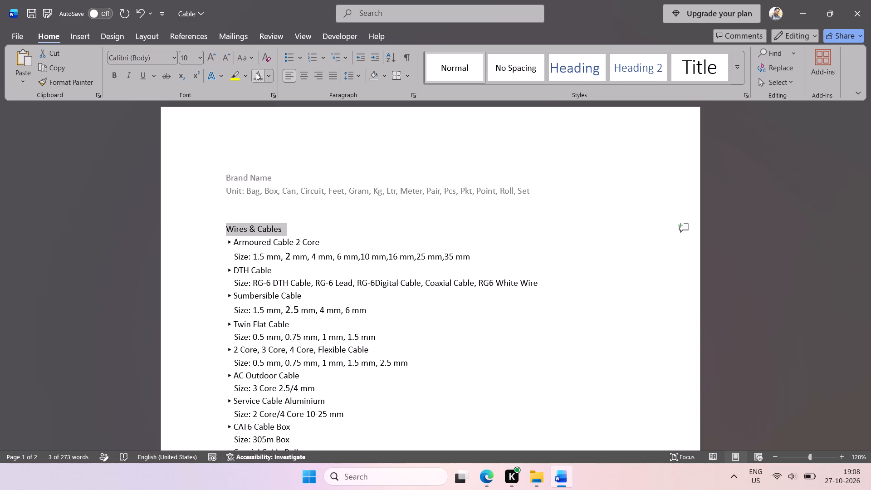
{"action": "left_click", "coordinate": [256, 73]}
{"action": "left_click", "coordinate": [352, 226]}
Cut the Cable Managment heading and its Slotted Panel Trunking entry from below Solar Cable Tie UV for relocation.
{"action": "scroll", "coordinate": [384, 258], "scroll_direction": "down", "scroll_amount": 4}
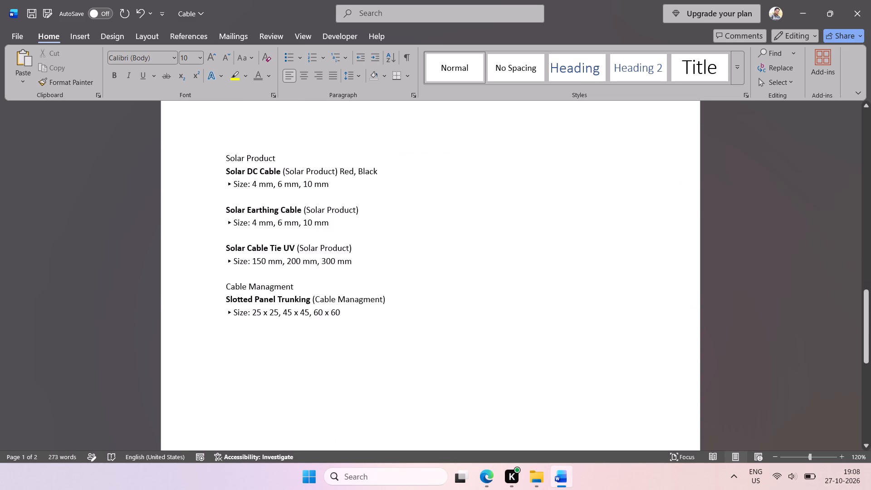
{"action": "scroll", "coordinate": [360, 293], "scroll_direction": "down", "scroll_amount": 1}
{"action": "left_click_drag", "start_coordinate": [344, 332], "coordinate": [279, 321]}
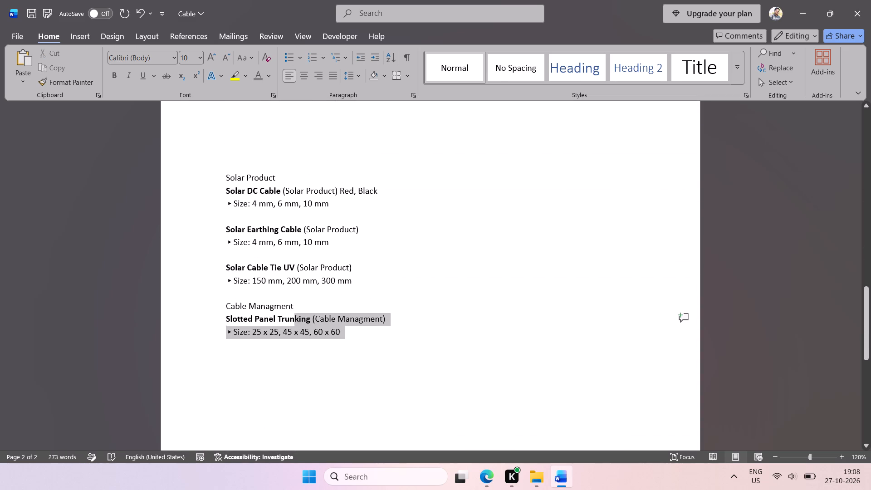
{"action": "left_click_drag", "start_coordinate": [279, 321], "coordinate": [225, 307]}
{"action": "key", "text": "ctrl+x"}
{"action": "scroll", "coordinate": [299, 222], "scroll_direction": "up", "scroll_amount": 1}
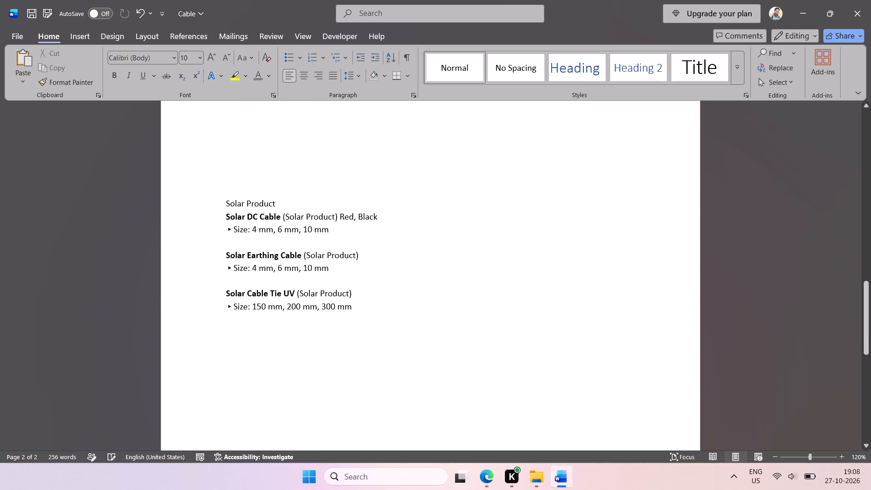
Paste the copied Cable Managment block below the Pump & Motor section, separated from it by a blank line.
{"action": "scroll", "coordinate": [299, 222], "scroll_direction": "up", "scroll_amount": 3}
{"action": "left_click", "coordinate": [250, 258]}
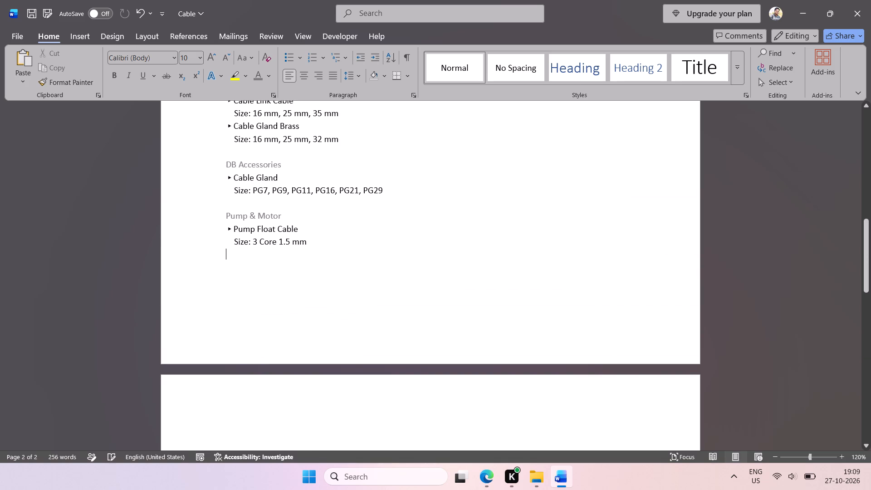
{"action": "key", "text": "ctrl+v"}
{"action": "left_click", "coordinate": [224, 255]}
{"action": "key", "text": "Return"}
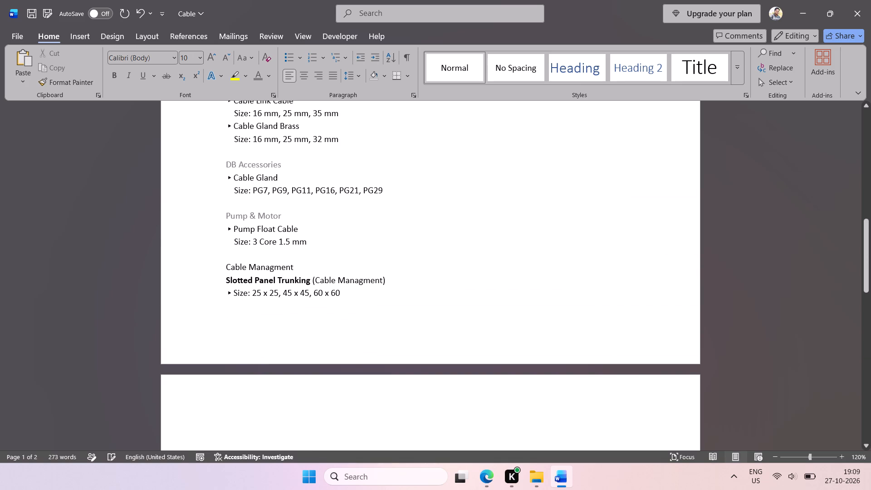
Delete the "(Cable Managment)" suffix after Slotted Panel Trunking.
{"action": "left_click_drag", "start_coordinate": [395, 279], "coordinate": [326, 280]}
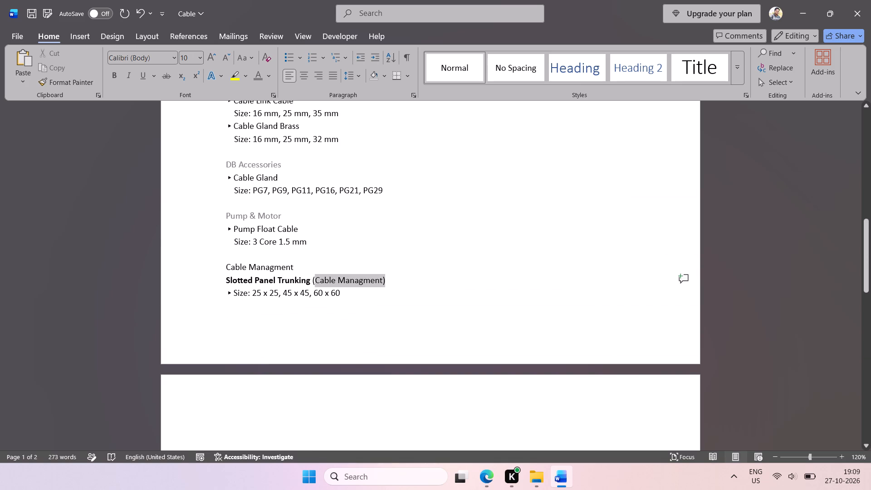
{"action": "left_click_drag", "start_coordinate": [326, 280], "coordinate": [321, 280]}
{"action": "key", "text": "BackSpace"}
{"action": "key", "text": "BackSpace"}
{"action": "key", "text": "BackSpace"}
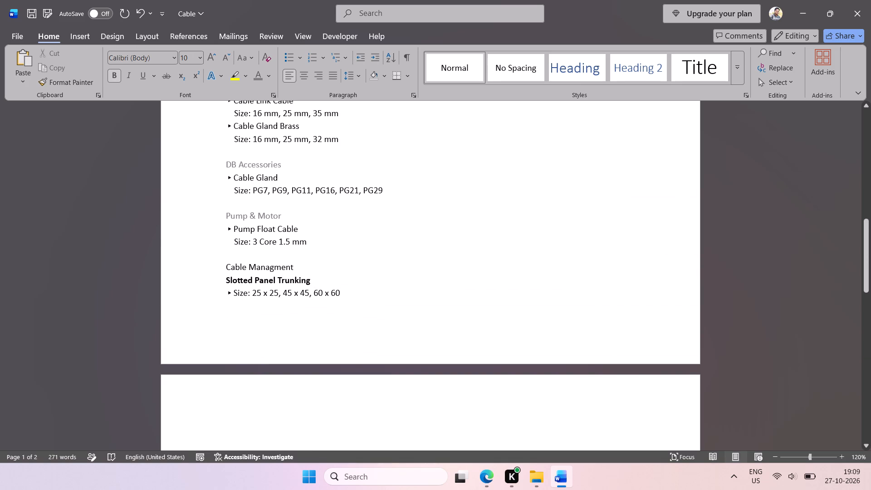
Copy the DB Accessories formatting characters to give Slotted Panel Trunking an arrow bullet and its Size line an unbulleted indent.
{"action": "left_click_drag", "start_coordinate": [235, 178], "coordinate": [199, 179]}
{"action": "key", "text": "ctrl+c"}
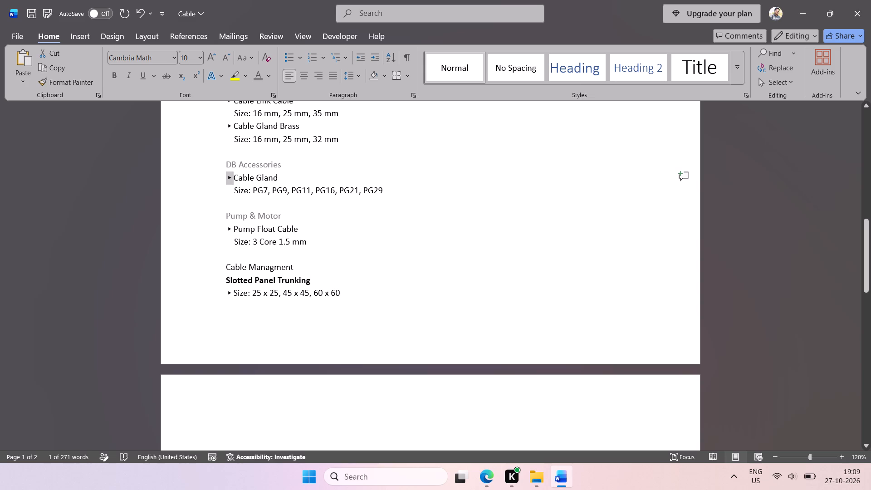
{"action": "left_click", "coordinate": [223, 282]}
{"action": "key", "text": "ctrl+v"}
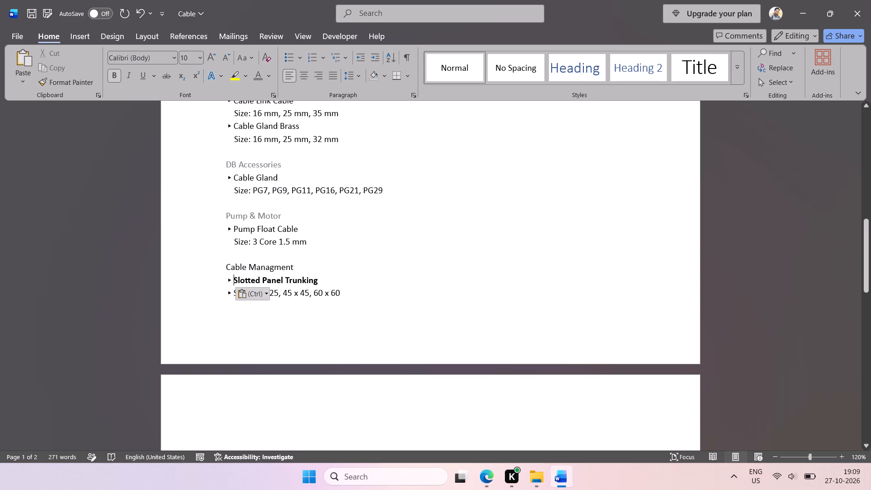
{"action": "left_click_drag", "start_coordinate": [254, 191], "coordinate": [200, 190]}
{"action": "key", "text": "ctrl+c"}
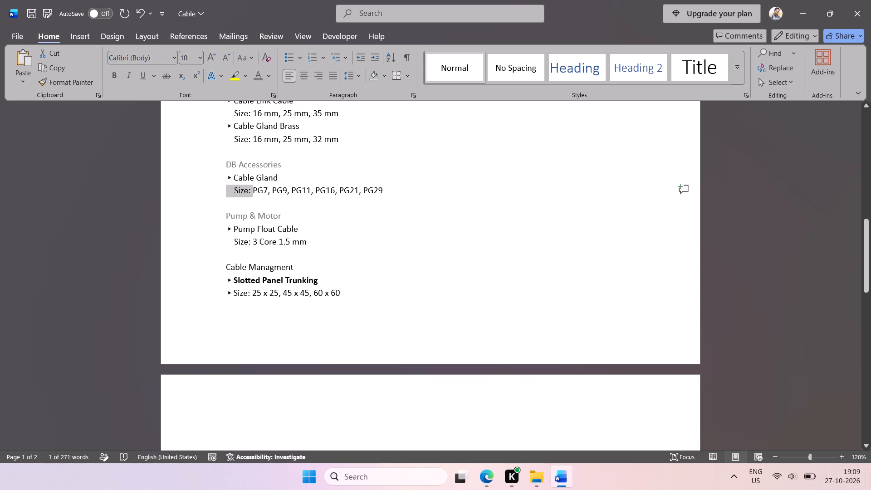
{"action": "left_click_drag", "start_coordinate": [252, 296], "coordinate": [193, 293]}
{"action": "key", "text": "ctrl+v"}
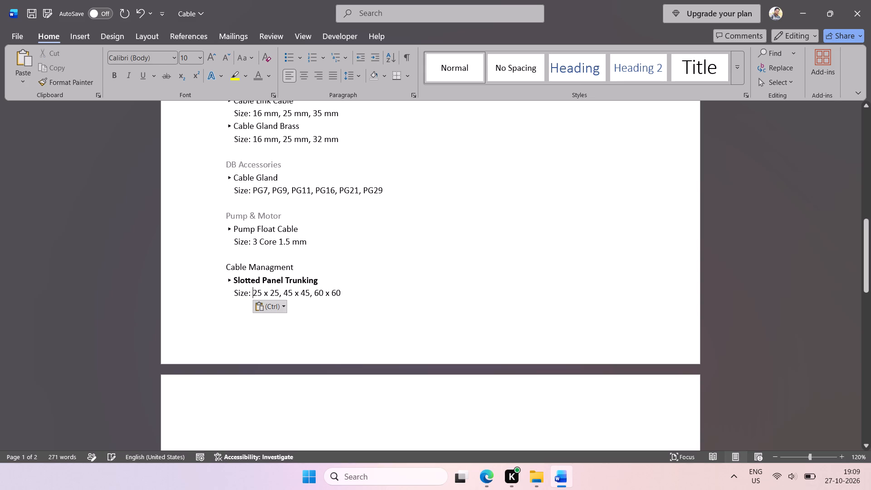
Remove the bold from the Slotted Panel Trunking line and save the document.
{"action": "left_click_drag", "start_coordinate": [350, 286], "coordinate": [220, 277]}
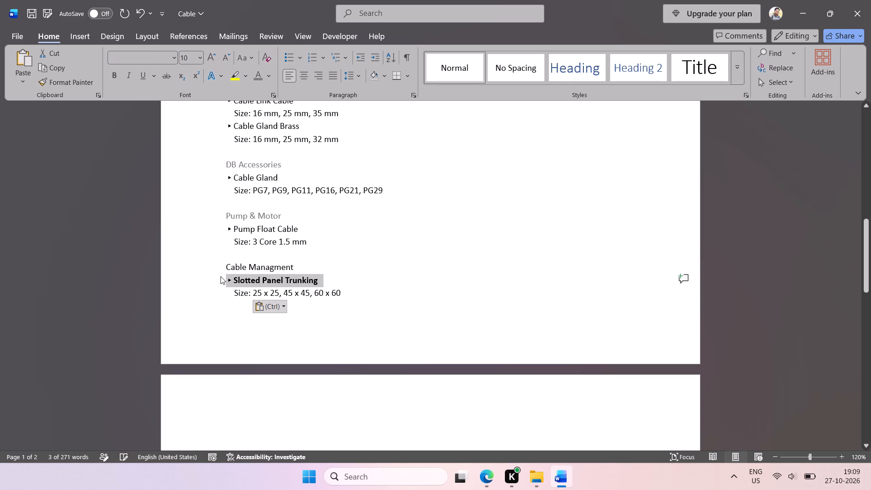
{"action": "key", "text": "ctrl+b"}
{"action": "key", "text": "ctrl+b"}
{"action": "left_click", "coordinate": [337, 265]}
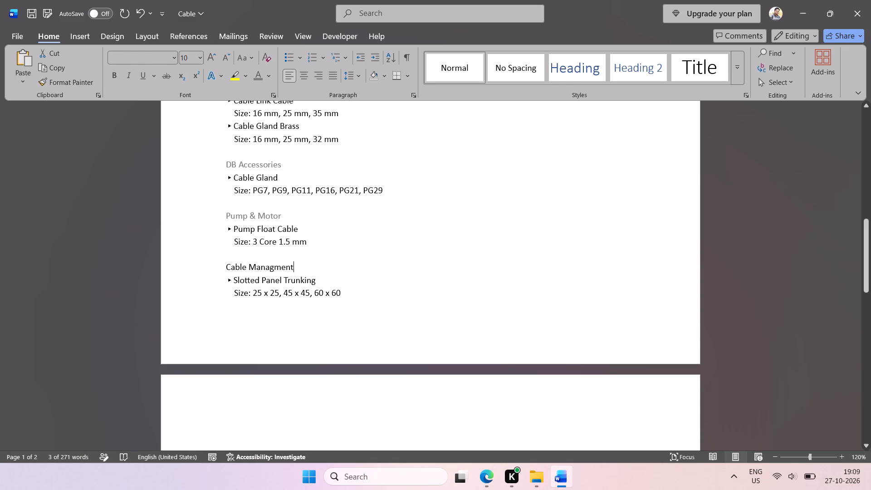
{"action": "key", "text": "ctrl+s"}
Delete the empty lines above the Solar Product heading on page 2.
{"action": "scroll", "coordinate": [329, 265], "scroll_direction": "down", "scroll_amount": 1}
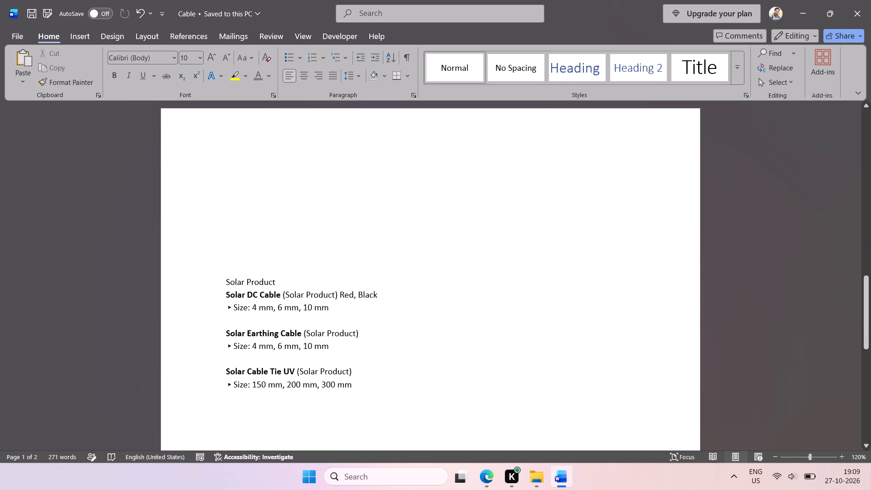
{"action": "scroll", "coordinate": [237, 286], "scroll_direction": "down", "scroll_amount": 1}
{"action": "left_click_drag", "start_coordinate": [225, 311], "coordinate": [210, 158]}
{"action": "key", "text": "BackSpace"}
Apply the grey font colour to the Solar Product heading.
{"action": "left_click_drag", "start_coordinate": [282, 206], "coordinate": [199, 203]}
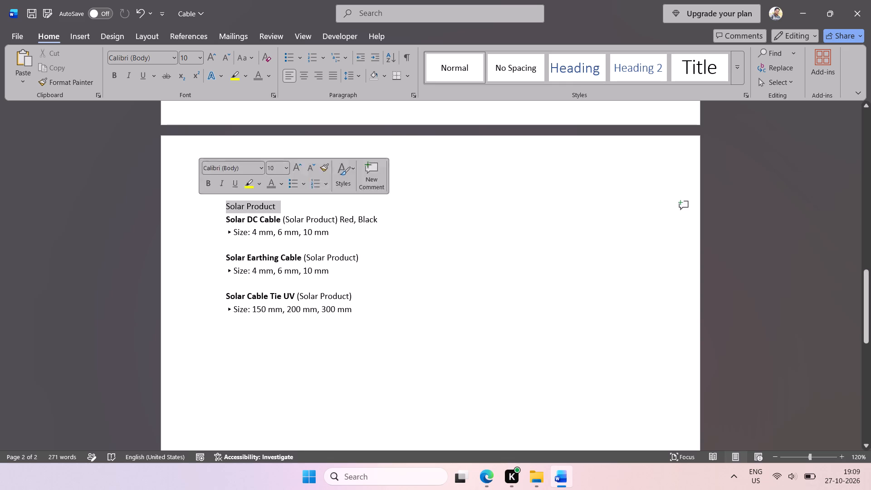
{"action": "left_click", "coordinate": [259, 73]}
{"action": "left_click", "coordinate": [338, 200]}
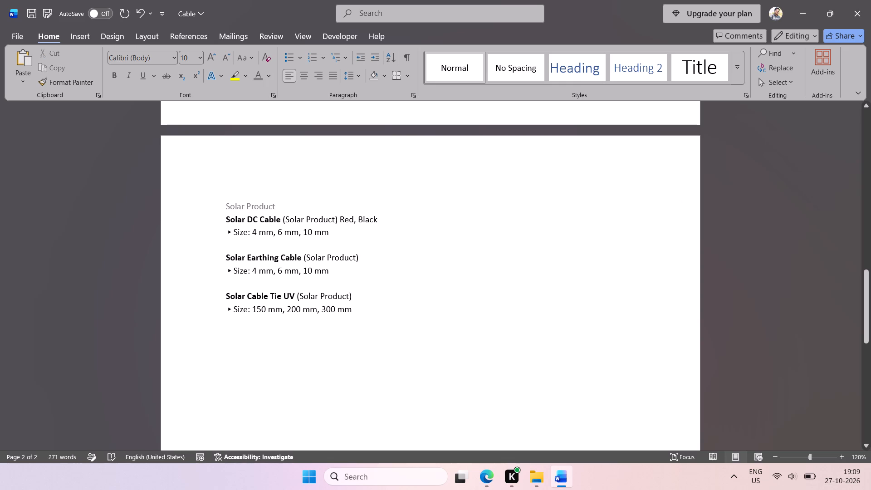
Add a copied arrow bullet before Solar DC Cable, Solar Earthing Cable and Solar Cable Tie UV.
{"action": "left_click_drag", "start_coordinate": [232, 271], "coordinate": [204, 272]}
{"action": "key", "text": "ctrl+c"}
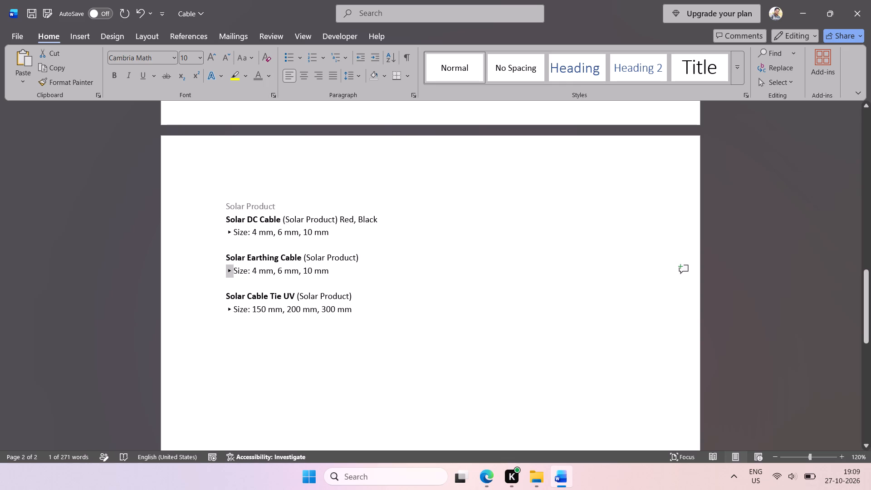
{"action": "left_click", "coordinate": [224, 222]}
{"action": "key", "text": "ctrl+v"}
{"action": "left_click", "coordinate": [226, 258]}
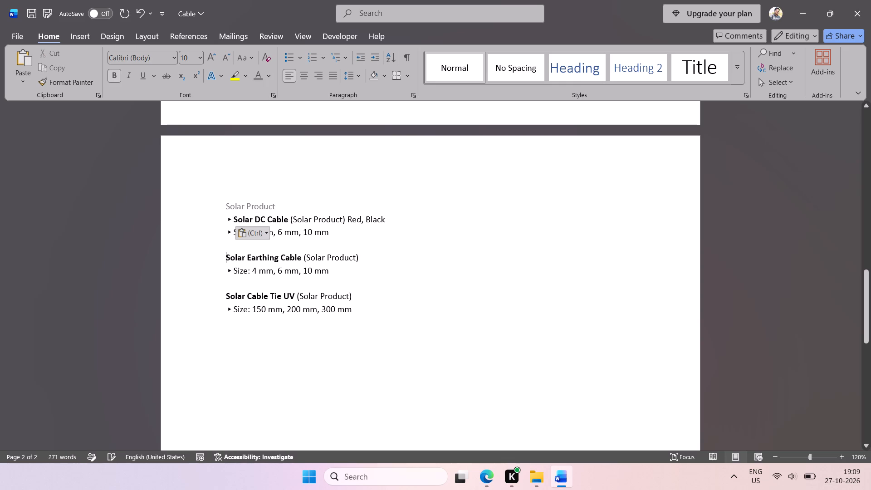
{"action": "key", "text": "ctrl+v"}
{"action": "left_click", "coordinate": [225, 297]}
{"action": "key", "text": "ctrl+v"}
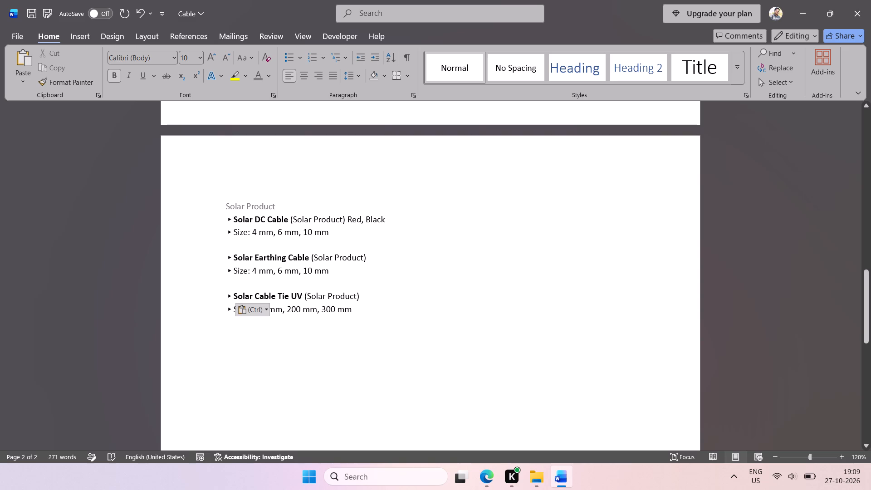
Replace the bulleted "Size:" prefixes of the three solar products with the indented "Size:" copied from Slotted Panel Trunking.
{"action": "scroll", "coordinate": [270, 185], "scroll_direction": "up", "scroll_amount": 1}
{"action": "left_click_drag", "start_coordinate": [252, 167], "coordinate": [250, 167]}
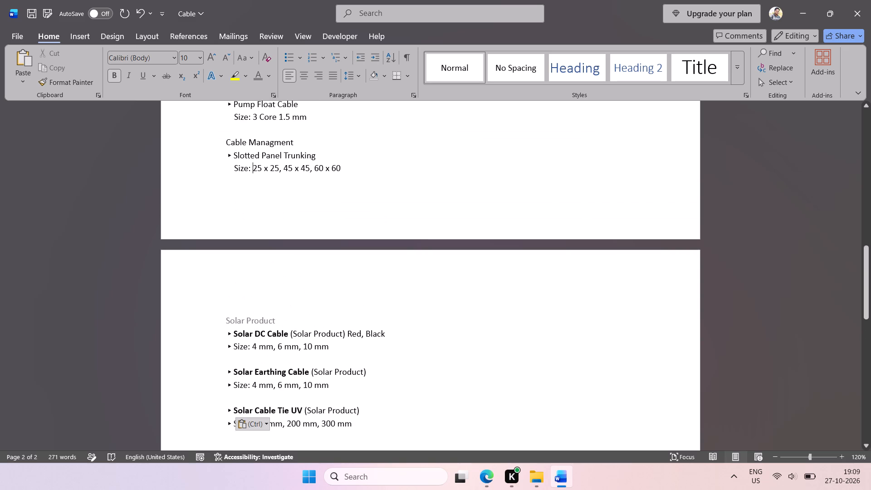
{"action": "left_click_drag", "start_coordinate": [250, 167], "coordinate": [207, 168]}
{"action": "key", "text": "ctrl+c"}
{"action": "scroll", "coordinate": [296, 247], "scroll_direction": "down", "scroll_amount": 1}
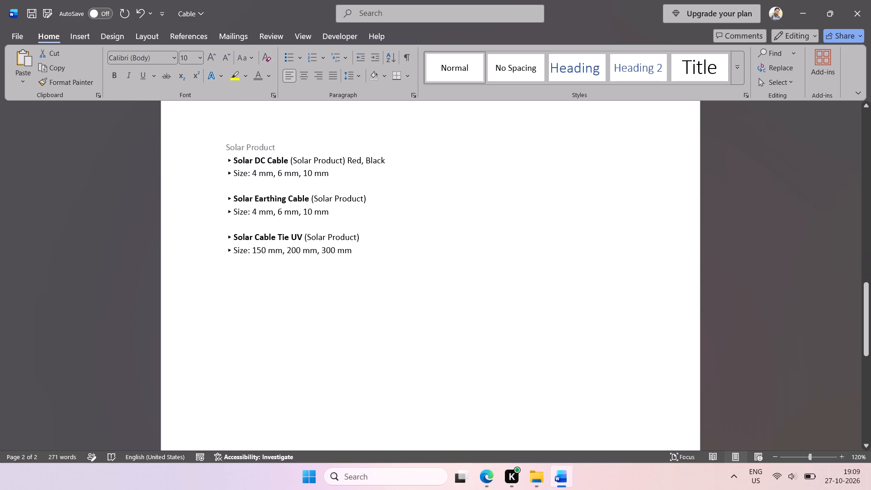
{"action": "scroll", "coordinate": [299, 213], "scroll_direction": "down", "scroll_amount": 1}
{"action": "left_click_drag", "start_coordinate": [251, 159], "coordinate": [214, 159]}
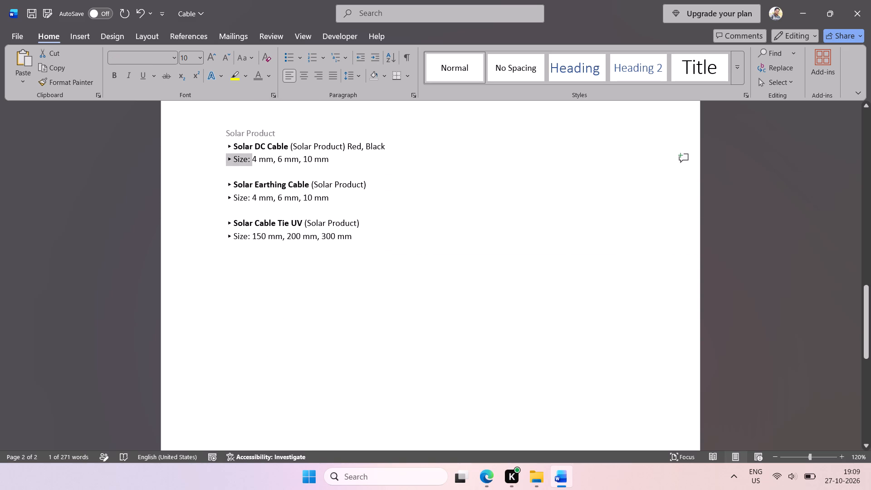
{"action": "key", "text": "ctrl+v"}
{"action": "left_click_drag", "start_coordinate": [250, 197], "coordinate": [237, 197]}
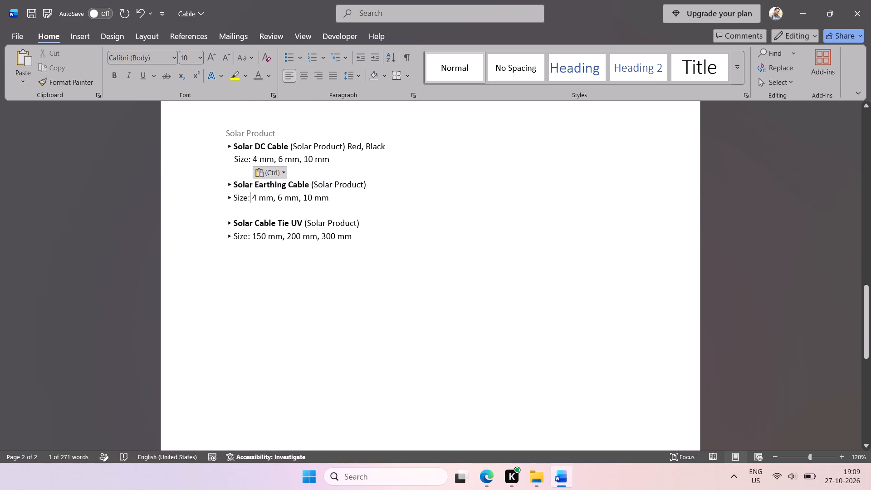
{"action": "left_click_drag", "start_coordinate": [237, 197], "coordinate": [204, 197]}
{"action": "key", "text": "ctrl+v"}
{"action": "left_click_drag", "start_coordinate": [253, 239], "coordinate": [217, 238]}
{"action": "key", "text": "ctrl+v"}
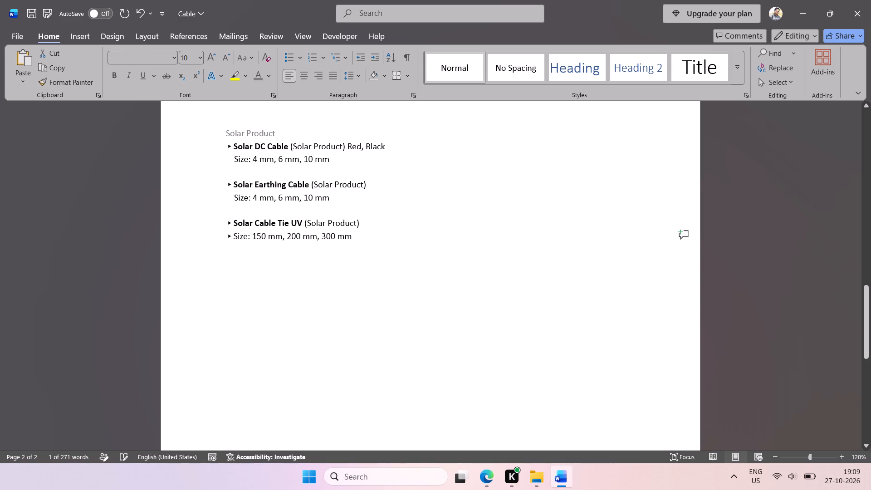
Delete the blank lines between the three Solar Product items.
{"action": "left_click", "coordinate": [271, 170]}
{"action": "key", "text": "BackSpace"}
{"action": "left_click", "coordinate": [252, 198]}
{"action": "key", "text": "BackSpace"}
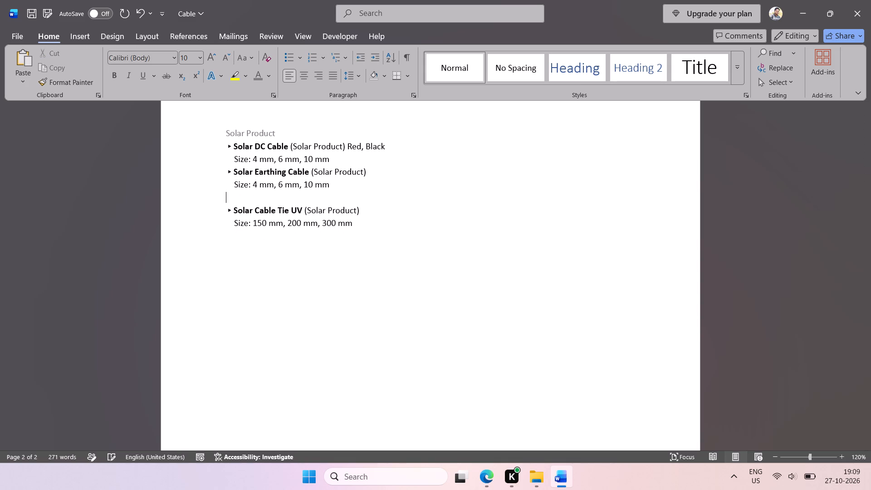
Delete the "(Solar Product)" text from the Solar Cable Tie UV, Solar Earthing Cable and Solar DC Cable lines.
{"action": "left_click_drag", "start_coordinate": [360, 198], "coordinate": [311, 199]}
{"action": "key", "text": "BackSpace"}
{"action": "key", "text": "BackSpace"}
{"action": "key", "text": "BackSpace"}
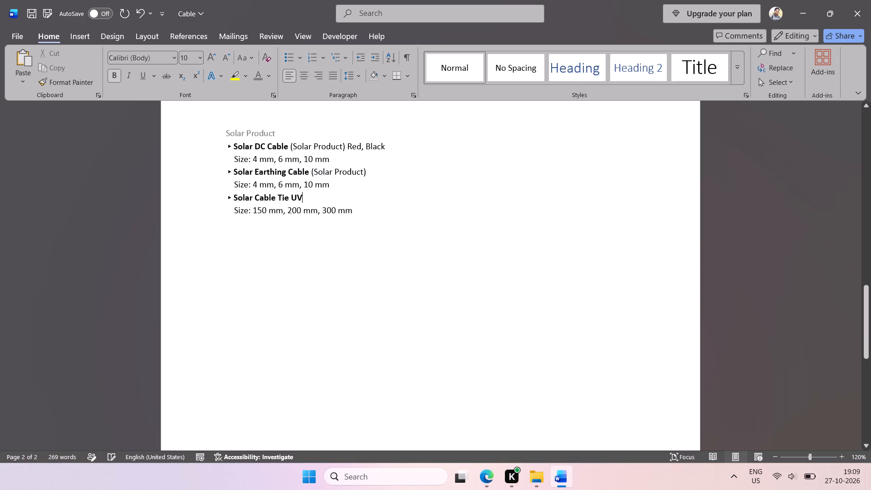
{"action": "left_click_drag", "start_coordinate": [375, 171], "coordinate": [315, 171]}
{"action": "key", "text": "BackSpace"}
{"action": "key", "text": "BackSpace"}
{"action": "key", "text": "BackSpace"}
{"action": "left_click_drag", "start_coordinate": [389, 145], "coordinate": [378, 145]}
{"action": "left_click_drag", "start_coordinate": [378, 145], "coordinate": [298, 145]}
{"action": "left_click", "coordinate": [344, 149]}
{"action": "left_click_drag", "start_coordinate": [347, 146], "coordinate": [303, 147]}
{"action": "key", "text": "BackSpace"}
{"action": "key", "text": "BackSpace"}
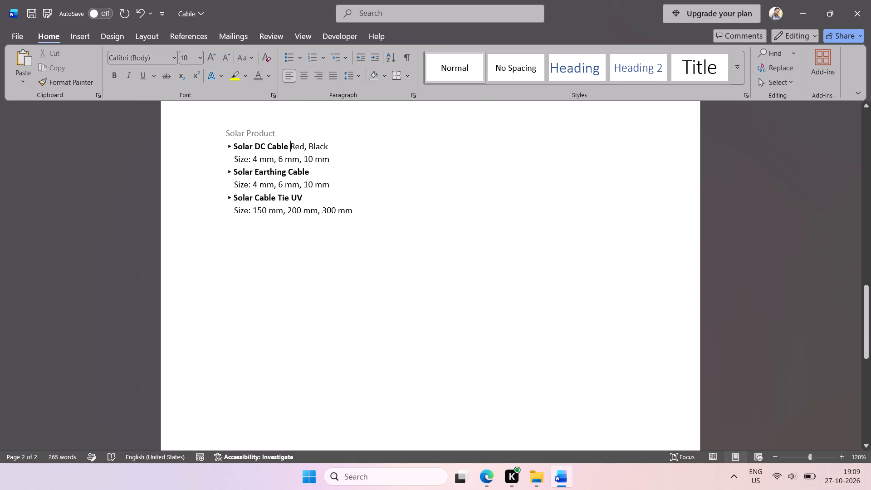
Remove the bold from all item lines under the Solar Product heading.
{"action": "left_click_drag", "start_coordinate": [356, 216], "coordinate": [220, 148]}
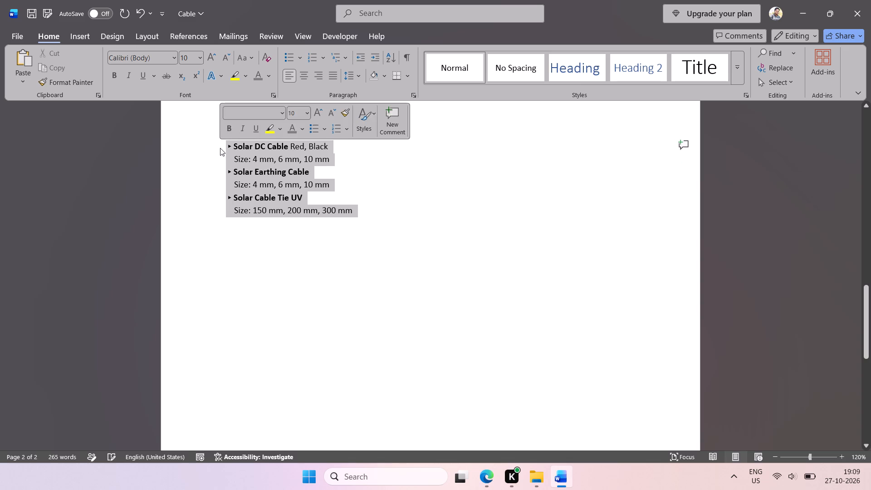
{"action": "key", "text": "ctrl+b"}
{"action": "key", "text": "ctrl+b"}
{"action": "left_click", "coordinate": [293, 240]}
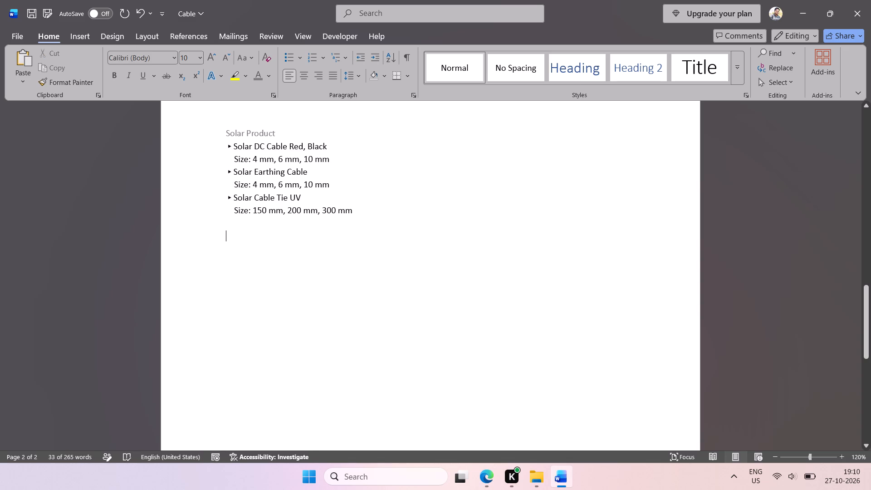
Save and close the Cable document.
{"action": "key", "text": "ctrl+s"}
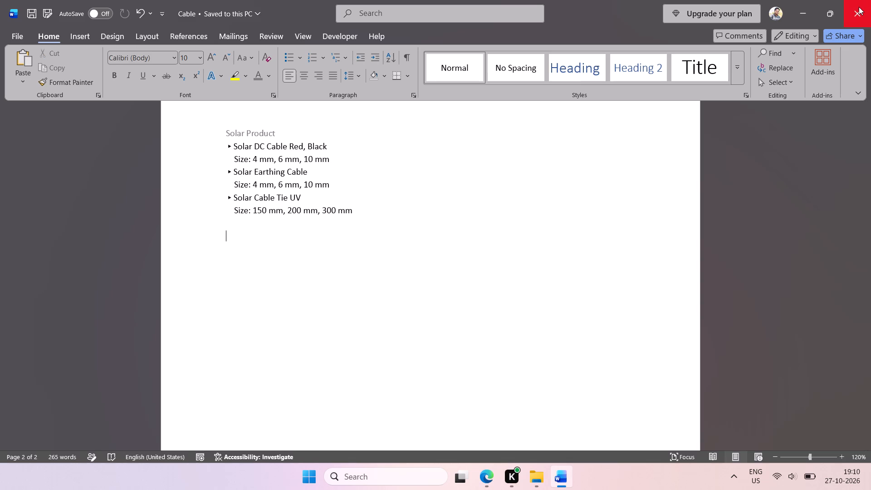
{"action": "left_click", "coordinate": [859, 7]}
Open the Casing Work document from the House Material folder.
{"action": "left_click", "coordinate": [198, 250]}
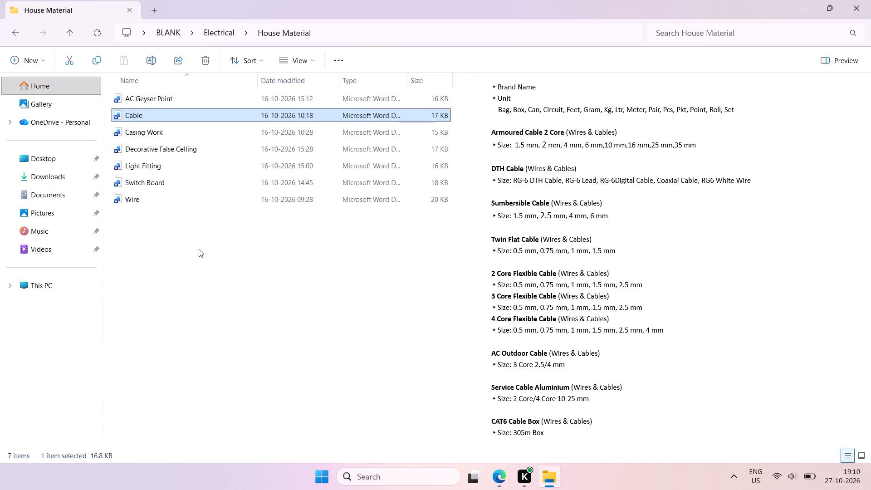
{"action": "left_click", "coordinate": [173, 135]}
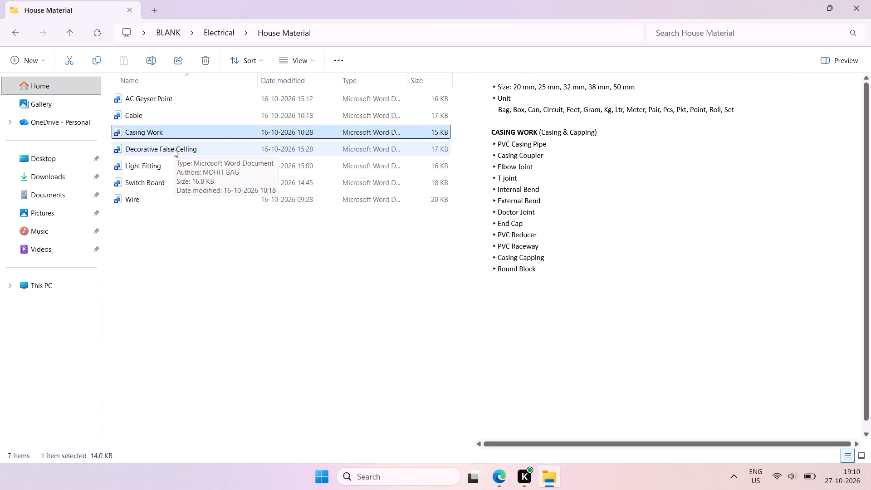
{"action": "left_click", "coordinate": [177, 133]}
{"action": "double_click", "coordinate": [188, 131]}
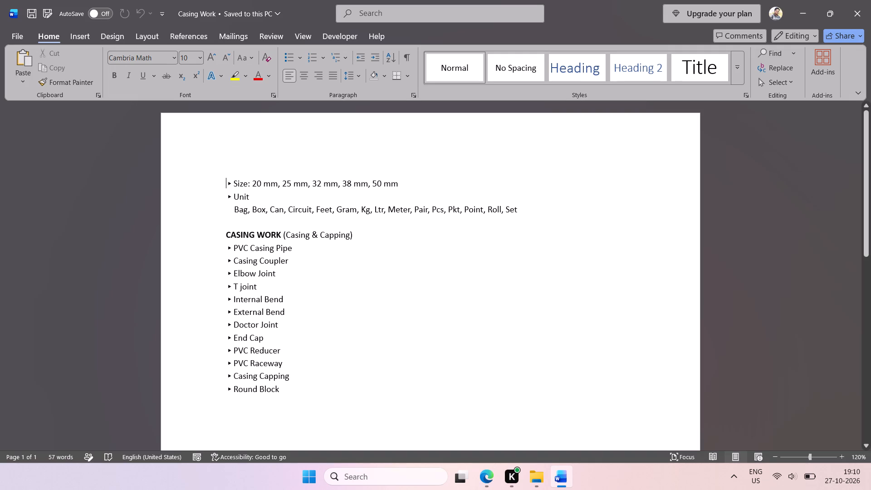
Remove the arrow bullets from the Size and Unit lines above the CASING WORK heading.
{"action": "left_click_drag", "start_coordinate": [235, 183], "coordinate": [199, 183]}
{"action": "key", "text": "BackSpace"}
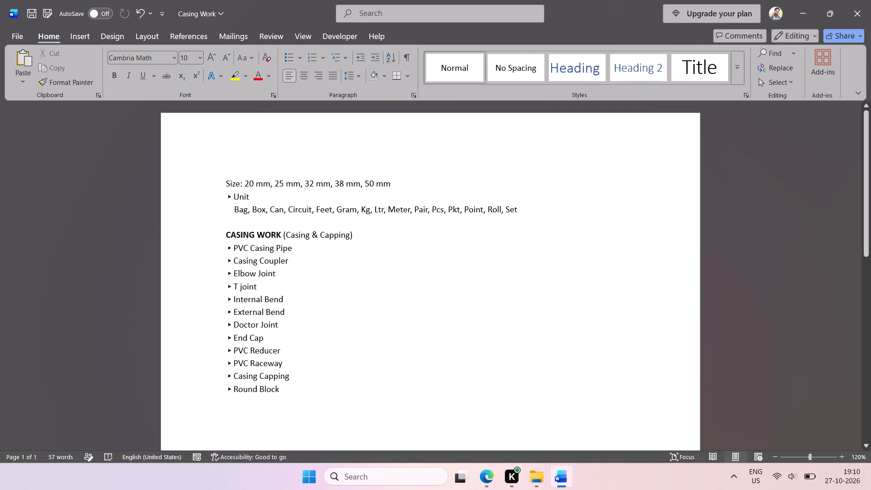
{"action": "left_click_drag", "start_coordinate": [233, 197], "coordinate": [192, 199]}
{"action": "key", "text": "BackSpace"}
Join the indented list of units onto the Unit line, with "Unit: " in front of Bag.
{"action": "double_click", "coordinate": [225, 208]}
{"action": "key", "text": "BackSpace"}
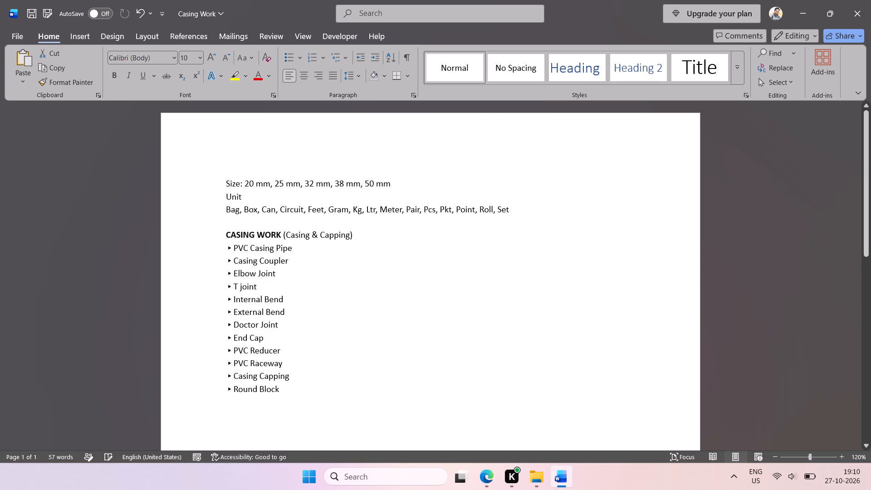
{"action": "key", "text": "BackSpace"}
{"action": "type", "text": ":"}
{"action": "key", "text": "space"}
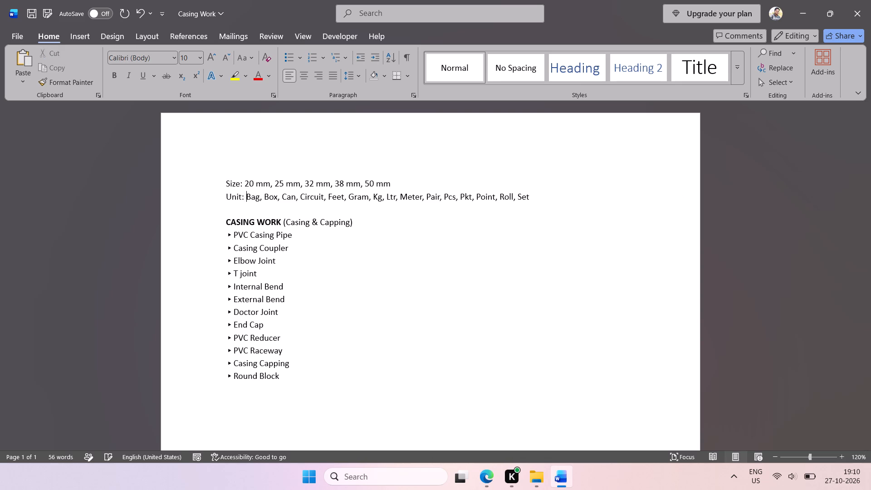
Colour the Size and Unit lines grey, using the darkest shade of the white theme colour.
{"action": "left_click_drag", "start_coordinate": [533, 196], "coordinate": [231, 181]}
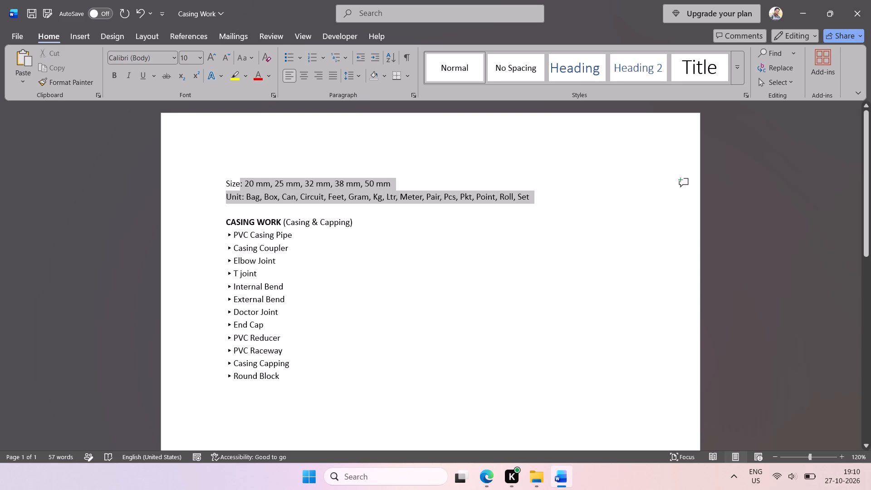
{"action": "left_click_drag", "start_coordinate": [231, 181], "coordinate": [204, 182]}
{"action": "left_click", "coordinate": [273, 75]}
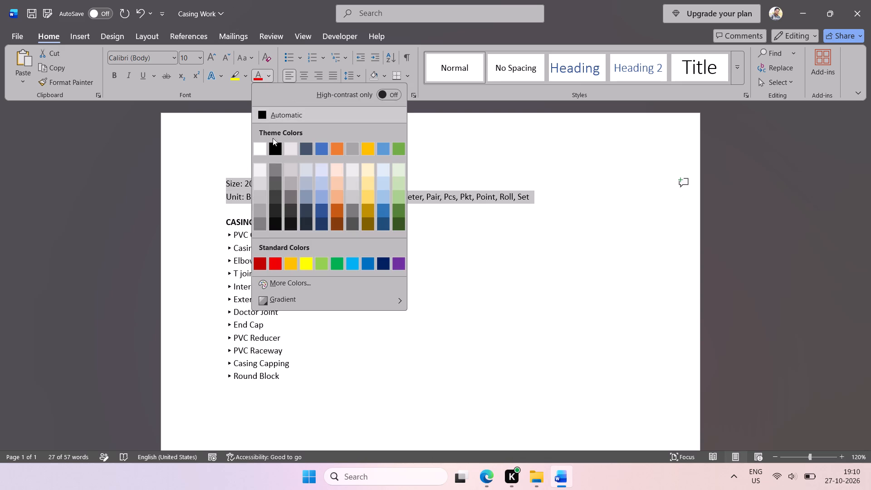
{"action": "left_click", "coordinate": [261, 226]}
{"action": "left_click", "coordinate": [229, 206]}
Set the whole Casing Work document to Calibri (Body) at size 11 and save it.
{"action": "key", "text": "ctrl+a"}
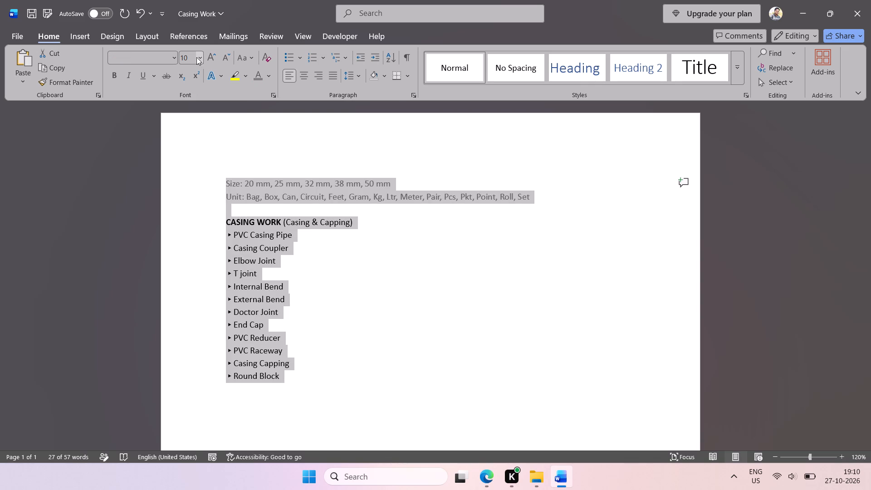
{"action": "left_click", "coordinate": [197, 58]}
{"action": "left_click", "coordinate": [196, 111]}
{"action": "left_click", "coordinate": [175, 58]}
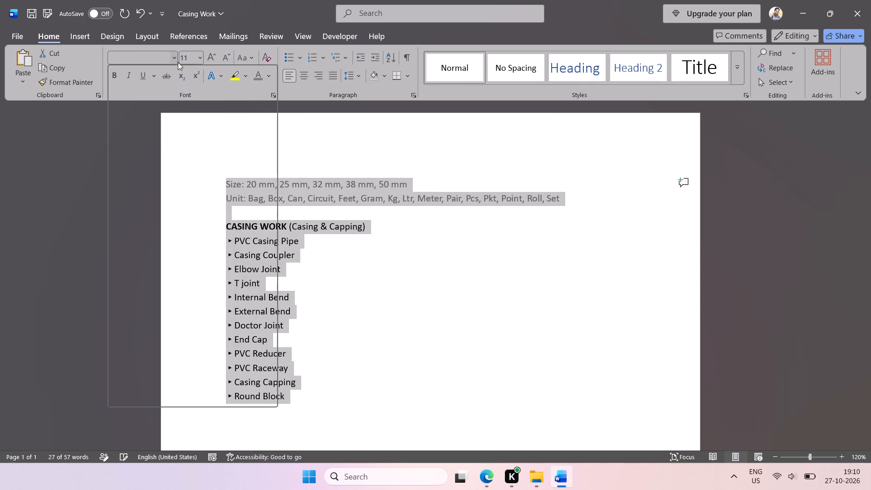
{"action": "left_click", "coordinate": [141, 103]}
{"action": "left_click", "coordinate": [320, 231]}
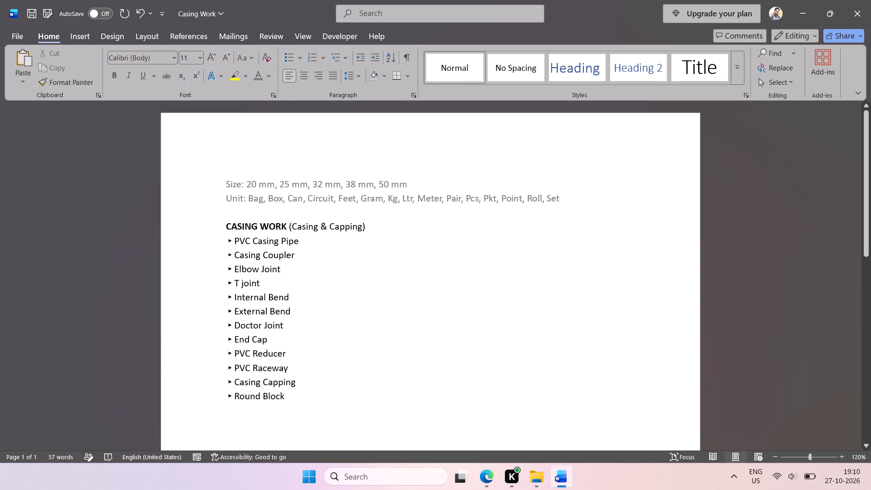
{"action": "key", "text": "ctrl+s"}
Remove the bold from the CASING WORK (Casing & Capping) heading and capitalise only the first letter of each word.
{"action": "scroll", "coordinate": [318, 245], "scroll_direction": "up", "scroll_amount": 2, "text": "ctrl"}
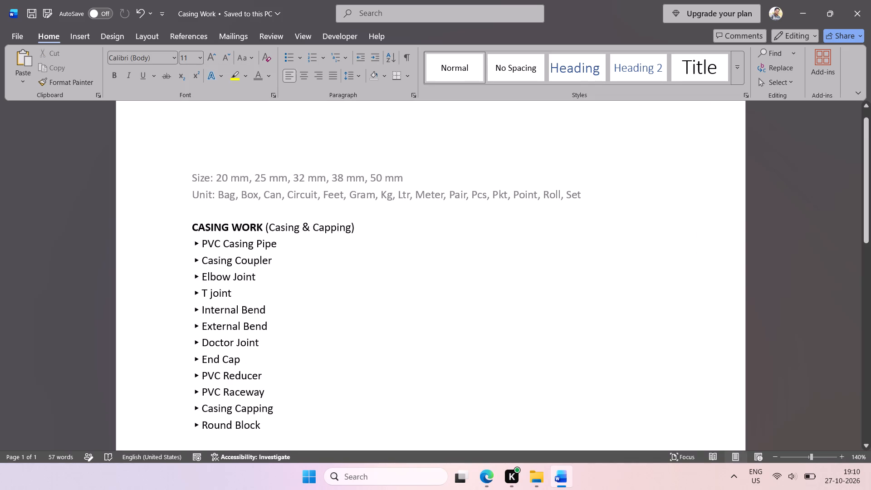
{"action": "scroll", "coordinate": [349, 269], "scroll_direction": "down", "scroll_amount": 1}
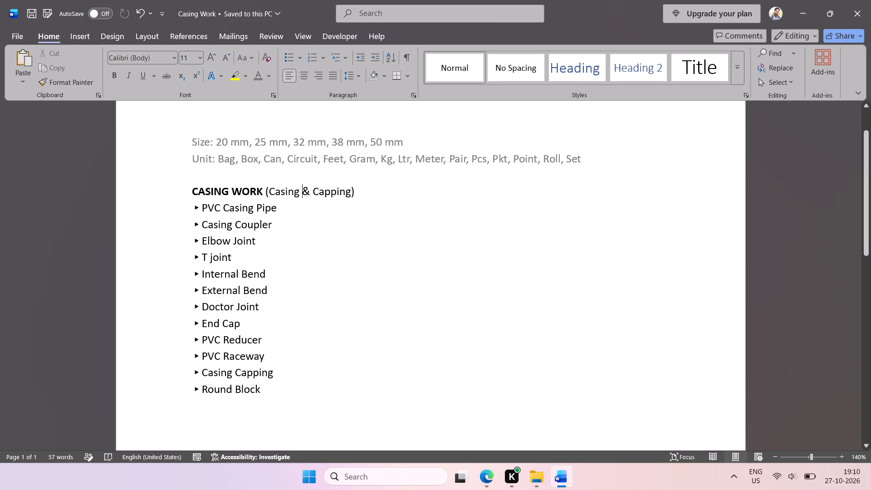
{"action": "left_click_drag", "start_coordinate": [372, 190], "coordinate": [367, 190]}
{"action": "left_click_drag", "start_coordinate": [367, 190], "coordinate": [166, 191]}
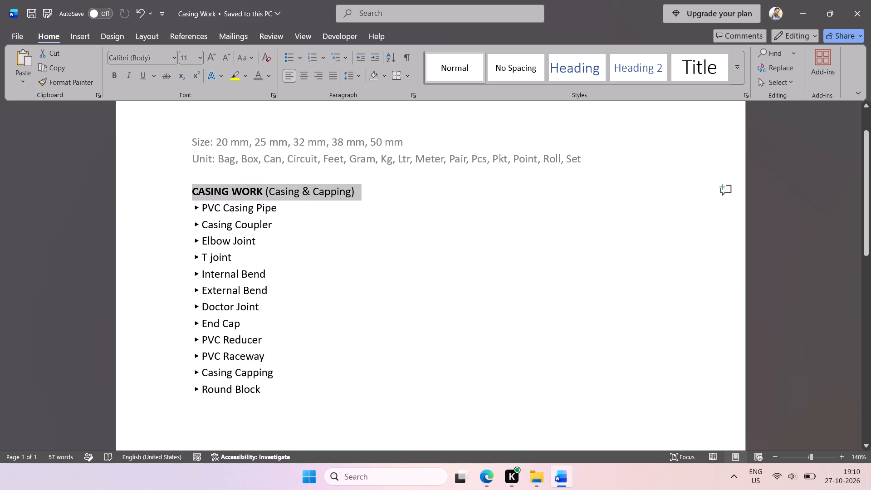
{"action": "key", "text": "ctrl+b"}
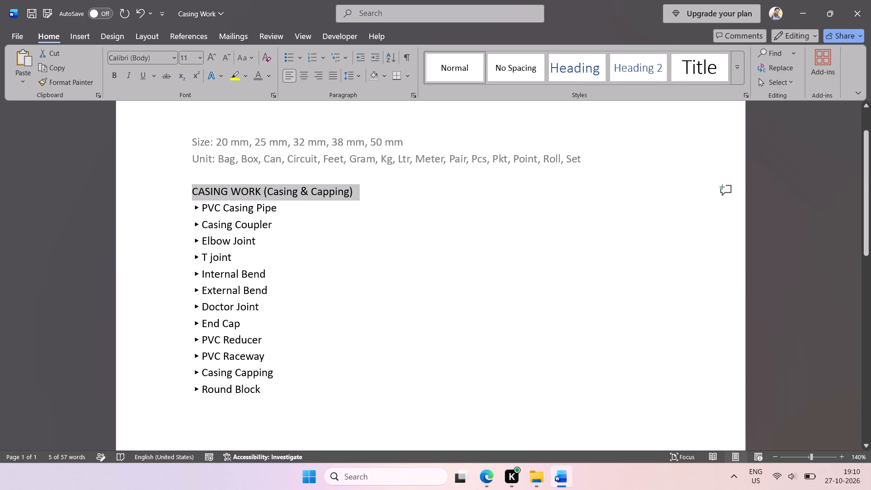
{"action": "key", "text": "shift+F3"}
{"action": "key", "text": "shift+F3"}
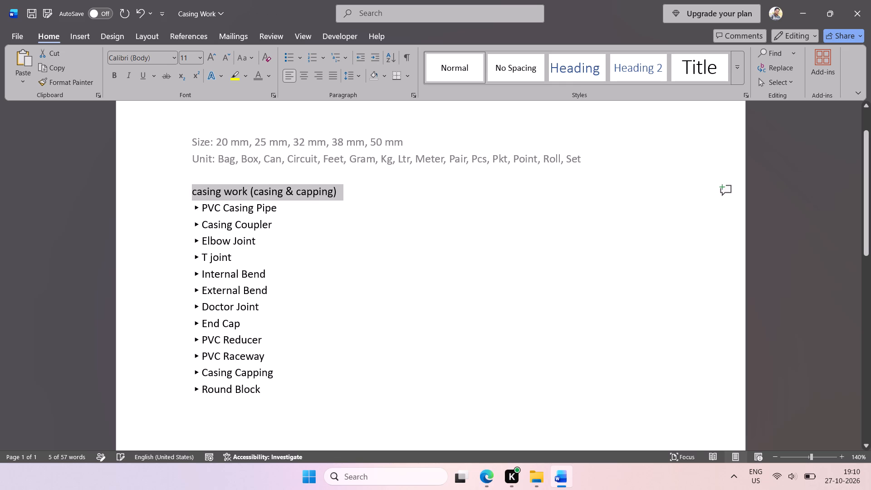
{"action": "key", "text": "shift+F3"}
{"action": "left_click", "coordinate": [274, 209]}
Rearrange the heading's wording to read "Casing & Capping (Casing Work)".
{"action": "left_click_drag", "start_coordinate": [343, 196], "coordinate": [289, 192]}
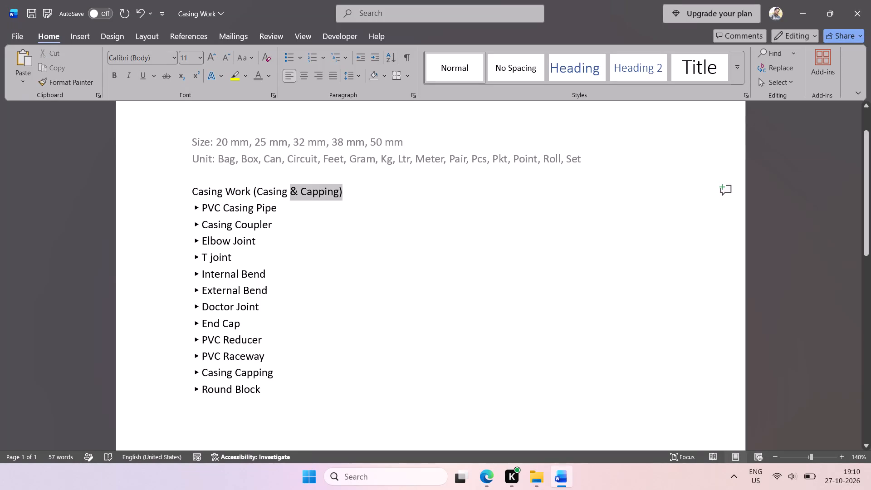
{"action": "left_click_drag", "start_coordinate": [289, 192], "coordinate": [253, 194]}
{"action": "left_click", "coordinate": [252, 205]}
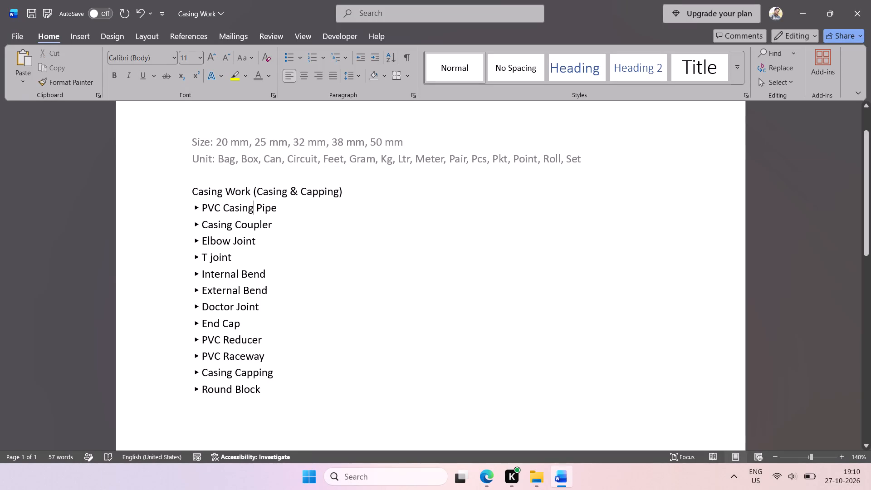
{"action": "left_click_drag", "start_coordinate": [252, 190], "coordinate": [197, 190]}
{"action": "key", "text": "ctrl+x"}
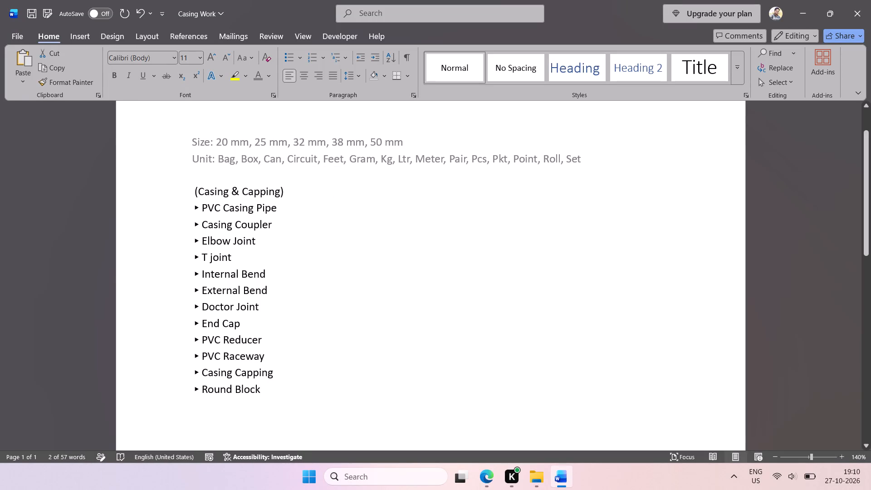
{"action": "left_click", "coordinate": [301, 194]}
{"action": "key", "text": "space"}
{"action": "type", "text": "("}
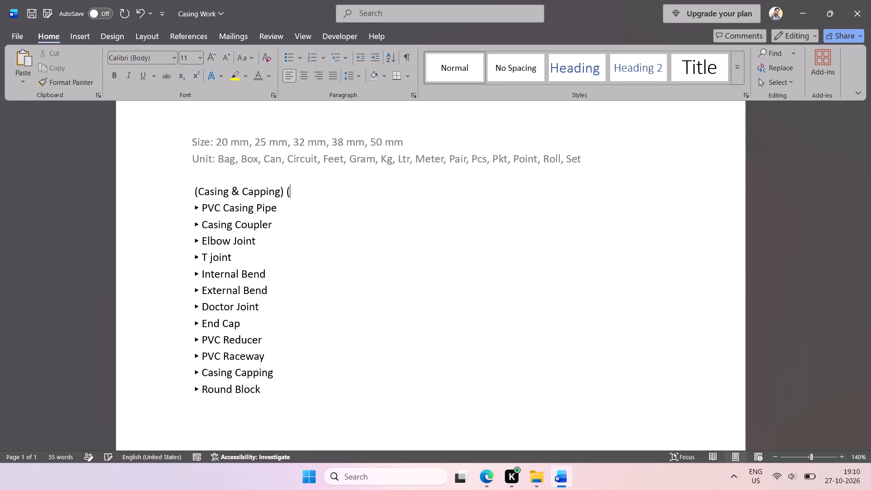
{"action": "key", "text": "ctrl+v"}
{"action": "key", "text": "shift+parenright"}
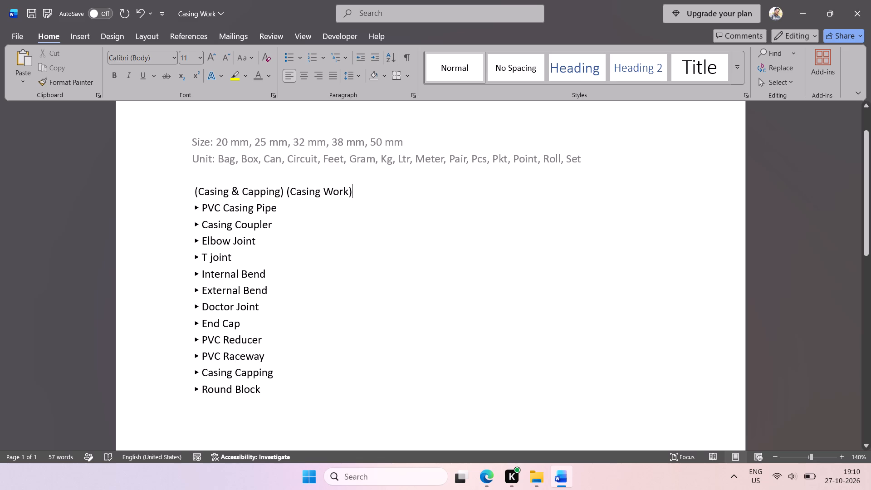
{"action": "left_click", "coordinate": [286, 191]}
{"action": "key", "text": "BackSpace"}
{"action": "key", "text": "BackSpace"}
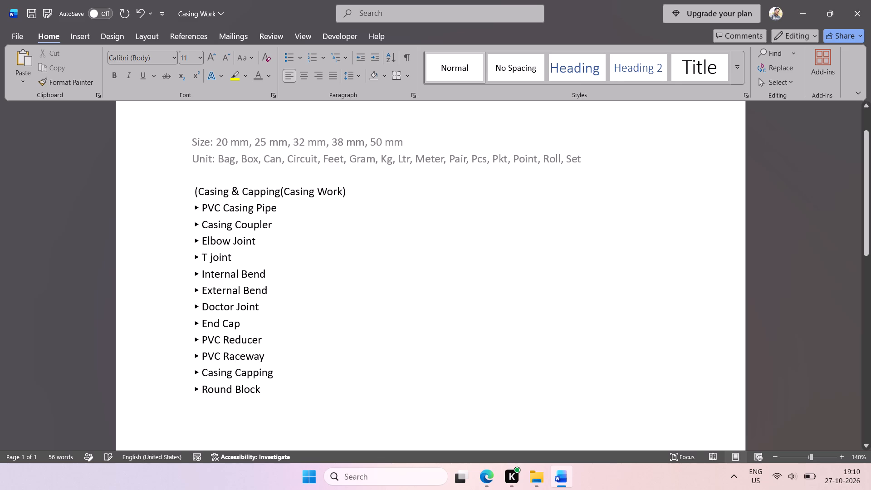
{"action": "left_click_drag", "start_coordinate": [197, 188], "coordinate": [189, 189]}
{"action": "key", "text": "BackSpace"}
{"action": "left_click_drag", "start_coordinate": [352, 191], "coordinate": [288, 193]}
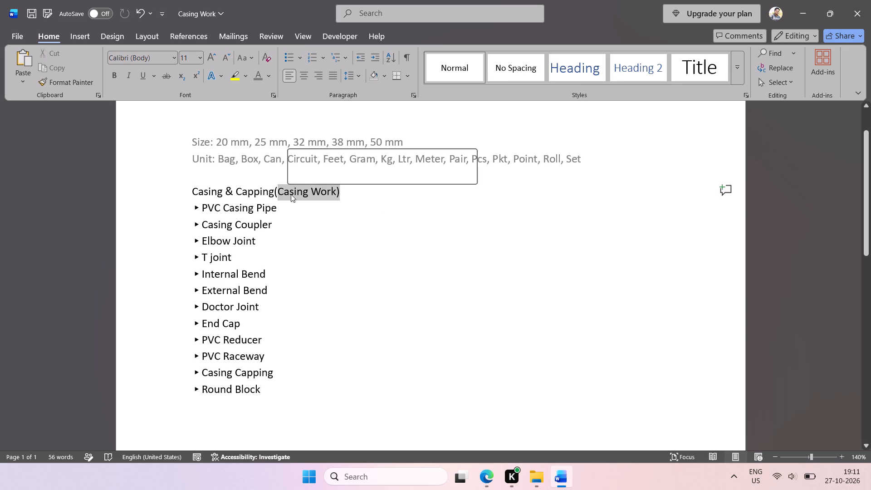
{"action": "left_click", "coordinate": [281, 201]}
{"action": "left_click", "coordinate": [273, 191]}
{"action": "key", "text": "space"}
Colour "(Casing Work)" in the heading the same grey as the Size and Unit lines and save the document.
{"action": "left_click_drag", "start_coordinate": [351, 191], "coordinate": [339, 191]}
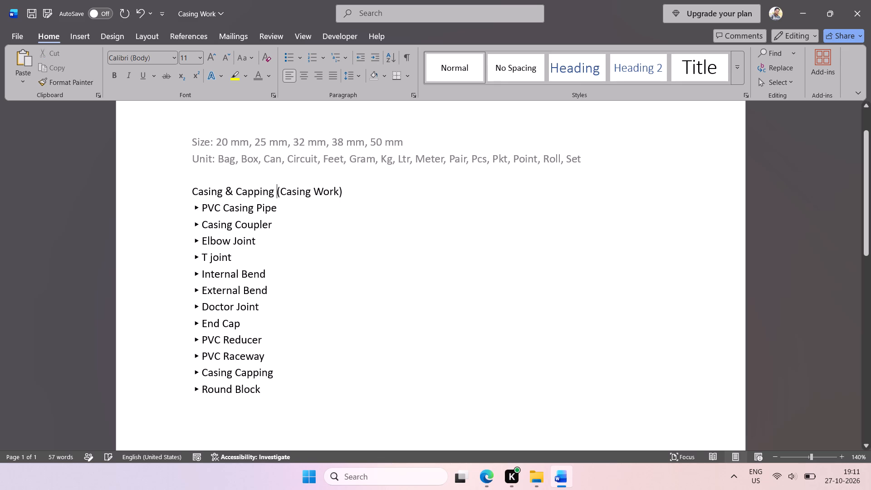
{"action": "left_click_drag", "start_coordinate": [339, 191], "coordinate": [278, 194]}
{"action": "left_click", "coordinate": [256, 75]}
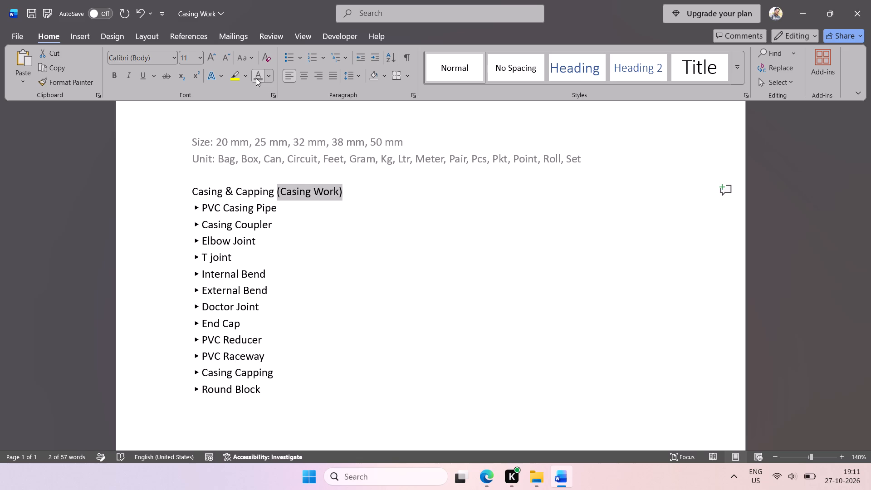
{"action": "left_click", "coordinate": [353, 315]}
{"action": "key", "text": "ctrl+s"}
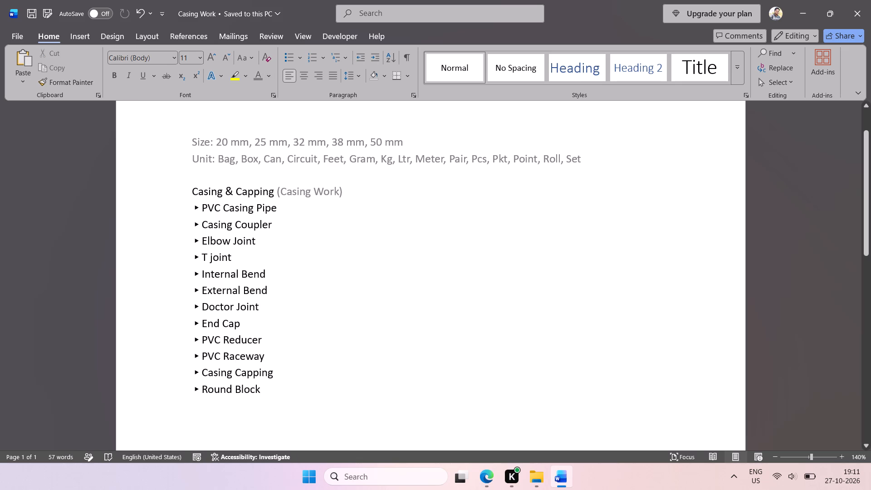
Delete the empty space after the last item, Round Block.
{"action": "scroll", "coordinate": [646, 299], "scroll_direction": "down", "scroll_amount": 1}
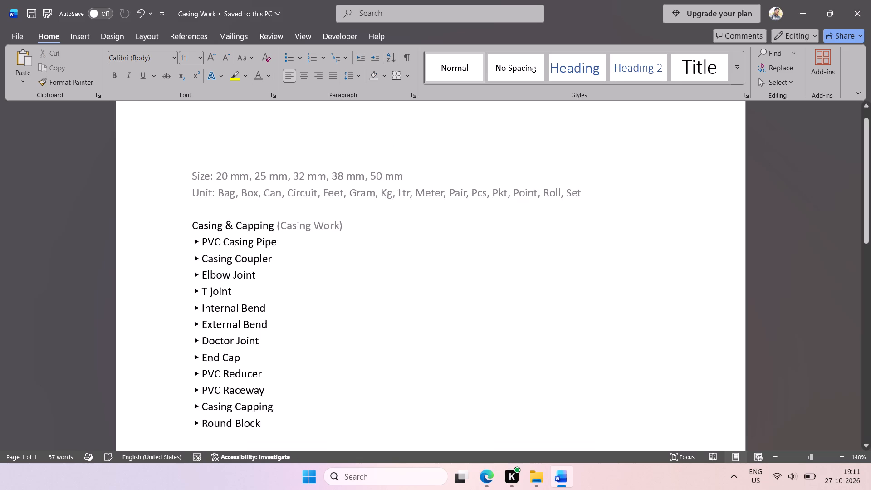
{"action": "scroll", "coordinate": [477, 318], "scroll_direction": "down", "scroll_amount": 1}
{"action": "left_click_drag", "start_coordinate": [262, 153], "coordinate": [354, 440]}
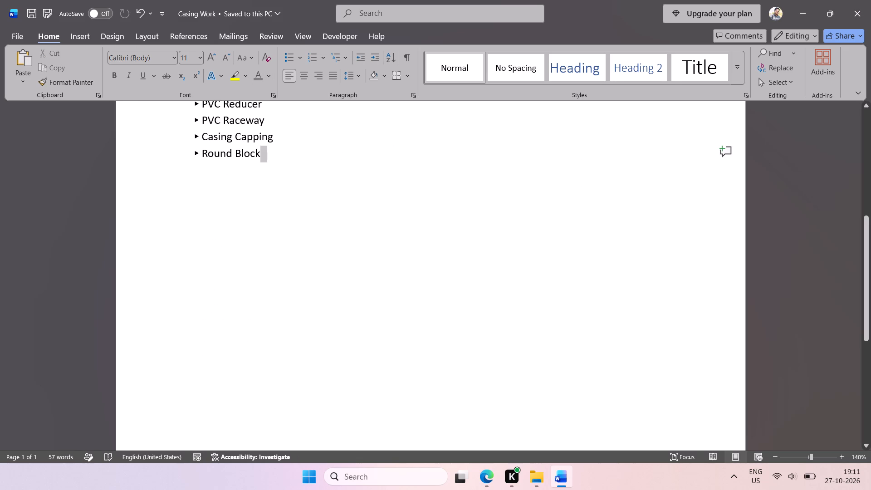
{"action": "left_click_drag", "start_coordinate": [354, 440], "coordinate": [354, 440]}
{"action": "key", "text": "BackSpace"}
{"action": "left_click", "coordinate": [326, 206]}
Save and close the Casing Work document.
{"action": "key", "text": "ctrl+s"}
{"action": "left_click", "coordinate": [860, 10]}
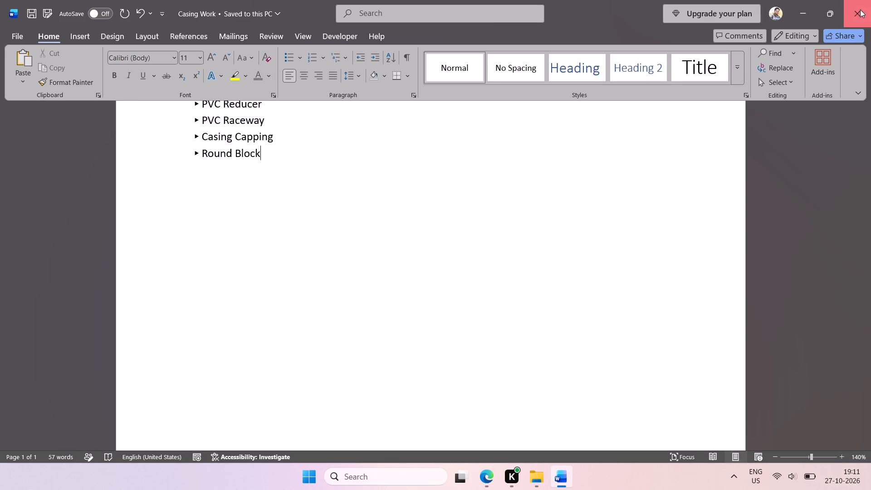
Open the Decorative False Celling document from the House Material folder.
{"action": "left_click", "coordinate": [208, 257]}
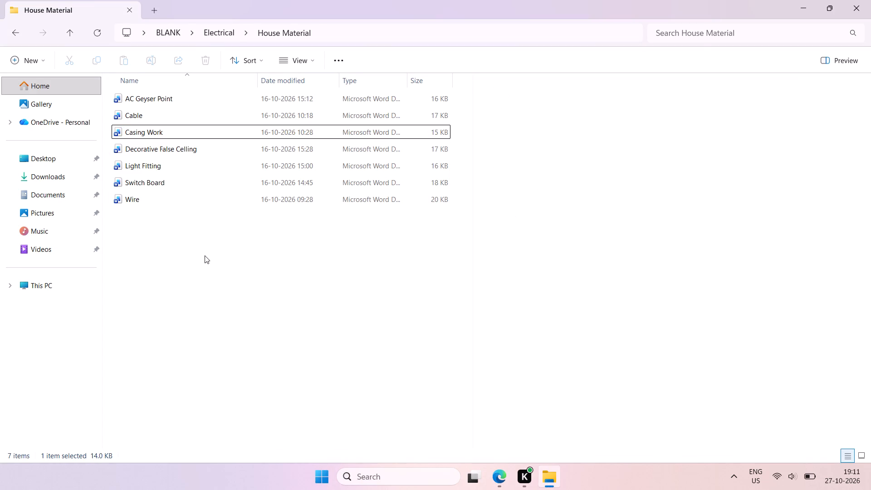
{"action": "left_click", "coordinate": [203, 258]}
{"action": "left_click", "coordinate": [172, 155]}
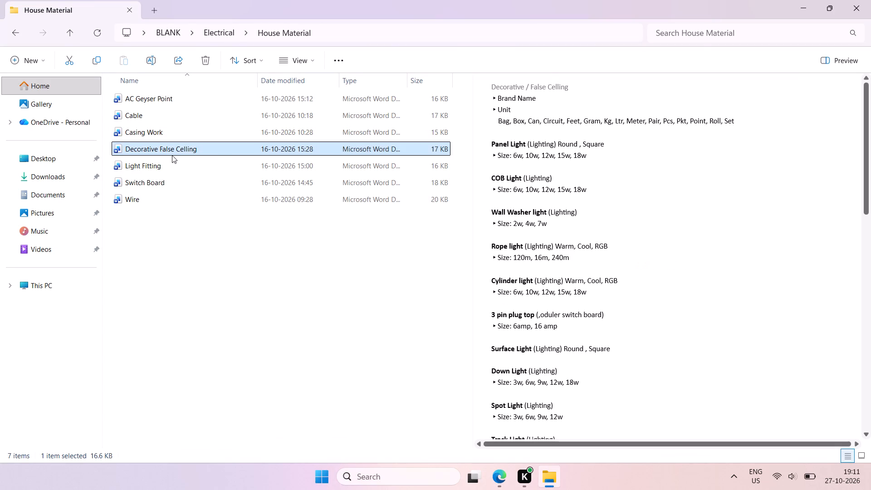
{"action": "double_click", "coordinate": [207, 148]}
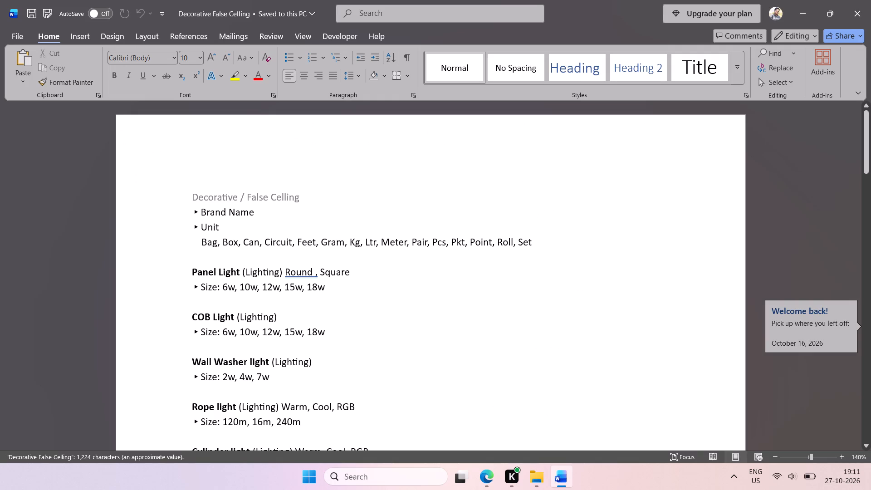
Remove the arrow bullets from the Brand Name and Unit lines.
{"action": "left_click_drag", "start_coordinate": [202, 213], "coordinate": [176, 213]}
{"action": "key", "text": "BackSpace"}
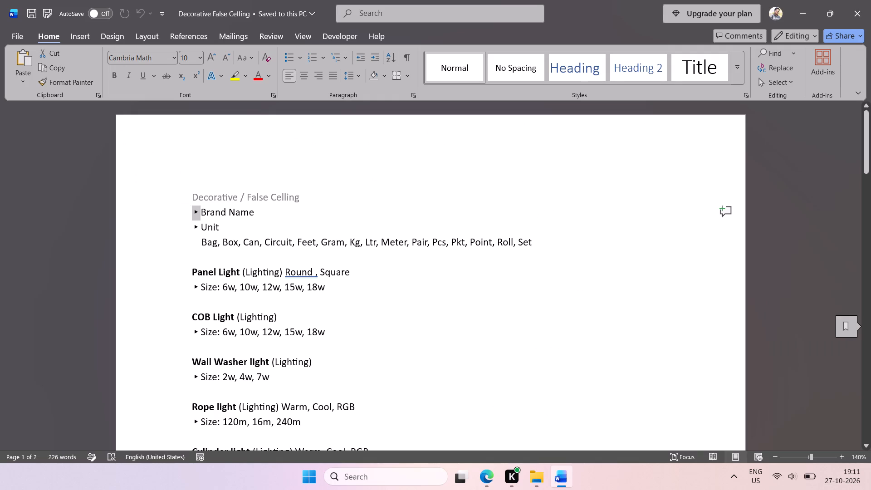
{"action": "left_click_drag", "start_coordinate": [200, 226], "coordinate": [176, 227]}
{"action": "key", "text": "BackSpace"}
Join the indented list of units onto the Unit line, with "Unit:" in front of Bag.
{"action": "double_click", "coordinate": [198, 244]}
{"action": "key", "text": "BackSpace"}
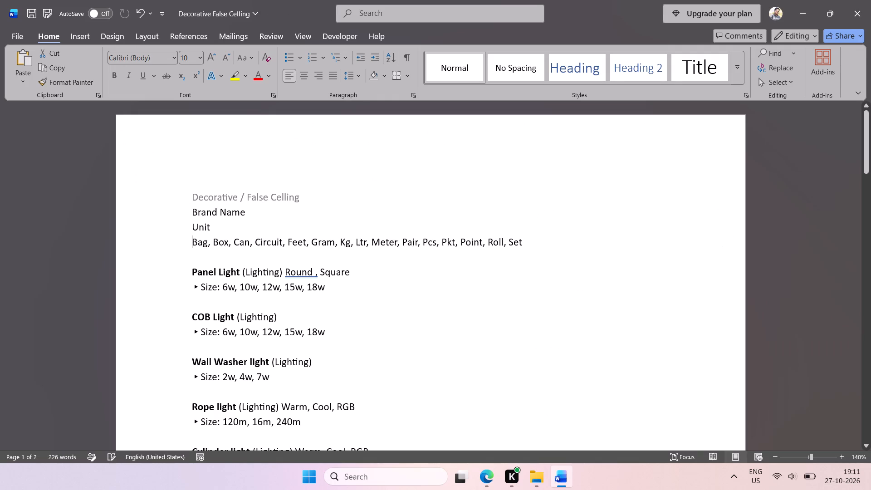
{"action": "key", "text": "BackSpace"}
{"action": "key", "text": "shift+colon"}
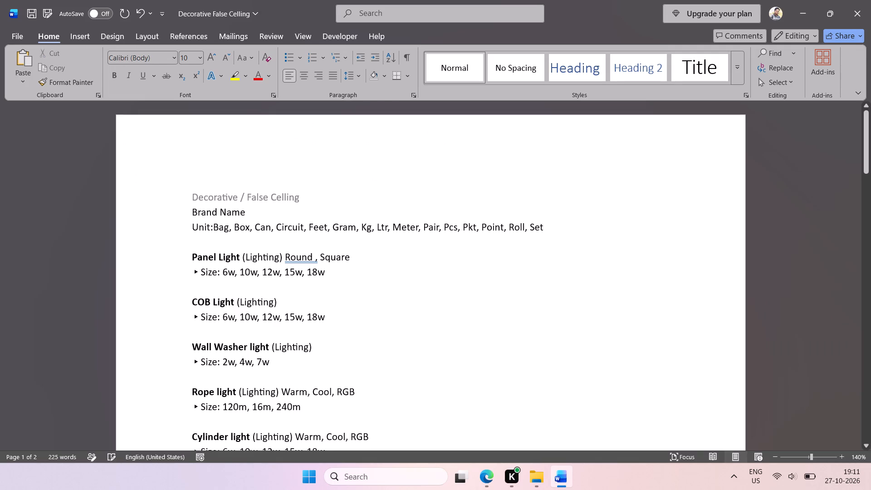
Delete the grey "Decorative / False Celling" title line at the start of the document.
{"action": "left_click", "coordinate": [778, 456]}
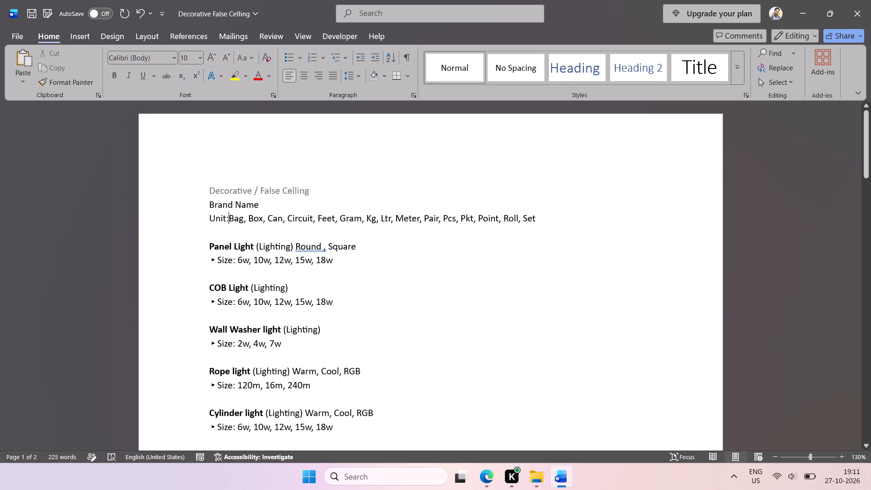
{"action": "left_click", "coordinate": [773, 458]}
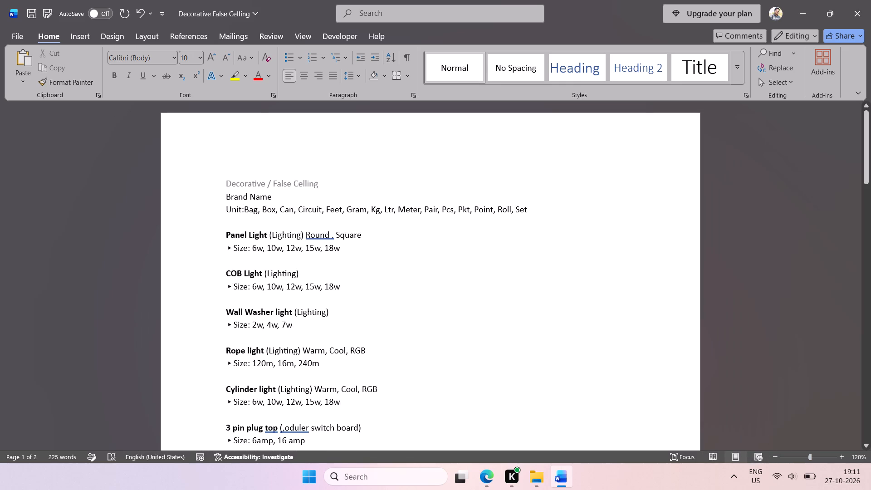
{"action": "left_click_drag", "start_coordinate": [533, 212], "coordinate": [265, 188]}
{"action": "left_click", "coordinate": [276, 208]}
{"action": "left_click_drag", "start_coordinate": [321, 186], "coordinate": [228, 181]}
{"action": "left_click_drag", "start_coordinate": [228, 181], "coordinate": [220, 180]}
{"action": "key", "text": "BackSpace"}
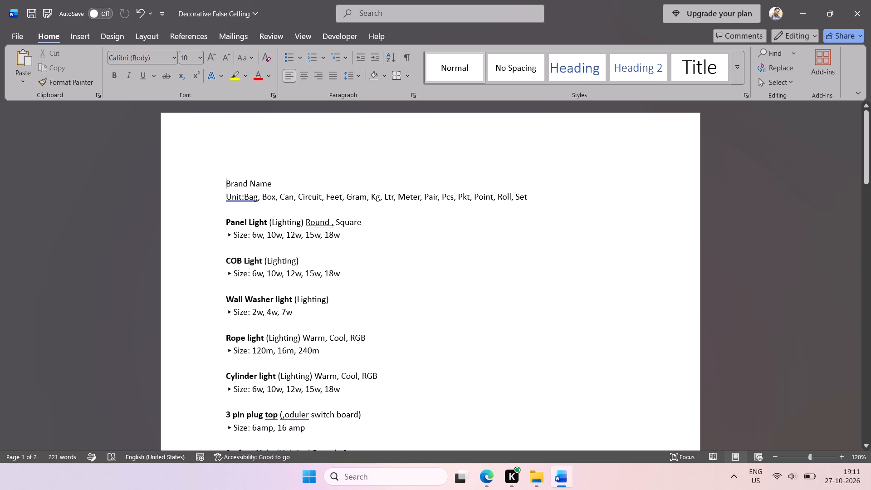
Undo the deletion of the grey "Decorative / False Celling" title line.
{"action": "left_click_drag", "start_coordinate": [533, 197], "coordinate": [241, 181]}
{"action": "left_click", "coordinate": [287, 210]}
{"action": "key", "text": "ctrl+z"}
{"action": "left_click", "coordinate": [274, 196]}
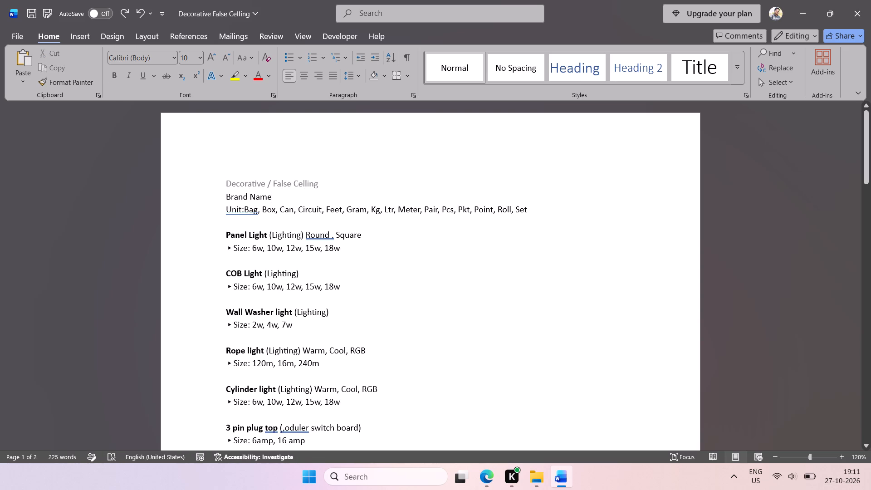
Insert a space between "Unit:" and "Bag" in the Unit line.
{"action": "left_click", "coordinate": [245, 209]}
{"action": "key", "text": "space"}
Colour the title, Brand Name and Unit lines the same dark grey and save the document.
{"action": "left_click_drag", "start_coordinate": [533, 211], "coordinate": [226, 181]}
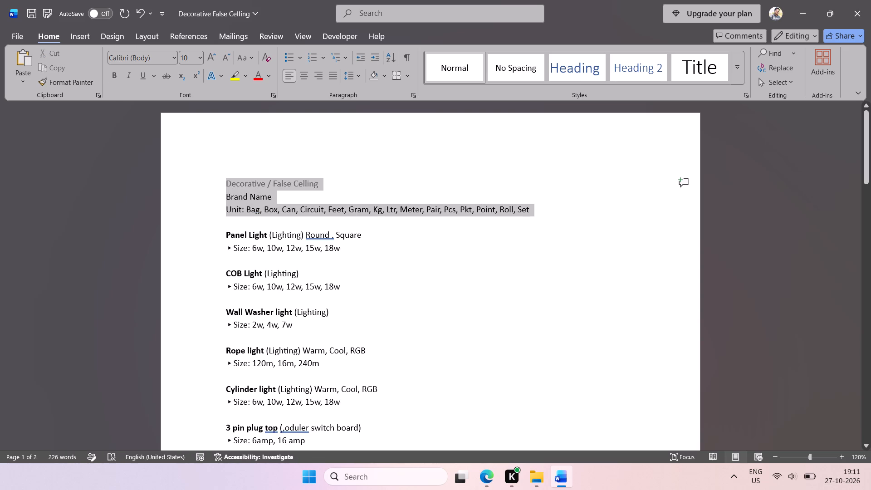
{"action": "left_click_drag", "start_coordinate": [226, 181], "coordinate": [225, 181]}
{"action": "left_click", "coordinate": [269, 73]}
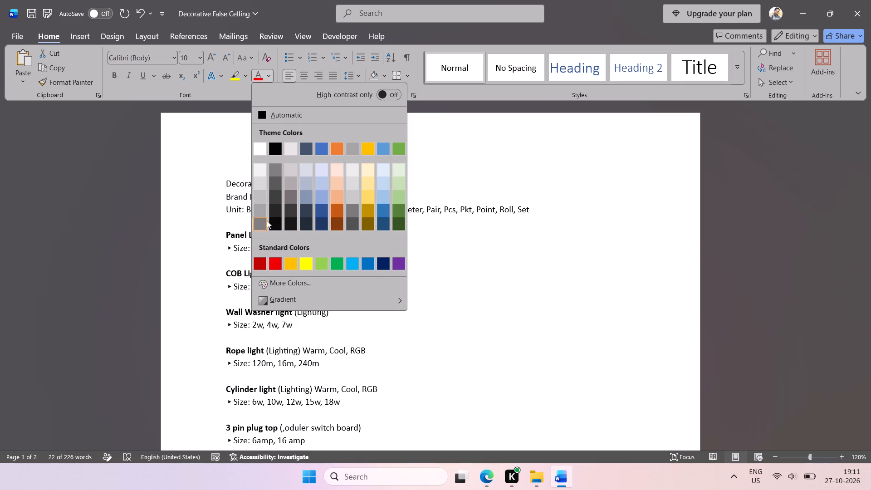
{"action": "left_click", "coordinate": [261, 224]}
{"action": "left_click", "coordinate": [338, 234]}
{"action": "key", "text": "ctrl+s"}
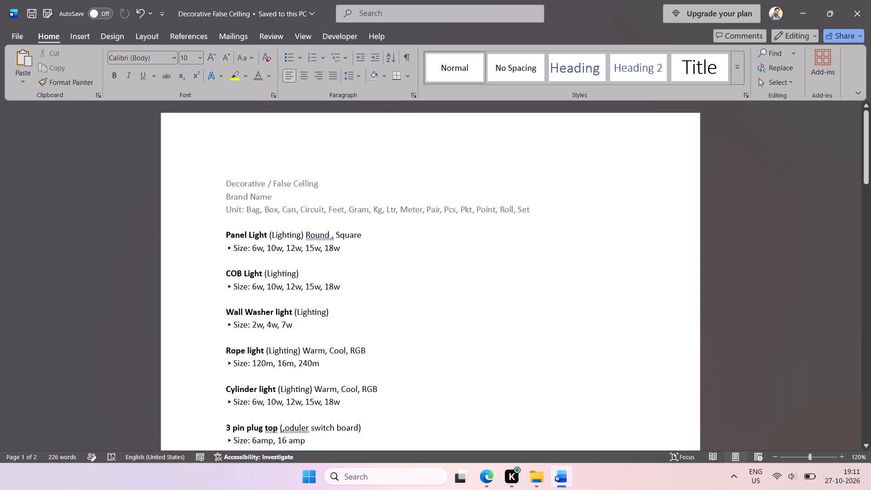
Add a plain "Lighting" heading on its own line above Panel Light, copying the word from that entry's parentheses.
{"action": "double_click", "coordinate": [281, 234]}
{"action": "key", "text": "ctrl+c"}
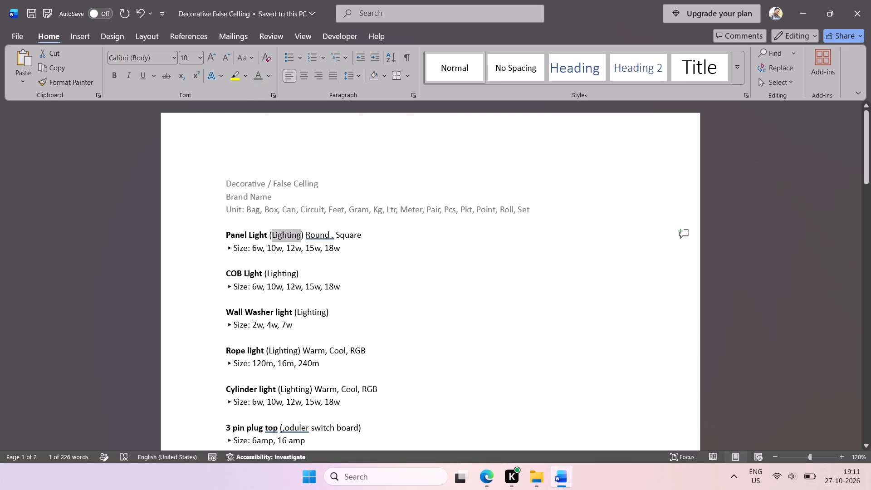
{"action": "left_click", "coordinate": [225, 235]}
{"action": "key", "text": "Return"}
{"action": "left_click", "coordinate": [227, 237]}
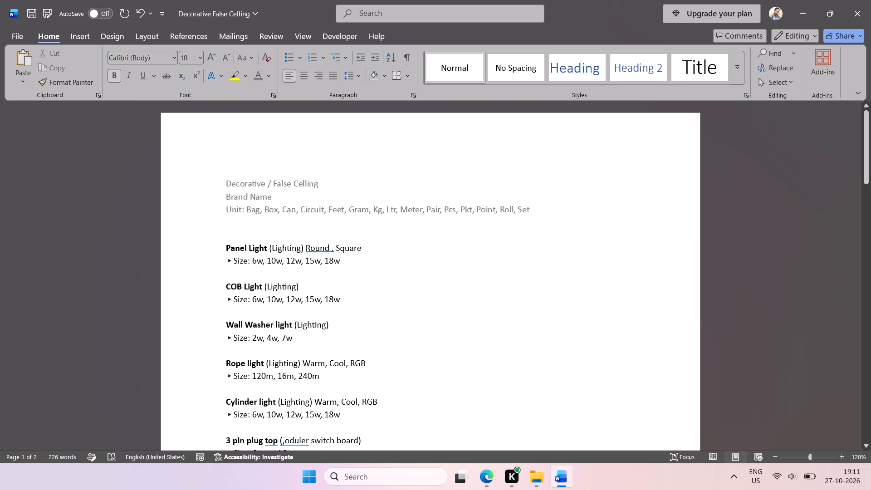
{"action": "key", "text": "ctrl+v"}
Copy the Size line's arrow bullet to the front of the Panel, COB, Wall Washer, Rope and Cylinder light names.
{"action": "left_click_drag", "start_coordinate": [232, 263], "coordinate": [214, 262]}
{"action": "key", "text": "ctrl+c"}
{"action": "left_click", "coordinate": [223, 247]}
{"action": "key", "text": "ctrl+v"}
{"action": "left_click", "coordinate": [226, 287]}
{"action": "key", "text": "ctrl+v"}
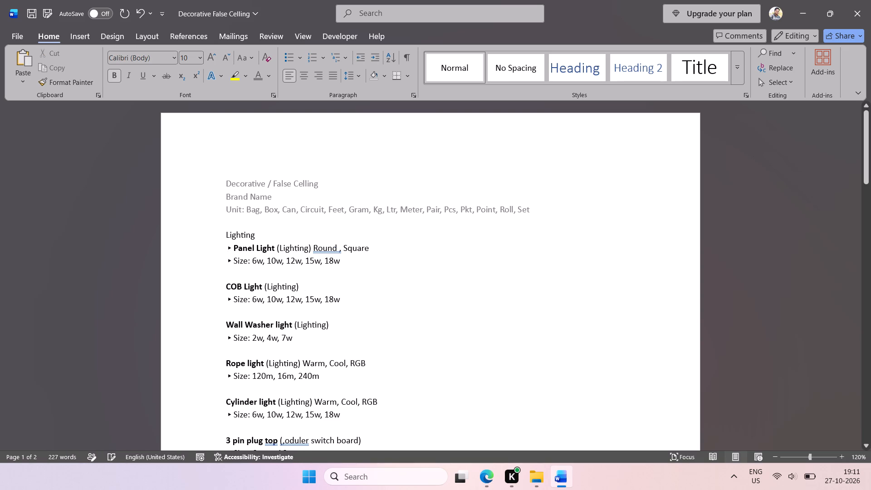
{"action": "left_click", "coordinate": [225, 323]}
{"action": "key", "text": "ctrl+v"}
{"action": "left_click", "coordinate": [224, 362]}
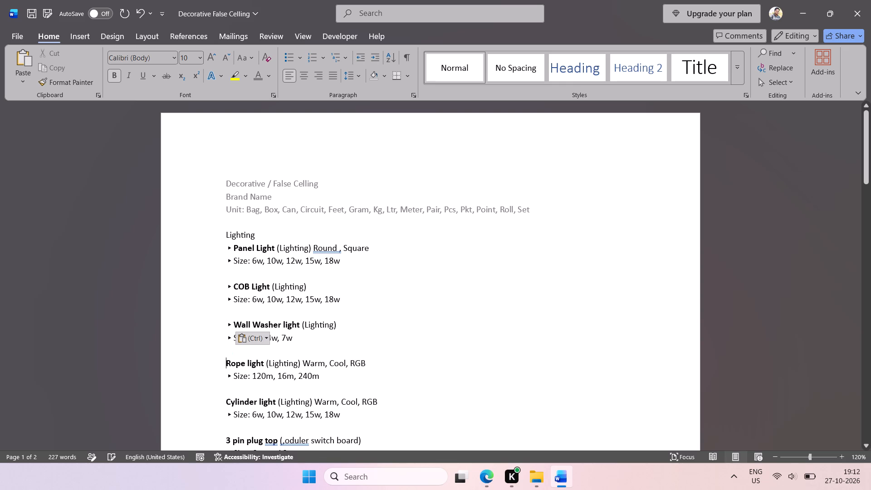
{"action": "key", "text": "ctrl+v"}
{"action": "left_click", "coordinate": [225, 403]}
{"action": "key", "text": "ctrl+v"}
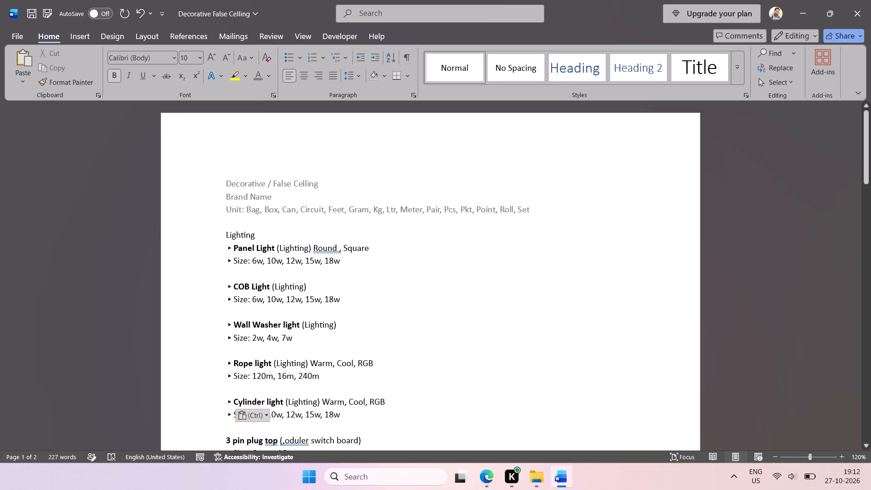
Remove the blank lines between the entries from Panel Light through Cylinder light.
{"action": "left_click", "coordinate": [248, 393]}
{"action": "key", "text": "BackSpace"}
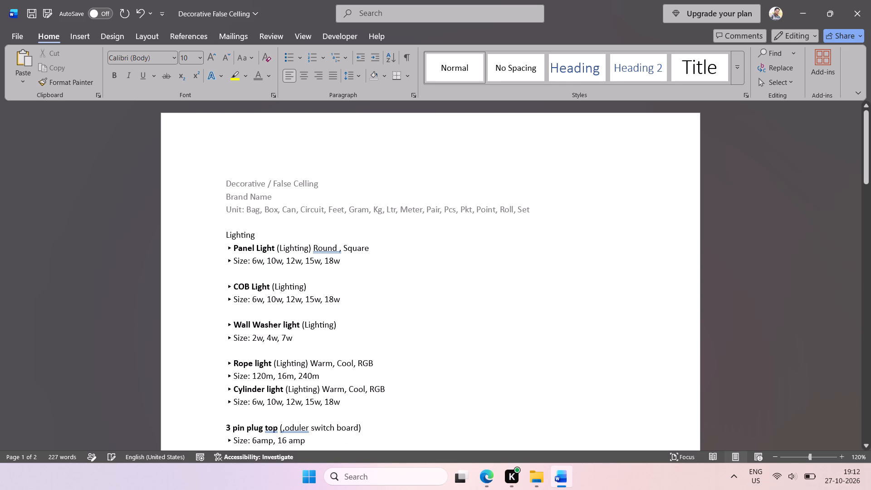
{"action": "left_click", "coordinate": [251, 346]}
{"action": "key", "text": "BackSpace"}
{"action": "left_click", "coordinate": [248, 311]}
{"action": "key", "text": "BackSpace"}
{"action": "left_click", "coordinate": [248, 276]}
{"action": "key", "text": "BackSpace"}
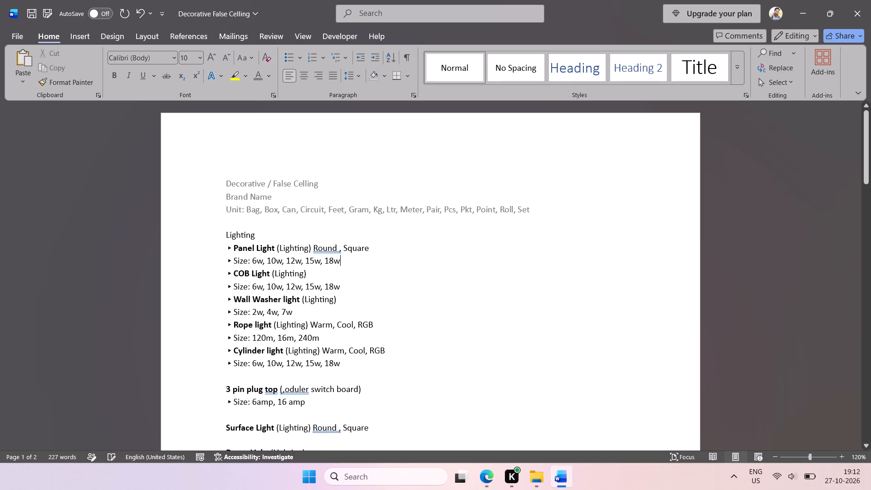
Move the Surface Light, Down Light, Spot Light and Track Light entries directly below Cylinder light, ahead of 3 pin plug top.
{"action": "left_click", "coordinate": [346, 381]}
{"action": "key", "text": "Return"}
{"action": "scroll", "coordinate": [341, 382], "scroll_direction": "down", "scroll_amount": 1}
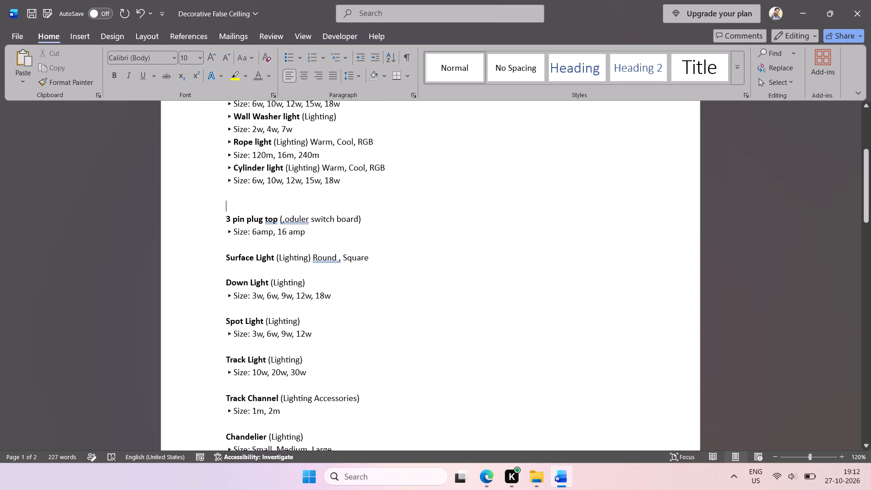
{"action": "scroll", "coordinate": [345, 380], "scroll_direction": "down", "scroll_amount": 1}
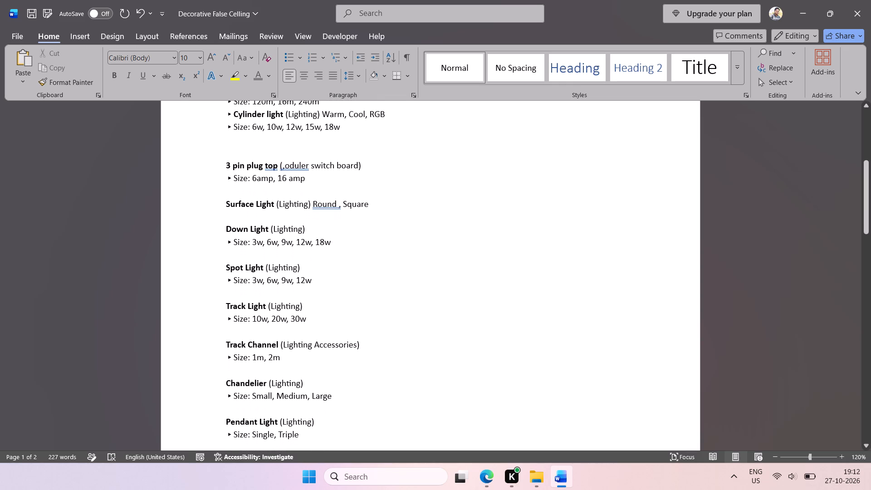
{"action": "scroll", "coordinate": [323, 328], "scroll_direction": "down", "scroll_amount": 1}
{"action": "left_click_drag", "start_coordinate": [309, 329], "coordinate": [233, 238]}
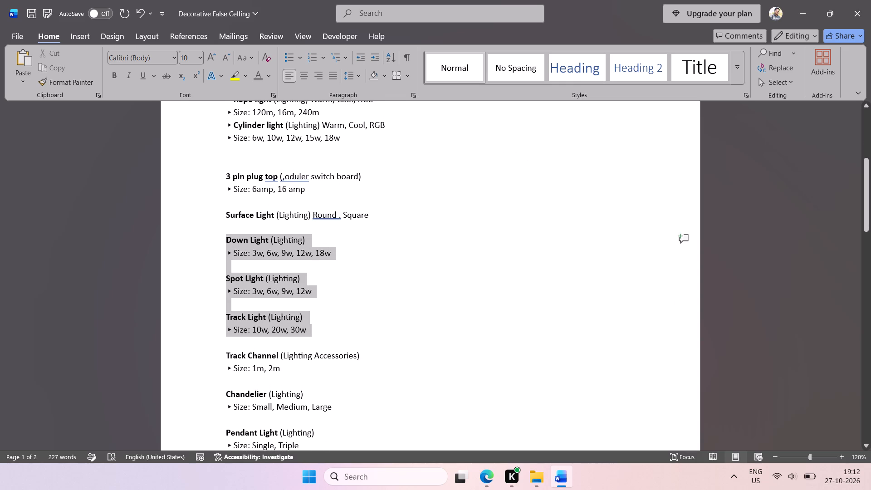
{"action": "left_click_drag", "start_coordinate": [233, 238], "coordinate": [220, 216]}
{"action": "key", "text": "ctrl+x"}
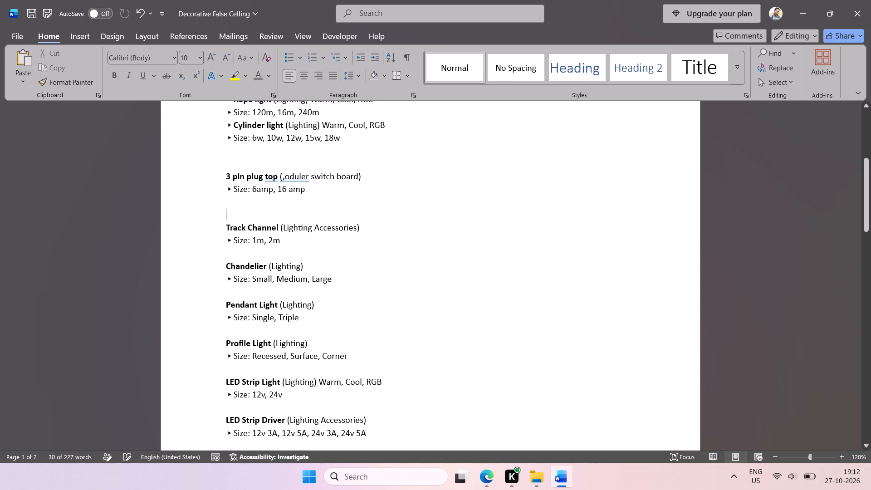
{"action": "left_click", "coordinate": [253, 151]}
{"action": "key", "text": "ctrl+v"}
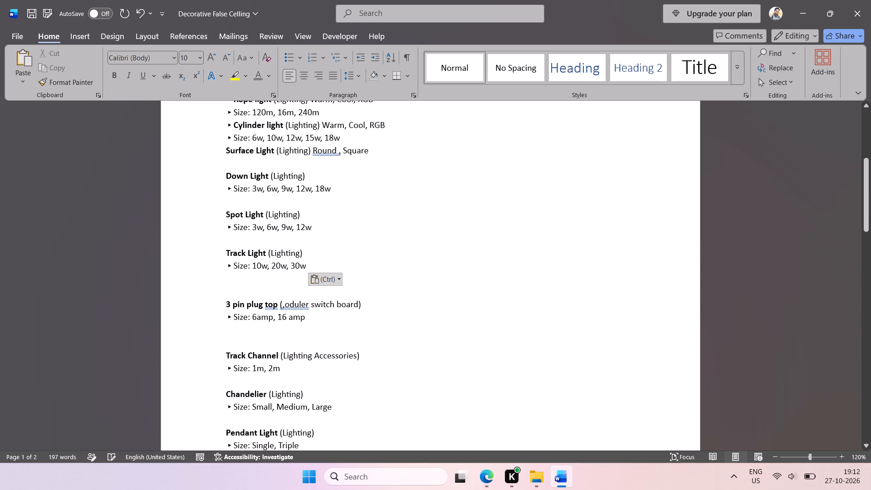
Copy the arrow bullet to the front of the Surface Light, Down Light, Spot Light and Track Light names.
{"action": "scroll", "coordinate": [240, 148], "scroll_direction": "up", "scroll_amount": 1}
{"action": "left_click_drag", "start_coordinate": [232, 211], "coordinate": [205, 210]}
{"action": "key", "text": "ctrl+c"}
{"action": "left_click", "coordinate": [223, 260]}
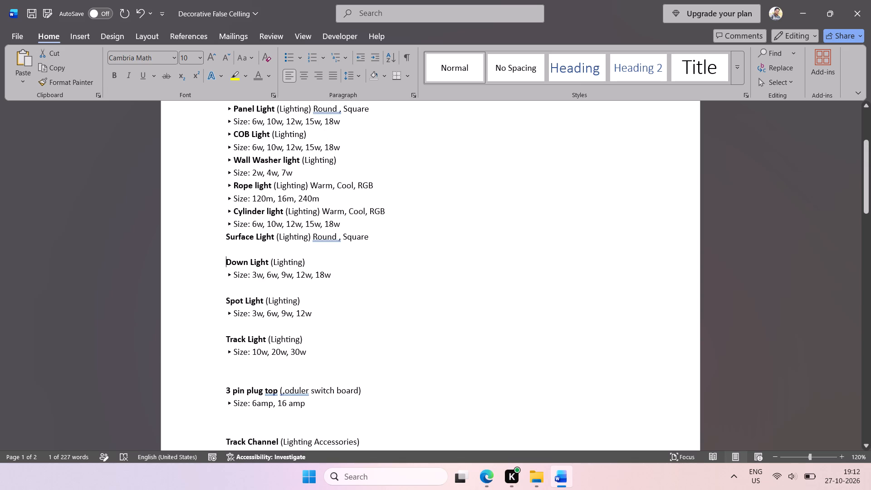
{"action": "key", "text": "ctrl+v"}
{"action": "left_click", "coordinate": [225, 240]}
{"action": "key", "text": "ctrl+v"}
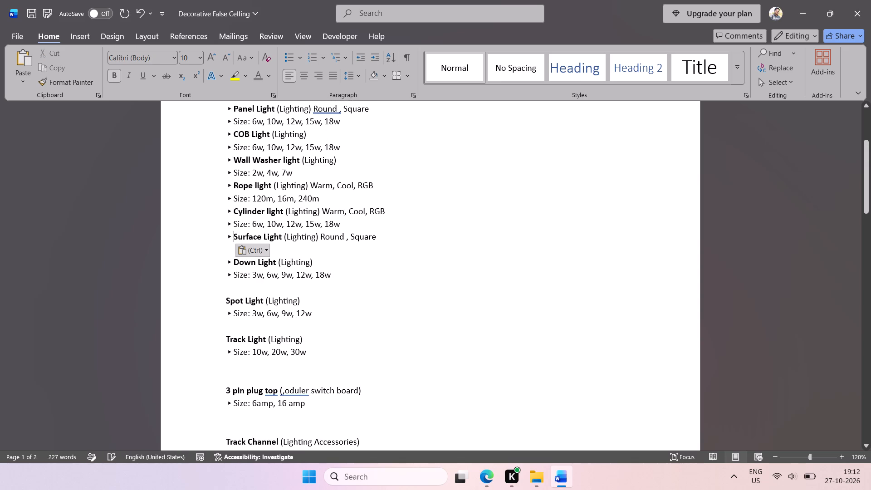
{"action": "left_click", "coordinate": [227, 299]}
{"action": "left_click", "coordinate": [225, 298]}
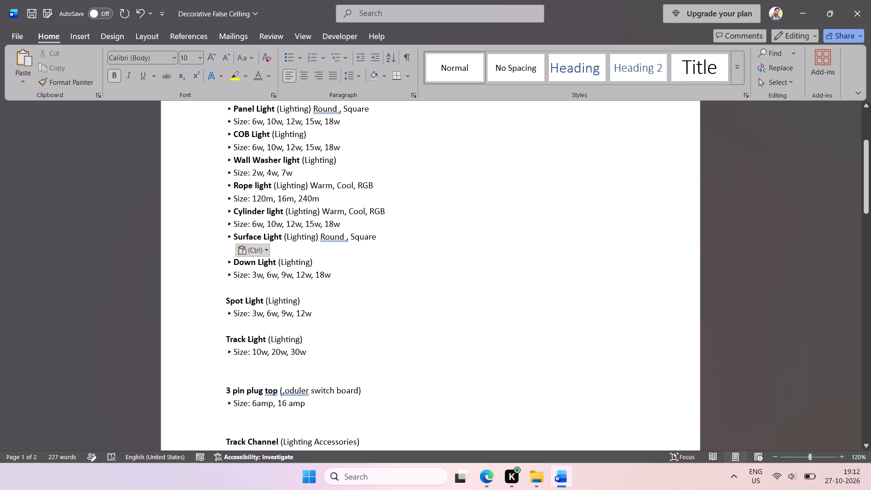
{"action": "key", "text": "ctrl+v"}
{"action": "left_click", "coordinate": [226, 334]}
{"action": "key", "text": "ctrl+v"}
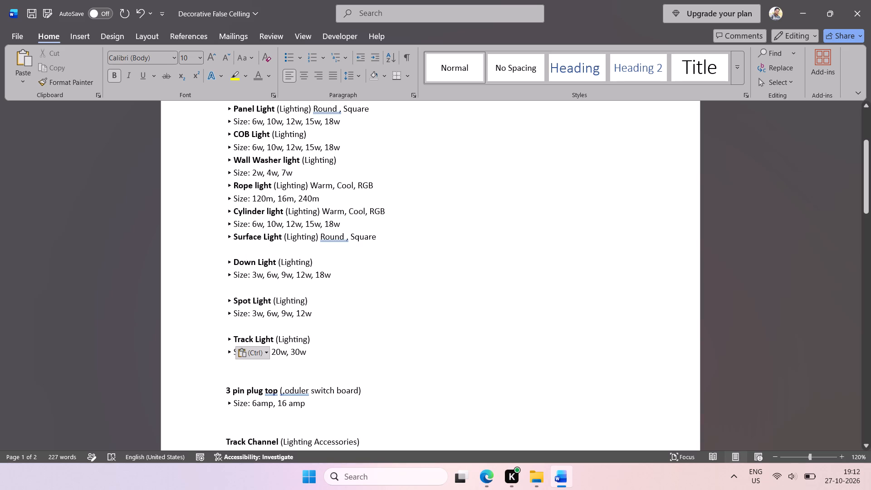
Remove the blank lines between the Surface Light, Down Light, Spot Light and Track Light entries.
{"action": "left_click", "coordinate": [243, 293]}
{"action": "key", "text": "BackSpace"}
{"action": "left_click", "coordinate": [243, 251]}
{"action": "key", "text": "BackSpace"}
{"action": "left_click", "coordinate": [241, 303]}
{"action": "key", "text": "BackSpace"}
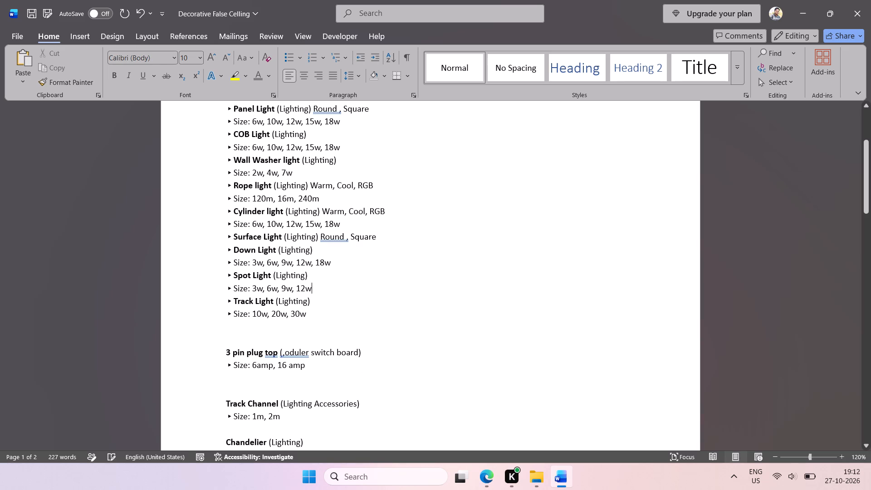
Add the copied arrow bullet in front of the 3 pin plug top name.
{"action": "left_click", "coordinate": [222, 353]}
{"action": "key", "text": "ctrl+v"}
Set the gap between the Track Light and 3 pin plug top entries to three blank lines.
{"action": "left_click", "coordinate": [256, 337]}
{"action": "key", "text": "BackSpace"}
{"action": "key", "text": "BackSpace"}
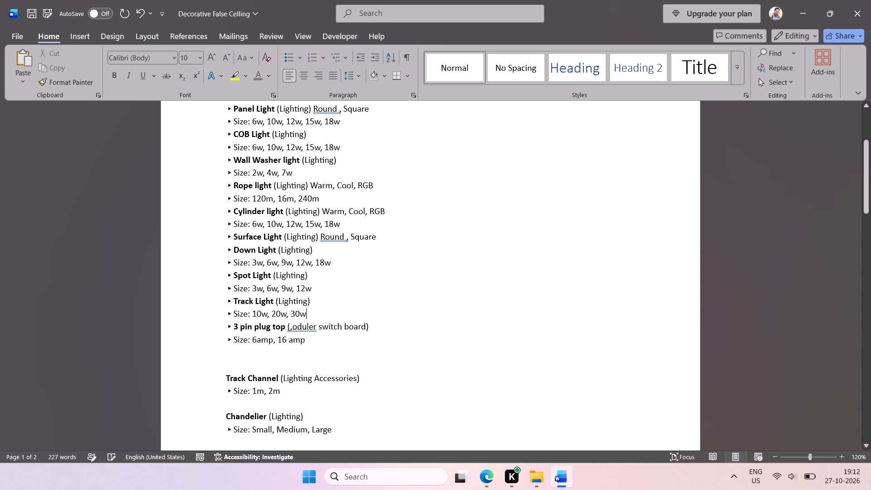
{"action": "key", "text": "Return"}
{"action": "key", "text": "Return"}
{"action": "key", "text": "Return"}
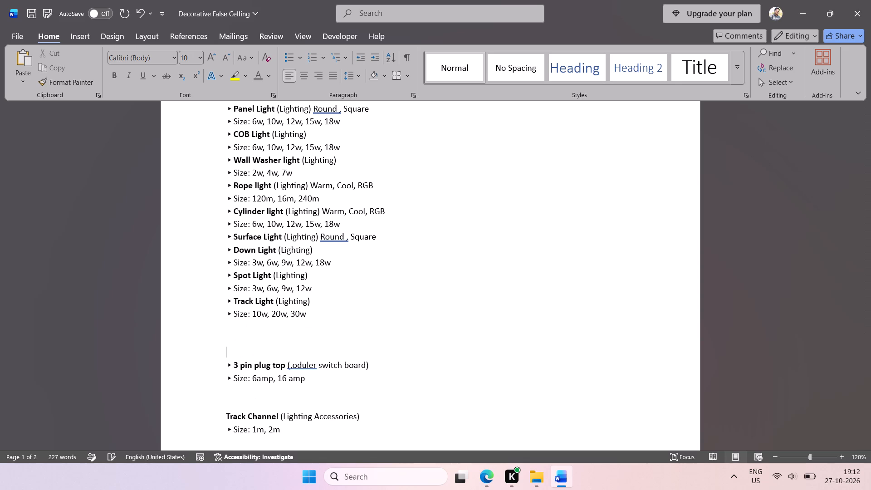
Move the Chandelier, Pendant Light, Profile Light and LED Strip Light entries directly below the Track Light entry.
{"action": "scroll", "coordinate": [333, 341], "scroll_direction": "down", "scroll_amount": 1}
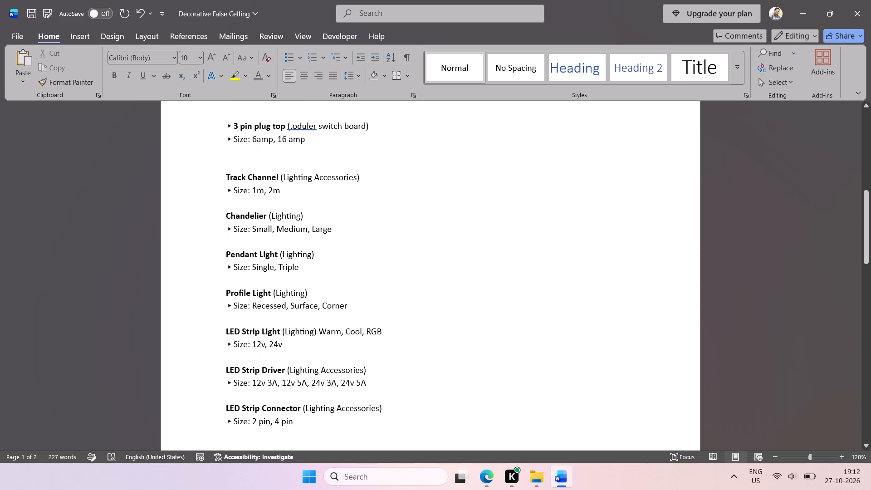
{"action": "scroll", "coordinate": [332, 344], "scroll_direction": "down", "scroll_amount": 1}
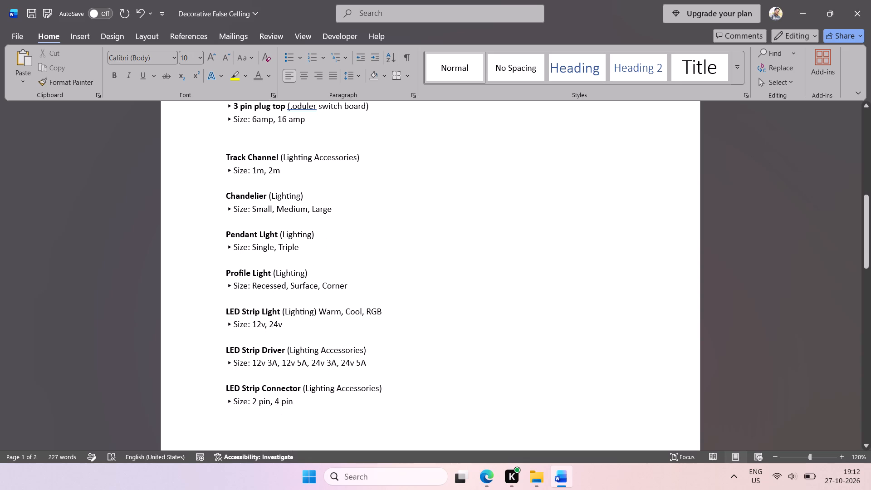
{"action": "scroll", "coordinate": [295, 333], "scroll_direction": "down", "scroll_amount": 1}
{"action": "left_click_drag", "start_coordinate": [286, 330], "coordinate": [238, 228]}
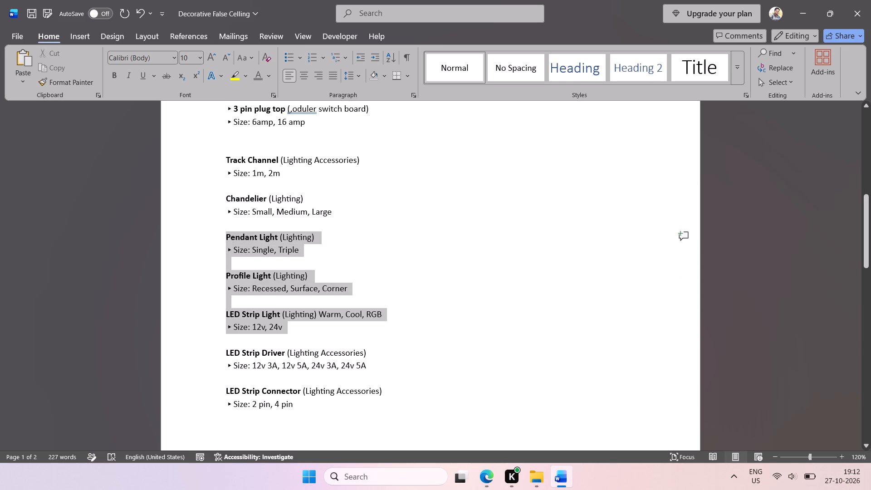
{"action": "left_click_drag", "start_coordinate": [238, 228], "coordinate": [227, 202]}
{"action": "key", "text": "ctrl+x"}
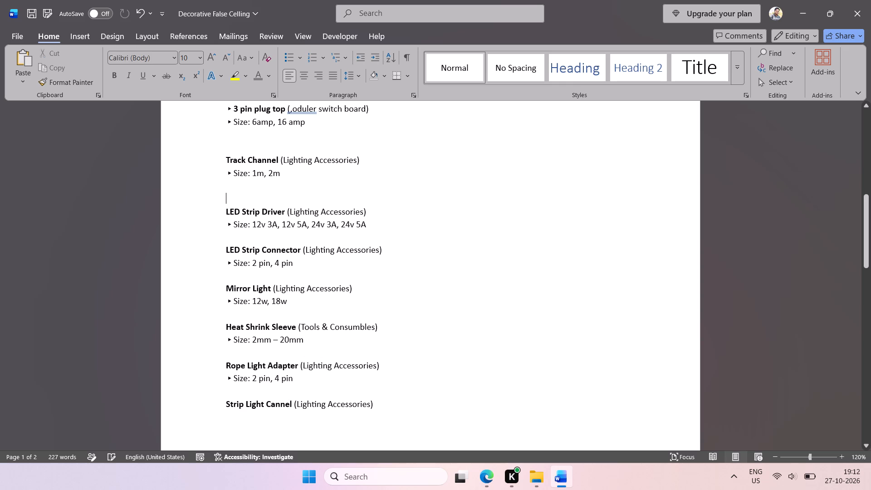
{"action": "scroll", "coordinate": [323, 214], "scroll_direction": "up", "scroll_amount": 2}
{"action": "left_click", "coordinate": [248, 256]}
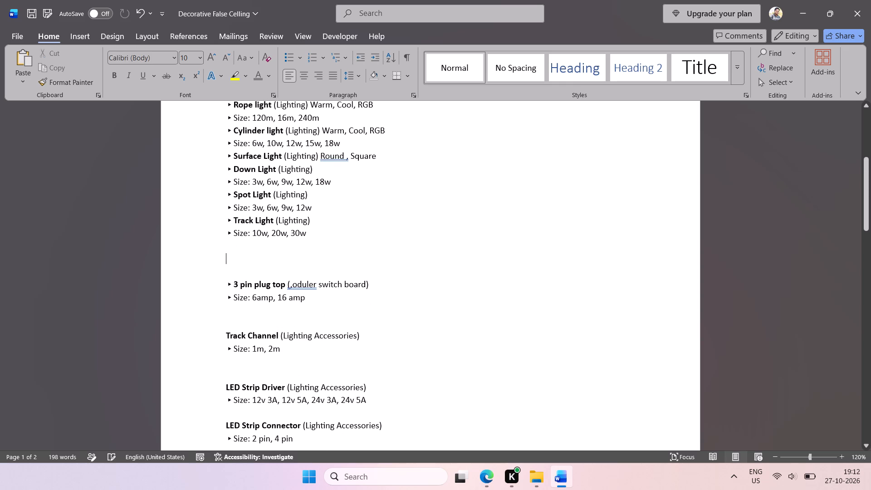
{"action": "left_click", "coordinate": [244, 245]}
{"action": "key", "text": "ctrl+v"}
Copy the arrow bullet to the front of the Chandelier, Pendant Light, Profile Light and LED Strip Light names.
{"action": "left_click_drag", "start_coordinate": [234, 236], "coordinate": [200, 234]}
{"action": "key", "text": "ctrl+c"}
{"action": "left_click", "coordinate": [220, 245]}
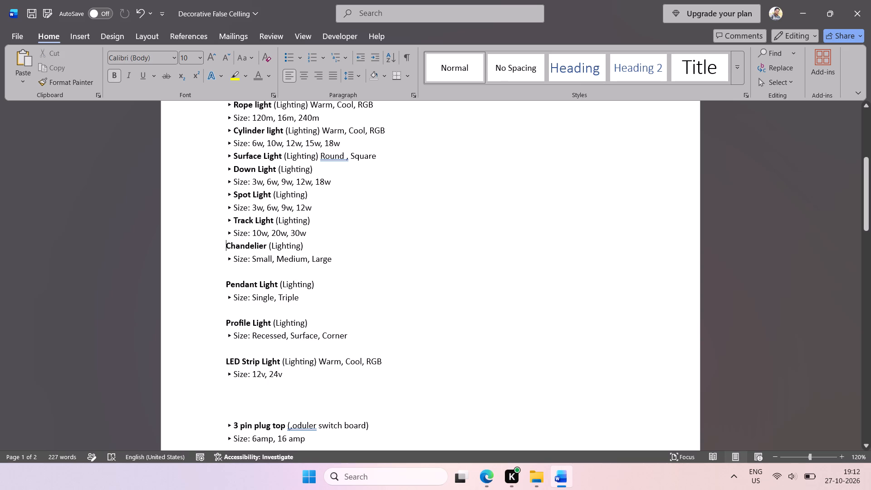
{"action": "key", "text": "ctrl+v"}
{"action": "left_click", "coordinate": [222, 283]}
{"action": "key", "text": "ctrl+v"}
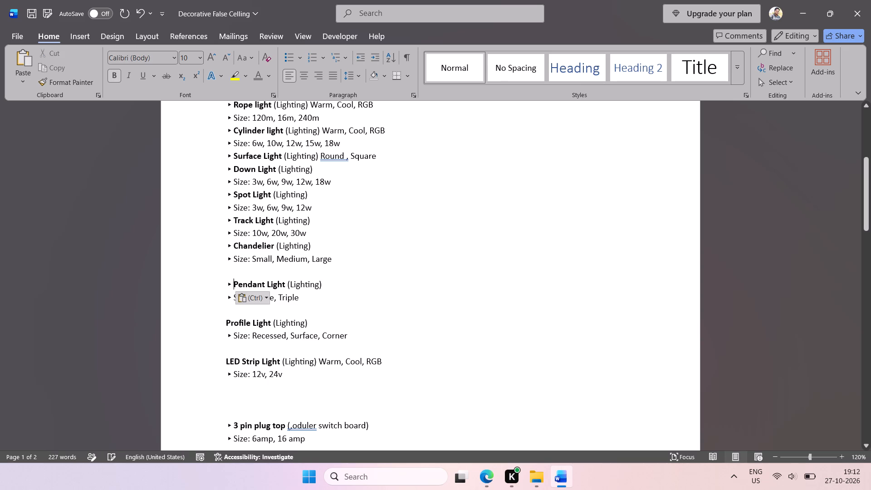
{"action": "left_click", "coordinate": [228, 323]}
{"action": "key", "text": "ctrl+v"}
{"action": "left_click", "coordinate": [227, 362]}
{"action": "key", "text": "ctrl+v"}
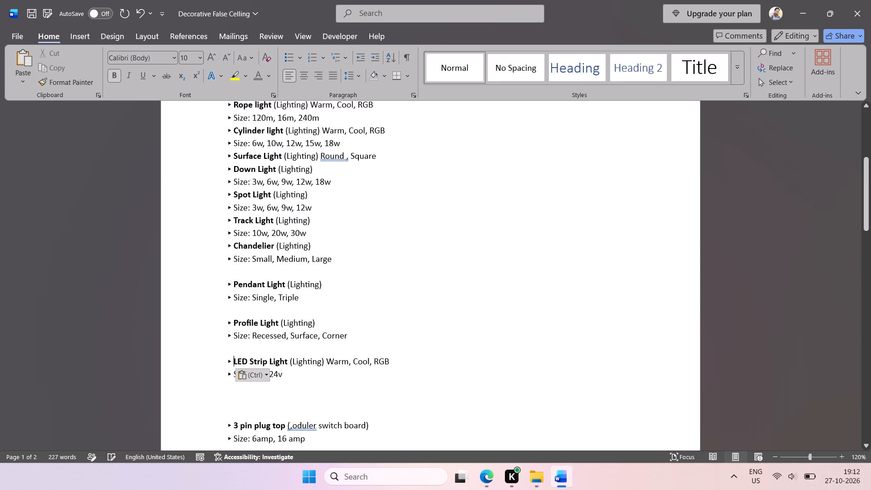
Remove the blank lines separating the Chandelier, Pendant Light, Profile Light and LED Strip Light entries.
{"action": "left_click", "coordinate": [235, 352]}
{"action": "key", "text": "BackSpace"}
{"action": "left_click", "coordinate": [241, 315]}
{"action": "key", "text": "BackSpace"}
{"action": "left_click", "coordinate": [243, 272]}
{"action": "key", "text": "BackSpace"}
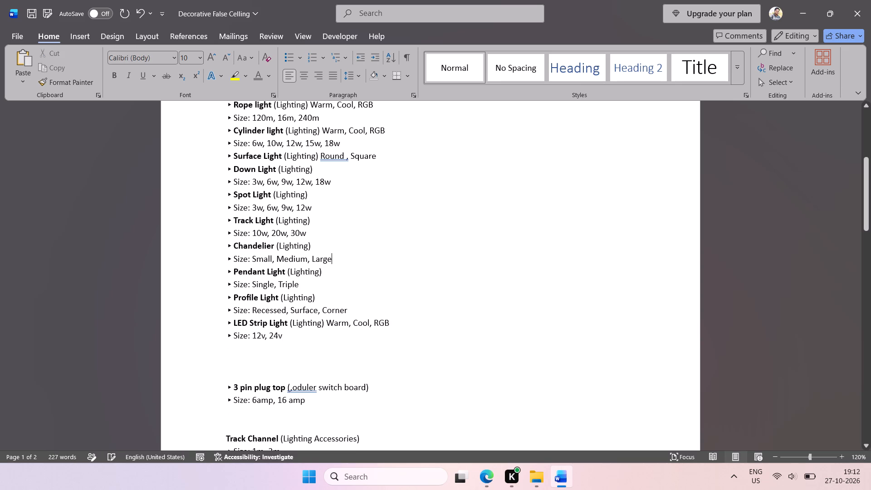
Move the Foot Light entry with its size line from the second page to directly below the LED Strip Light entry.
{"action": "scroll", "coordinate": [373, 297], "scroll_direction": "down", "scroll_amount": 4}
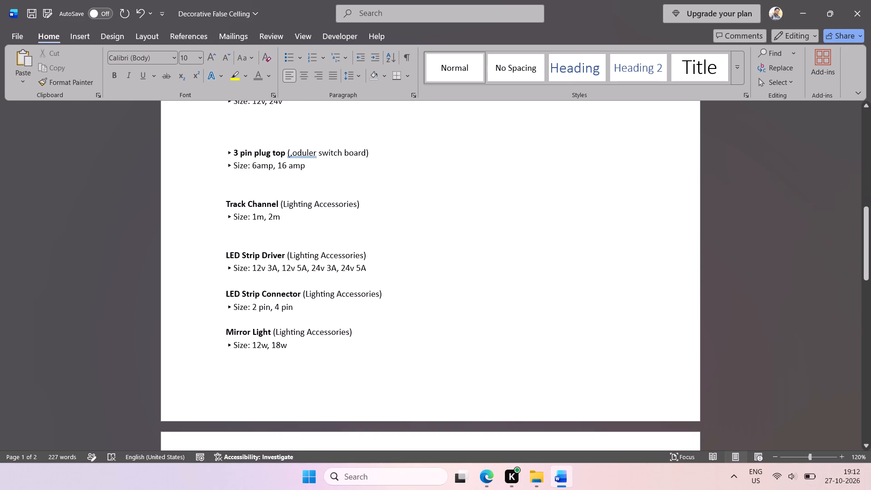
{"action": "scroll", "coordinate": [373, 297], "scroll_direction": "down", "scroll_amount": 4}
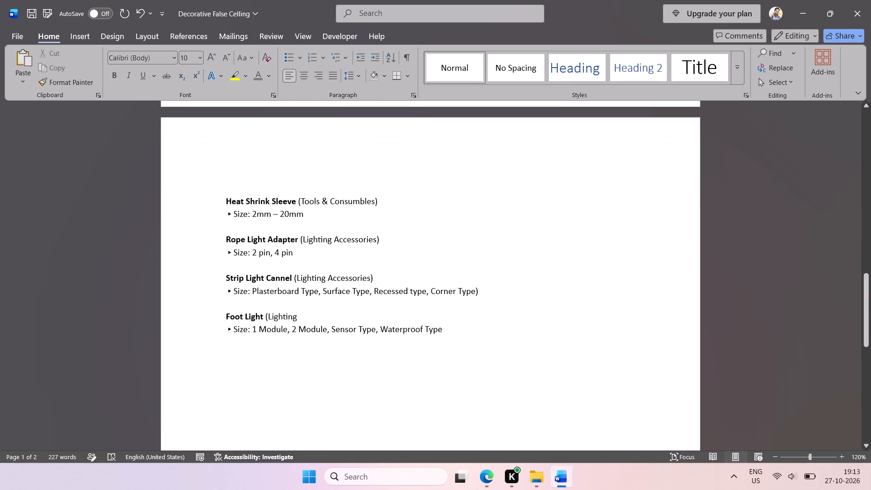
{"action": "scroll", "coordinate": [373, 297], "scroll_direction": "down", "scroll_amount": 1}
{"action": "left_click_drag", "start_coordinate": [444, 299], "coordinate": [261, 283]}
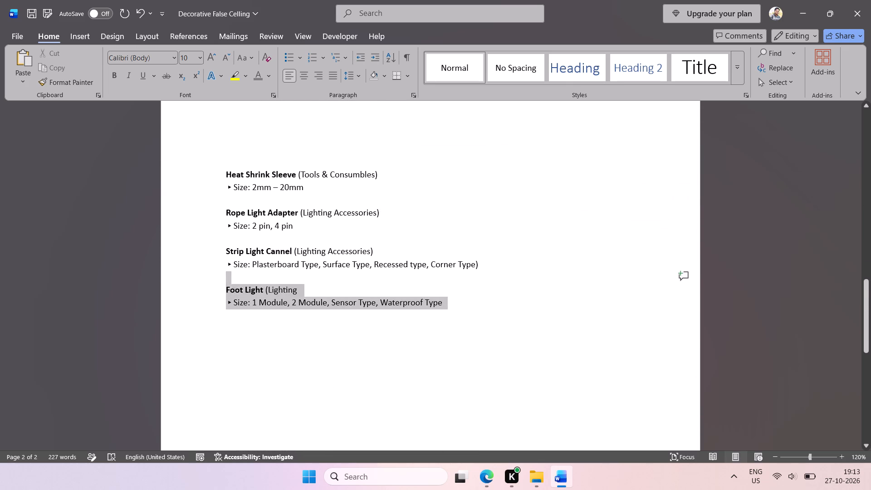
{"action": "left_click_drag", "start_coordinate": [261, 283], "coordinate": [221, 292]}
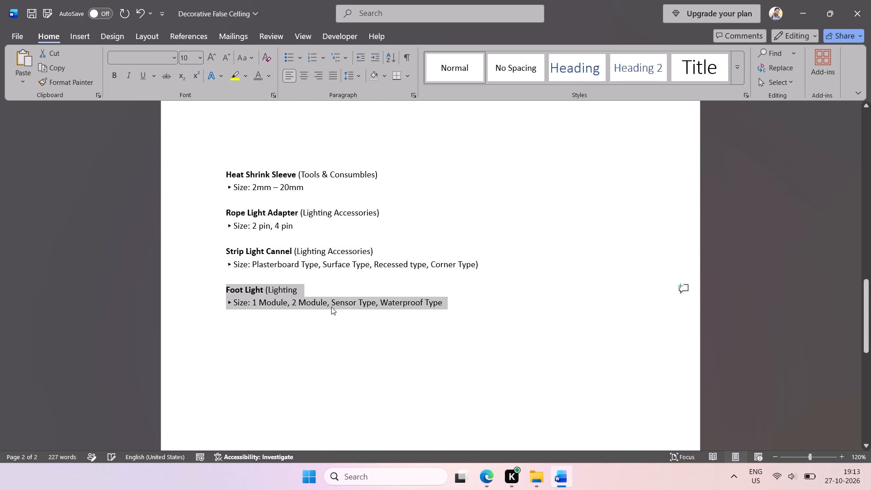
{"action": "key", "text": "ctrl+x"}
{"action": "scroll", "coordinate": [322, 216], "scroll_direction": "up", "scroll_amount": 3}
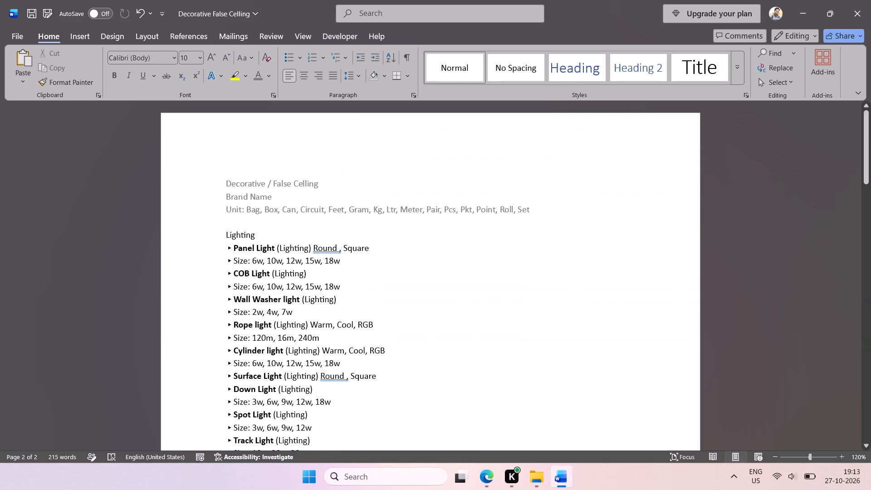
{"action": "scroll", "coordinate": [298, 242], "scroll_direction": "down", "scroll_amount": 3}
{"action": "left_click", "coordinate": [240, 353]}
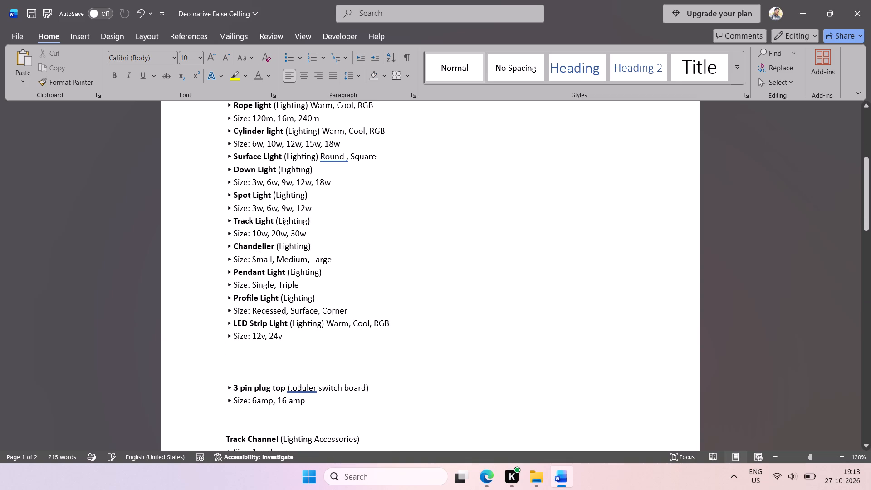
{"action": "key", "text": "ctrl+v"}
Copy the arrow bullet to the front of the Foot Light name.
{"action": "left_click_drag", "start_coordinate": [232, 340], "coordinate": [209, 339]}
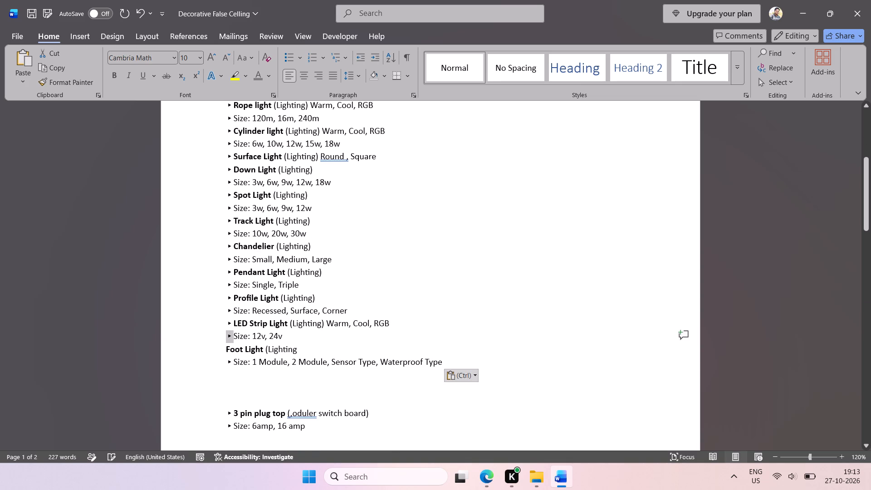
{"action": "key", "text": "ctrl+c"}
{"action": "left_click", "coordinate": [223, 349]}
{"action": "key", "text": "ctrl+v"}
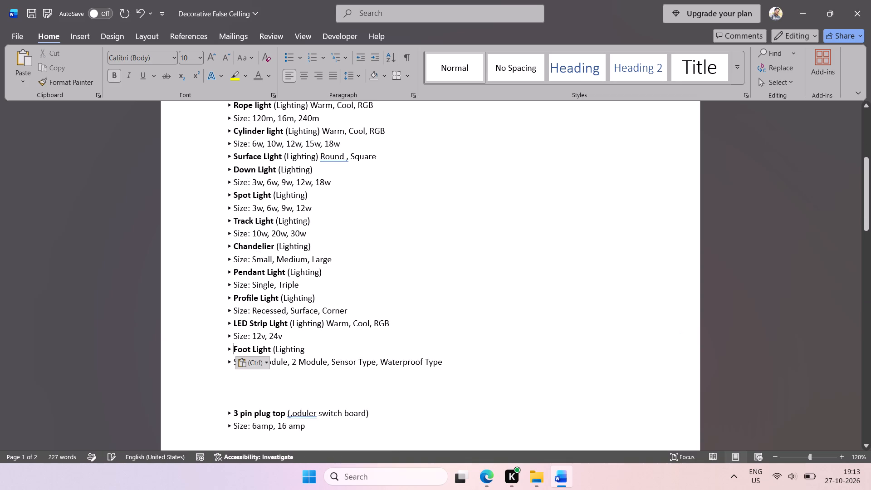
Replace the arrow bullet before Panel Light's Size line with four spaces.
{"action": "scroll", "coordinate": [490, 340], "scroll_direction": "up", "scroll_amount": 1}
{"action": "scroll", "coordinate": [363, 310], "scroll_direction": "up", "scroll_amount": 1}
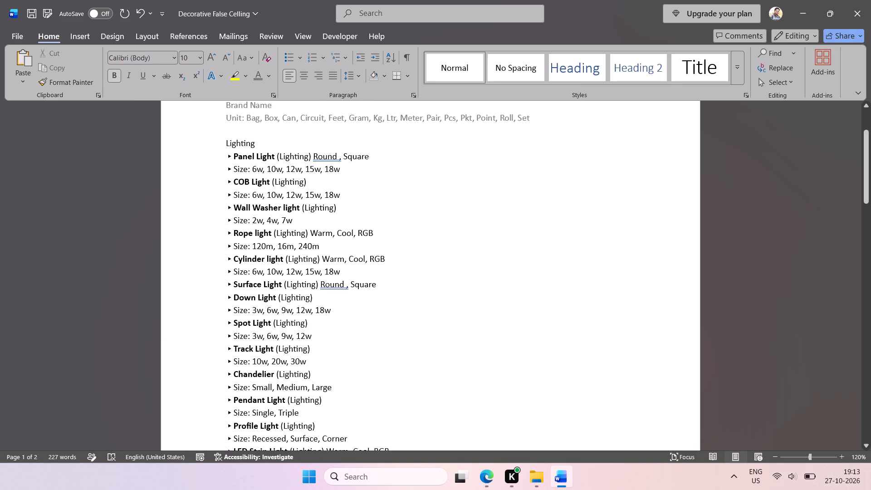
{"action": "scroll", "coordinate": [358, 293], "scroll_direction": "up", "scroll_amount": 1}
{"action": "scroll", "coordinate": [267, 275], "scroll_direction": "down", "scroll_amount": 1}
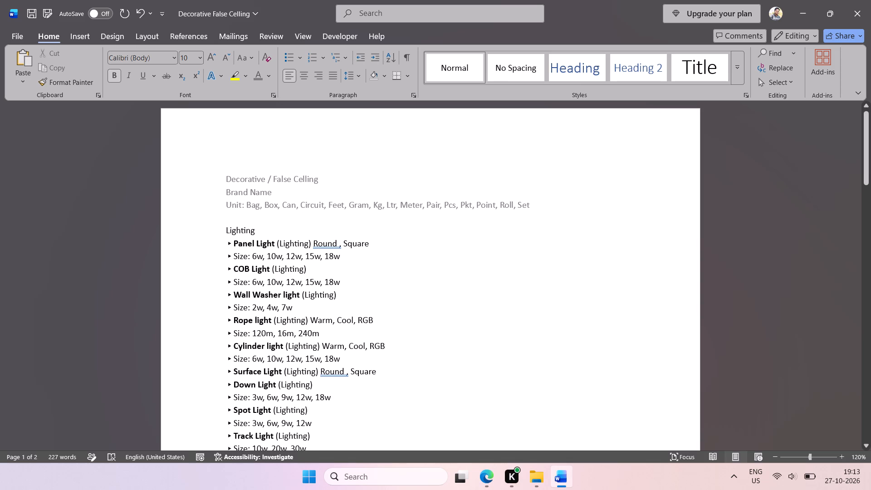
{"action": "left_click_drag", "start_coordinate": [235, 256], "coordinate": [208, 257]}
{"action": "key", "text": "space"}
{"action": "key", "text": "space"}
{"action": "key", "text": "space"}
{"action": "key", "text": "space"}
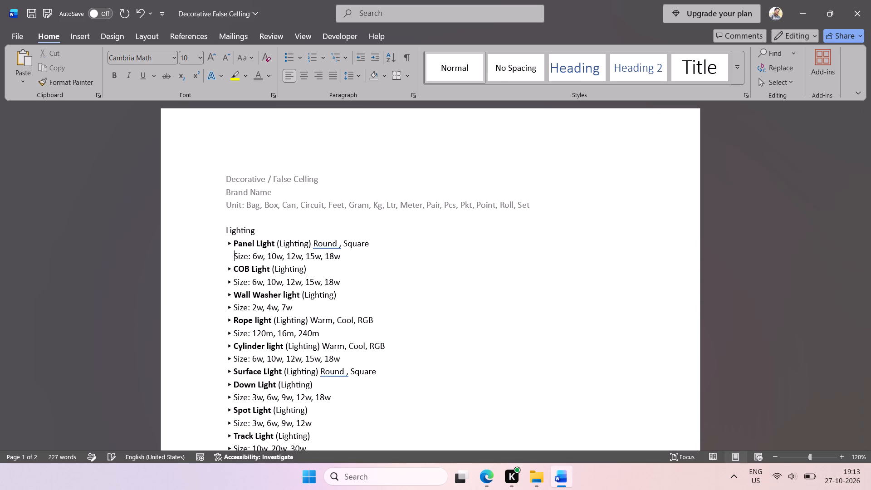
Copy Panel Light's indented, unbulleted "Size:" label over those of COB, Wall Washer, Rope, Cylinder, Down and Spot lights.
{"action": "left_click_drag", "start_coordinate": [251, 256], "coordinate": [193, 255]}
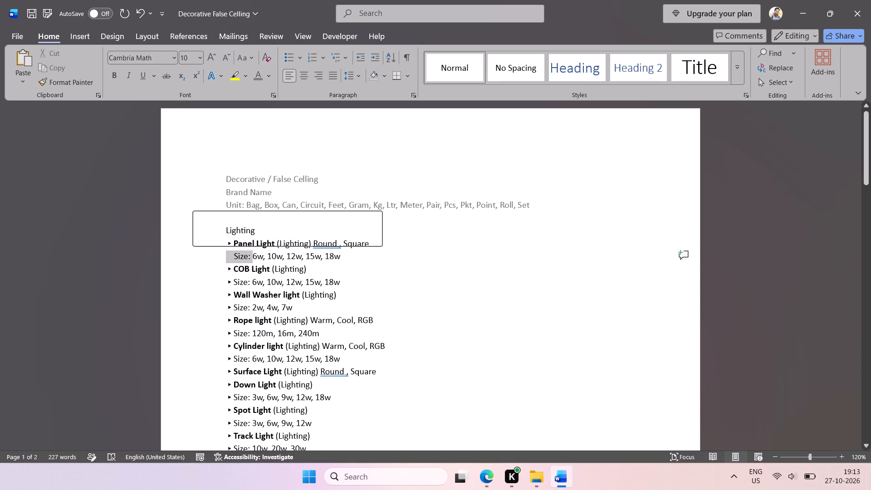
{"action": "key", "text": "ctrl+c"}
{"action": "left_click_drag", "start_coordinate": [253, 282], "coordinate": [189, 282]}
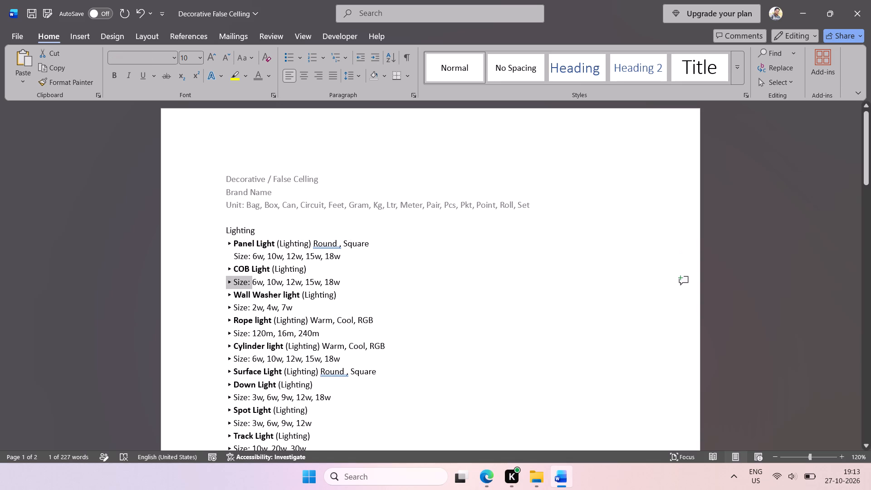
{"action": "key", "text": "ctrl+v"}
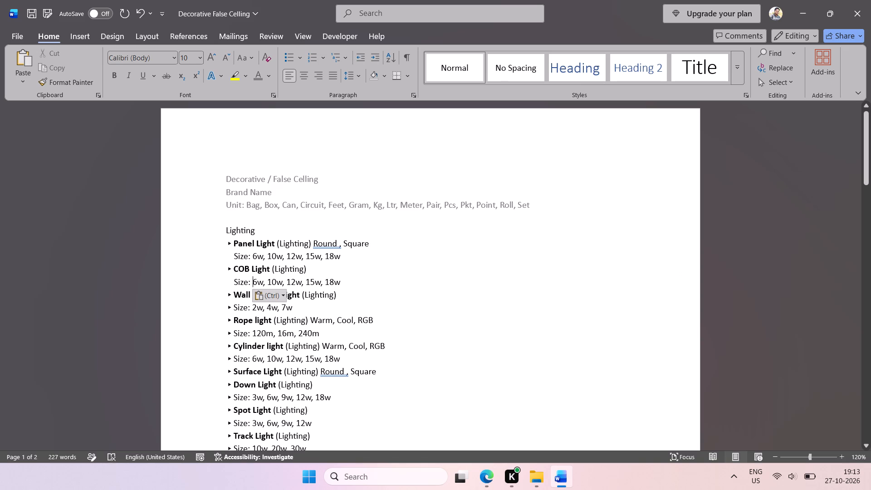
{"action": "left_click_drag", "start_coordinate": [253, 335], "coordinate": [203, 333]}
{"action": "key", "text": "ctrl+v"}
{"action": "left_click_drag", "start_coordinate": [252, 309], "coordinate": [212, 309]}
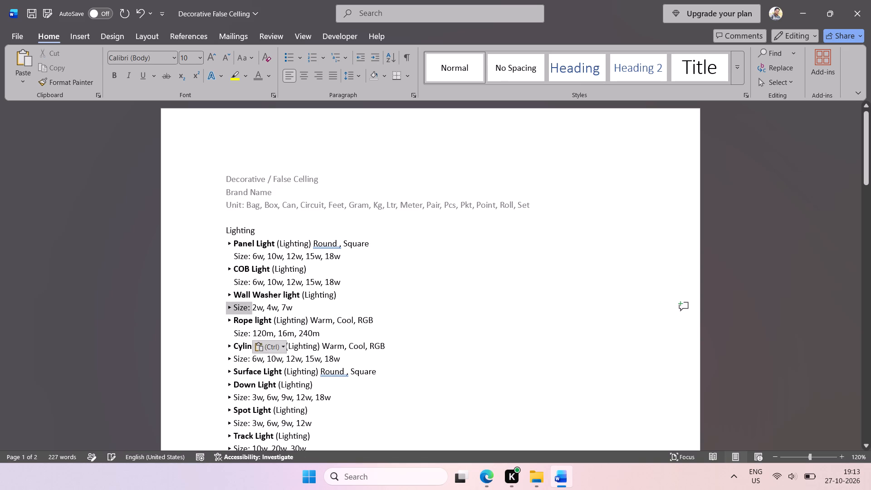
{"action": "key", "text": "ctrl+v"}
{"action": "left_click_drag", "start_coordinate": [251, 357], "coordinate": [220, 357]}
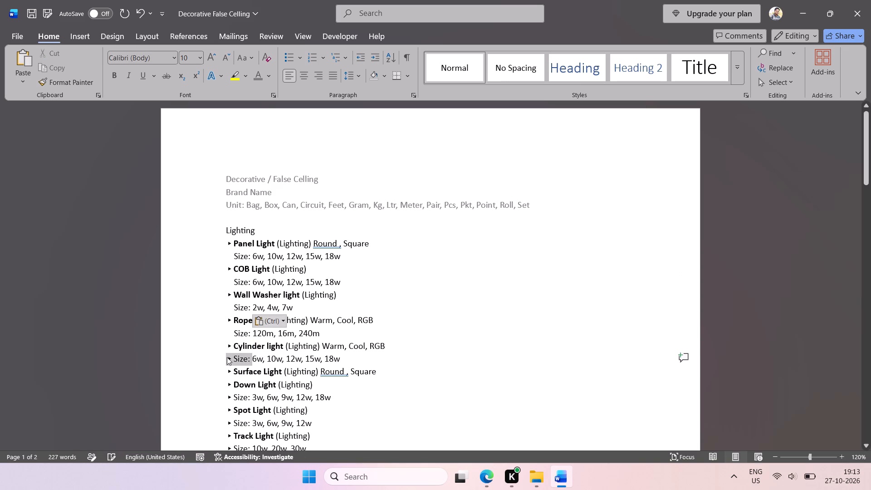
{"action": "key", "text": "ctrl+v"}
{"action": "left_click_drag", "start_coordinate": [252, 397], "coordinate": [220, 397]}
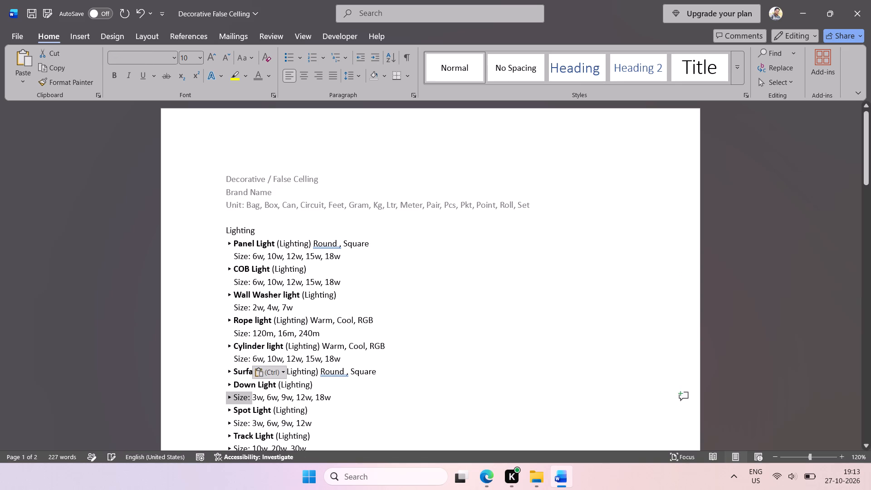
{"action": "key", "text": "ctrl+v"}
{"action": "left_click_drag", "start_coordinate": [252, 423], "coordinate": [213, 424]}
{"action": "key", "text": "ctrl+v"}
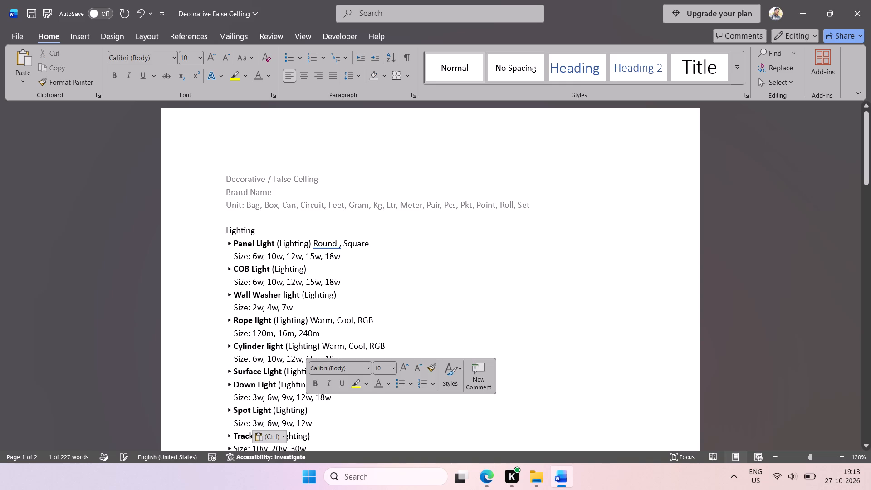
Paste the unbulleted "Size:" label over those of Track Light, Chandelier, Pendant Light, Profile Light, LED Strip Light and Foot Light.
{"action": "scroll", "coordinate": [318, 300], "scroll_direction": "down", "scroll_amount": 3}
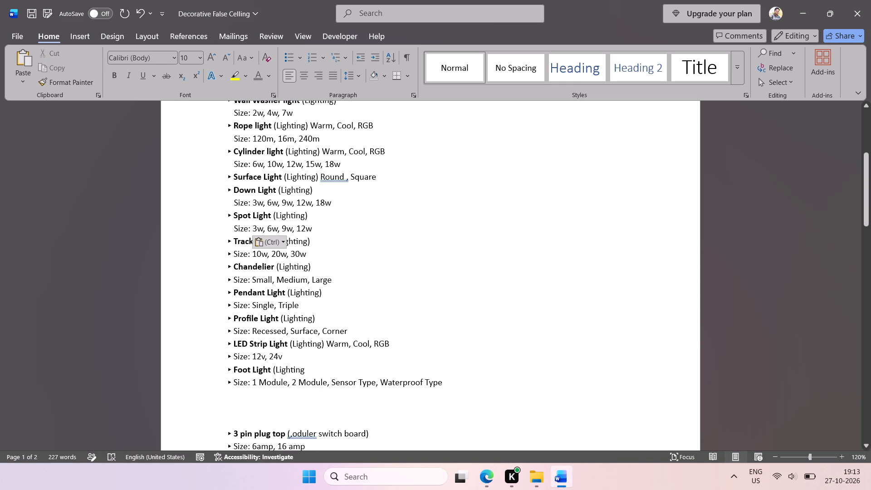
{"action": "left_click_drag", "start_coordinate": [253, 255], "coordinate": [184, 256]}
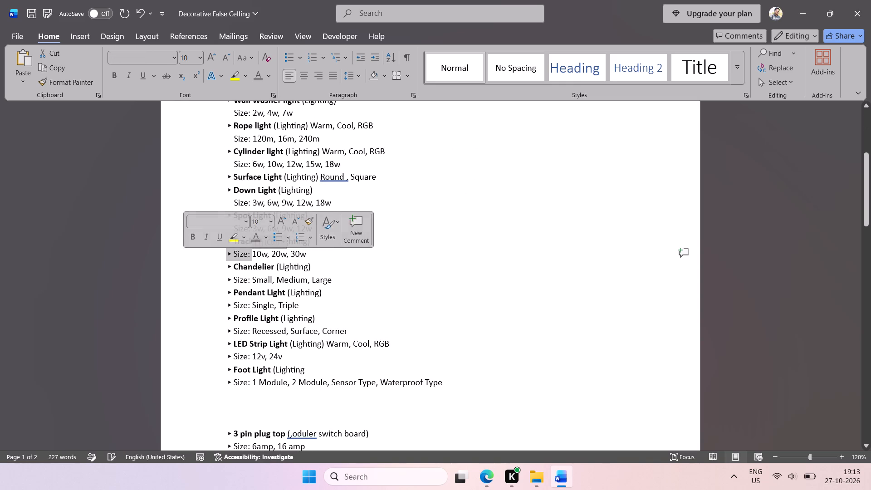
{"action": "key", "text": "ctrl+v"}
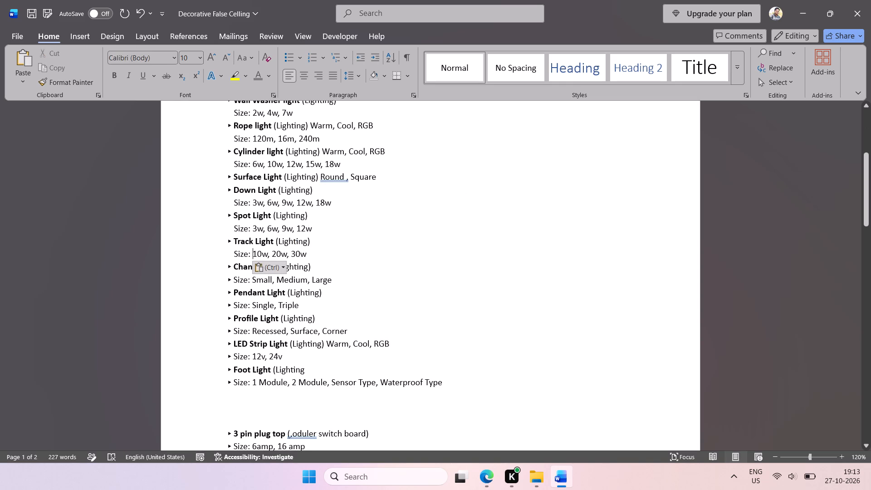
{"action": "left_click_drag", "start_coordinate": [252, 305], "coordinate": [199, 303]}
{"action": "key", "text": "ctrl+v"}
{"action": "left_click_drag", "start_coordinate": [252, 281], "coordinate": [206, 279]}
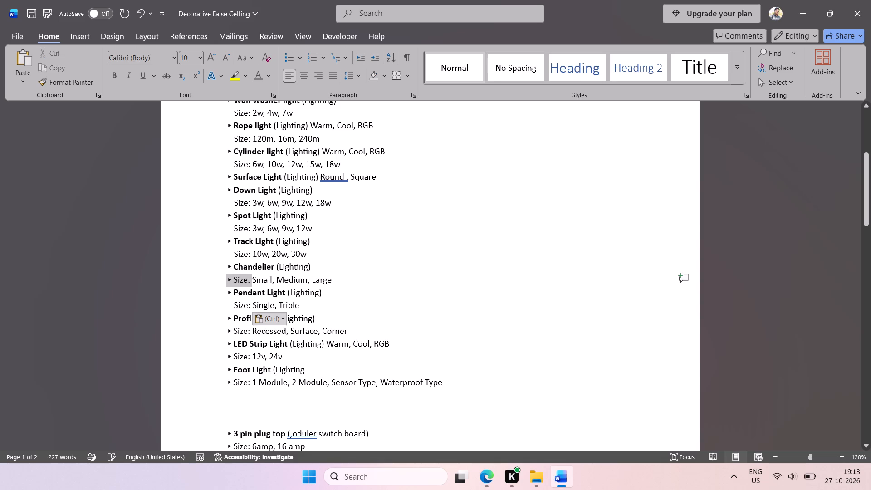
{"action": "key", "text": "ctrl+v"}
{"action": "left_click_drag", "start_coordinate": [254, 331], "coordinate": [216, 328]}
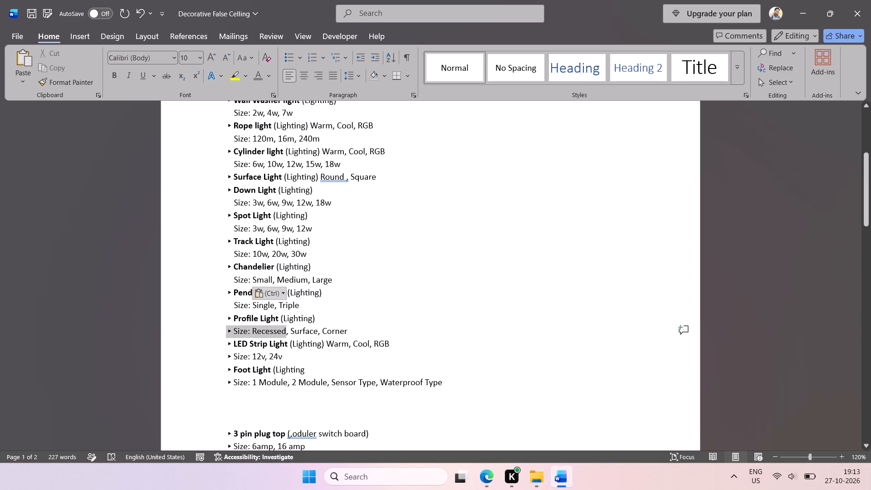
{"action": "left_click", "coordinate": [228, 340]}
{"action": "left_click_drag", "start_coordinate": [252, 332], "coordinate": [208, 331]}
{"action": "key", "text": "ctrl+v"}
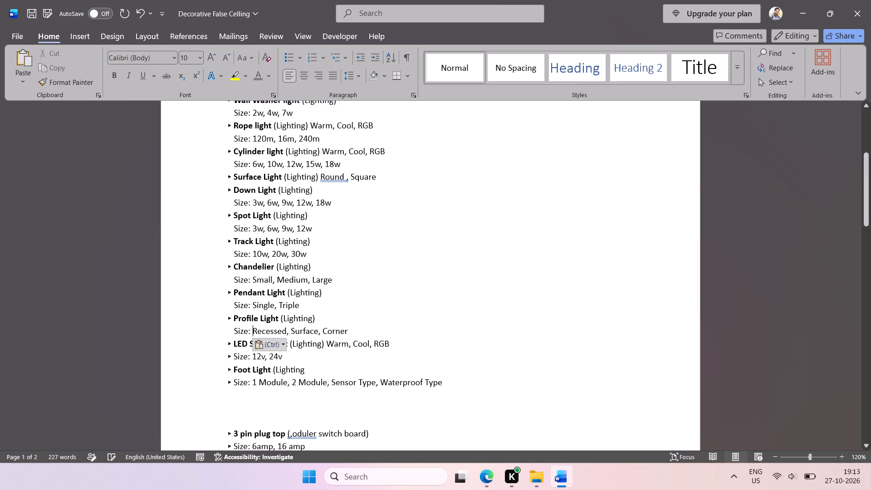
{"action": "left_click_drag", "start_coordinate": [251, 356], "coordinate": [218, 355]}
{"action": "key", "text": "ctrl+v"}
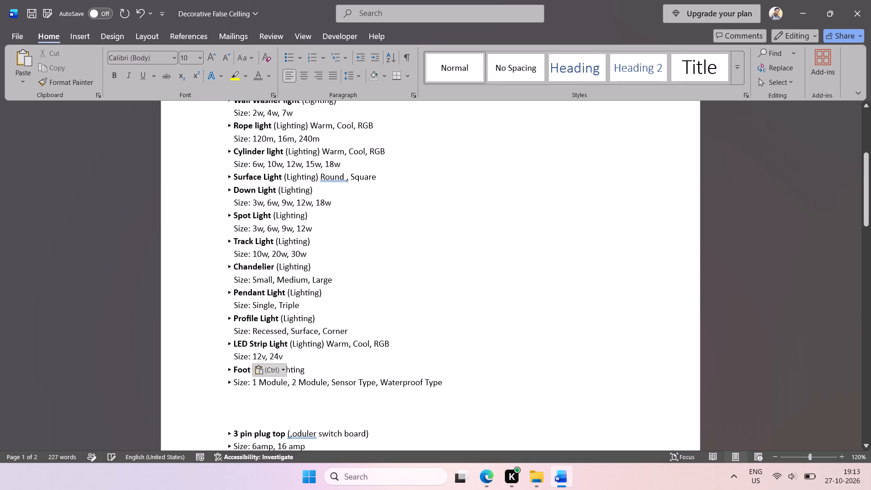
{"action": "left_click_drag", "start_coordinate": [252, 383], "coordinate": [201, 378]}
{"action": "key", "text": "ctrl+v"}
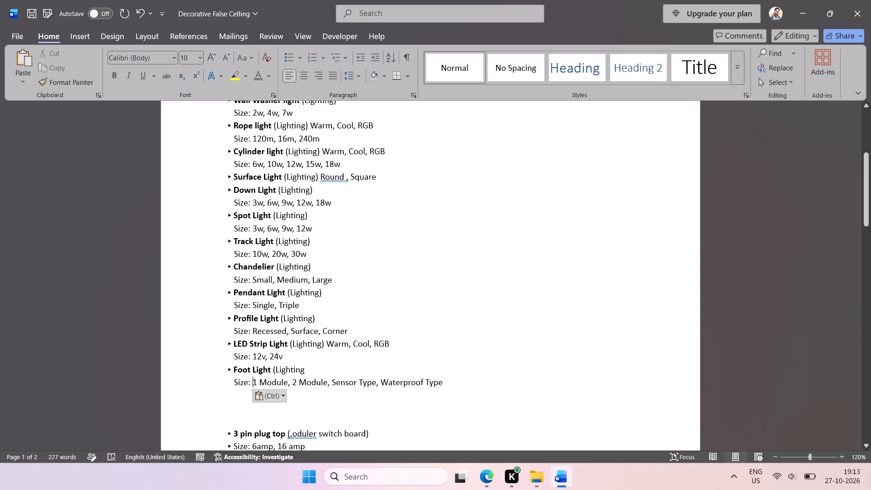
Delete "(Lighting)" from the Panel Light line, keeping one space before "Round".
{"action": "scroll", "coordinate": [335, 319], "scroll_direction": "up", "scroll_amount": 1}
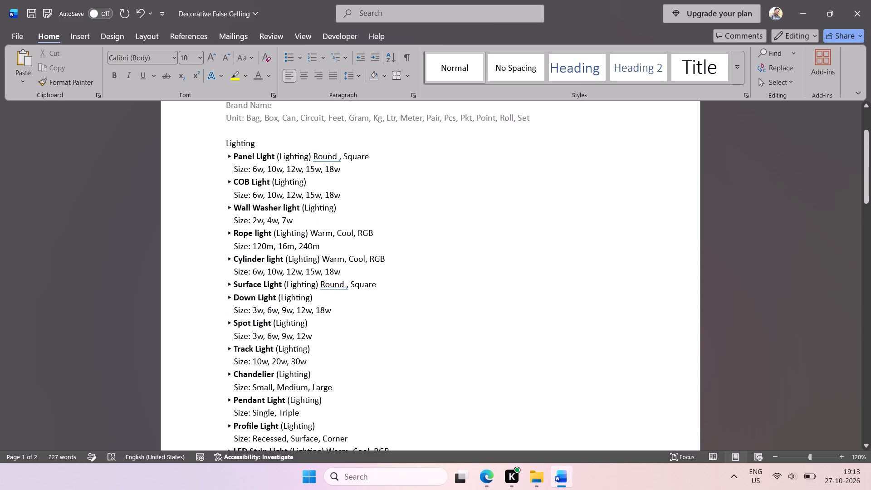
{"action": "scroll", "coordinate": [340, 322], "scroll_direction": "up", "scroll_amount": 1}
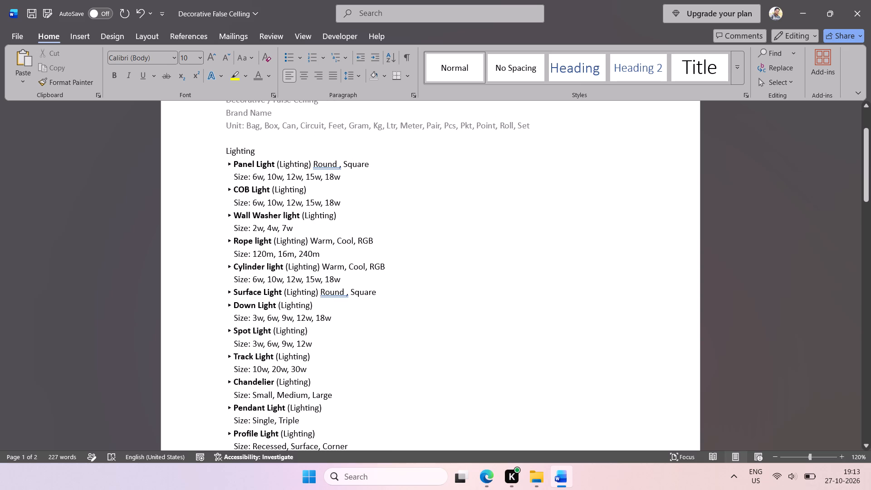
{"action": "left_click_drag", "start_coordinate": [314, 165], "coordinate": [284, 165]}
{"action": "key", "text": "BackSpace"}
{"action": "key", "text": "BackSpace"}
{"action": "key", "text": "BackSpace"}
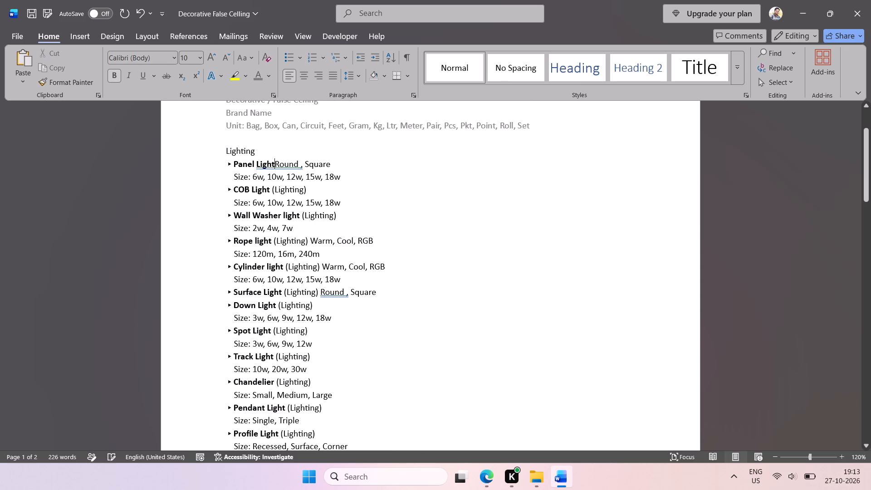
{"action": "key", "text": "ctrl+z"}
Apply the suggested spacing correction "Round," in the Panel Light line.
{"action": "left_click", "coordinate": [294, 165]}
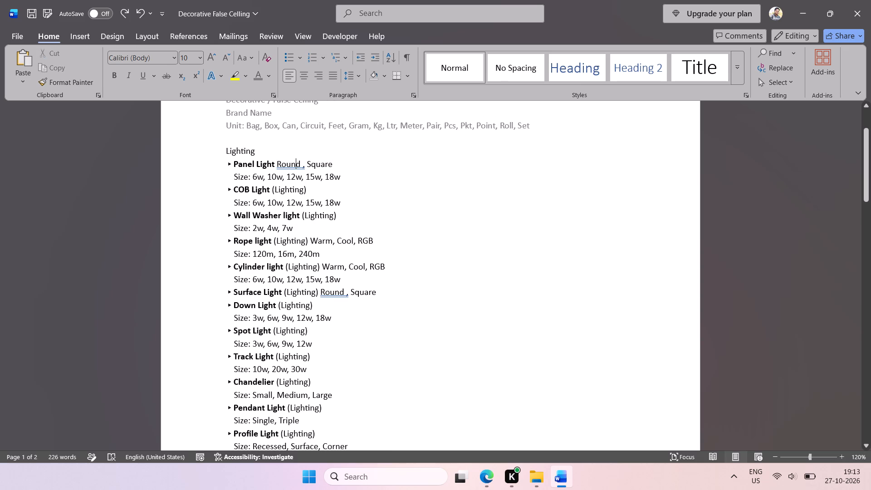
{"action": "right_click", "coordinate": [294, 165]}
{"action": "left_click", "coordinate": [279, 175]}
Delete "(Lighting)" and its preceding space from the COB Light line.
{"action": "left_click_drag", "start_coordinate": [314, 188], "coordinate": [278, 191]}
{"action": "key", "text": "BackSpace"}
{"action": "key", "text": "BackSpace"}
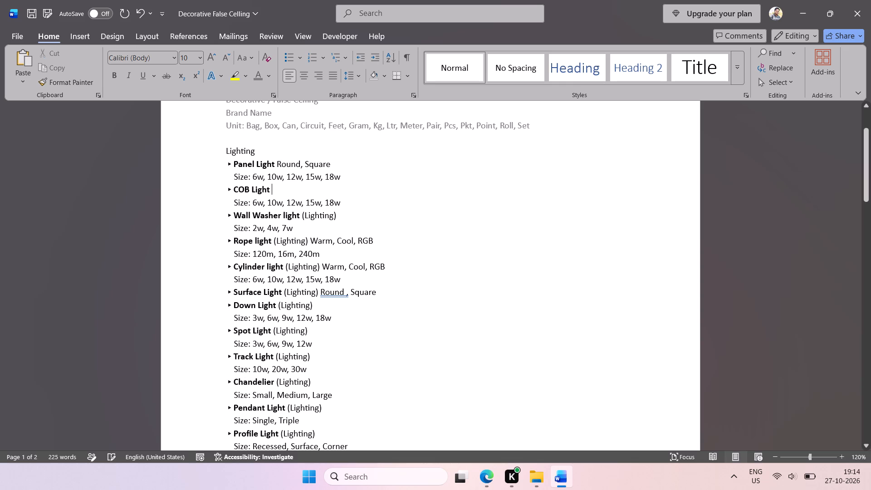
{"action": "key", "text": "BackSpace"}
Replace all occurrences of "(Lighting)" with a space in the lines from Wall Washer light to LED Strip Light.
{"action": "left_click_drag", "start_coordinate": [346, 216], "coordinate": [300, 218]}
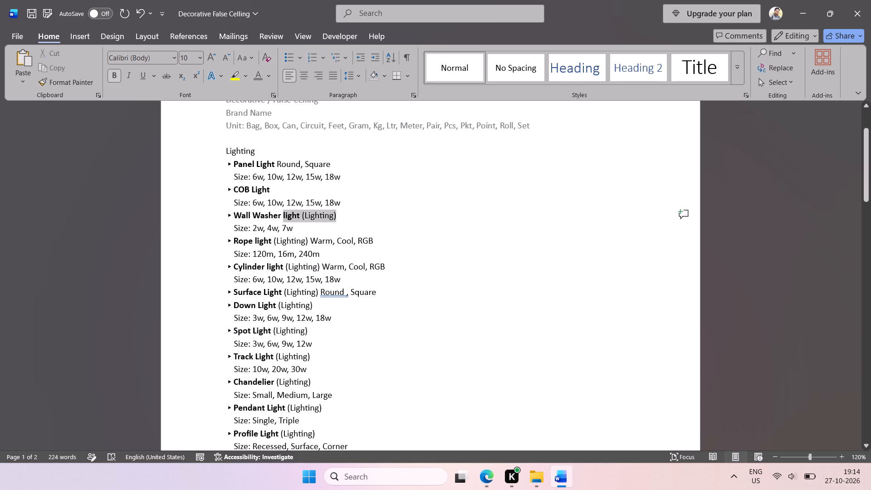
{"action": "left_click_drag", "start_coordinate": [300, 218], "coordinate": [303, 219]}
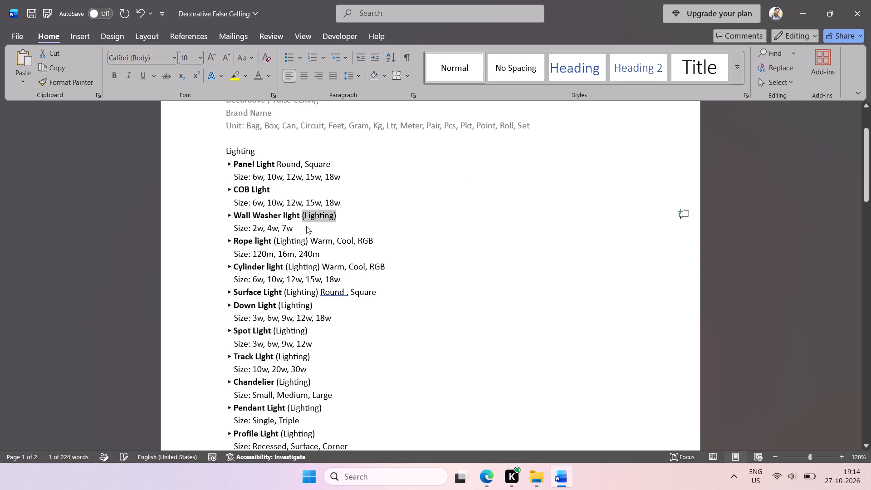
{"action": "key", "text": "ctrl+c"}
{"action": "left_click", "coordinate": [325, 244]}
{"action": "left_click", "coordinate": [228, 216]}
{"action": "scroll", "coordinate": [313, 289], "scroll_direction": "down", "scroll_amount": 1}
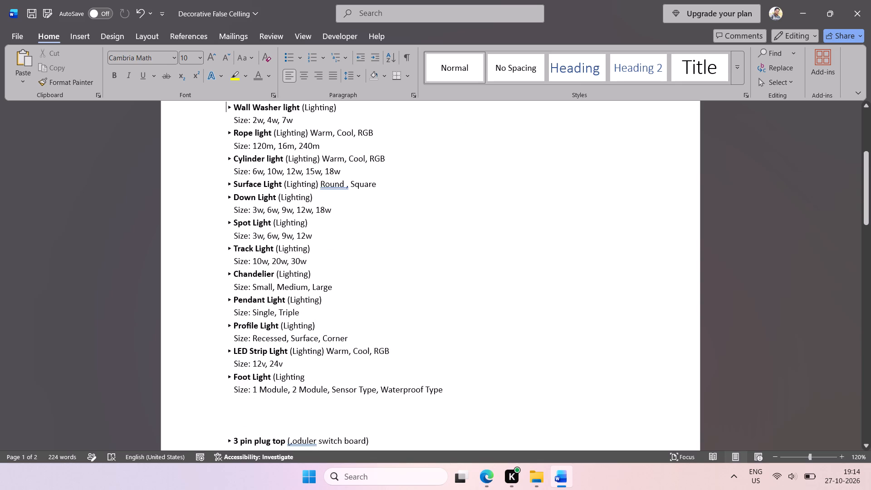
{"action": "scroll", "coordinate": [313, 289], "scroll_direction": "down", "scroll_amount": 1}
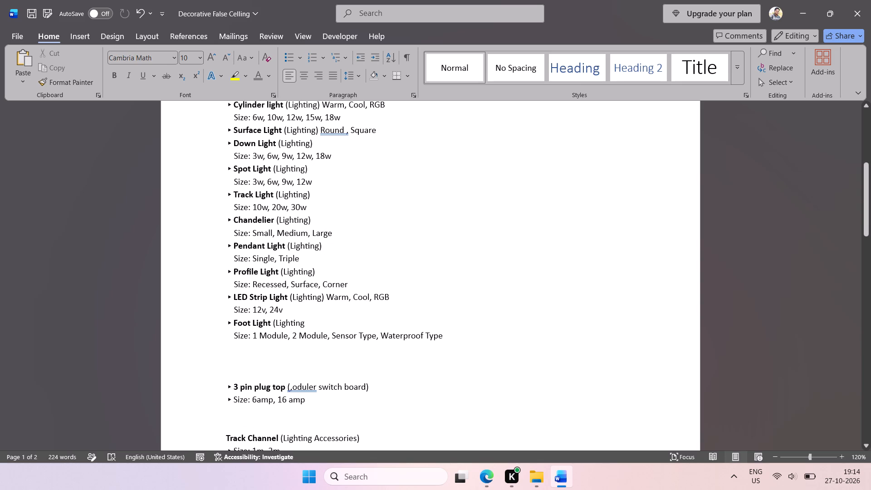
{"action": "left_click", "coordinate": [393, 297], "text": "shift"}
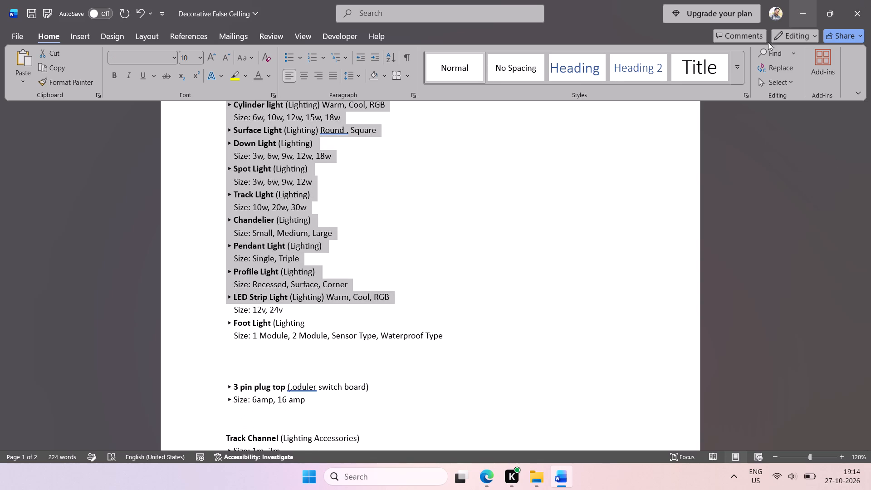
{"action": "left_click", "coordinate": [783, 70]}
{"action": "key", "text": "ctrl+v"}
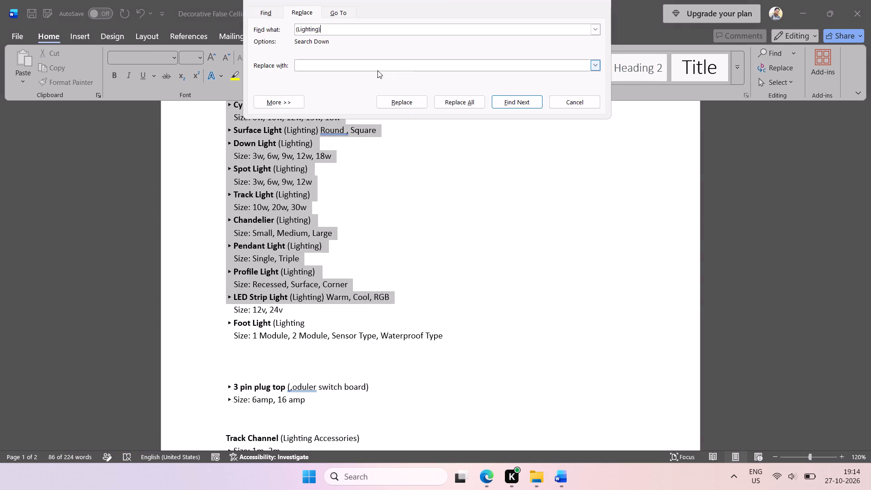
{"action": "left_click", "coordinate": [362, 62]}
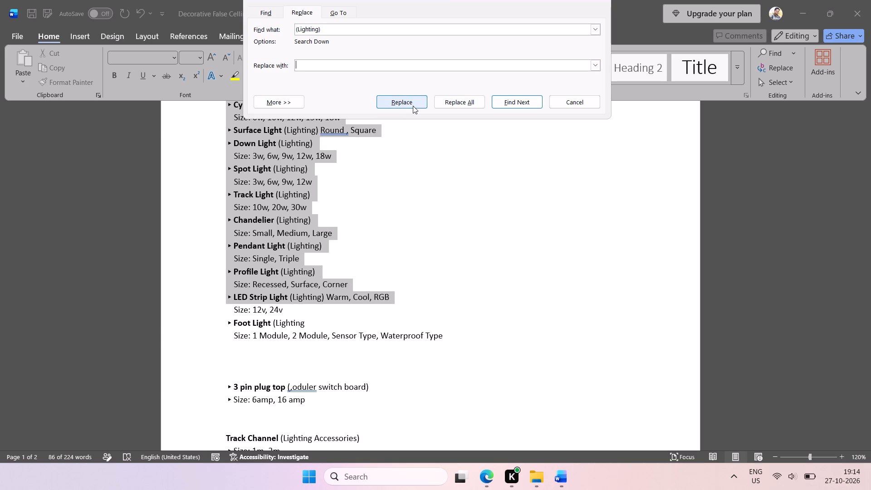
{"action": "key", "text": "space"}
{"action": "left_click", "coordinate": [450, 106]}
{"action": "left_click", "coordinate": [463, 89]}
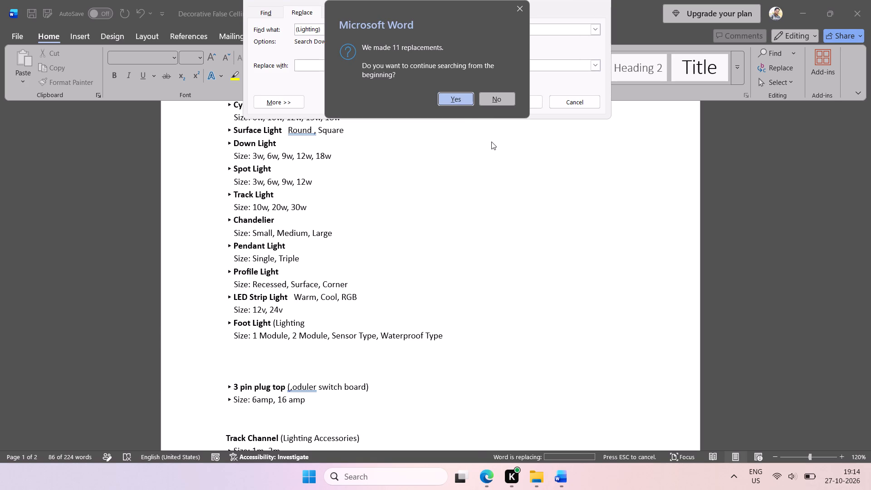
{"action": "left_click", "coordinate": [465, 101]}
{"action": "left_click", "coordinate": [509, 86]}
{"action": "left_click", "coordinate": [573, 101]}
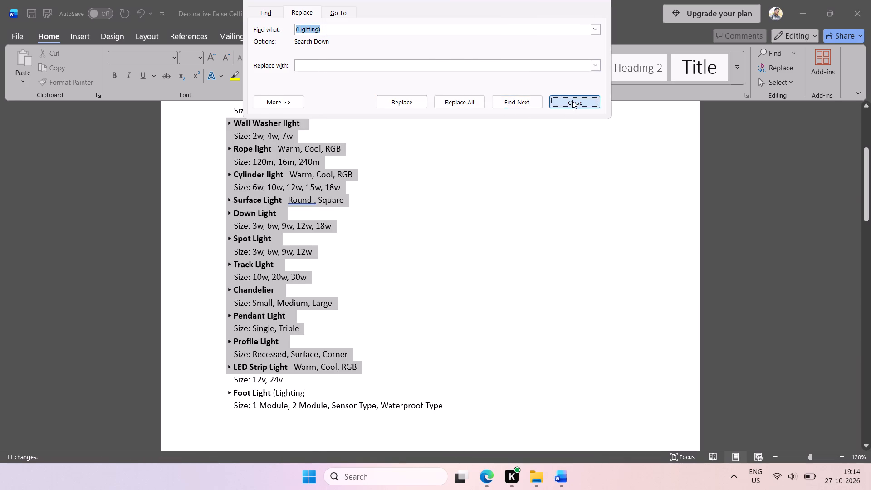
{"action": "left_click", "coordinate": [383, 228]}
Correct the spacing to "Round," in the Surface Light line and leave only one space before it.
{"action": "scroll", "coordinate": [381, 222], "scroll_direction": "up", "scroll_amount": 1}
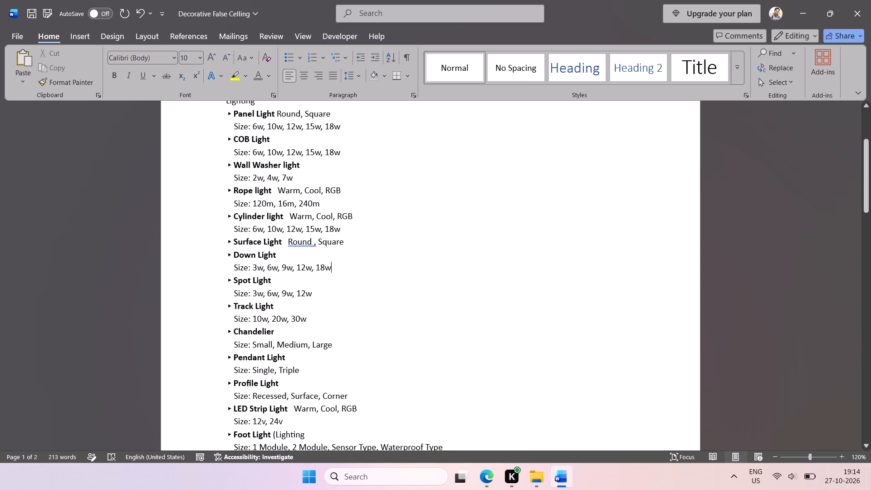
{"action": "scroll", "coordinate": [381, 222], "scroll_direction": "up", "scroll_amount": 1}
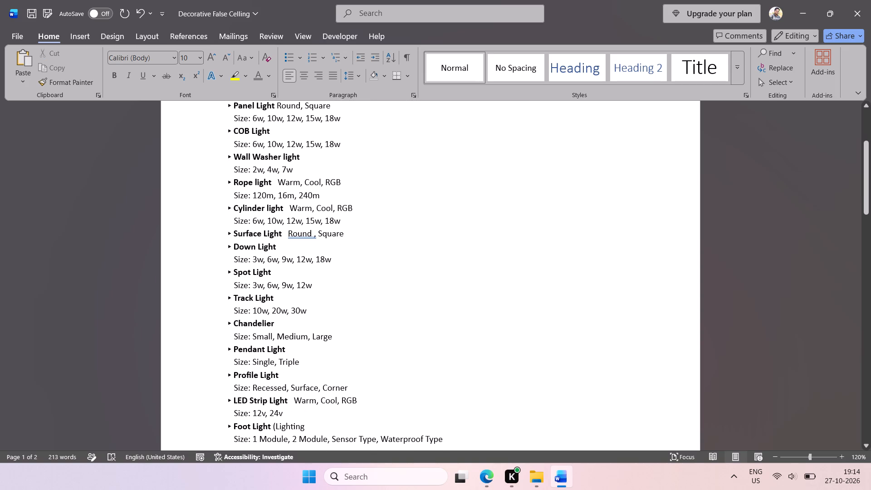
{"action": "left_click", "coordinate": [289, 236]}
{"action": "right_click", "coordinate": [305, 230]}
{"action": "left_click", "coordinate": [276, 247]}
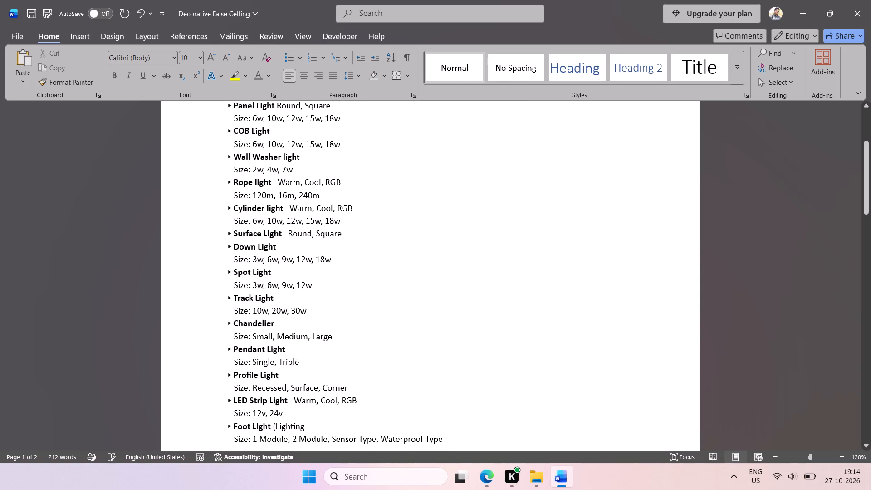
{"action": "left_click", "coordinate": [287, 234]}
{"action": "key", "text": "BackSpace"}
{"action": "key", "text": "BackSpace"}
Delete the leftover "(Lighting" and its preceding space from the Foot Light line.
{"action": "scroll", "coordinate": [347, 363], "scroll_direction": "down", "scroll_amount": 1}
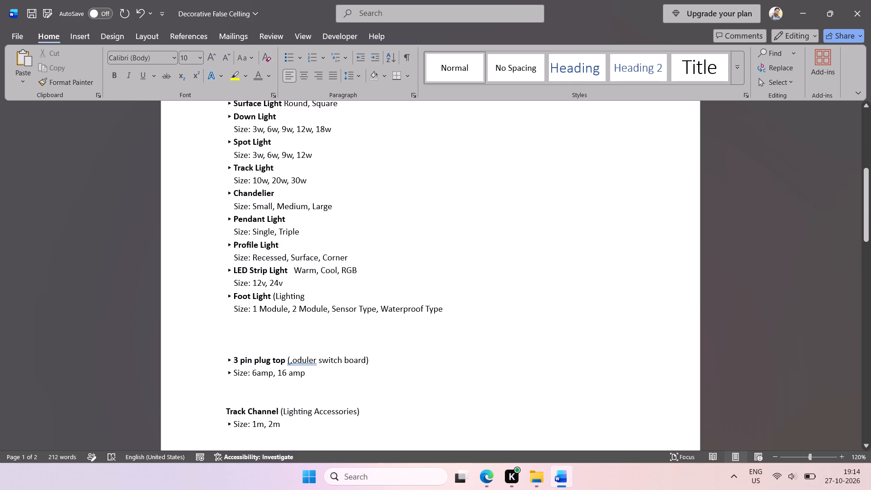
{"action": "left_click_drag", "start_coordinate": [316, 294], "coordinate": [287, 300]}
{"action": "key", "text": "BackSpace"}
{"action": "key", "text": "BackSpace"}
{"action": "key", "text": "BackSpace"}
{"action": "key", "text": "BackSpace"}
{"action": "key", "text": "BackSpace"}
{"action": "key", "text": "BackSpace"}
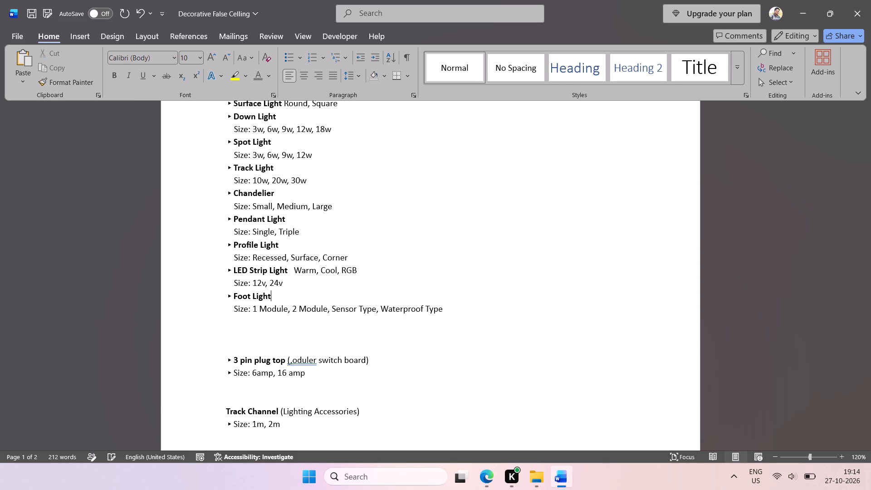
{"action": "left_click", "coordinate": [453, 308]}
Remove bold formatting from the whole Lighting list, from its heading through Foot Light's sizes.
{"action": "scroll", "coordinate": [448, 348], "scroll_direction": "up", "scroll_amount": 2}
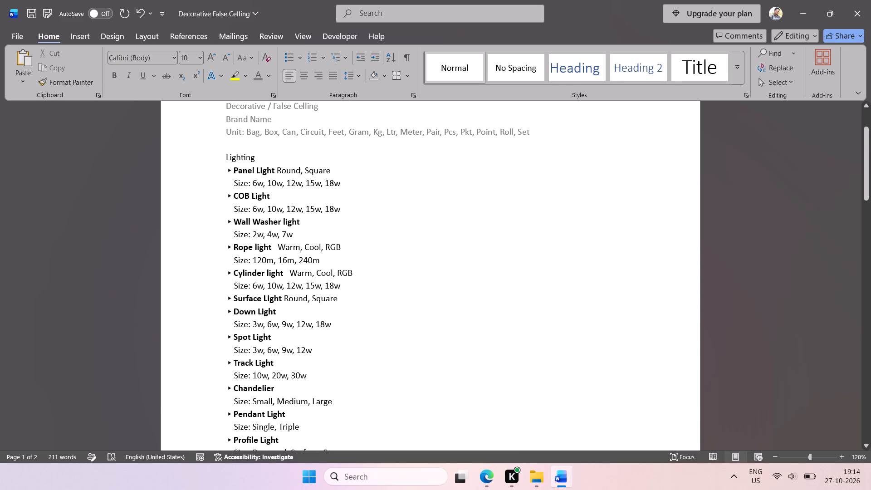
{"action": "left_click", "coordinate": [225, 156], "text": "shift"}
{"action": "key", "text": "ctrl+b"}
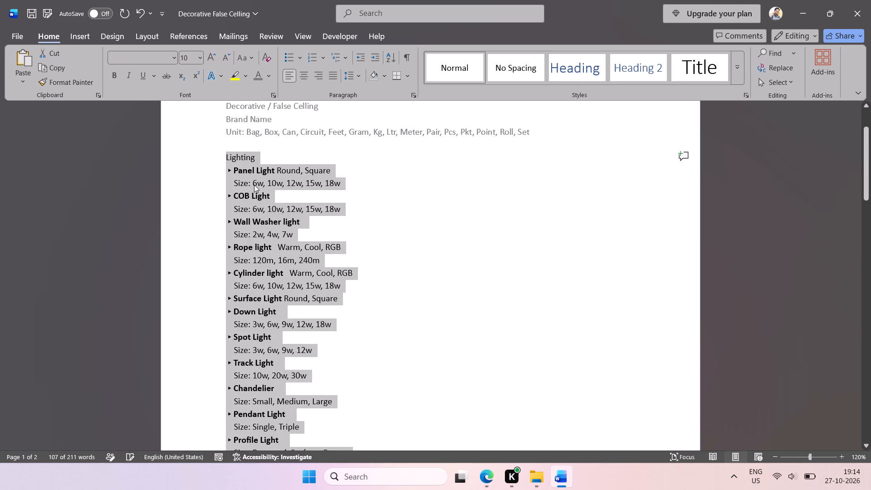
{"action": "key", "text": "ctrl+b"}
Colour the "Lighting" heading grey and save the document.
{"action": "double_click", "coordinate": [246, 158]}
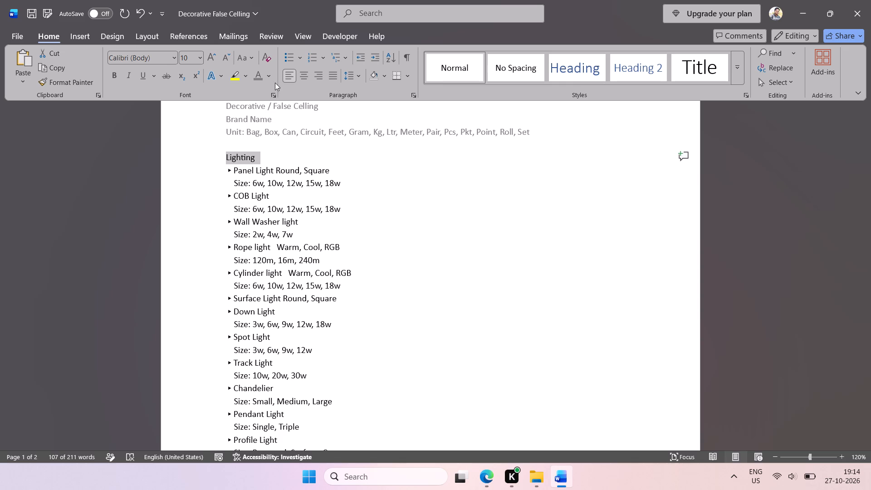
{"action": "left_click", "coordinate": [257, 74]}
{"action": "left_click", "coordinate": [326, 143]}
{"action": "key", "text": "ctrl+s"}
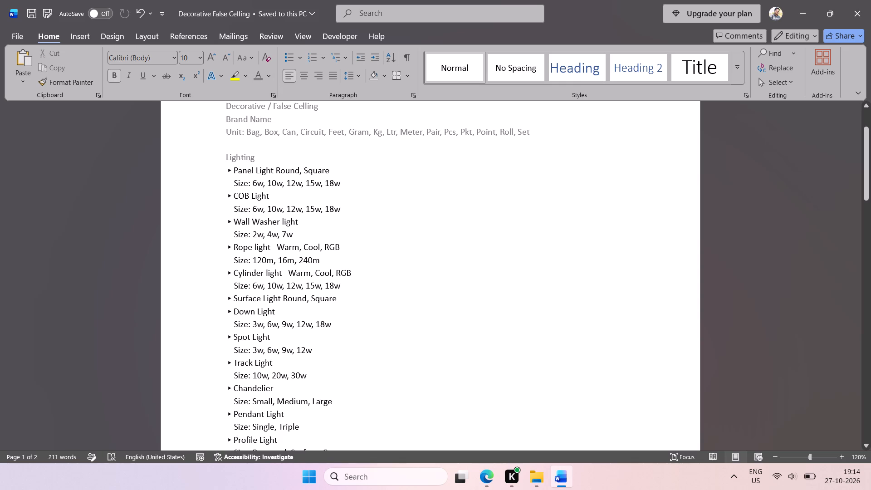
Correct "oduler" to "Moduler" in the 3 pin plug top line and separate it from the comma with a space.
{"action": "scroll", "coordinate": [369, 238], "scroll_direction": "down", "scroll_amount": 5}
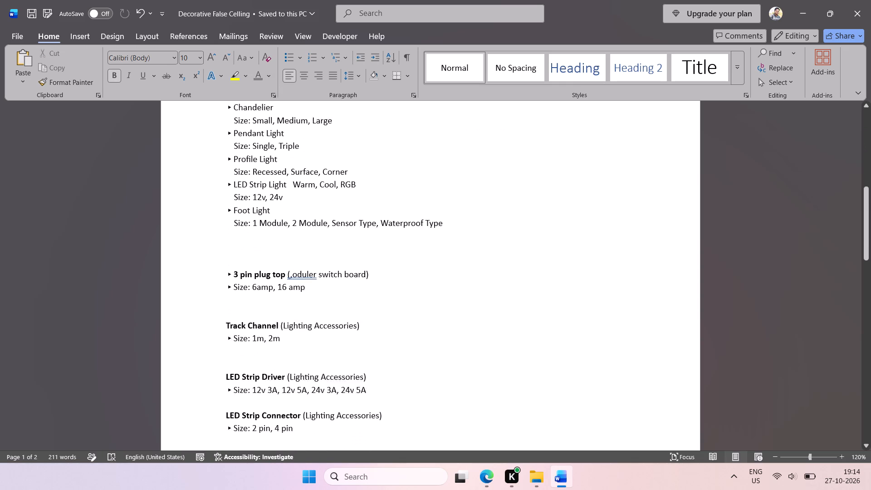
{"action": "scroll", "coordinate": [369, 238], "scroll_direction": "down", "scroll_amount": 1}
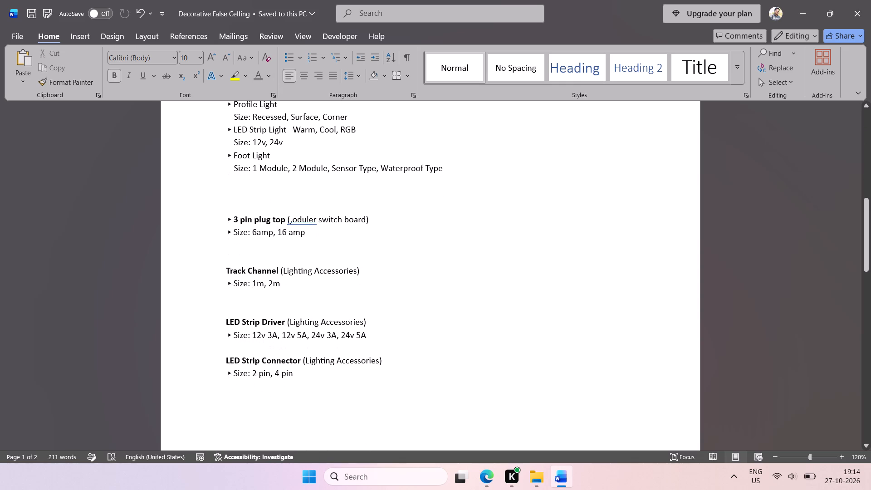
{"action": "left_click", "coordinate": [294, 219]}
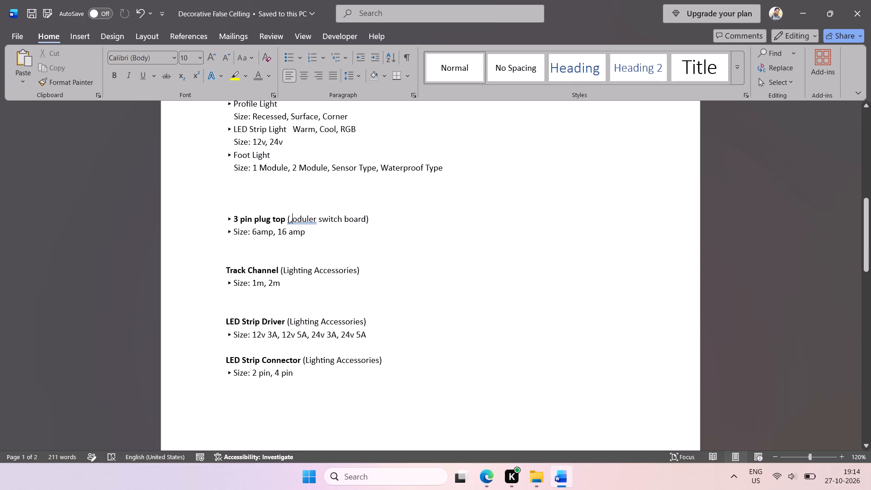
{"action": "key", "text": "shift+m"}
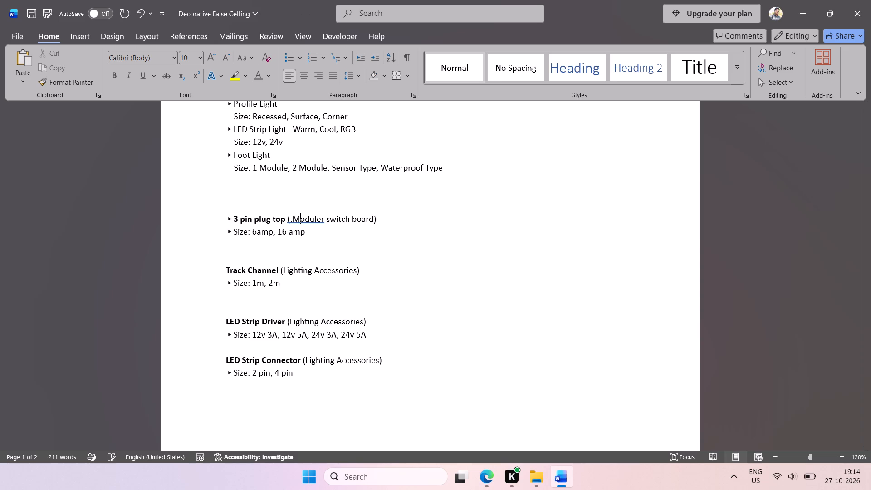
{"action": "left_click", "coordinate": [293, 218]}
{"action": "key", "text": "space"}
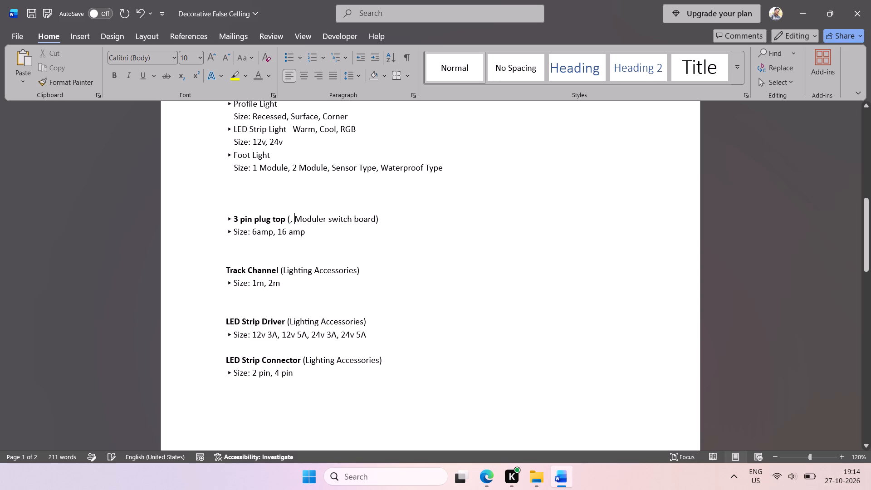
Move "Moduler switch board" from the 3 pin plug top line to the blank line directly above it.
{"action": "left_click_drag", "start_coordinate": [375, 219], "coordinate": [321, 220]}
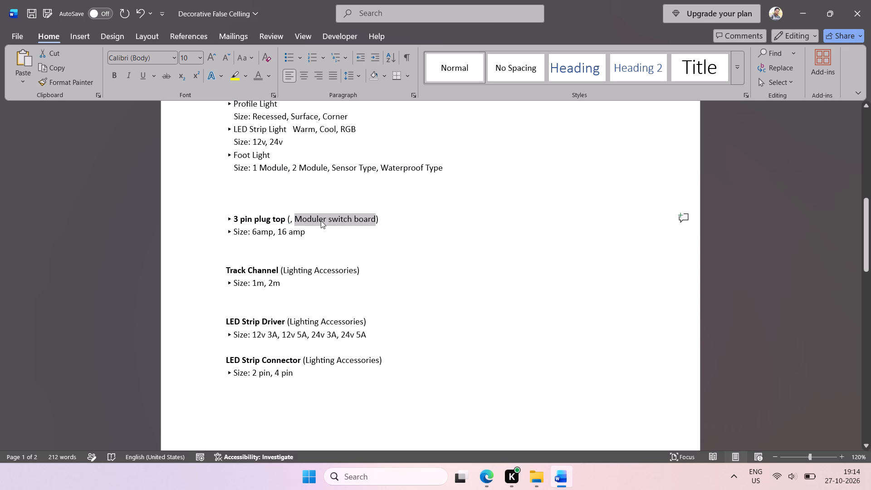
{"action": "key", "text": "ctrl+x"}
{"action": "left_click", "coordinate": [228, 205]}
{"action": "key", "text": "ctrl+v"}
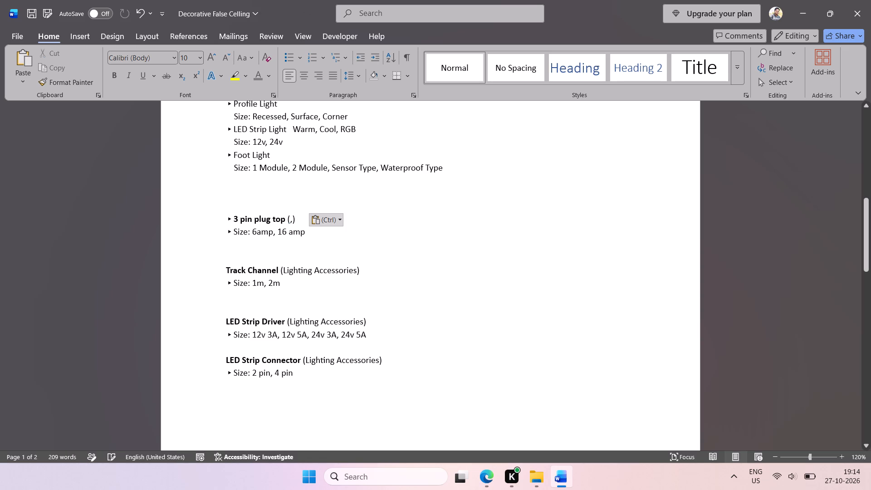
Format the moved line as a grey heading with each word capitalised, "Moduler Switch Board".
{"action": "left_click_drag", "start_coordinate": [319, 203], "coordinate": [239, 207]}
{"action": "left_click_drag", "start_coordinate": [239, 207], "coordinate": [213, 207]}
{"action": "key", "text": "shift+F3"}
{"action": "key", "text": "shift+F3"}
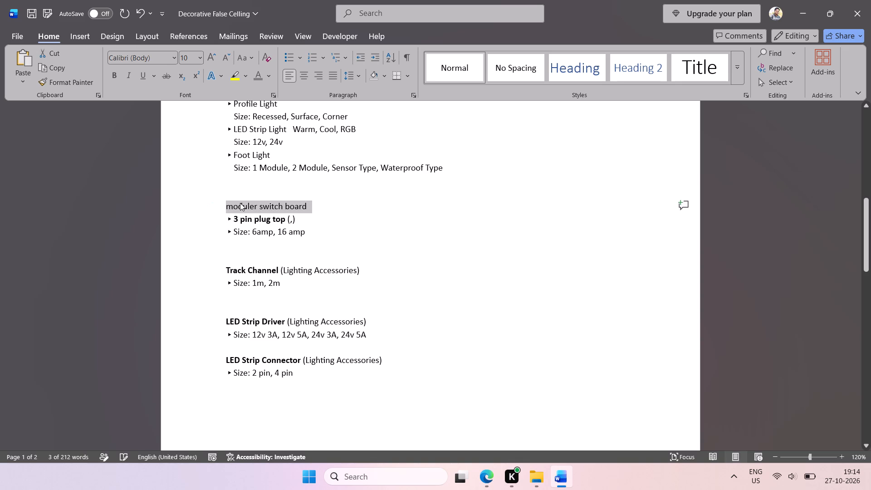
{"action": "key", "text": "shift+F3"}
{"action": "left_click", "coordinate": [261, 78]}
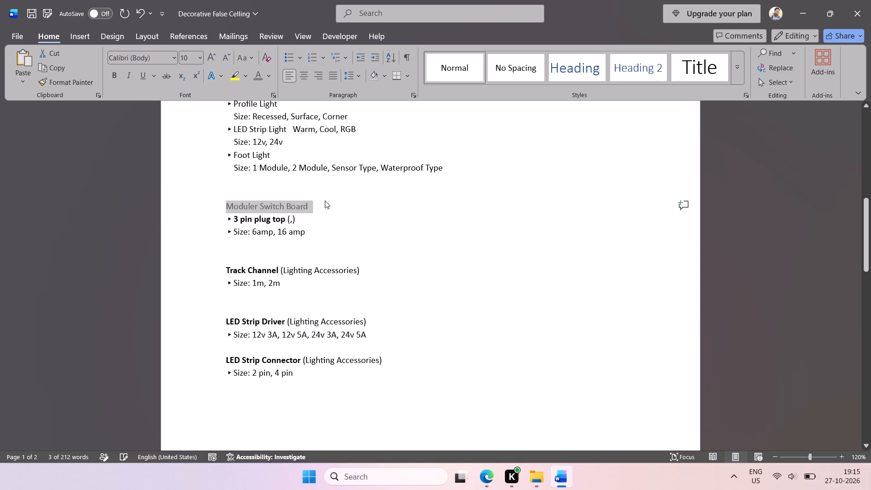
{"action": "left_click", "coordinate": [330, 224]}
Copy "Lighting Accessories)" from the Track Channel line onto a new line below Foot Light's sizes, with blank lines around it.
{"action": "left_click_drag", "start_coordinate": [368, 273], "coordinate": [348, 271]}
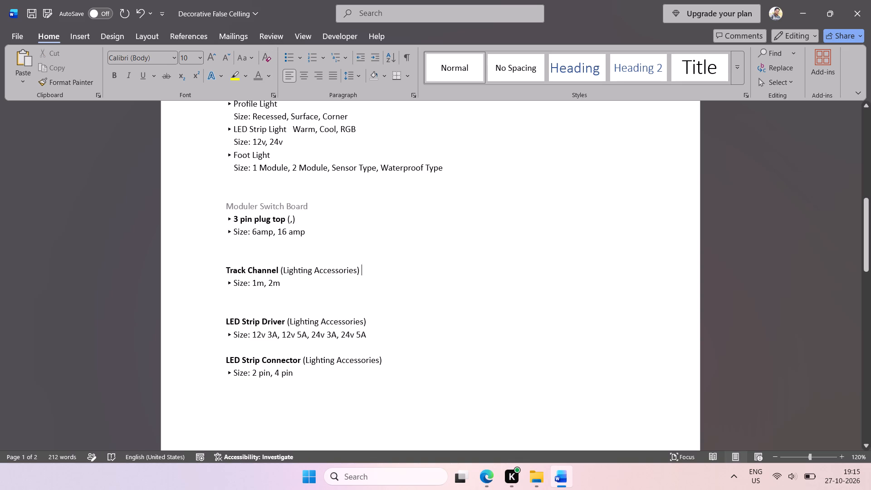
{"action": "left_click_drag", "start_coordinate": [348, 271], "coordinate": [291, 269]}
{"action": "key", "text": "ctrl+c"}
{"action": "left_click", "coordinate": [235, 183]}
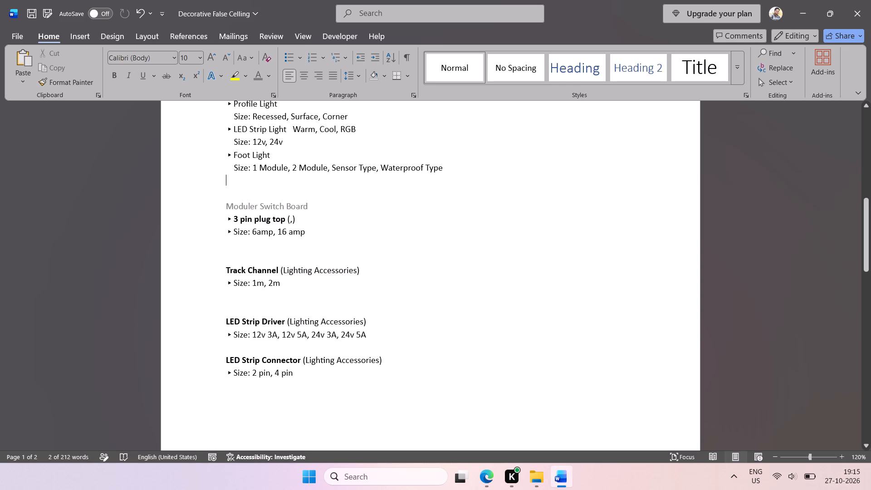
{"action": "key", "text": "Return"}
{"action": "key", "text": "Return"}
{"action": "left_click", "coordinate": [233, 190]}
{"action": "key", "text": "ctrl+v"}
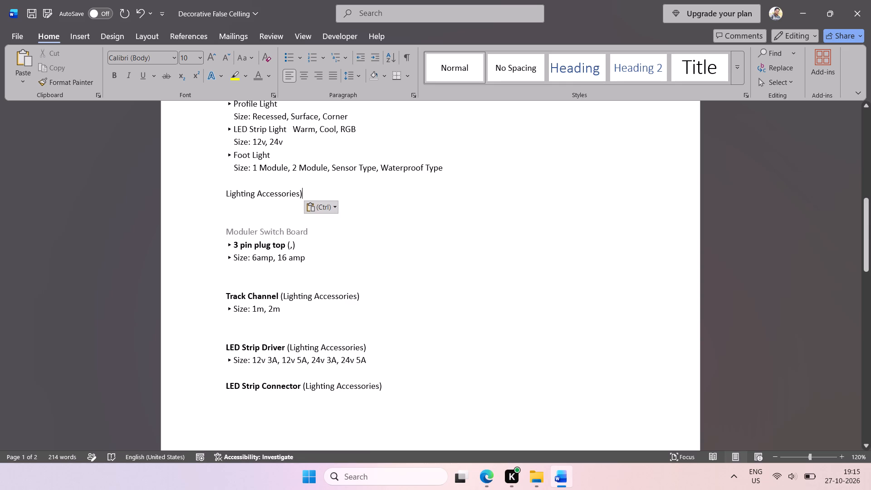
Remove the blank lines between the Track Channel, LED Strip Driver and LED Strip Connector entries.
{"action": "scroll", "coordinate": [362, 350], "scroll_direction": "down", "scroll_amount": 1}
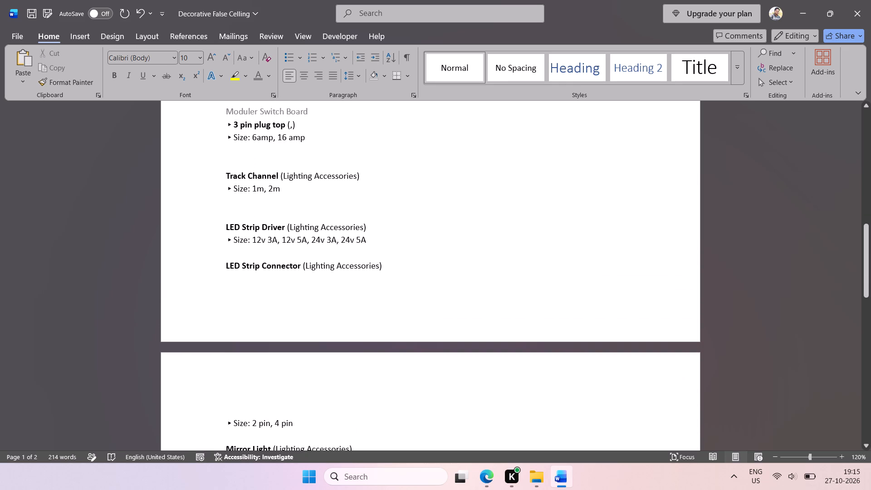
{"action": "left_click", "coordinate": [254, 255]}
{"action": "key", "text": "BackSpace"}
{"action": "left_click", "coordinate": [237, 209]}
{"action": "key", "text": "BackSpace"}
{"action": "key", "text": "BackSpace"}
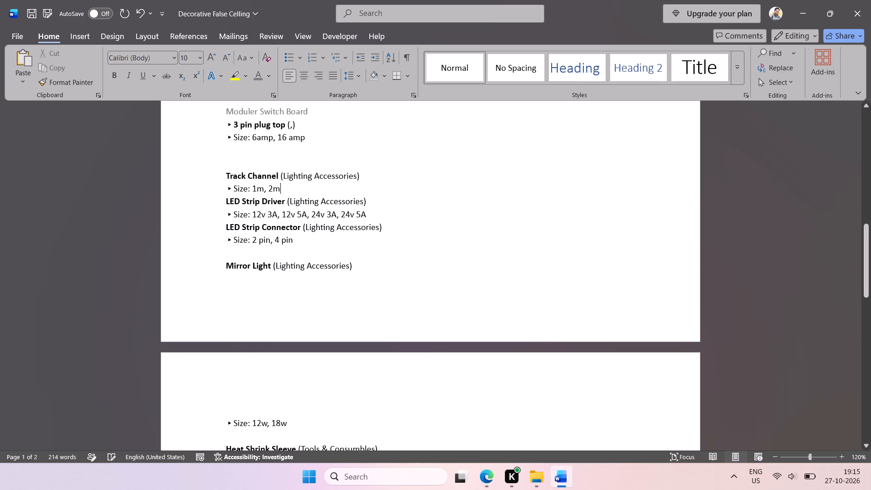
Remove the blank line above Mirror Light and one of the two blank lines above Track Channel.
{"action": "scroll", "coordinate": [356, 267], "scroll_direction": "up", "scroll_amount": 1}
{"action": "left_click", "coordinate": [253, 307]}
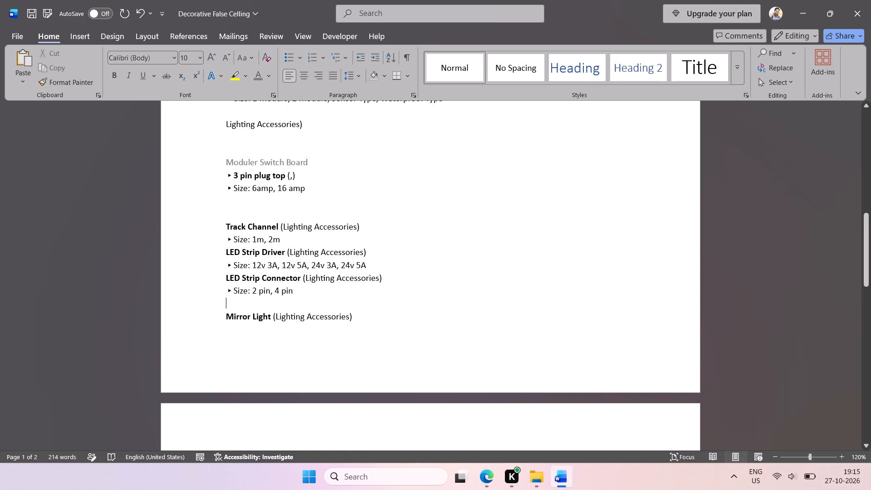
{"action": "key", "text": "BackSpace"}
{"action": "left_click", "coordinate": [241, 212]}
{"action": "key", "text": "BackSpace"}
Move the Track Channel, LED Strip Driver, LED Strip Connector and Mirror Light entries with their sizes directly below the "Lighting Accessories)" line.
{"action": "scroll", "coordinate": [354, 289], "scroll_direction": "up", "scroll_amount": 1}
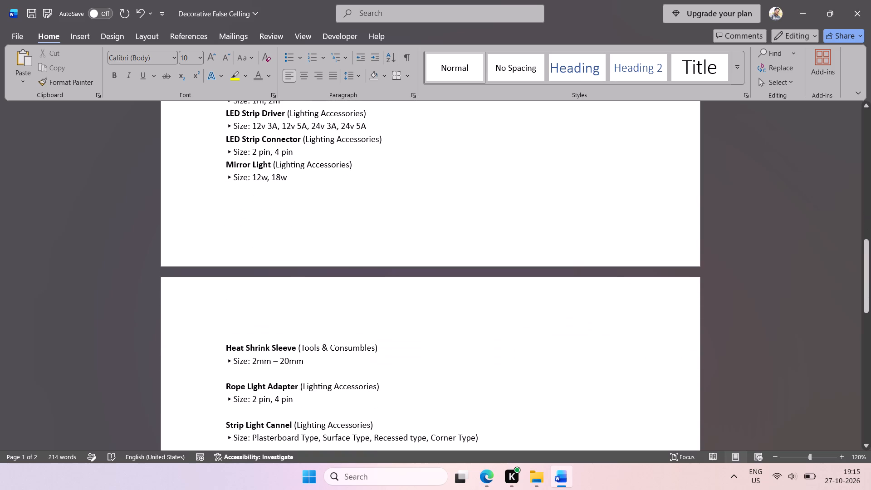
{"action": "scroll", "coordinate": [354, 289], "scroll_direction": "up", "scroll_amount": 1}
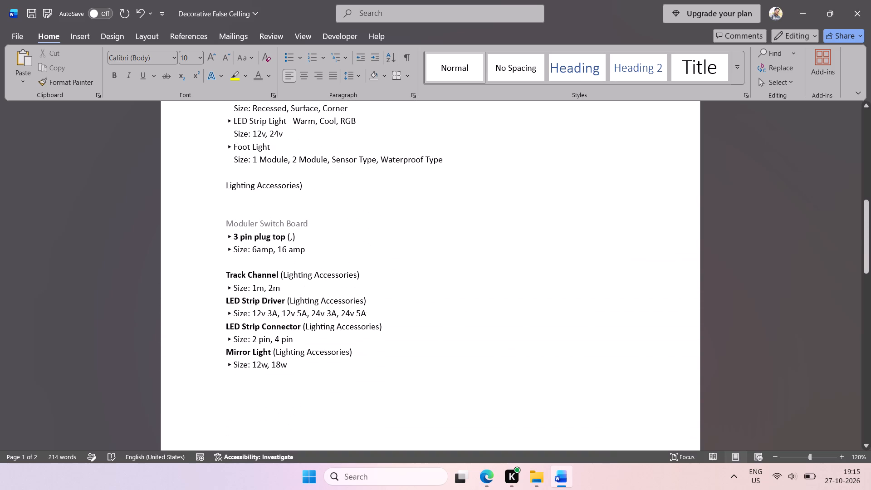
{"action": "left_click_drag", "start_coordinate": [289, 368], "coordinate": [222, 279]}
{"action": "key", "text": "ctrl+x"}
{"action": "left_click", "coordinate": [249, 200]}
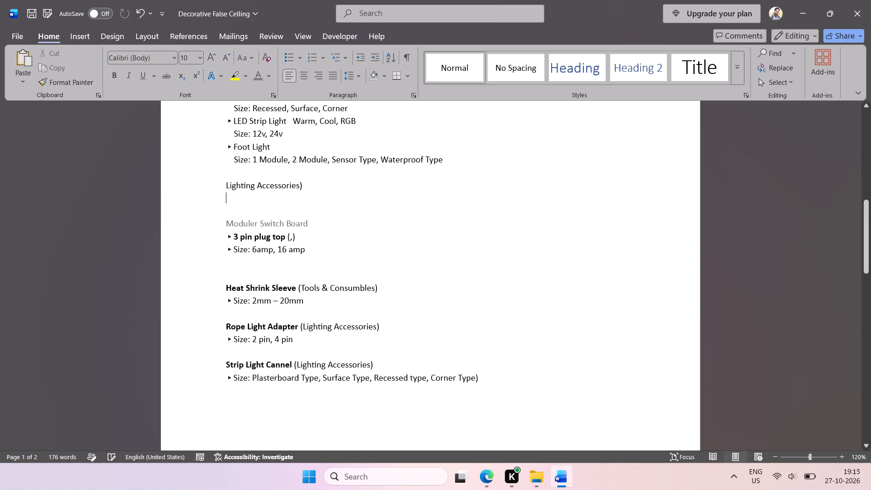
{"action": "key", "text": "ctrl+v"}
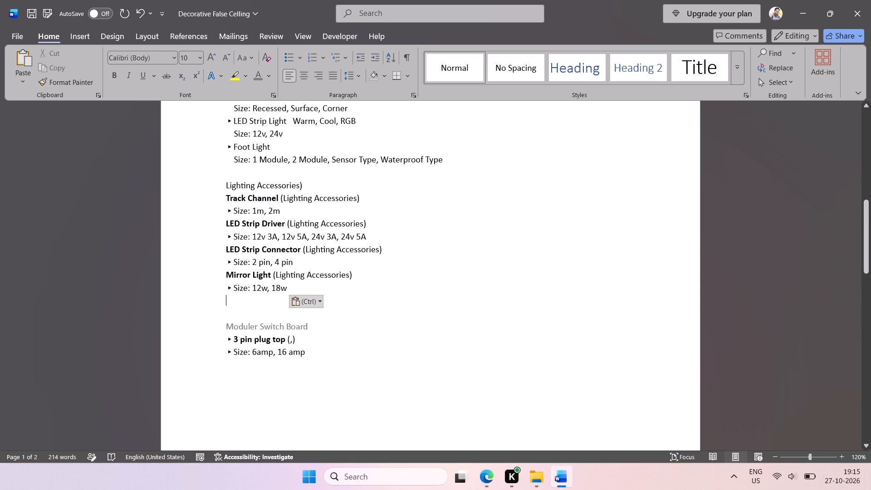
Copy Foot Light's arrow bullet in front of the Track Channel, LED Strip Driver, LED Strip Connector and Mirror Light names.
{"action": "left_click_drag", "start_coordinate": [234, 148], "coordinate": [206, 148]}
{"action": "key", "text": "ctrl+c"}
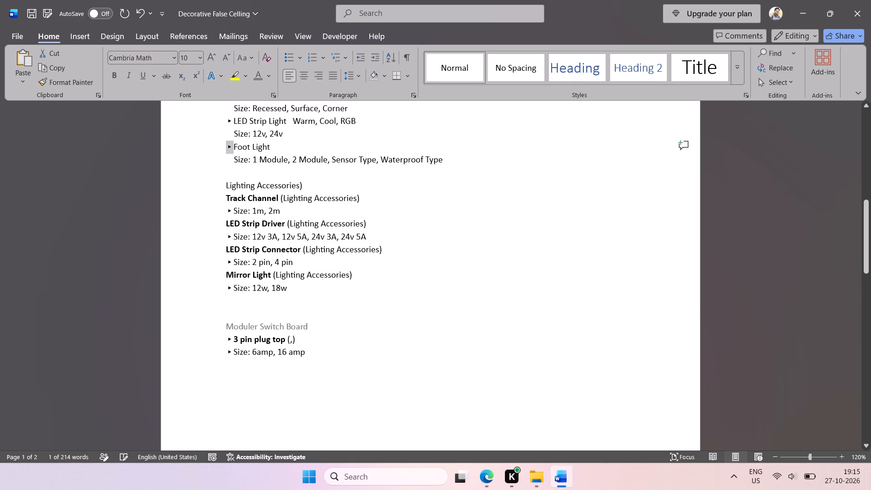
{"action": "left_click", "coordinate": [223, 196]}
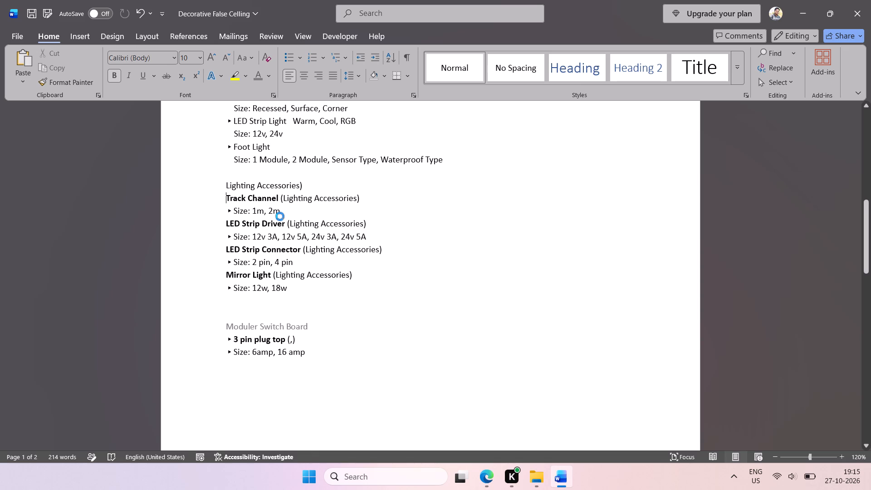
{"action": "key", "text": "ctrl+v"}
{"action": "left_click", "coordinate": [224, 224]}
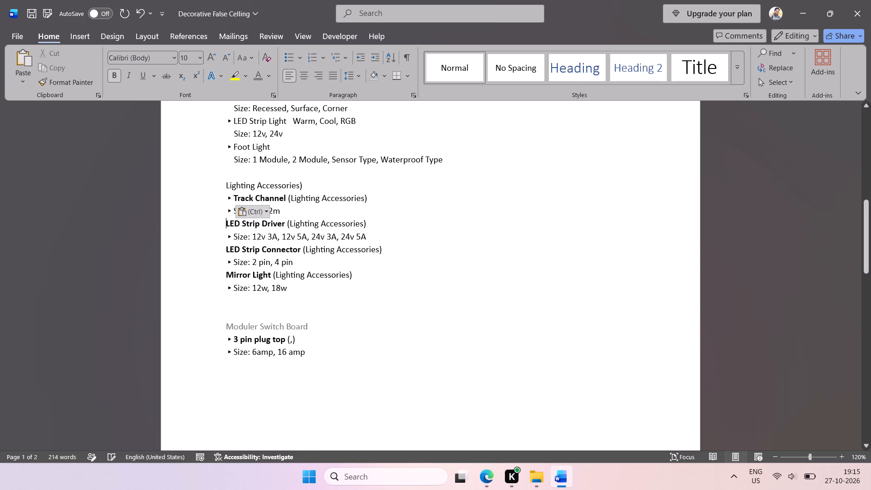
{"action": "key", "text": "ctrl+v"}
{"action": "left_click", "coordinate": [226, 252]}
{"action": "key", "text": "ctrl+v"}
{"action": "left_click", "coordinate": [225, 275]}
{"action": "key", "text": "ctrl+v"}
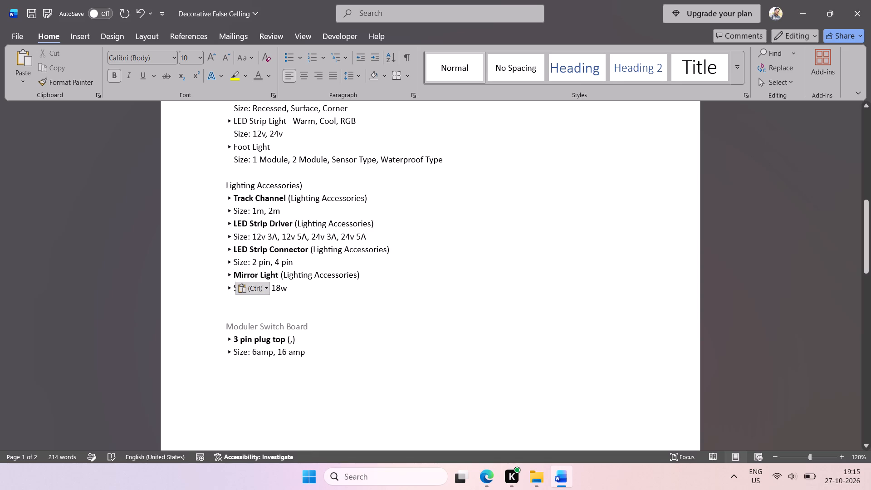
Replace the bulleted "Size:" labels of the four Lighting Accessories entries with the indented, unbulleted "Size:" label copied from Foot Light.
{"action": "left_click_drag", "start_coordinate": [252, 159], "coordinate": [206, 160]}
{"action": "key", "text": "ctrl+c"}
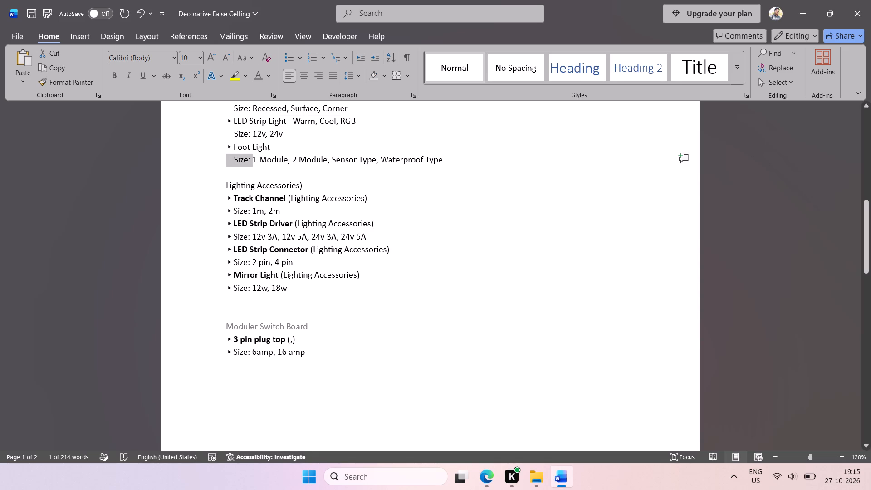
{"action": "left_click_drag", "start_coordinate": [251, 210], "coordinate": [199, 209]}
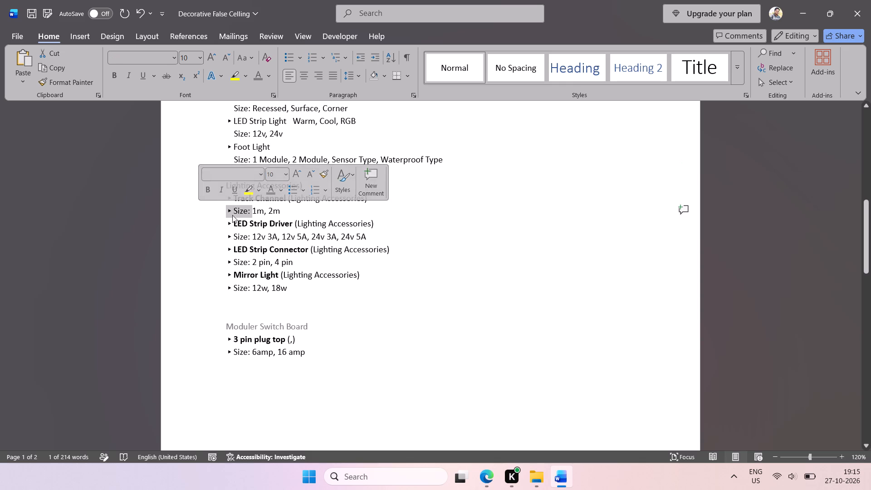
{"action": "key", "text": "ctrl+v"}
{"action": "left_click_drag", "start_coordinate": [251, 237], "coordinate": [213, 236]}
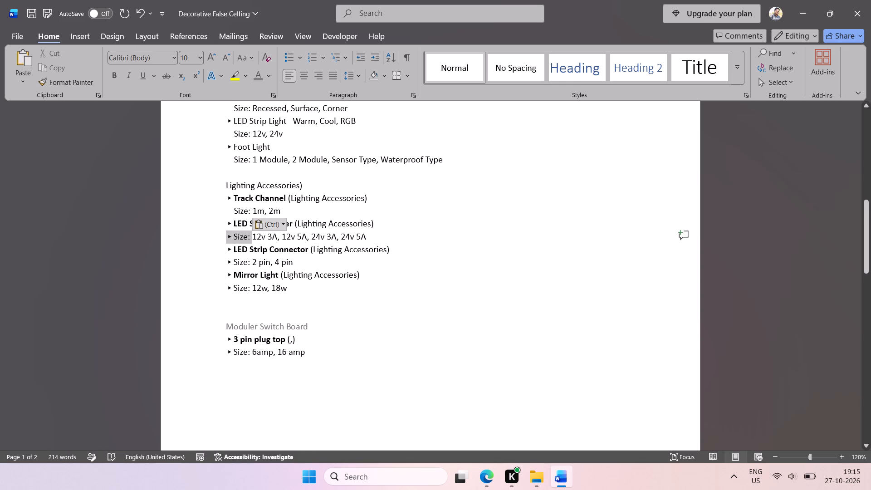
{"action": "left_click_drag", "start_coordinate": [213, 236], "coordinate": [213, 236]}
{"action": "key", "text": "ctrl+v"}
{"action": "left_click_drag", "start_coordinate": [253, 262], "coordinate": [218, 262]}
{"action": "key", "text": "ctrl+v"}
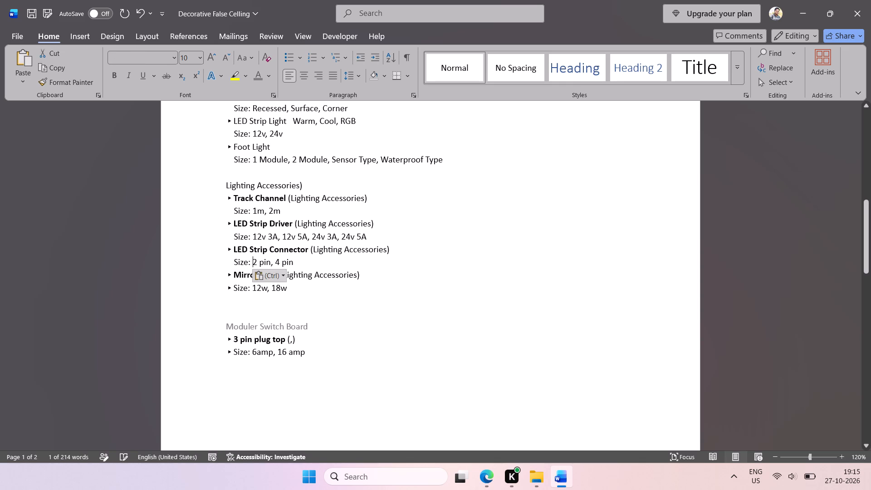
{"action": "left_click_drag", "start_coordinate": [253, 289], "coordinate": [208, 286]}
{"action": "key", "text": "ctrl+v"}
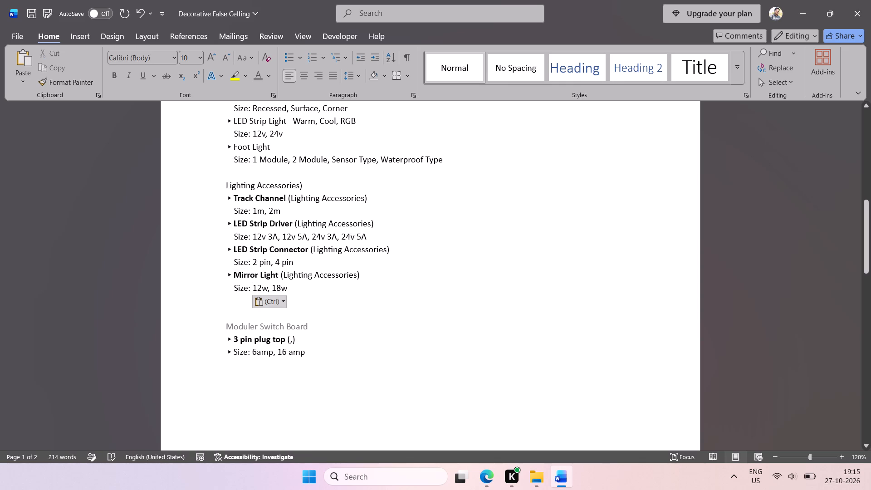
Delete the "(Lighting Accessories)" tags after Track Channel, LED Strip Driver, LED Strip Connector and Mirror Light.
{"action": "left_click_drag", "start_coordinate": [294, 290], "coordinate": [205, 201]}
{"action": "left_click", "coordinate": [315, 248]}
{"action": "left_click_drag", "start_coordinate": [374, 201], "coordinate": [289, 204]}
{"action": "key", "text": "BackSpace"}
{"action": "key", "text": "BackSpace"}
{"action": "key", "text": "BackSpace"}
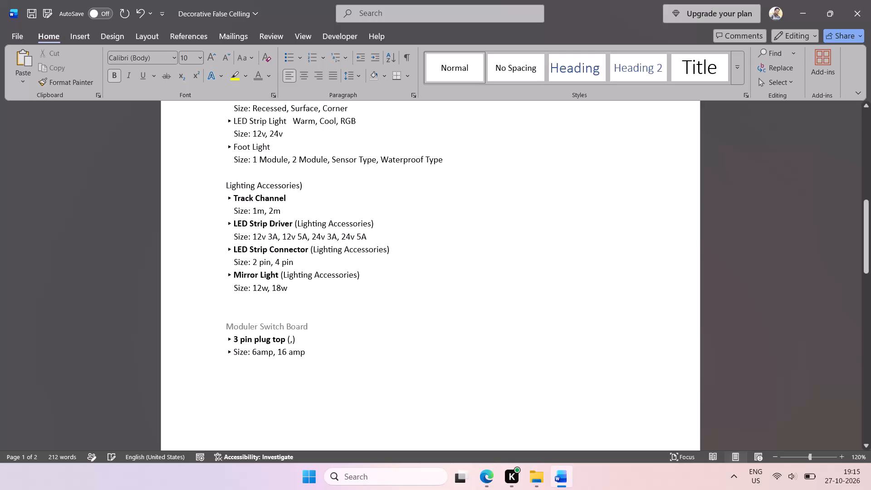
{"action": "left_click_drag", "start_coordinate": [379, 225], "coordinate": [304, 225]}
{"action": "key", "text": "BackSpace"}
{"action": "key", "text": "BackSpace"}
{"action": "key", "text": "BackSpace"}
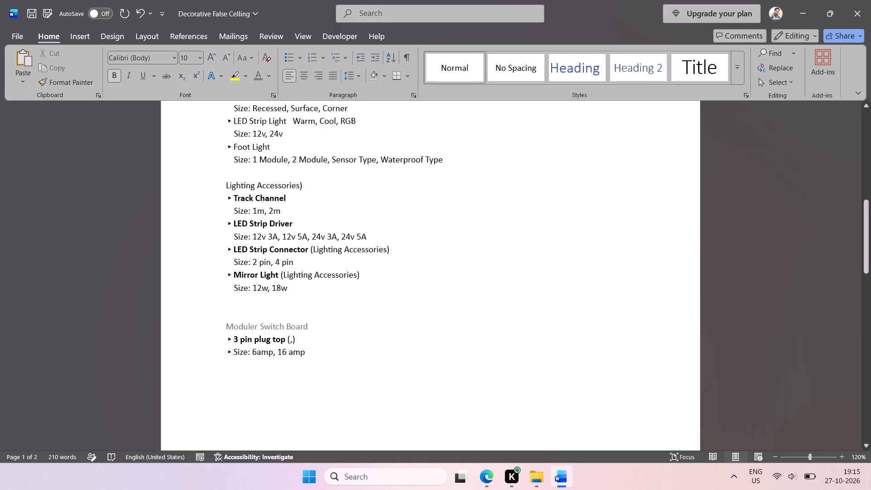
{"action": "left_click_drag", "start_coordinate": [396, 248], "coordinate": [314, 252]}
{"action": "key", "text": "BackSpace"}
{"action": "key", "text": "BackSpace"}
{"action": "key", "text": "BackSpace"}
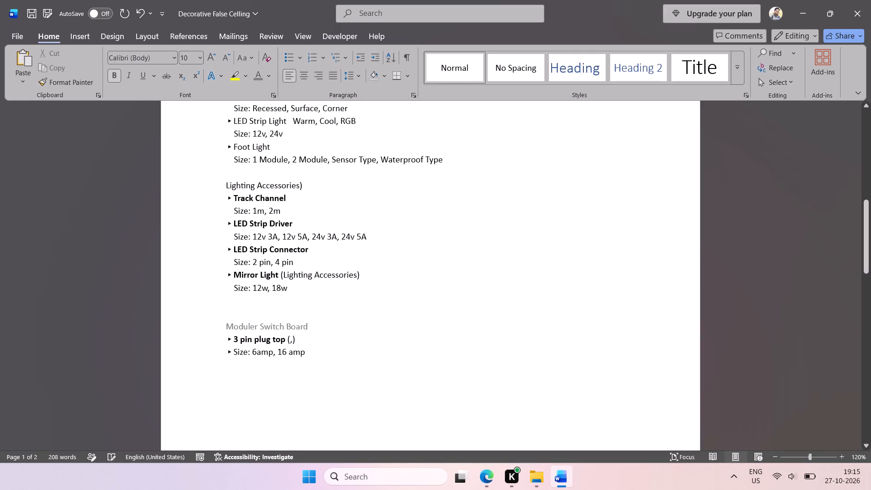
{"action": "left_click_drag", "start_coordinate": [365, 278], "coordinate": [283, 278]}
{"action": "key", "text": "BackSpace"}
{"action": "key", "text": "BackSpace"}
{"action": "key", "text": "BackSpace"}
Remove bold from the Track Channel through Mirror Light entries and save the document.
{"action": "left_click_drag", "start_coordinate": [288, 293], "coordinate": [222, 201]}
{"action": "key", "text": "ctrl+b"}
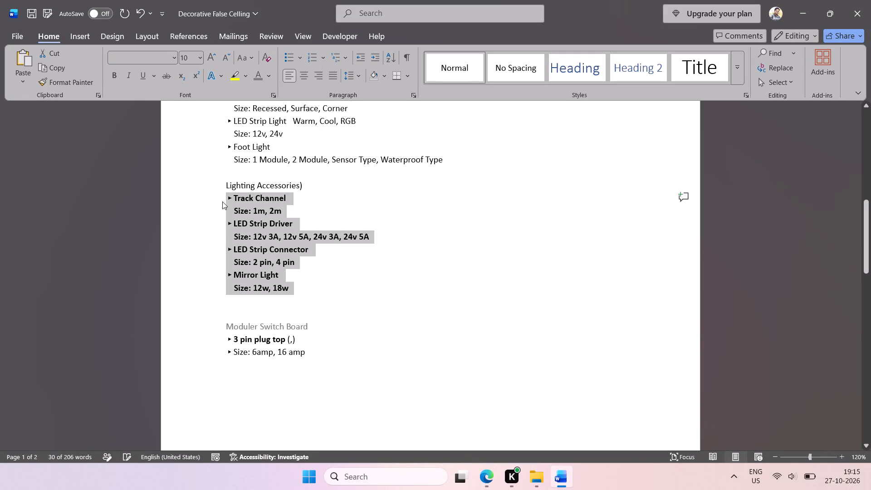
{"action": "key", "text": "ctrl+b"}
{"action": "left_click", "coordinate": [322, 233]}
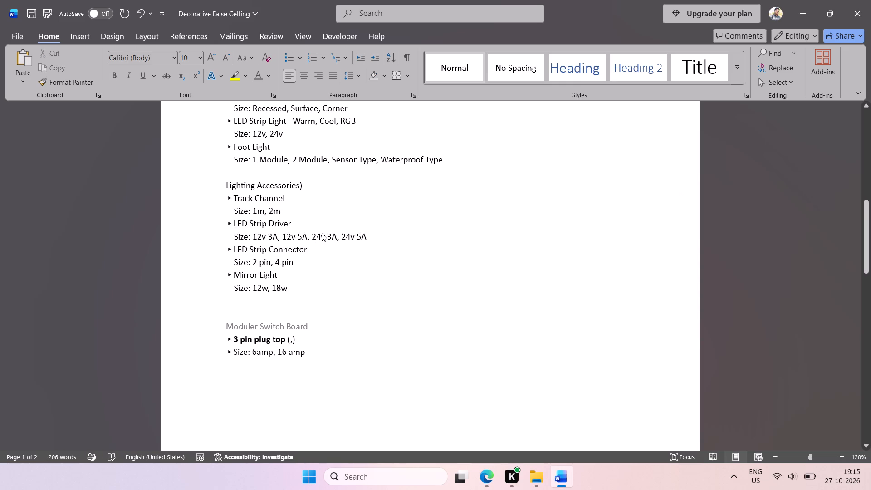
{"action": "key", "text": "ctrl+s"}
Remove the extra blank line above the Moduler Switch Board heading.
{"action": "left_click", "coordinate": [258, 308]}
{"action": "key", "text": "BackSpace"}
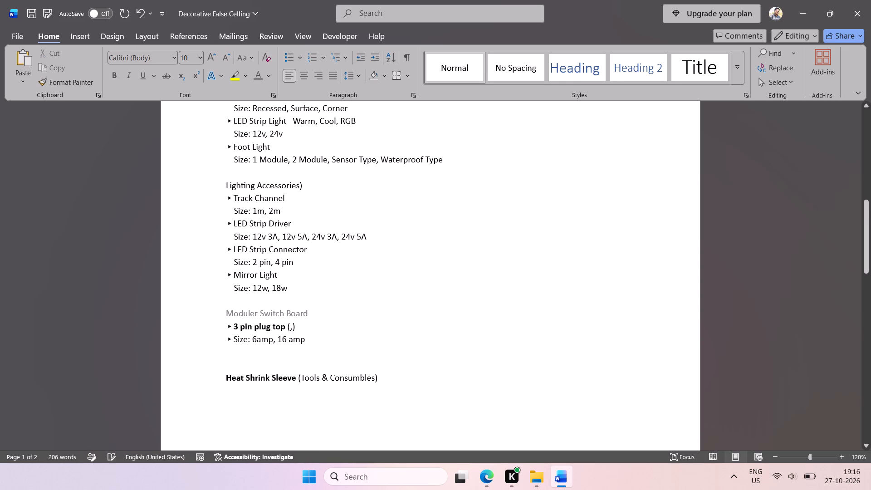
Move the Rope Light Adapter and Strip Light Cannel entries below Mirror Light's sizes, leaving one blank line between.
{"action": "scroll", "coordinate": [329, 288], "scroll_direction": "down", "scroll_amount": 2}
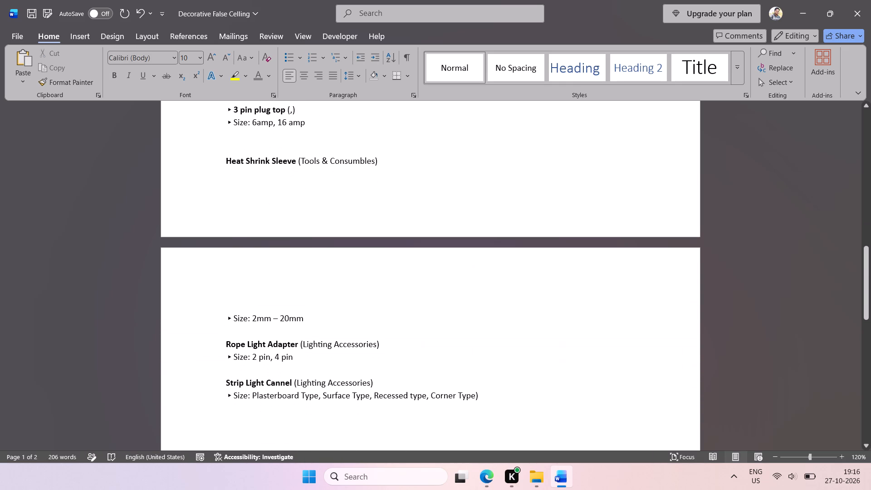
{"action": "scroll", "coordinate": [329, 288], "scroll_direction": "down", "scroll_amount": 2}
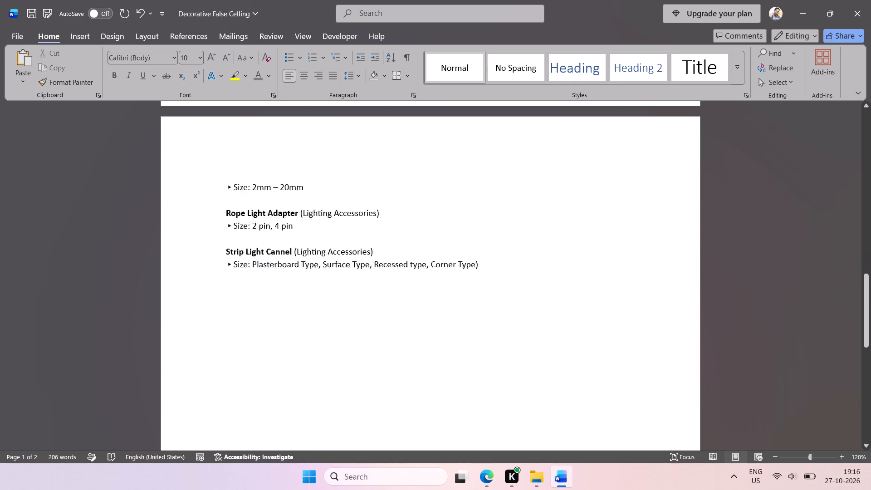
{"action": "scroll", "coordinate": [466, 348], "scroll_direction": "down", "scroll_amount": 1}
{"action": "left_click_drag", "start_coordinate": [480, 251], "coordinate": [225, 203]}
{"action": "key", "text": "ctrl+x"}
{"action": "scroll", "coordinate": [290, 152], "scroll_direction": "up", "scroll_amount": 1}
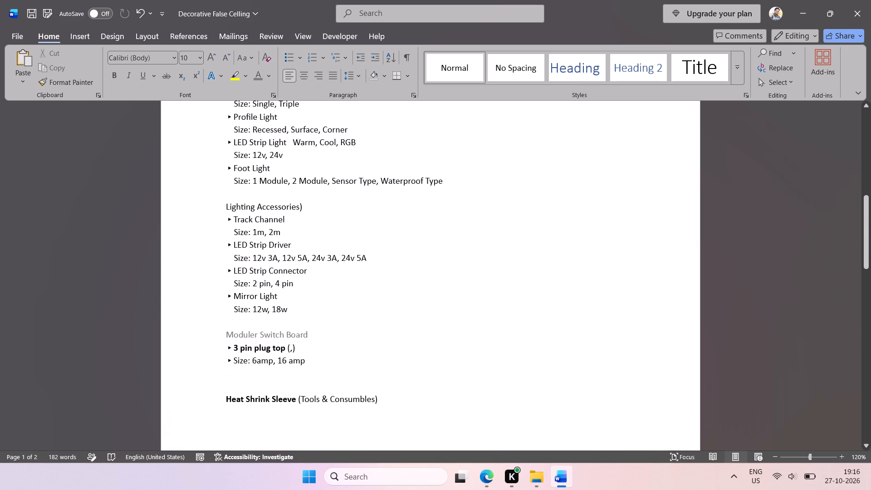
{"action": "scroll", "coordinate": [321, 242], "scroll_direction": "up", "scroll_amount": 1}
{"action": "left_click", "coordinate": [292, 299]}
{"action": "key", "text": "Return"}
{"action": "key", "text": "Return"}
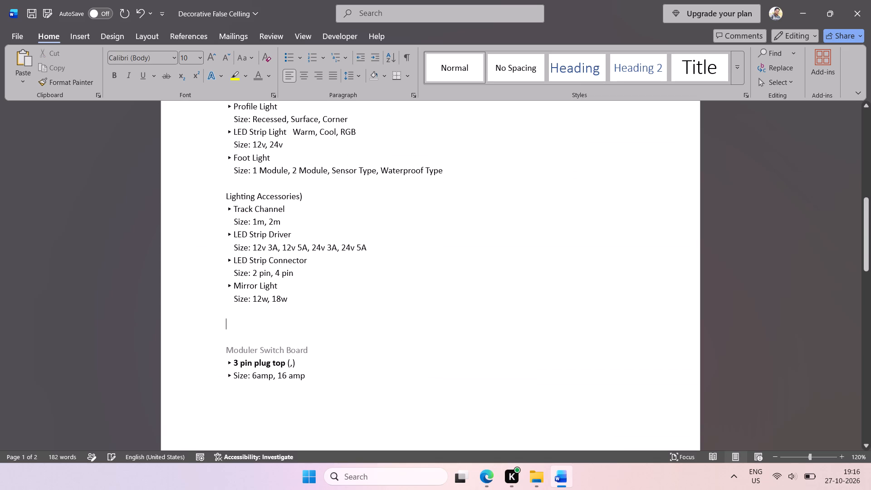
{"action": "key", "text": "ctrl+v"}
Copy Track Channel's arrow bullet in front of the Rope Light Adapter and Strip Light Cannel names.
{"action": "scroll", "coordinate": [297, 299], "scroll_direction": "down", "scroll_amount": 1}
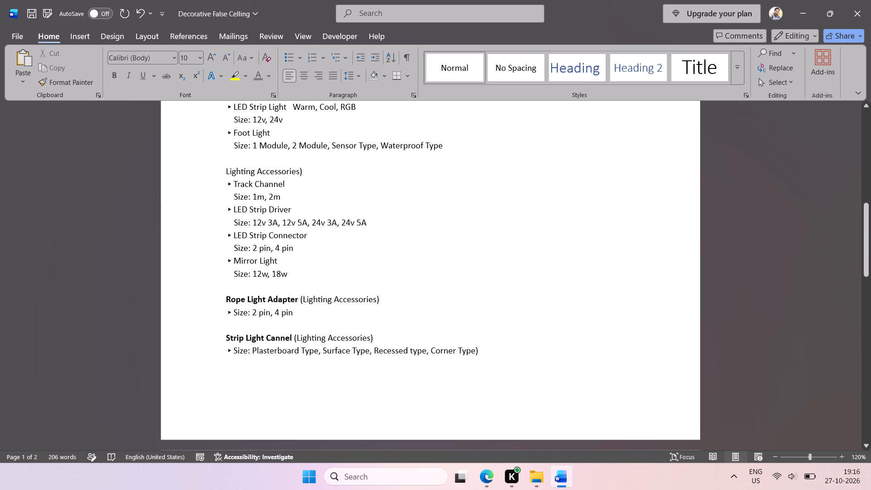
{"action": "scroll", "coordinate": [297, 299], "scroll_direction": "down", "scroll_amount": 1}
{"action": "left_click_drag", "start_coordinate": [234, 142], "coordinate": [211, 145]}
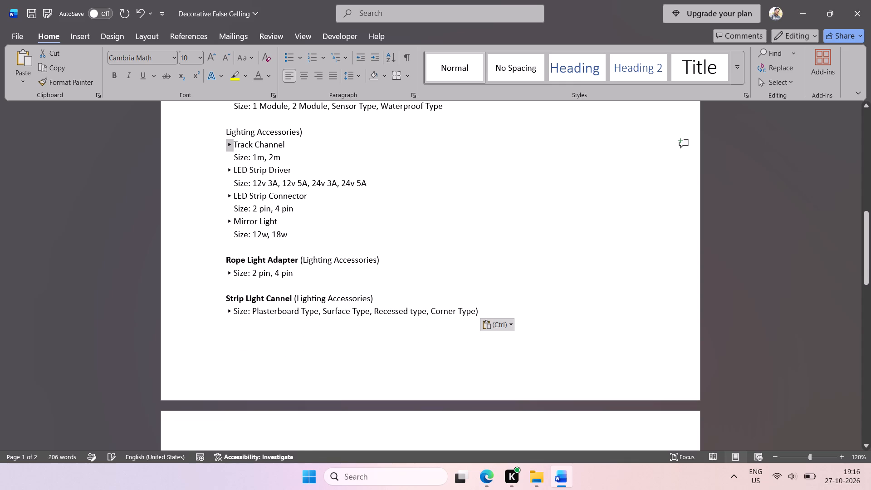
{"action": "key", "text": "ctrl+c"}
{"action": "left_click", "coordinate": [224, 262]}
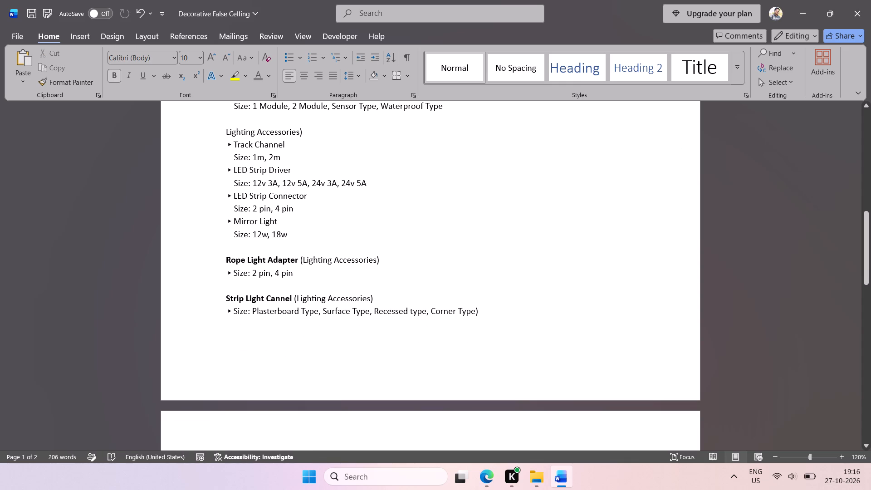
{"action": "key", "text": "ctrl+v"}
{"action": "left_click", "coordinate": [228, 299]}
{"action": "key", "text": "ctrl+v"}
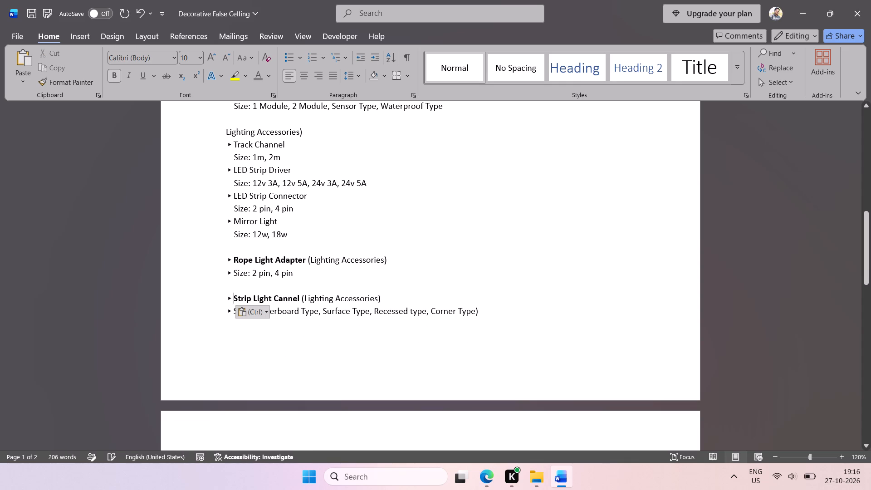
Replace the bulleted "Size:" labels under Rope Light Adapter and Strip Light Cannel with the indented label from LED Strip Connector.
{"action": "left_click_drag", "start_coordinate": [252, 206], "coordinate": [201, 203]}
{"action": "key", "text": "ctrl+c"}
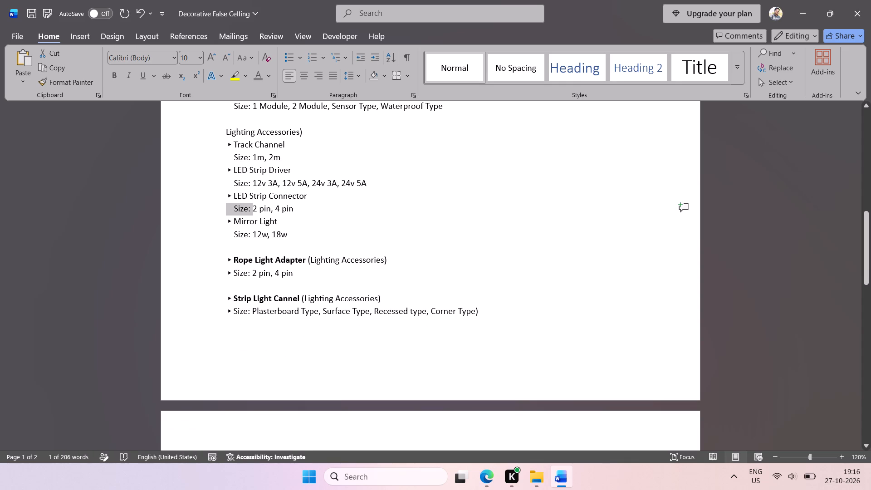
{"action": "left_click_drag", "start_coordinate": [253, 272], "coordinate": [198, 270]}
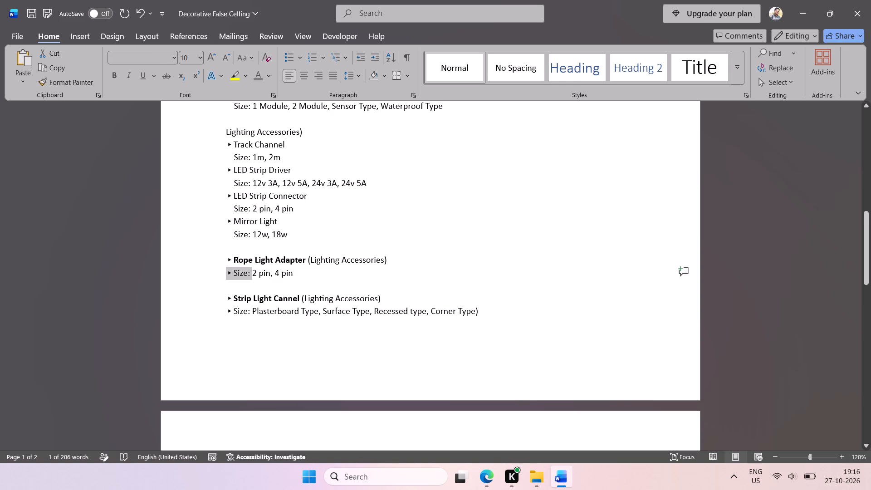
{"action": "key", "text": "ctrl+v"}
{"action": "left_click_drag", "start_coordinate": [251, 311], "coordinate": [204, 308]}
{"action": "key", "text": "ctrl+v"}
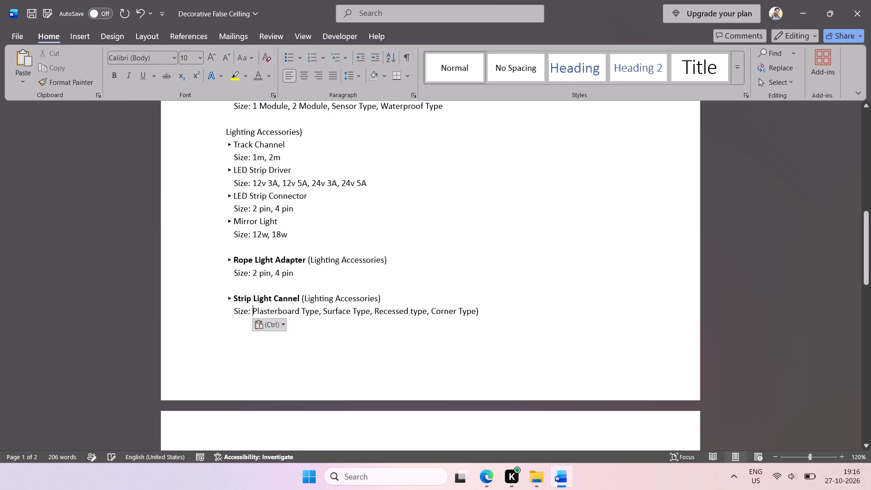
Remove the blank lines above Strip Light Cannel and Rope Light Adapter.
{"action": "left_click", "coordinate": [247, 283]}
{"action": "key", "text": "BackSpace"}
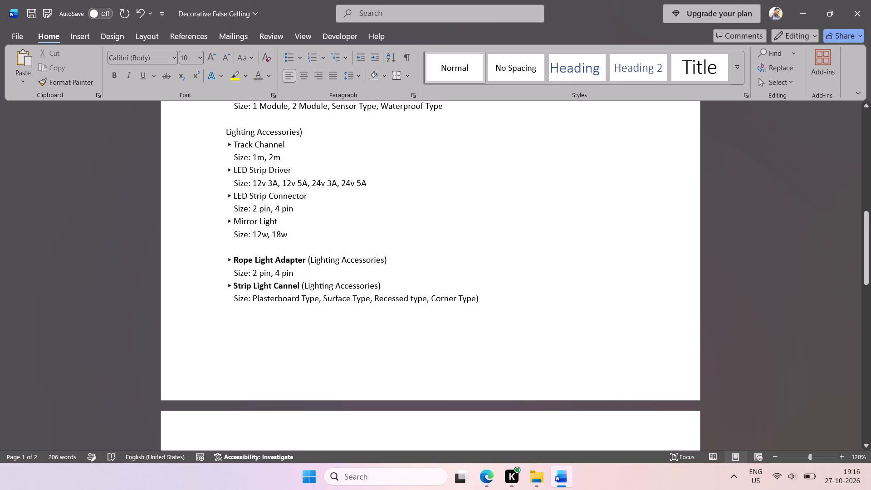
{"action": "left_click", "coordinate": [252, 246]}
{"action": "key", "text": "BackSpace"}
Delete the "(Lighting Accessories)" tags after Rope Light Adapter and Strip Light Cannel, and the stray closing bracket after Corner Type.
{"action": "left_click_drag", "start_coordinate": [392, 248], "coordinate": [321, 247]}
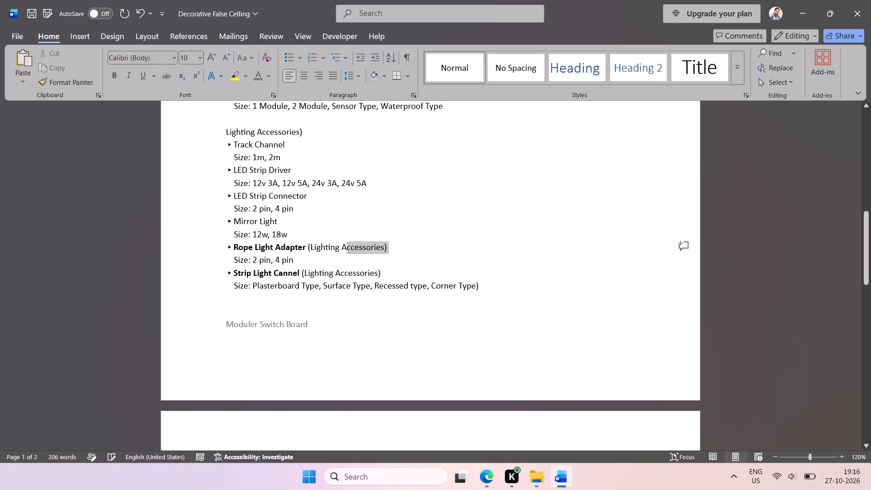
{"action": "left_click_drag", "start_coordinate": [321, 247], "coordinate": [321, 248]}
{"action": "key", "text": "BackSpace"}
{"action": "key", "text": "BackSpace"}
{"action": "key", "text": "BackSpace"}
{"action": "left_click_drag", "start_coordinate": [386, 275], "coordinate": [313, 273]}
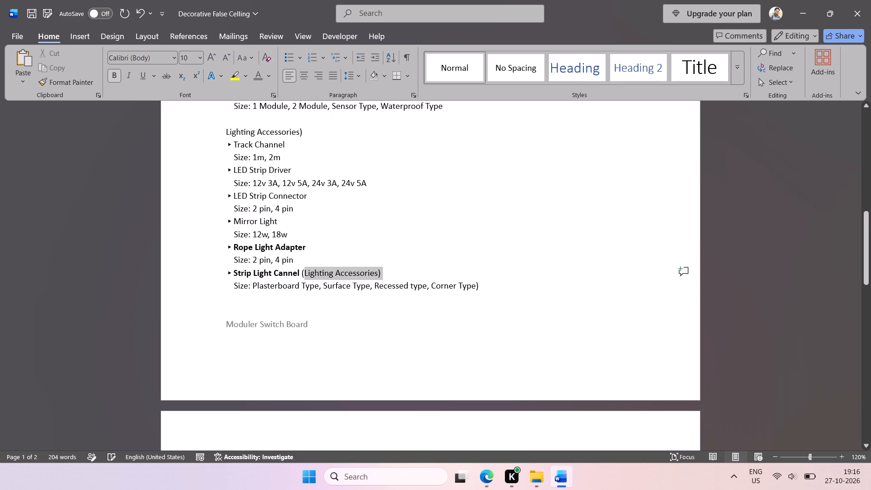
{"action": "left_click_drag", "start_coordinate": [313, 273], "coordinate": [313, 273]}
{"action": "key", "text": "BackSpace"}
{"action": "key", "text": "BackSpace"}
{"action": "key", "text": "BackSpace"}
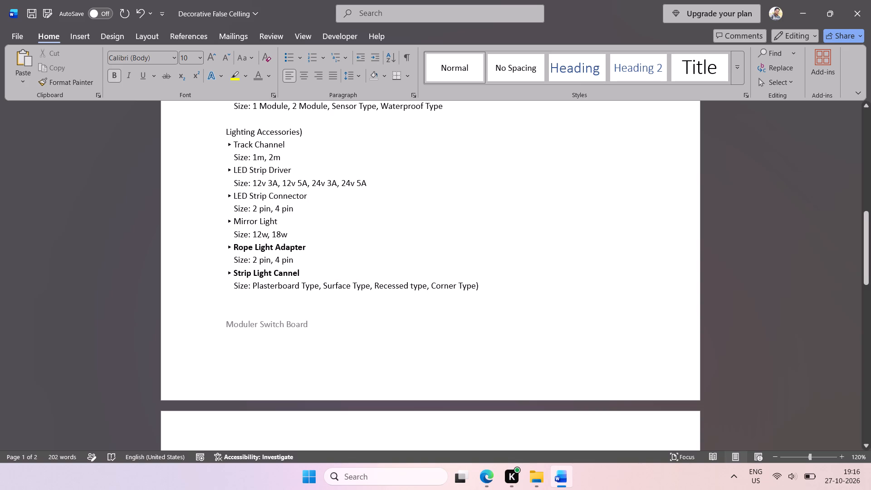
{"action": "left_click", "coordinate": [486, 289]}
{"action": "key", "text": "BackSpace"}
Remove the bold formatting from the Rope Light Adapter and Strip Light Cannel entries and save the document.
{"action": "left_click_drag", "start_coordinate": [482, 282], "coordinate": [220, 244]}
{"action": "key", "text": "ctrl+b"}
{"action": "key", "text": "ctrl+b"}
{"action": "left_click", "coordinate": [260, 288]}
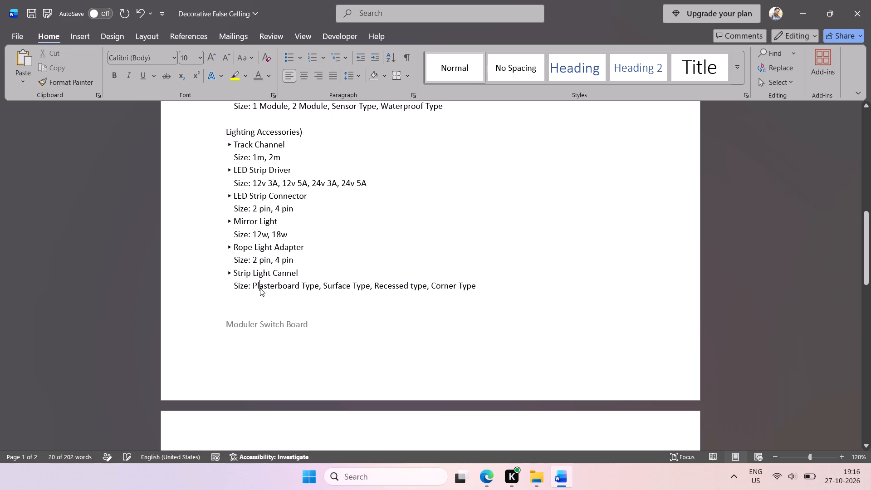
{"action": "key", "text": "ctrl+s"}
Adjust the blank lines below Strip Light Cannel's sizes so the Moduler Switch Board heading starts on the next page.
{"action": "left_click", "coordinate": [251, 304]}
{"action": "key", "text": "BackSpace"}
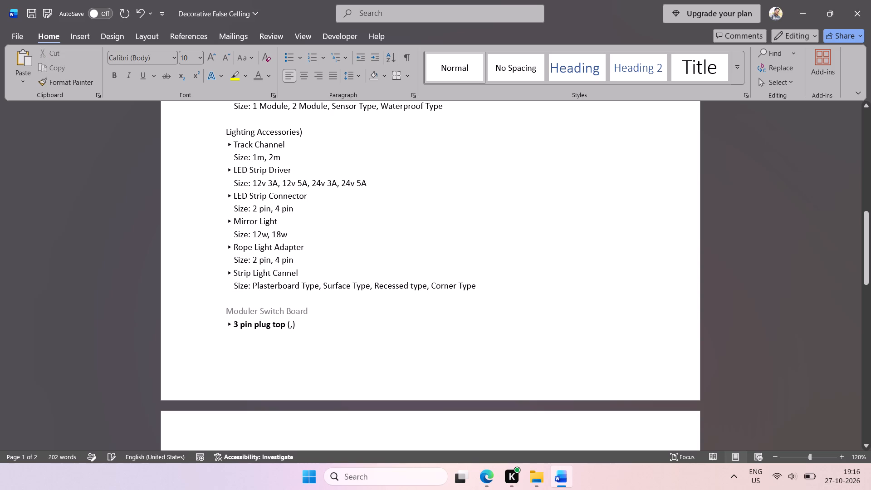
{"action": "left_click", "coordinate": [225, 305]}
{"action": "key", "text": "Return"}
{"action": "key", "text": "Return"}
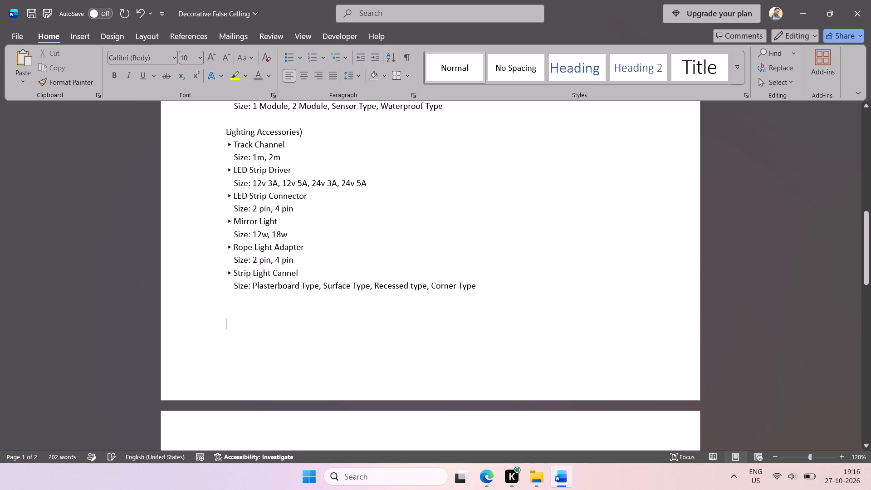
Replace the bulleted "Size:" labels under 3 pin plug top and Heat Shrink Sleeve with the indented label from LED Strip Driver.
{"action": "scroll", "coordinate": [304, 322], "scroll_direction": "up", "scroll_amount": 1}
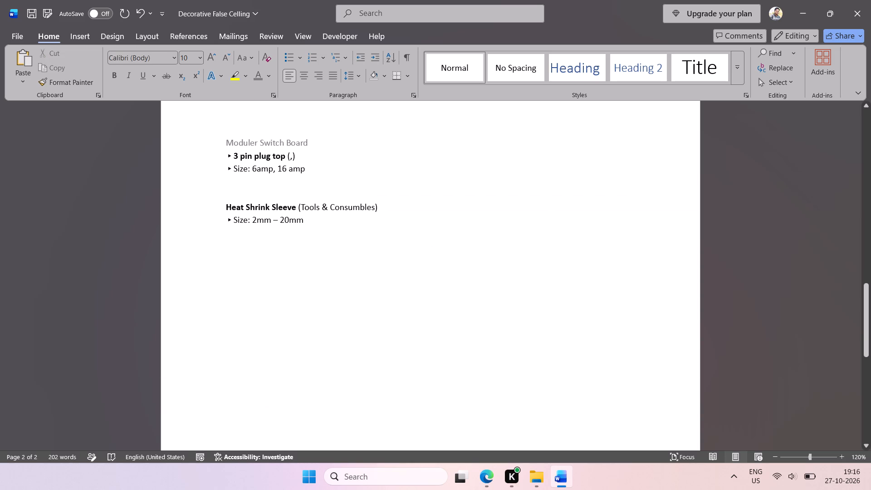
{"action": "scroll", "coordinate": [304, 322], "scroll_direction": "up", "scroll_amount": 1}
{"action": "scroll", "coordinate": [304, 322], "scroll_direction": "down", "scroll_amount": 1}
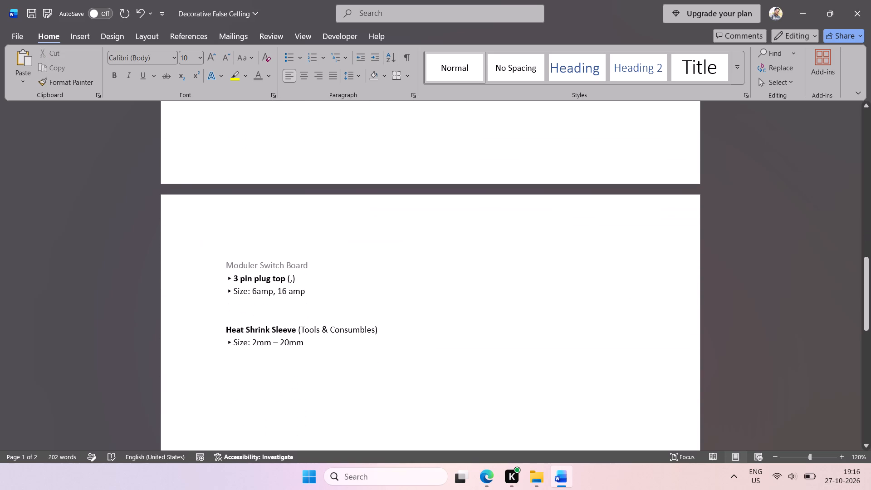
{"action": "scroll", "coordinate": [304, 322], "scroll_direction": "down", "scroll_amount": 1}
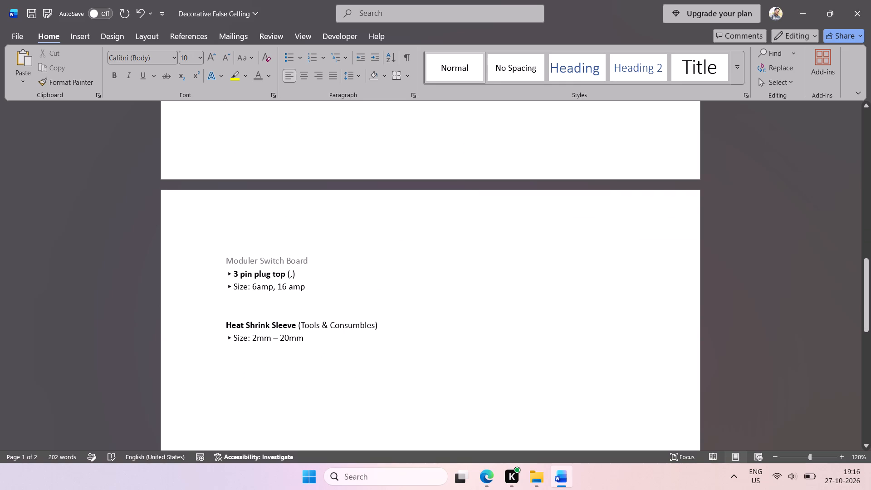
{"action": "scroll", "coordinate": [268, 178], "scroll_direction": "up", "scroll_amount": 1}
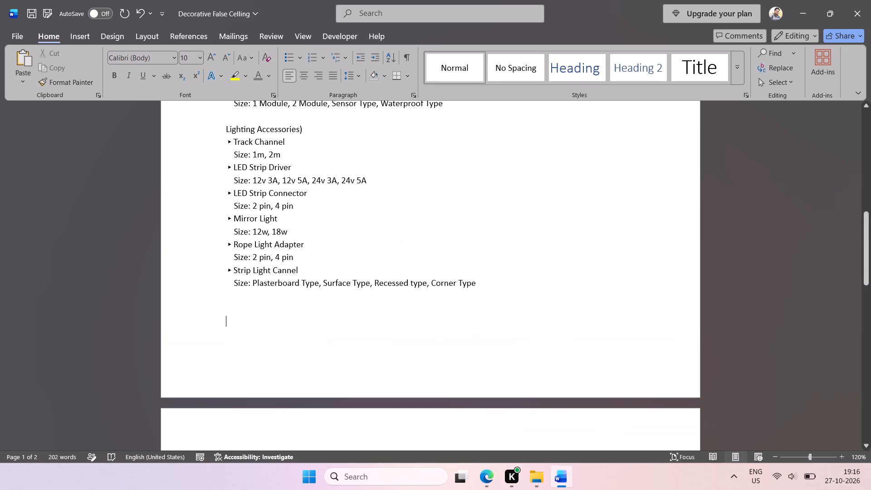
{"action": "scroll", "coordinate": [237, 197], "scroll_direction": "up", "scroll_amount": 1}
{"action": "left_click_drag", "start_coordinate": [250, 178], "coordinate": [180, 177]}
{"action": "key", "text": "ctrl+c"}
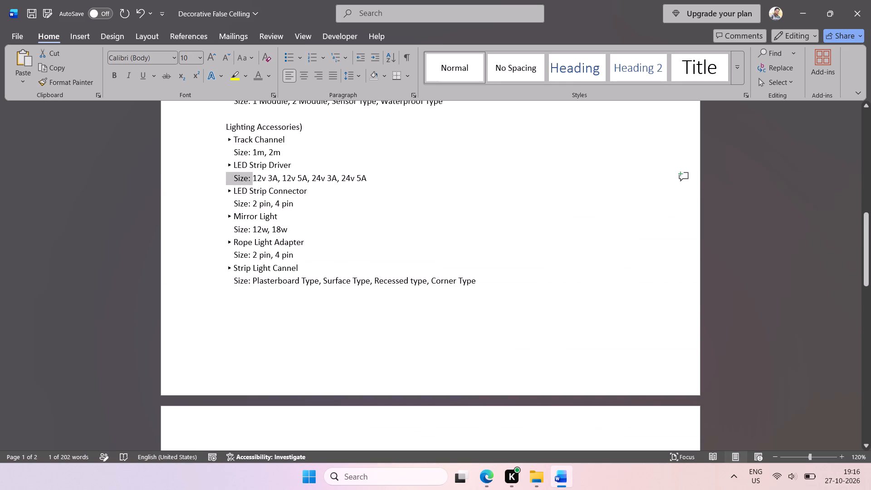
{"action": "scroll", "coordinate": [264, 263], "scroll_direction": "down", "scroll_amount": 1}
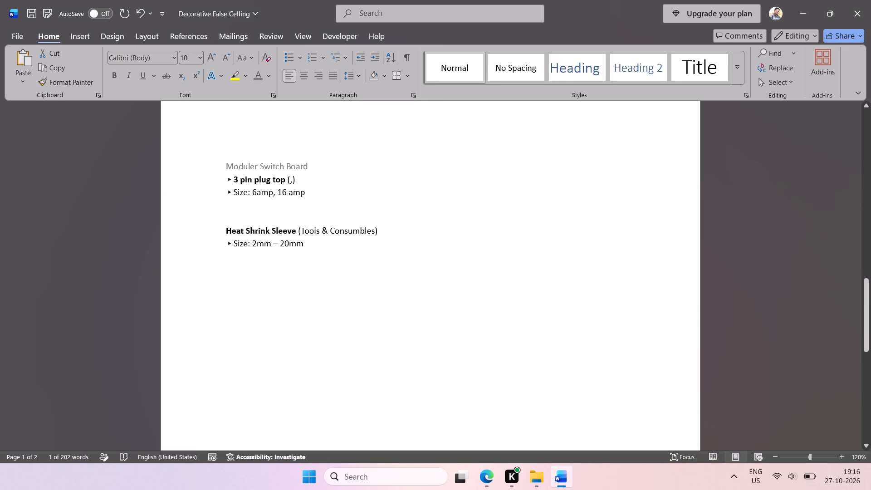
{"action": "left_click_drag", "start_coordinate": [251, 193], "coordinate": [196, 191]}
{"action": "key", "text": "ctrl+v"}
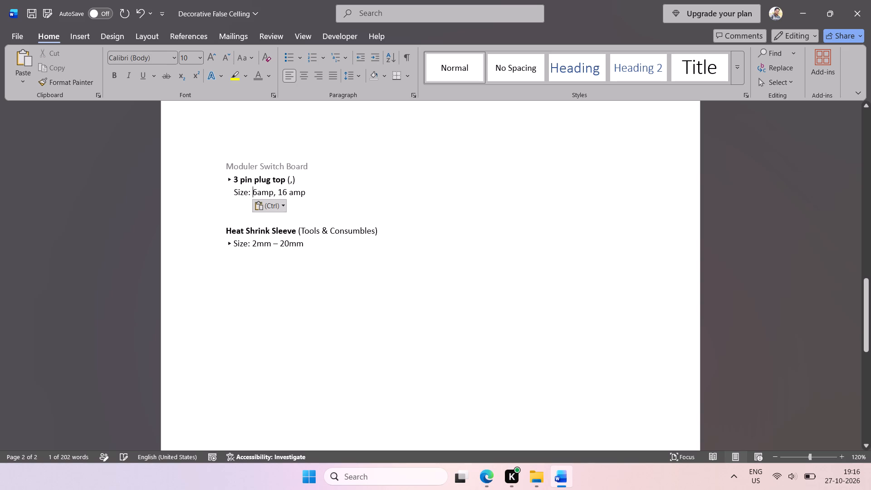
{"action": "left_click_drag", "start_coordinate": [252, 245], "coordinate": [194, 244]}
{"action": "key", "text": "ctrl+v"}
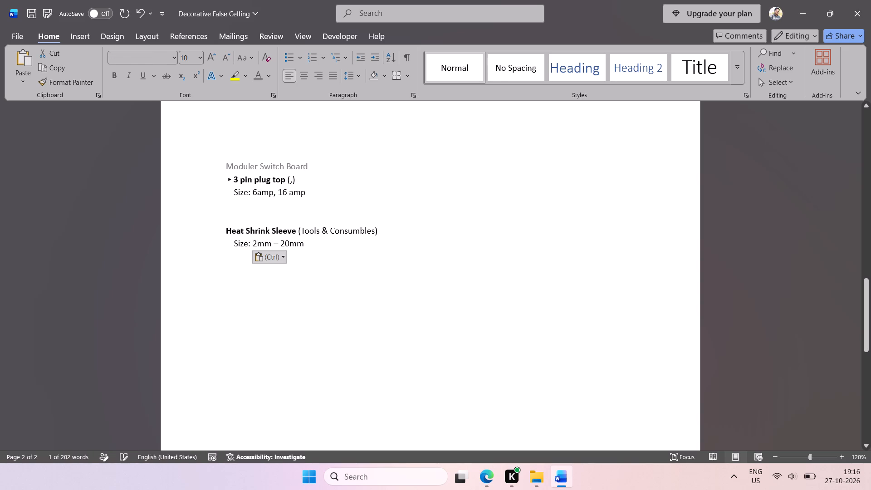
Copy the arrow bullet from 3 pin plug top in front of the Heat Shrink Sleeve name.
{"action": "left_click_drag", "start_coordinate": [236, 180], "coordinate": [200, 180]}
{"action": "left_click", "coordinate": [224, 192]}
{"action": "left_click_drag", "start_coordinate": [233, 181], "coordinate": [209, 180]}
{"action": "key", "text": "ctrl+c"}
{"action": "left_click", "coordinate": [225, 231]}
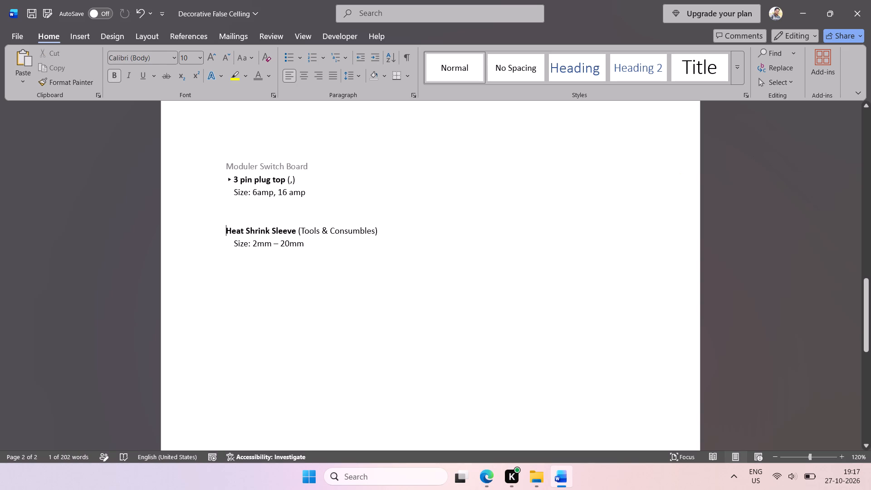
{"action": "key", "text": "ctrl+v"}
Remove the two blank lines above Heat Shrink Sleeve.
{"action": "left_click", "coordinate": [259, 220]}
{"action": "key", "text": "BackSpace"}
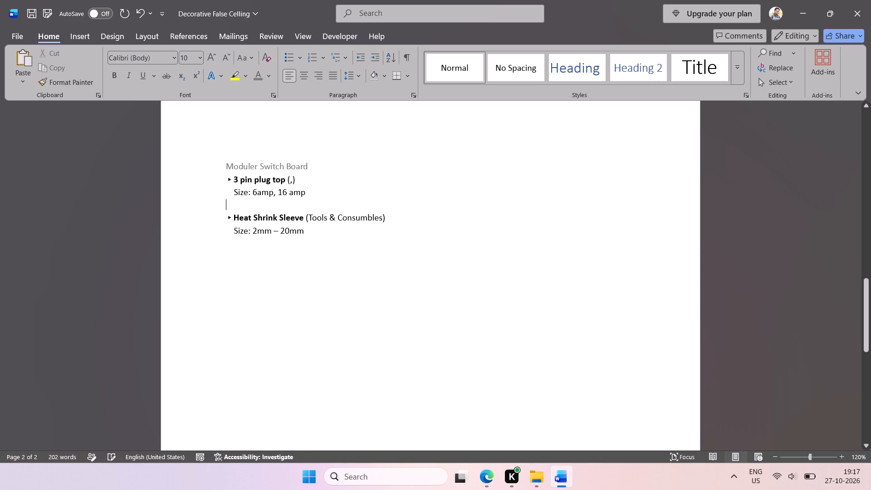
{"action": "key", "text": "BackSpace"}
Delete the leftover "(,)" after the 3 pin plug top name.
{"action": "left_click_drag", "start_coordinate": [307, 179], "coordinate": [294, 179]}
{"action": "key", "text": "BackSpace"}
{"action": "key", "text": "BackSpace"}
{"action": "key", "text": "BackSpace"}
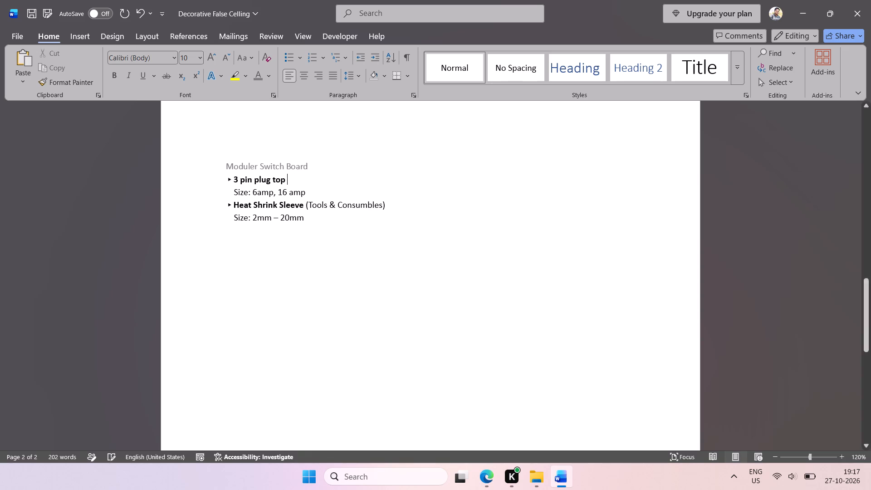
{"action": "key", "text": "BackSpace"}
Change the case of the plug top item's name so it reads "3 Pin Plug Top".
{"action": "left_click_drag", "start_coordinate": [301, 185], "coordinate": [229, 185]}
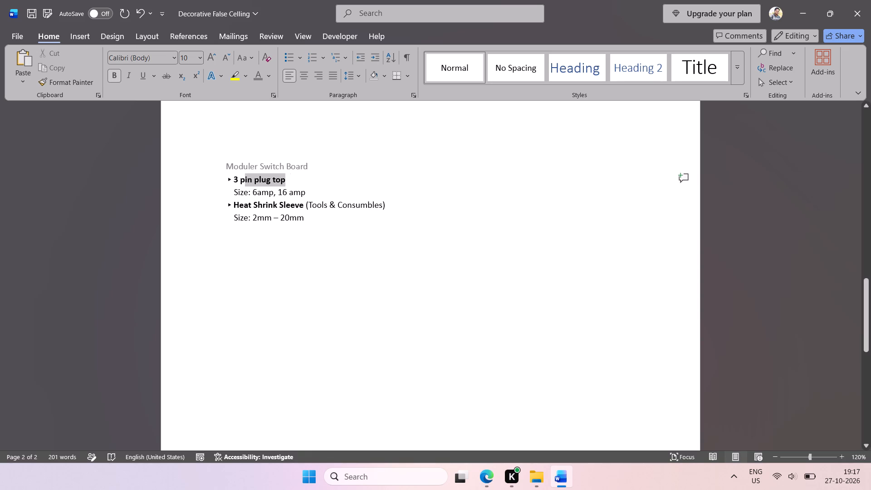
{"action": "left_click_drag", "start_coordinate": [229, 185], "coordinate": [200, 186]}
{"action": "key", "text": "shift+F3"}
{"action": "key", "text": "shift+F3"}
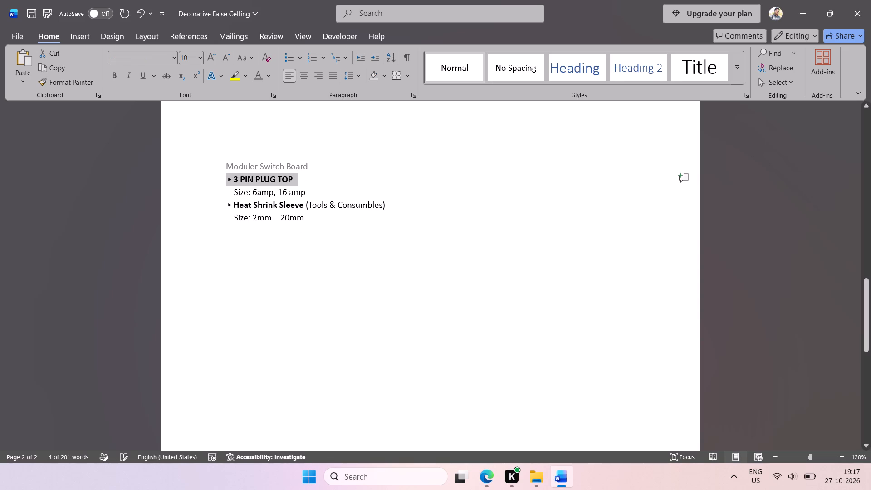
{"action": "key", "text": "shift+F3"}
{"action": "key", "text": "shift+F3"}
{"action": "left_click", "coordinate": [329, 263]}
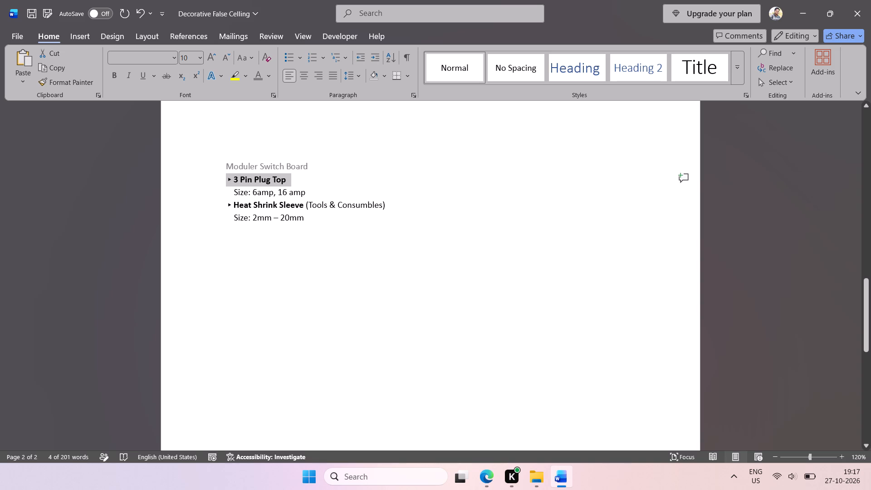
Add the grey heading "Tools & Consumbles" above Heat Shrink Sleeve, matching Moduler Switch Board's formatting, with one blank line above it.
{"action": "left_click", "coordinate": [392, 203]}
{"action": "left_click", "coordinate": [312, 193]}
{"action": "key", "text": "Return"}
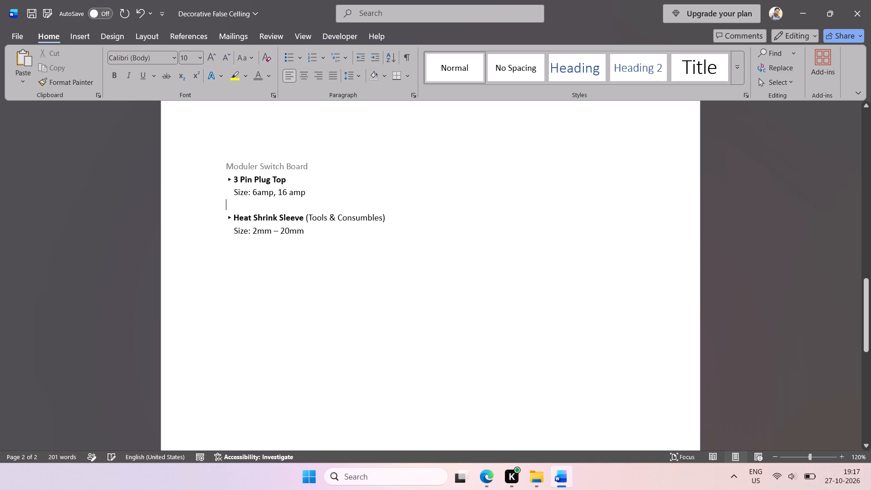
{"action": "key", "text": "Return"}
{"action": "double_click", "coordinate": [300, 164]}
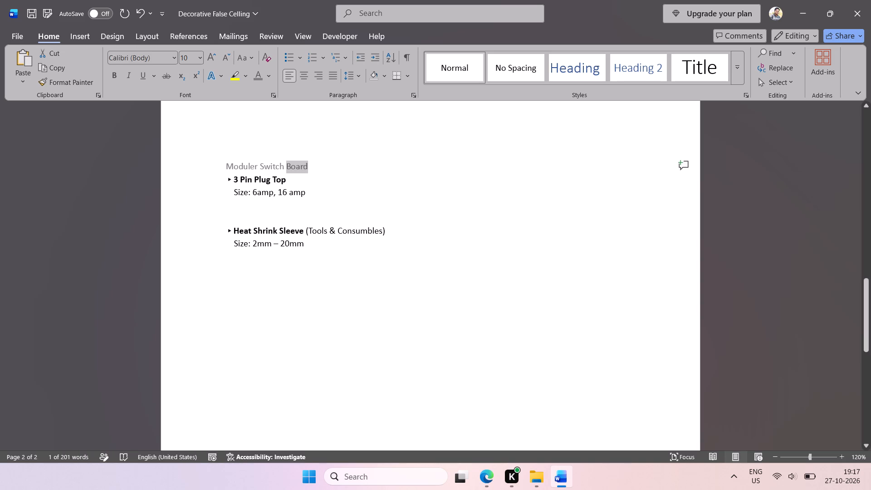
{"action": "key", "text": "ctrl+c"}
{"action": "left_click", "coordinate": [239, 212]}
{"action": "key", "text": "ctrl+v"}
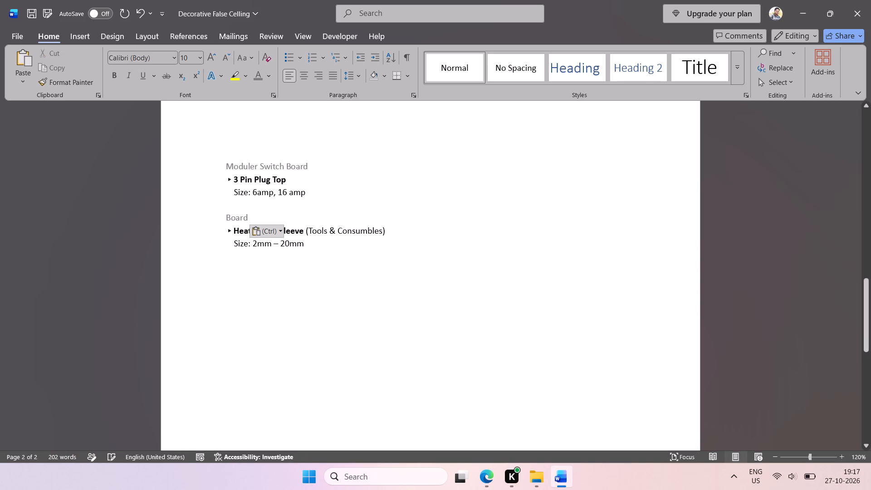
{"action": "left_click_drag", "start_coordinate": [382, 230], "coordinate": [318, 231]}
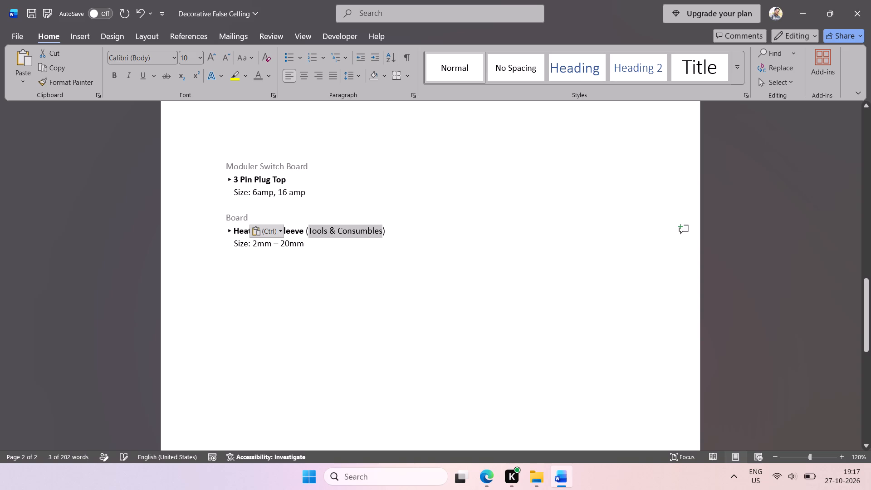
{"action": "key", "text": "ctrl+c"}
{"action": "double_click", "coordinate": [234, 219]}
{"action": "right_click", "coordinate": [233, 219]}
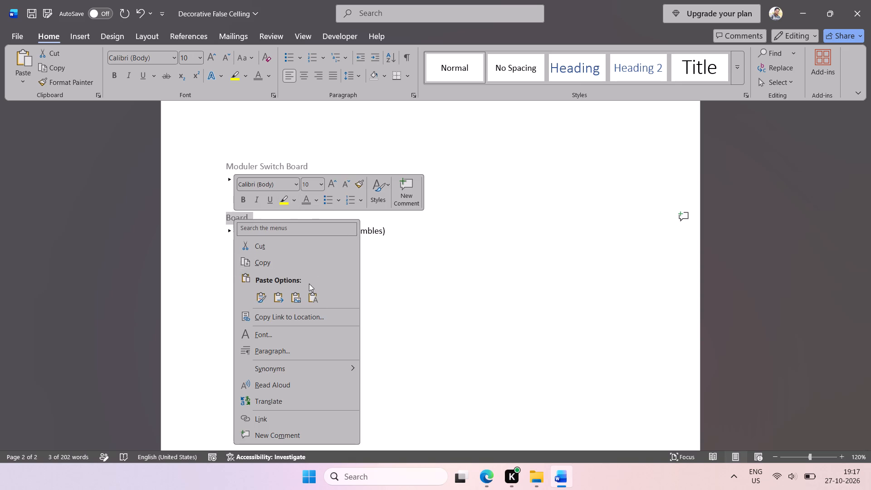
{"action": "left_click", "coordinate": [311, 293]}
{"action": "key", "text": "Return"}
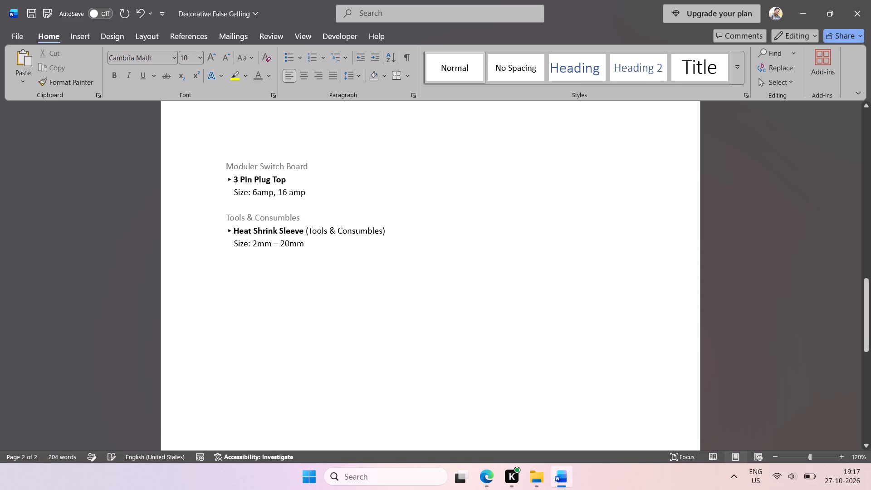
Delete the "(Tools & Consumbles)" tag after the Heat Shrink Sleeve name.
{"action": "left_click_drag", "start_coordinate": [411, 233], "coordinate": [315, 232]}
{"action": "key", "text": "BackSpace"}
{"action": "key", "text": "BackSpace"}
{"action": "key", "text": "BackSpace"}
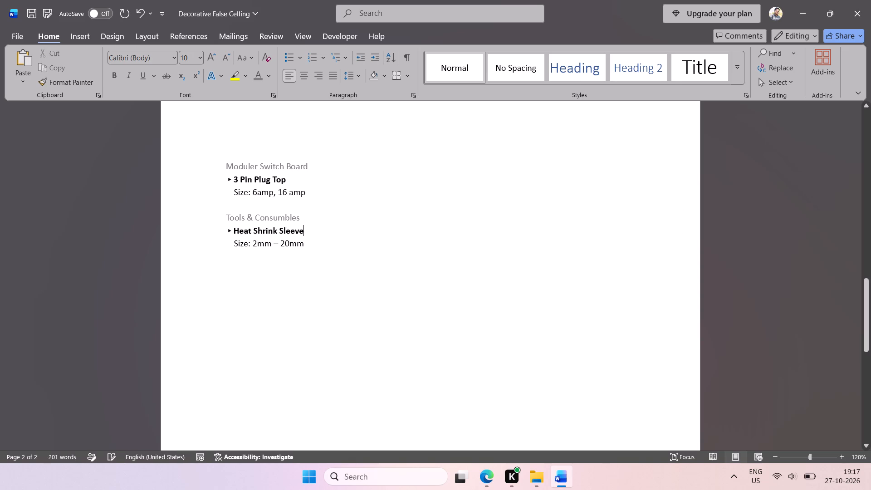
Remove the bold formatting from the 3 Pin Plug Top and Heat Shrink Sleeve entries and save the document.
{"action": "left_click_drag", "start_coordinate": [305, 250], "coordinate": [245, 187]}
{"action": "left_click", "coordinate": [221, 164]}
{"action": "left_click_drag", "start_coordinate": [222, 167], "coordinate": [289, 243]}
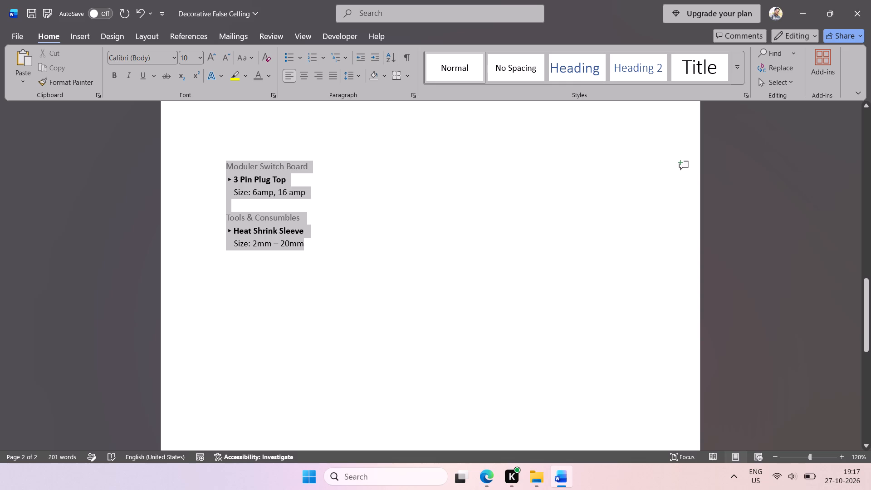
{"action": "left_click_drag", "start_coordinate": [289, 243], "coordinate": [294, 246]}
{"action": "key", "text": "ctrl+b"}
{"action": "key", "text": "ctrl+b"}
{"action": "left_click", "coordinate": [333, 225]}
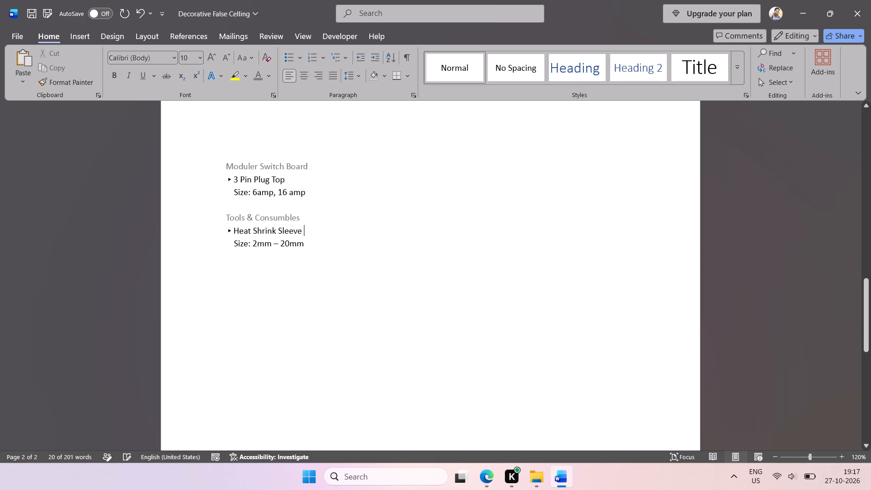
{"action": "key", "text": "ctrl+s"}
Close the Decorative False Celling document and open Light Fitting from the House Material folder.
{"action": "left_click", "coordinate": [869, 3]}
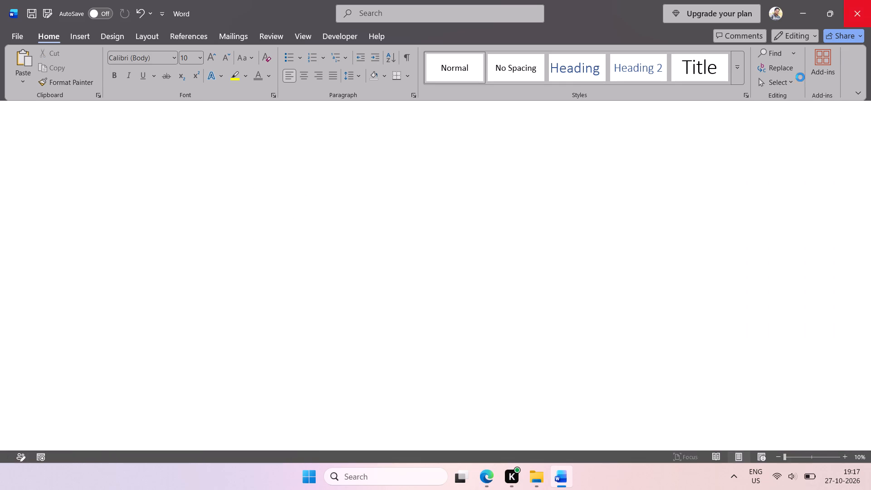
{"action": "left_click", "coordinate": [389, 218]}
{"action": "left_click", "coordinate": [258, 292]}
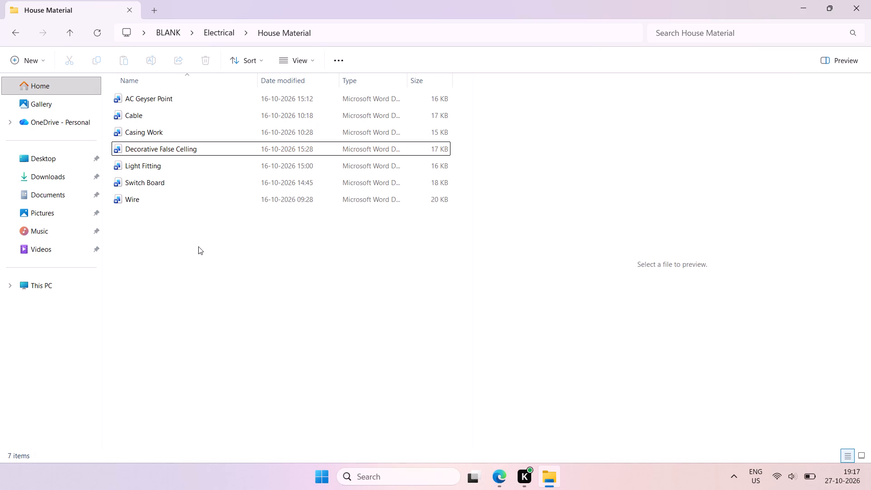
{"action": "left_click", "coordinate": [160, 169]}
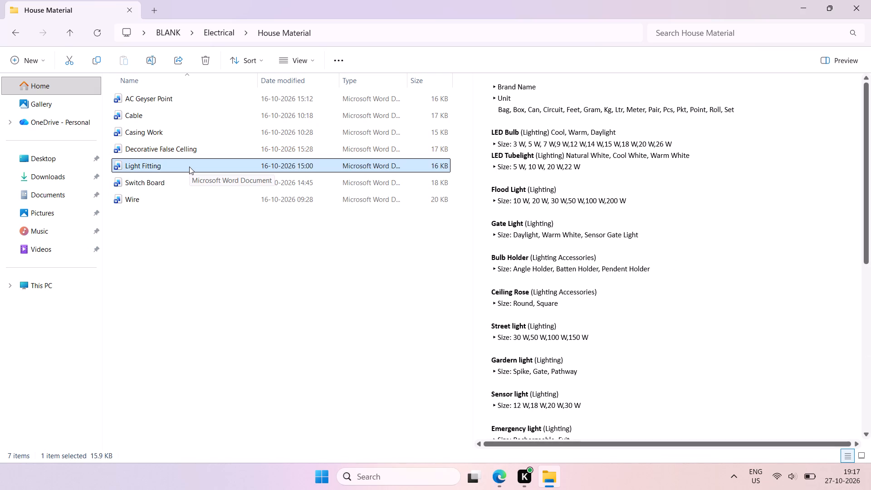
{"action": "double_click", "coordinate": [215, 166]}
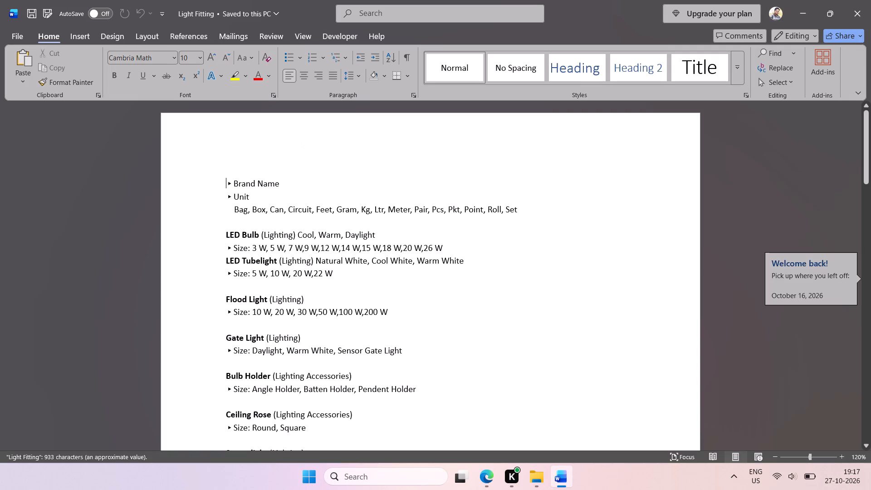
Remove the arrow bullets from Brand Name and Unit, and join the unit list onto one line starting "Unit: ".
{"action": "left_click_drag", "start_coordinate": [234, 182], "coordinate": [212, 184]}
{"action": "key", "text": "BackSpace"}
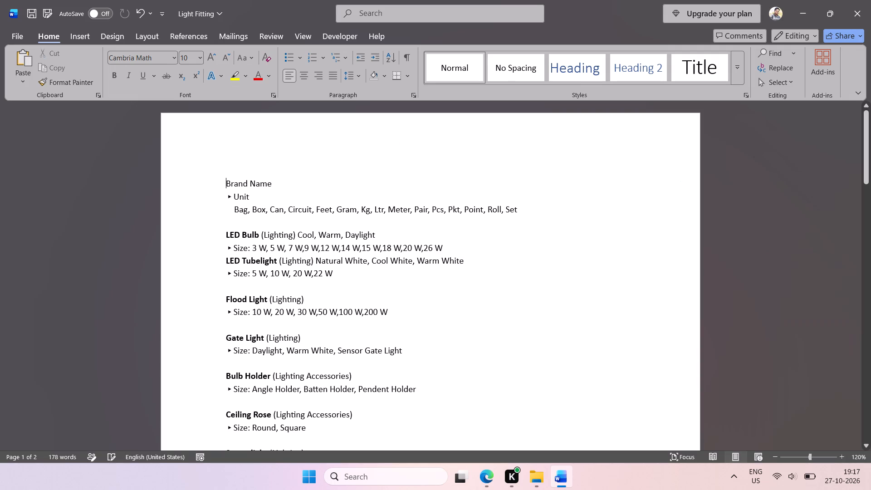
{"action": "left_click_drag", "start_coordinate": [233, 199], "coordinate": [197, 199]}
{"action": "key", "text": "BackSpace"}
{"action": "double_click", "coordinate": [228, 210]}
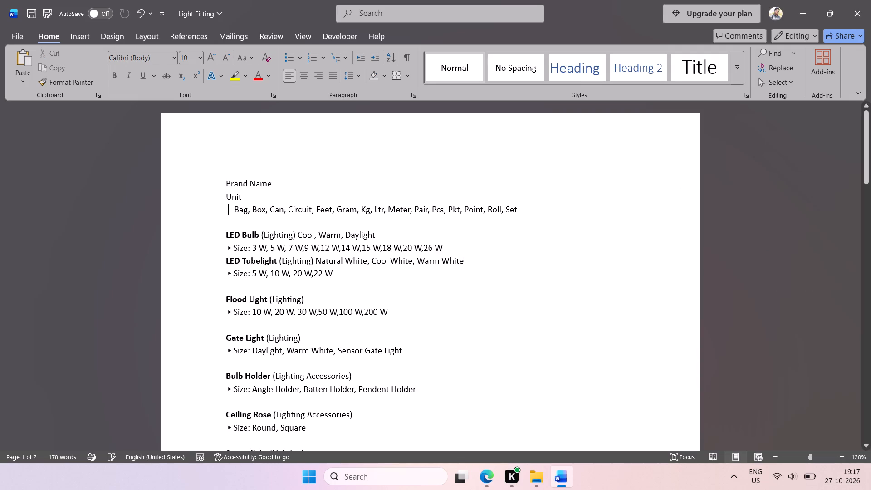
{"action": "key", "text": "BackSpace"}
{"action": "key", "text": "BackSpace"}
{"action": "type", "text": ":"}
{"action": "key", "text": "space"}
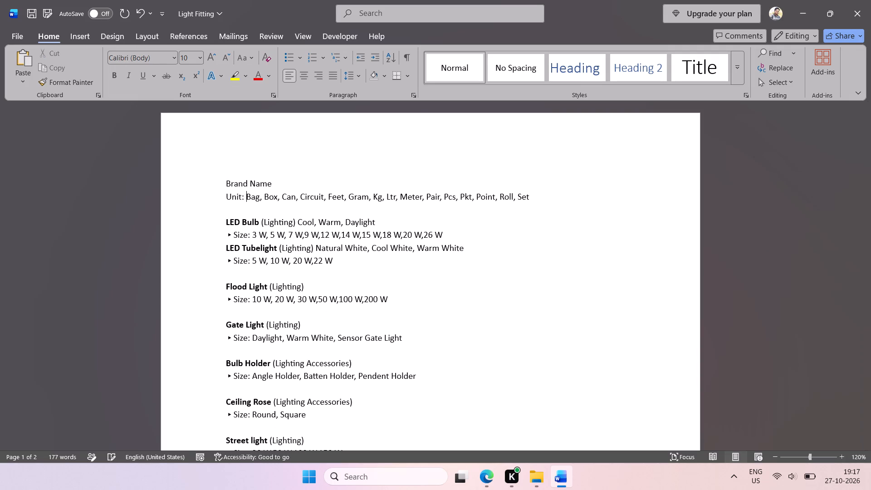
Colour the Brand Name and Unit lines grey and save the document.
{"action": "left_click_drag", "start_coordinate": [535, 194], "coordinate": [281, 171]}
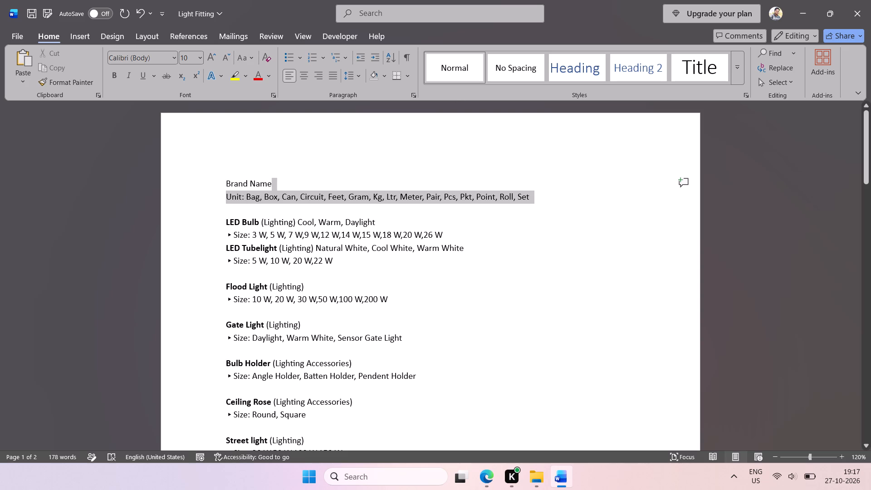
{"action": "left_click_drag", "start_coordinate": [281, 171], "coordinate": [229, 178]}
{"action": "left_click", "coordinate": [271, 74]}
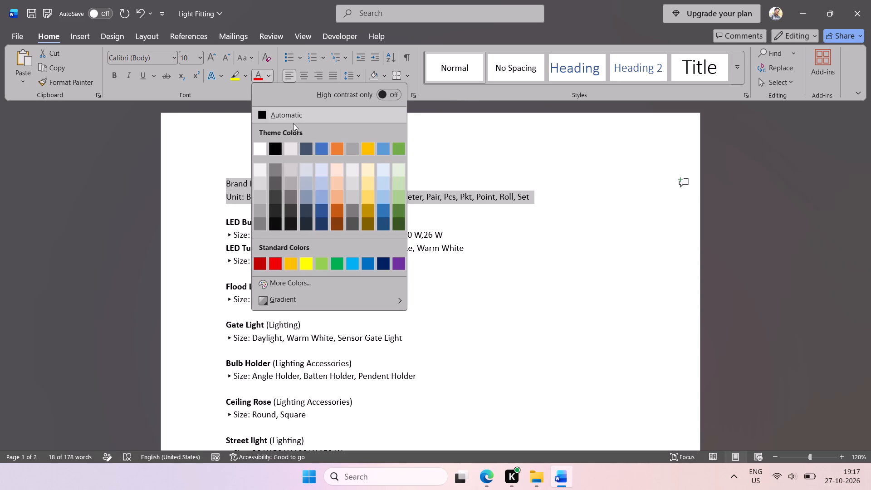
{"action": "left_click", "coordinate": [259, 224]}
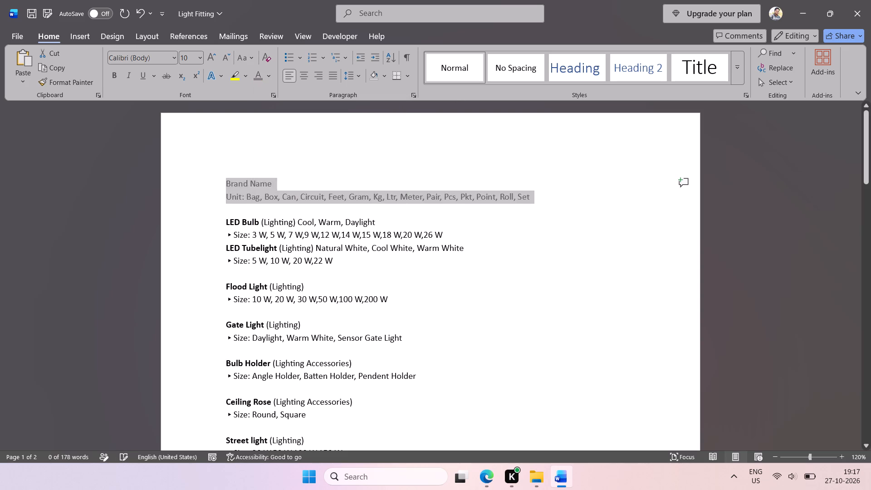
{"action": "left_click", "coordinate": [341, 215]}
{"action": "key", "text": "ctrl+s"}
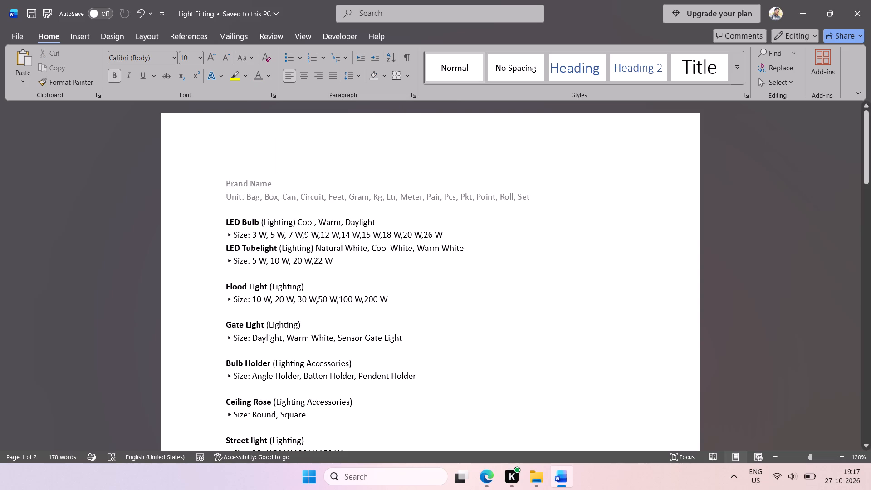
Add the heading line "Lighting" directly above LED Bulb, copied from its tag, with one blank line above it.
{"action": "scroll", "coordinate": [325, 237], "scroll_direction": "down", "scroll_amount": 1}
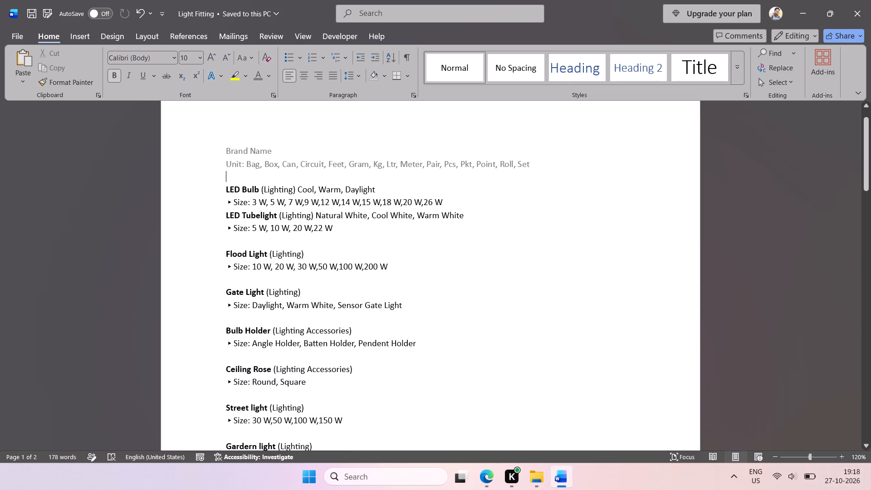
{"action": "double_click", "coordinate": [281, 191]}
{"action": "key", "text": "ctrl+c"}
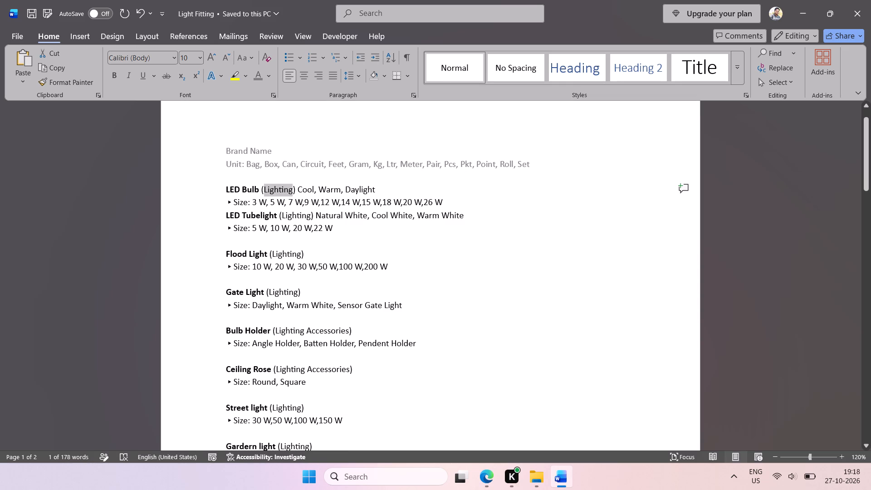
{"action": "left_click", "coordinate": [228, 188]}
{"action": "left_click", "coordinate": [225, 189]}
{"action": "key", "text": "Return"}
{"action": "key", "text": "Return"}
{"action": "left_click", "coordinate": [232, 197]}
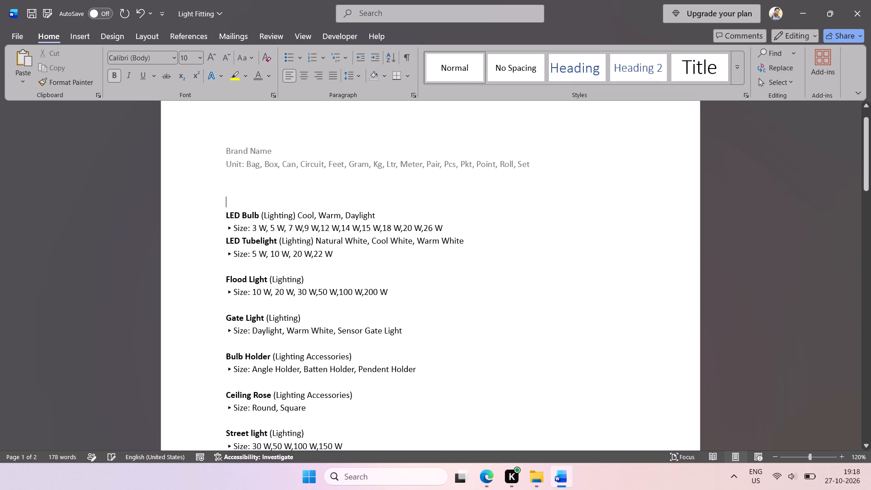
{"action": "key", "text": "ctrl+v"}
{"action": "left_click", "coordinate": [239, 186]}
{"action": "key", "text": "BackSpace"}
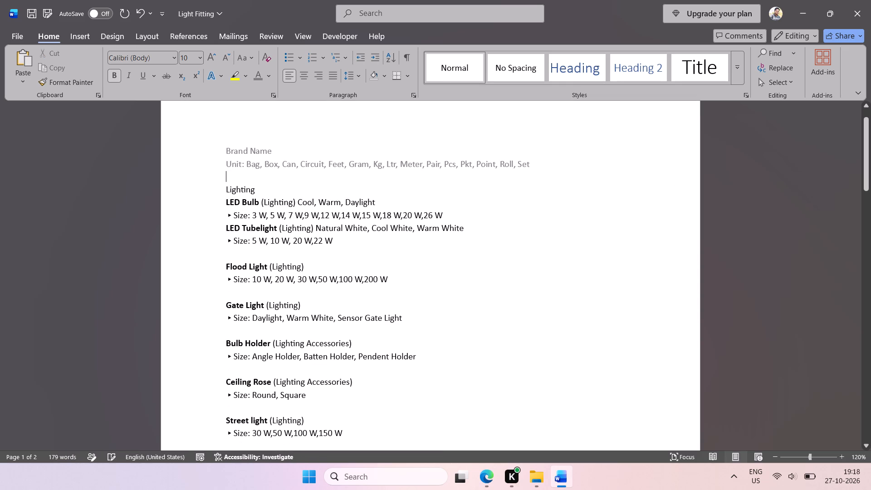
Remove the blank lines above the Flood Light and Gate Light entries.
{"action": "left_click", "coordinate": [256, 247]}
{"action": "key", "text": "BackSpace"}
{"action": "left_click", "coordinate": [268, 271]}
{"action": "key", "text": "BackSpace"}
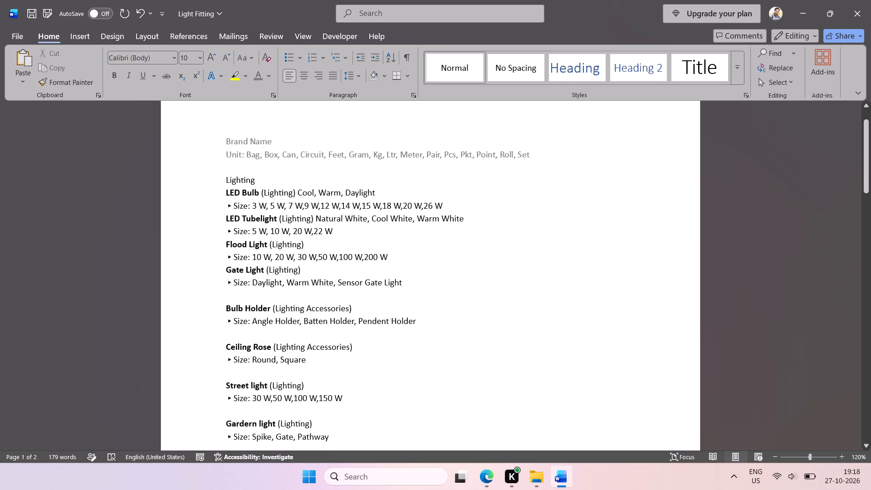
Open several blank lines below Gate Light and paste "Lighting Accessories)" from the tag as a heading line directly above Bulb Holder.
{"action": "left_click", "coordinate": [289, 297]}
{"action": "key", "text": "Return"}
{"action": "key", "text": "Return"}
{"action": "key", "text": "Return"}
{"action": "key", "text": "Return"}
{"action": "key", "text": "Return"}
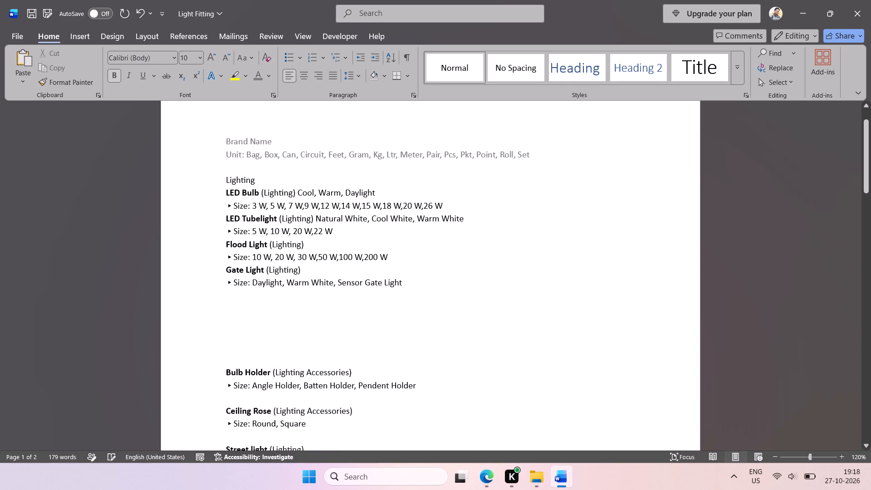
{"action": "left_click_drag", "start_coordinate": [350, 372], "coordinate": [286, 373]}
{"action": "key", "text": "ctrl+c"}
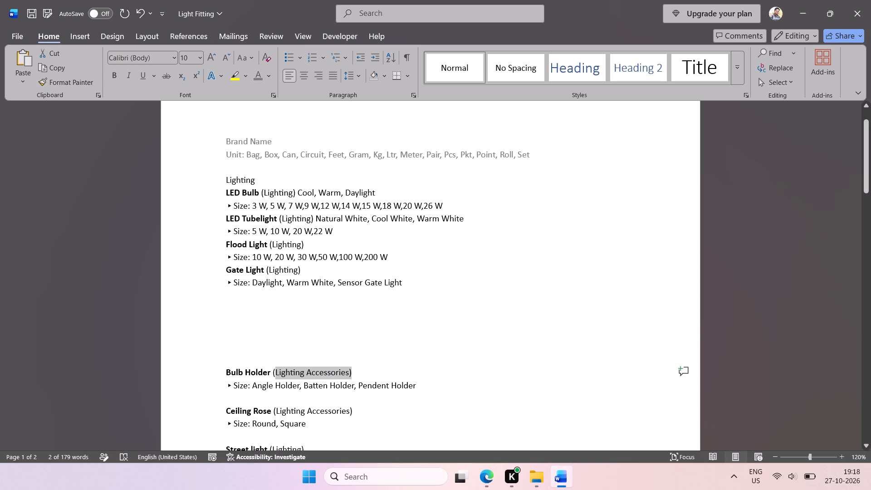
{"action": "left_click", "coordinate": [232, 351]}
{"action": "key", "text": "ctrl+v"}
{"action": "left_click", "coordinate": [236, 360]}
{"action": "key", "text": "BackSpace"}
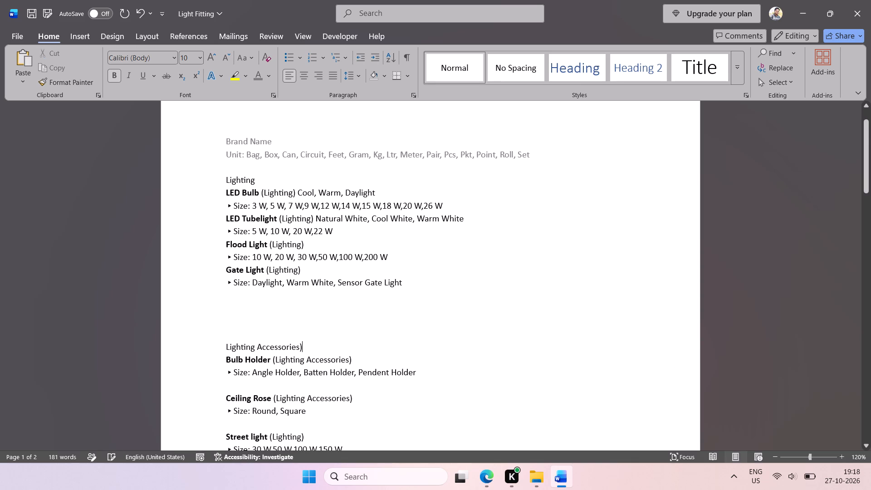
Remove the blank line between the Bulb Holder and Ceiling Rose entries.
{"action": "scroll", "coordinate": [295, 361], "scroll_direction": "down", "scroll_amount": 1}
{"action": "left_click", "coordinate": [288, 268]}
{"action": "key", "text": "BackSpace"}
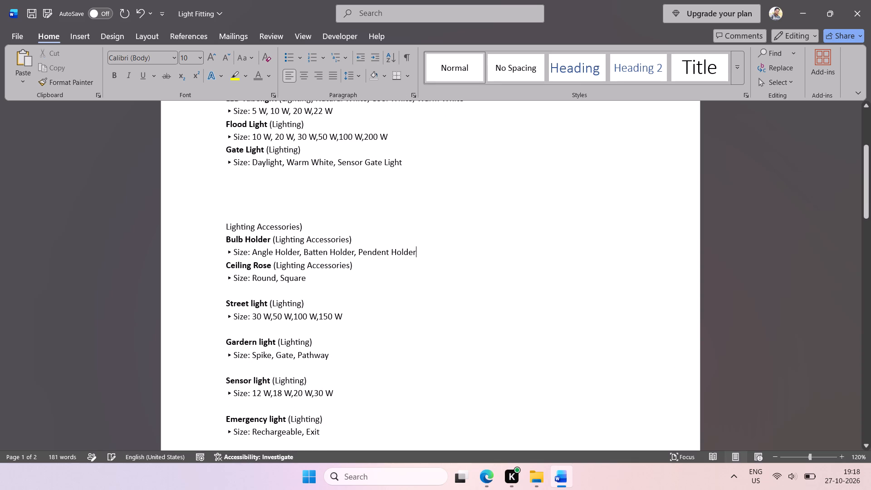
Move the Street light through Emergency light entries directly below Gate Light and remove the blank lines between them.
{"action": "left_click_drag", "start_coordinate": [321, 435], "coordinate": [243, 323]}
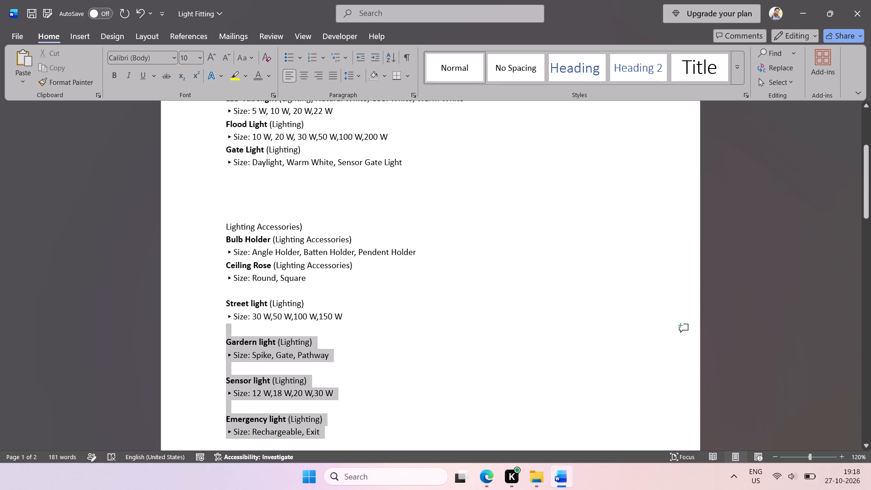
{"action": "left_click_drag", "start_coordinate": [243, 323], "coordinate": [235, 306]}
{"action": "key", "text": "ctrl+x"}
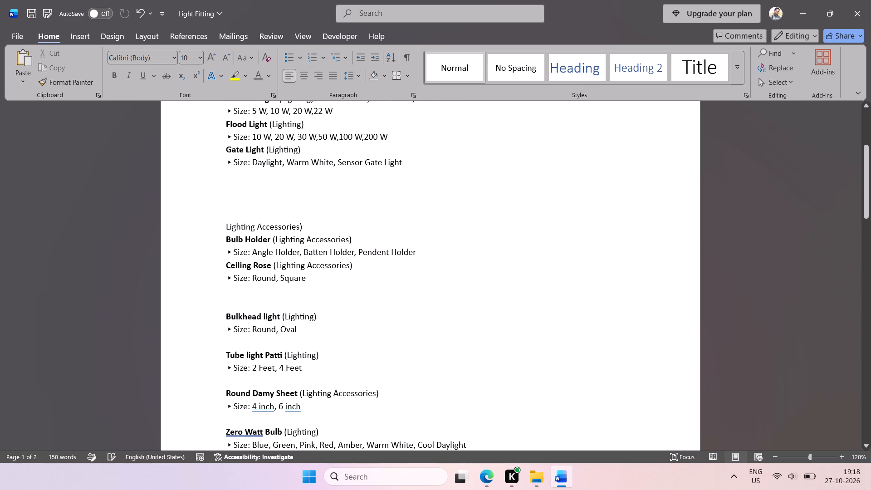
{"action": "scroll", "coordinate": [303, 253], "scroll_direction": "up", "scroll_amount": 1}
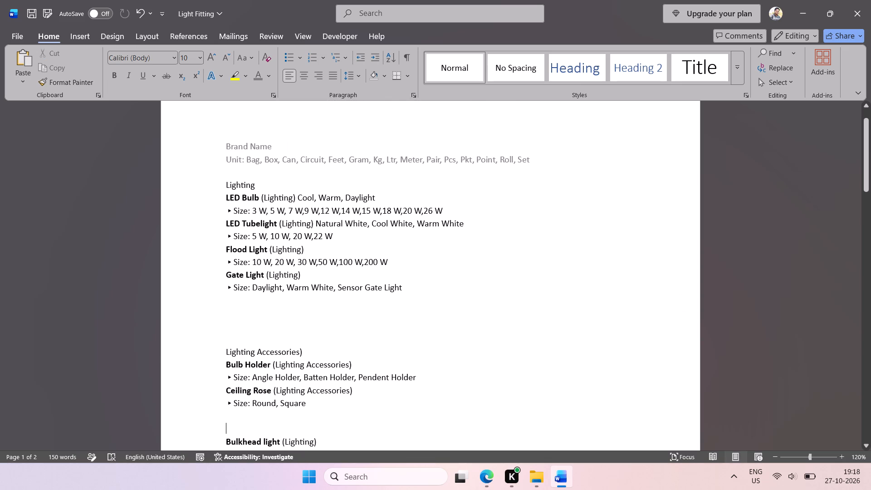
{"action": "left_click", "coordinate": [242, 300]}
{"action": "key", "text": "ctrl+v"}
{"action": "left_click", "coordinate": [244, 327]}
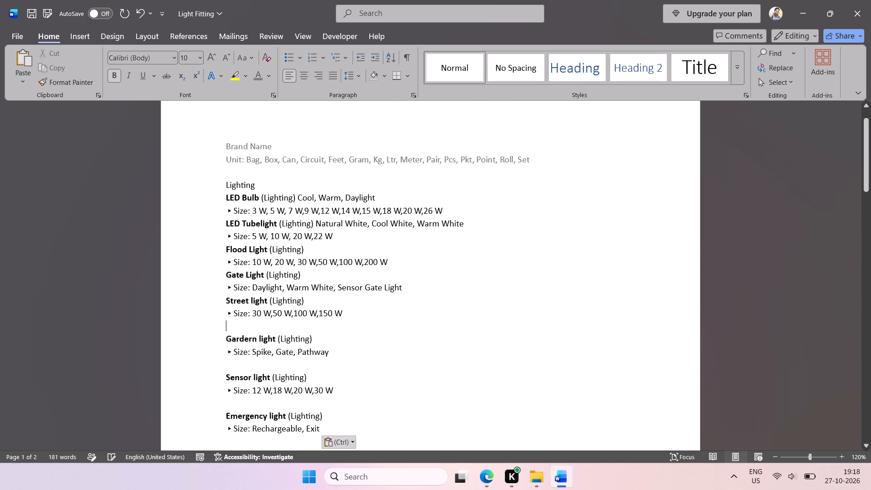
{"action": "key", "text": "BackSpace"}
{"action": "left_click", "coordinate": [245, 351]}
{"action": "key", "text": "BackSpace"}
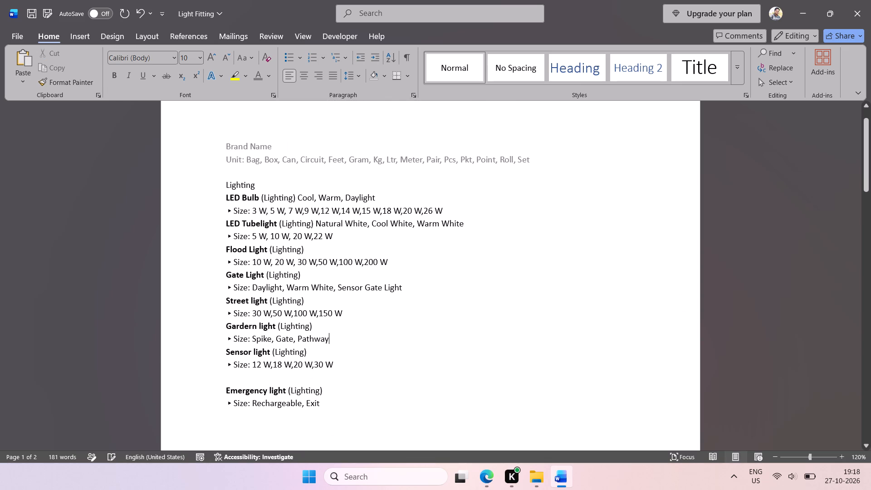
{"action": "left_click", "coordinate": [240, 378]}
{"action": "key", "text": "BackSpace"}
Move the Bulkhead light and Tube light Patti entries directly below Emergency light and remove the blank line between them.
{"action": "scroll", "coordinate": [365, 315], "scroll_direction": "down", "scroll_amount": 2}
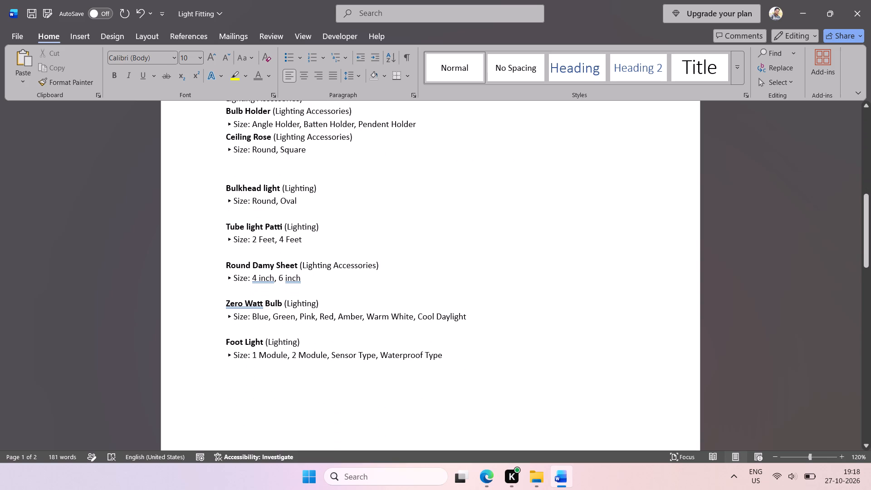
{"action": "scroll", "coordinate": [365, 315], "scroll_direction": "down", "scroll_amount": 1}
{"action": "left_click_drag", "start_coordinate": [306, 239], "coordinate": [231, 189]}
{"action": "key", "text": "ctrl+x"}
{"action": "scroll", "coordinate": [255, 172], "scroll_direction": "up", "scroll_amount": 2}
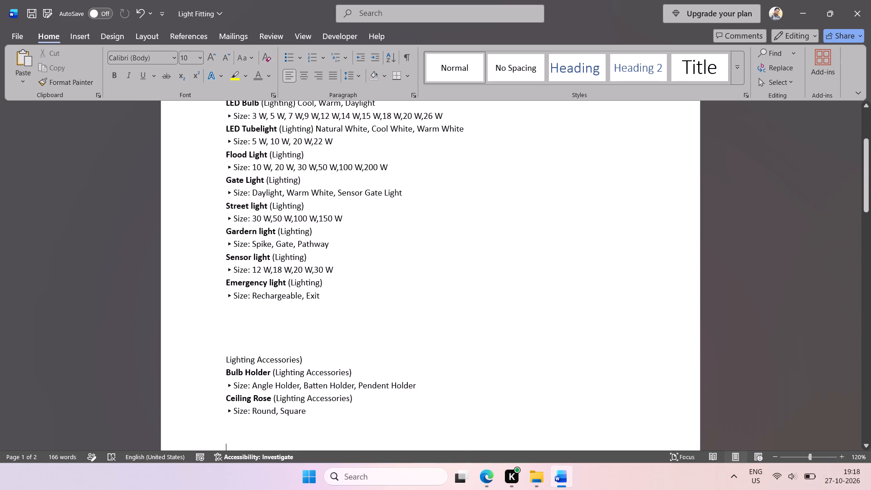
{"action": "left_click", "coordinate": [246, 311]}
{"action": "key", "text": "ctrl+v"}
{"action": "left_click", "coordinate": [241, 334]}
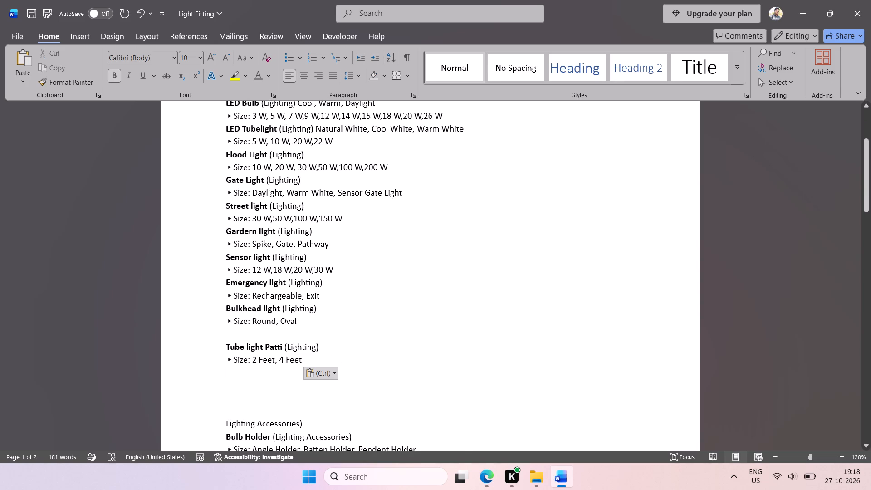
{"action": "key", "text": "BackSpace"}
Move the Zero Watt Bulb and Foot Light entries directly below Tube light Patti, removing the blank line between them and one after Foot Light.
{"action": "scroll", "coordinate": [354, 304], "scroll_direction": "down", "scroll_amount": 2}
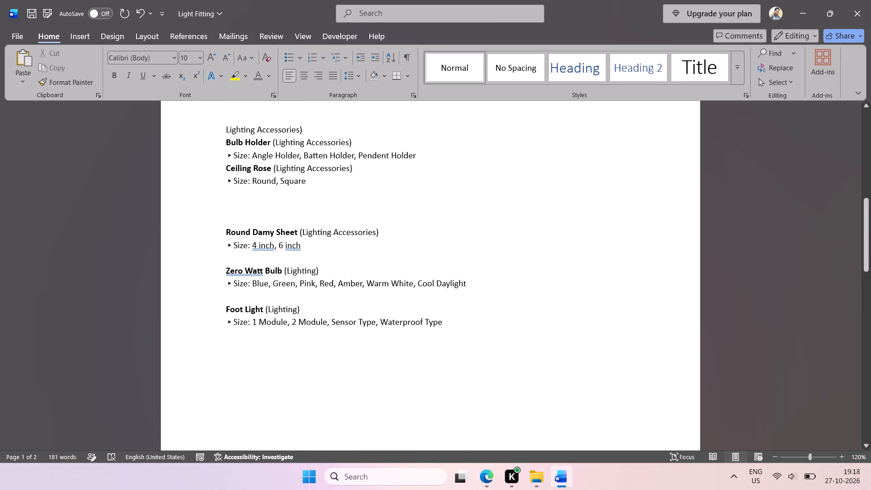
{"action": "scroll", "coordinate": [354, 304], "scroll_direction": "down", "scroll_amount": 1}
{"action": "left_click_drag", "start_coordinate": [446, 323], "coordinate": [239, 284]}
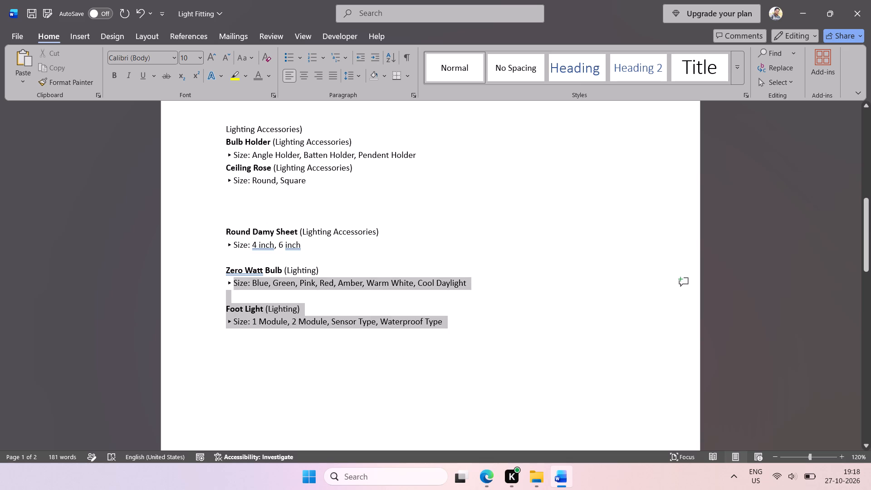
{"action": "left_click_drag", "start_coordinate": [239, 284], "coordinate": [216, 276]}
{"action": "key", "text": "ctrl+x"}
{"action": "scroll", "coordinate": [259, 217], "scroll_direction": "up", "scroll_amount": 1}
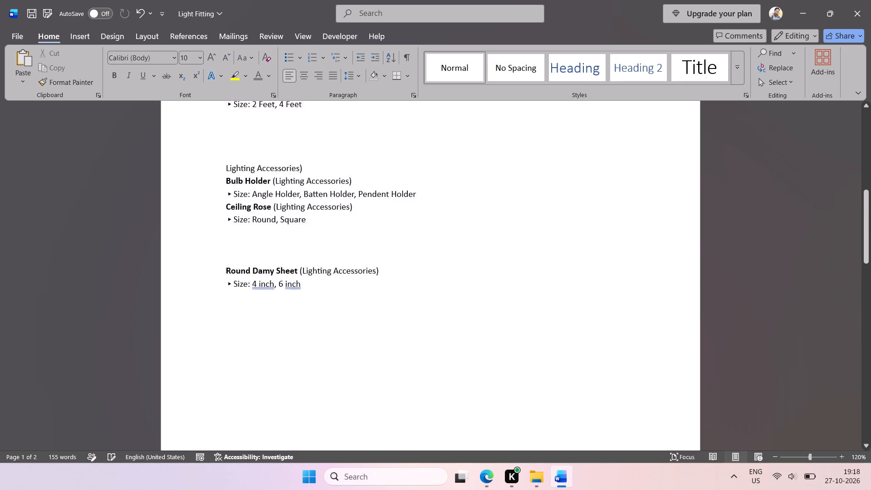
{"action": "scroll", "coordinate": [259, 217], "scroll_direction": "up", "scroll_amount": 1}
{"action": "left_click", "coordinate": [245, 257]}
{"action": "key", "text": "ctrl+v"}
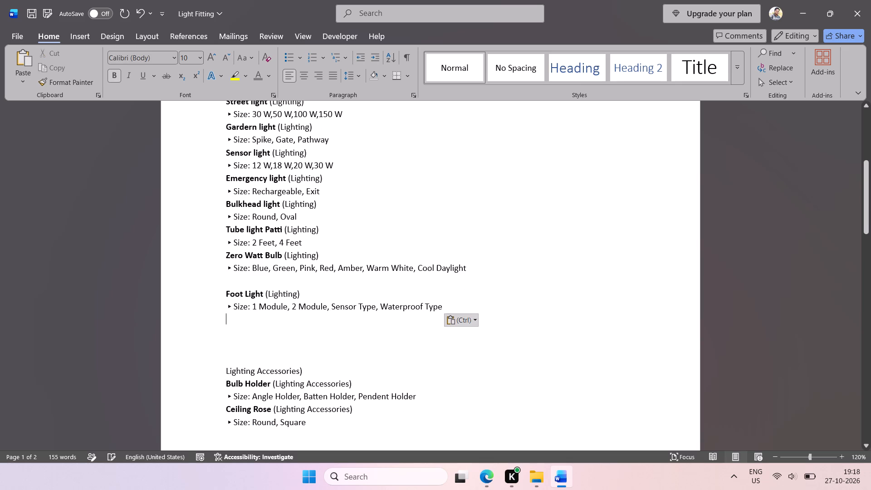
{"action": "left_click", "coordinate": [248, 281]}
{"action": "key", "text": "BackSpace"}
{"action": "left_click", "coordinate": [244, 311]}
{"action": "key", "text": "BackSpace"}
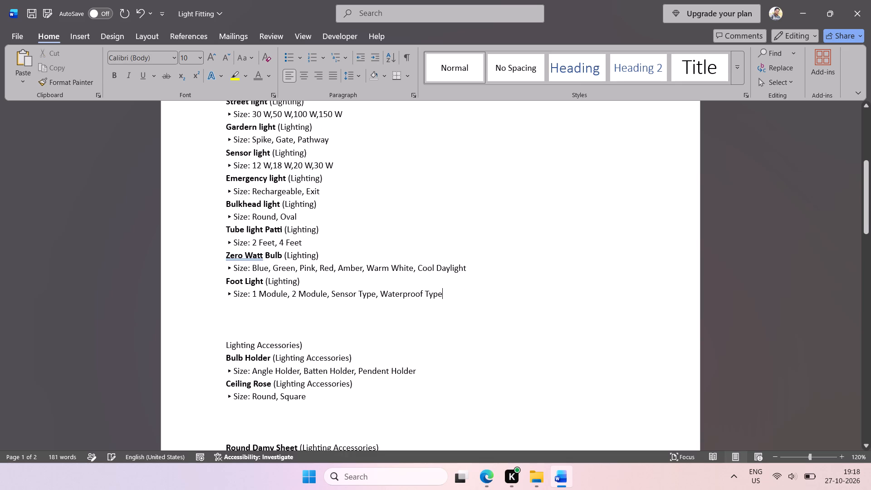
Remove the blank lines between Ceiling Rose and Round Damy Sheet under Lighting Accessories.
{"action": "scroll", "coordinate": [327, 285], "scroll_direction": "down", "scroll_amount": 1}
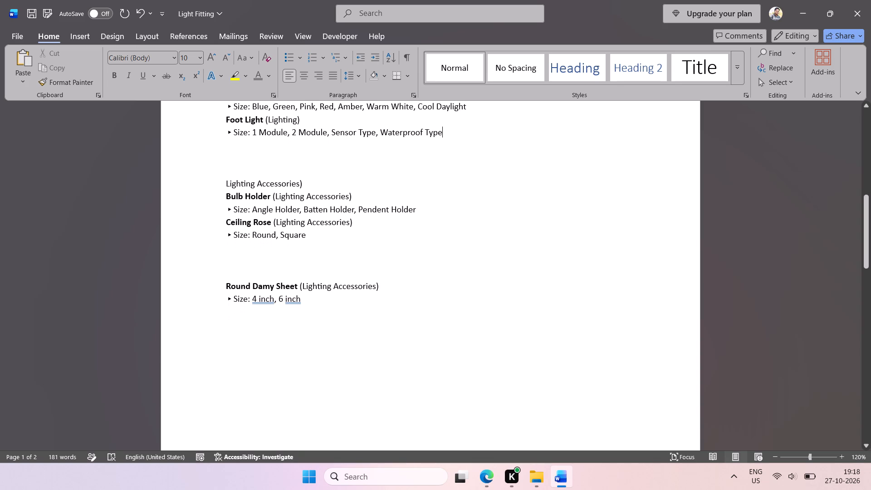
{"action": "scroll", "coordinate": [327, 285], "scroll_direction": "down", "scroll_amount": 1}
{"action": "left_click", "coordinate": [239, 305]}
{"action": "key", "text": "BackSpace"}
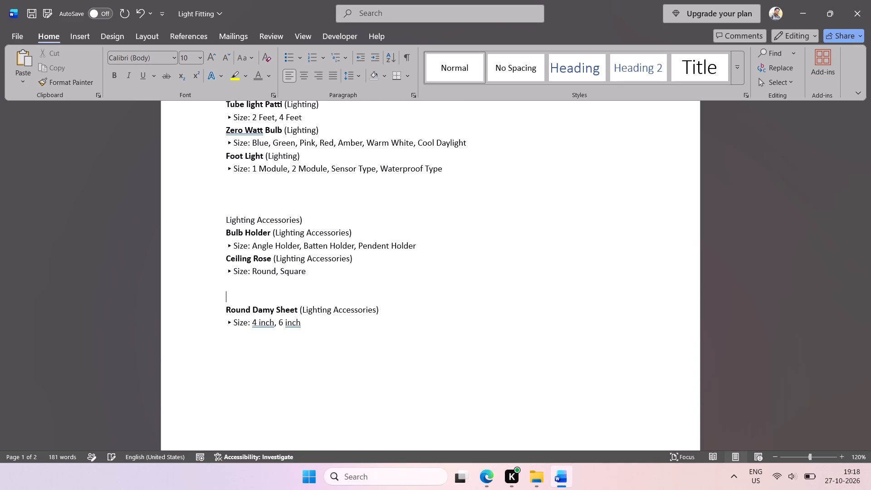
{"action": "key", "text": "BackSpace"}
{"action": "key", "text": "BackSpace"}
Delete the empty paragraphs after the last entry, including those on the blank second page.
{"action": "scroll", "coordinate": [372, 300], "scroll_direction": "down", "scroll_amount": 4}
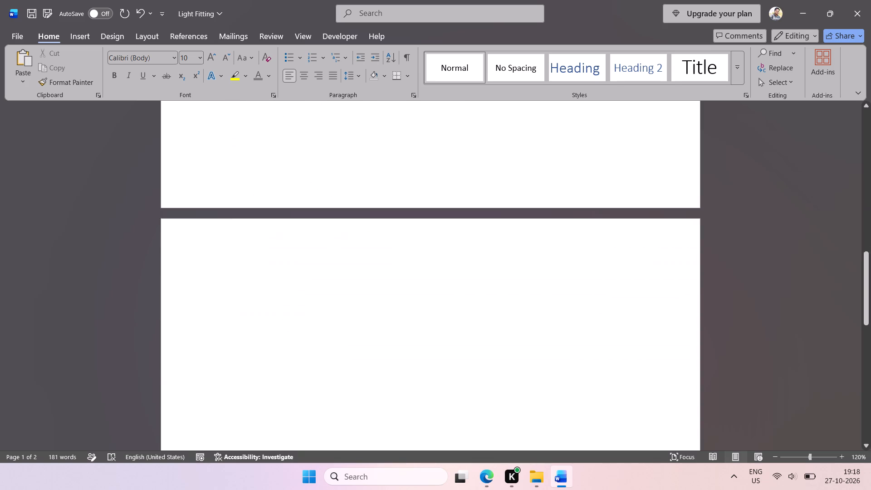
{"action": "scroll", "coordinate": [371, 300], "scroll_direction": "down", "scroll_amount": 2}
{"action": "scroll", "coordinate": [369, 300], "scroll_direction": "up", "scroll_amount": 2}
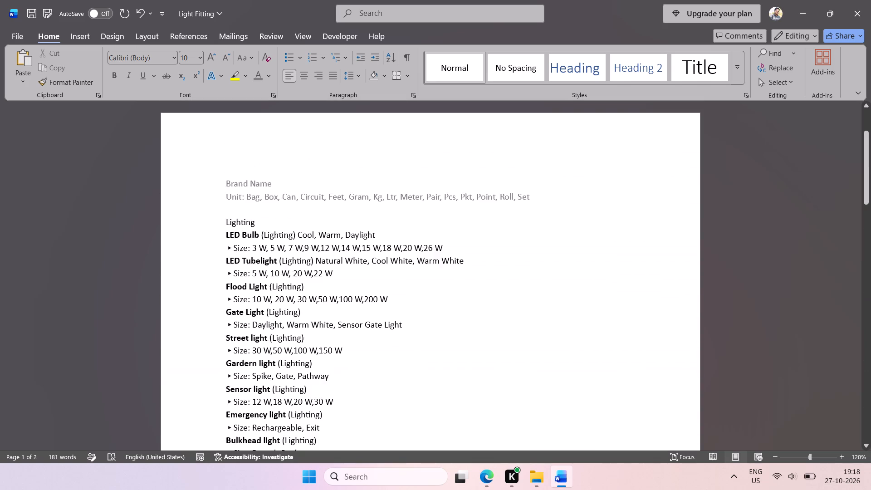
{"action": "scroll", "coordinate": [337, 329], "scroll_direction": "down", "scroll_amount": 2}
{"action": "left_click_drag", "start_coordinate": [308, 336], "coordinate": [376, 489]}
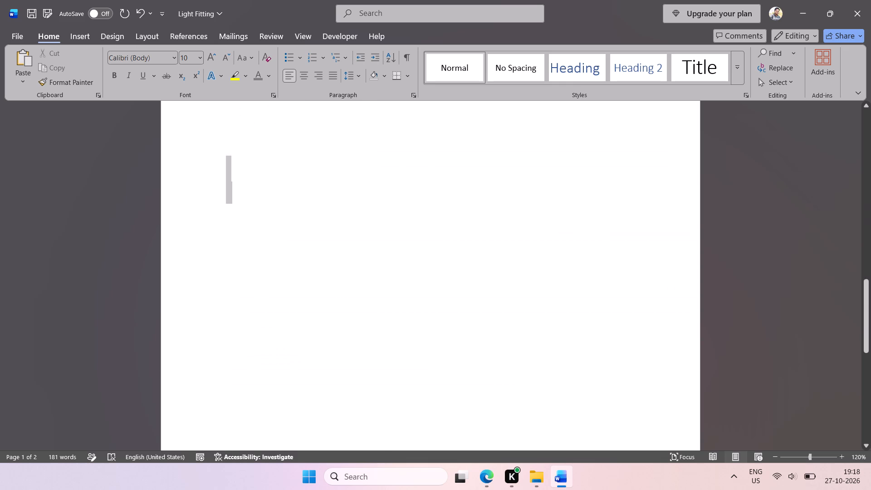
{"action": "left_click_drag", "start_coordinate": [376, 489], "coordinate": [377, 487]}
{"action": "key", "text": "BackSpace"}
{"action": "scroll", "coordinate": [348, 234], "scroll_direction": "up", "scroll_amount": 5}
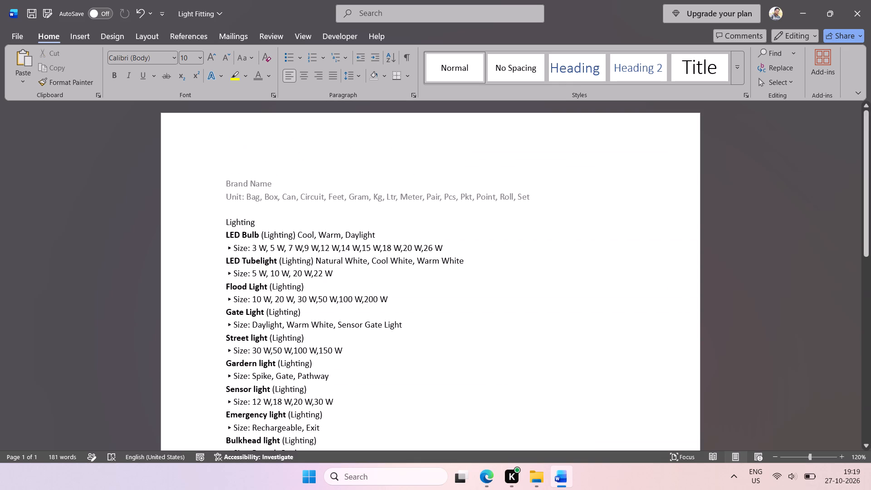
Move LED Bulb's arrow bullet from its size line to the front of its name, indenting the size line with four spaces.
{"action": "scroll", "coordinate": [348, 234], "scroll_direction": "down", "scroll_amount": 1}
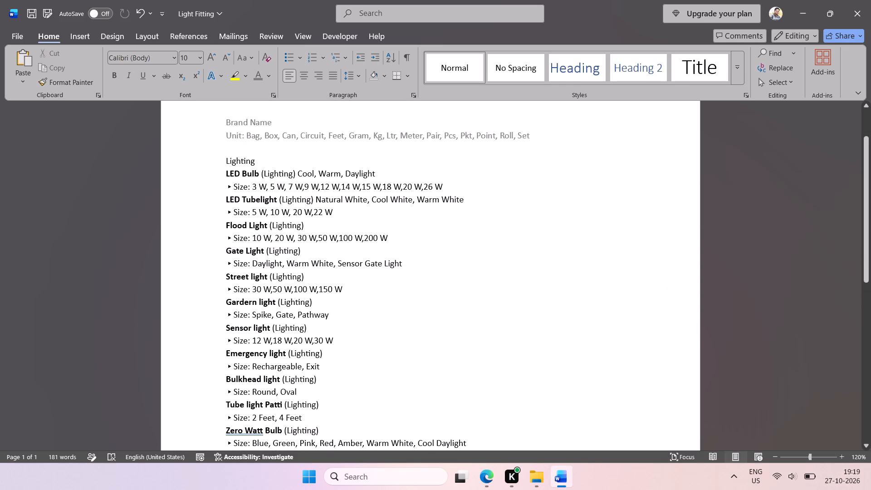
{"action": "left_click_drag", "start_coordinate": [236, 187], "coordinate": [223, 187]}
{"action": "left_click", "coordinate": [231, 201]}
{"action": "left_click_drag", "start_coordinate": [234, 187], "coordinate": [215, 186]}
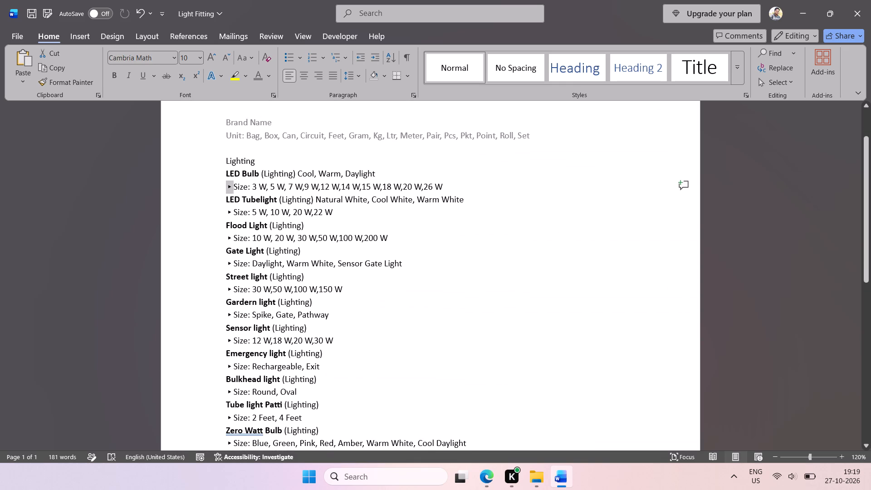
{"action": "key", "text": "ctrl+c"}
{"action": "left_click", "coordinate": [225, 172]}
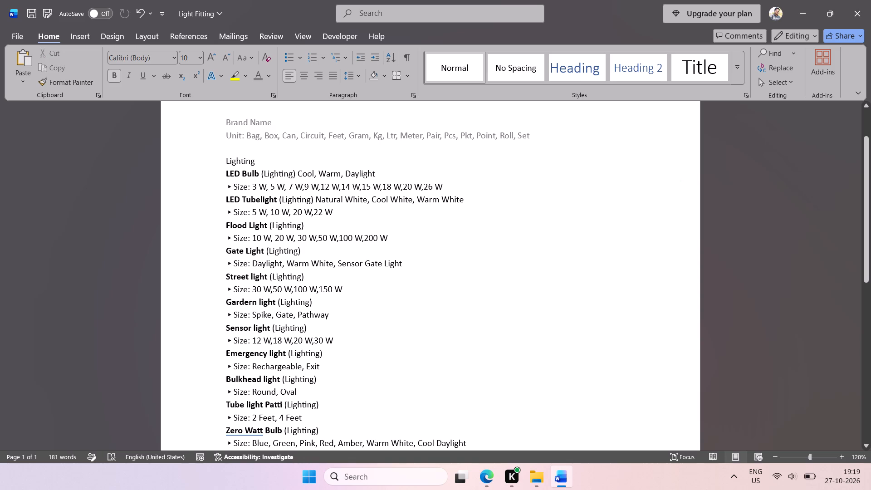
{"action": "key", "text": "ctrl+v"}
{"action": "left_click_drag", "start_coordinate": [233, 186], "coordinate": [203, 186]}
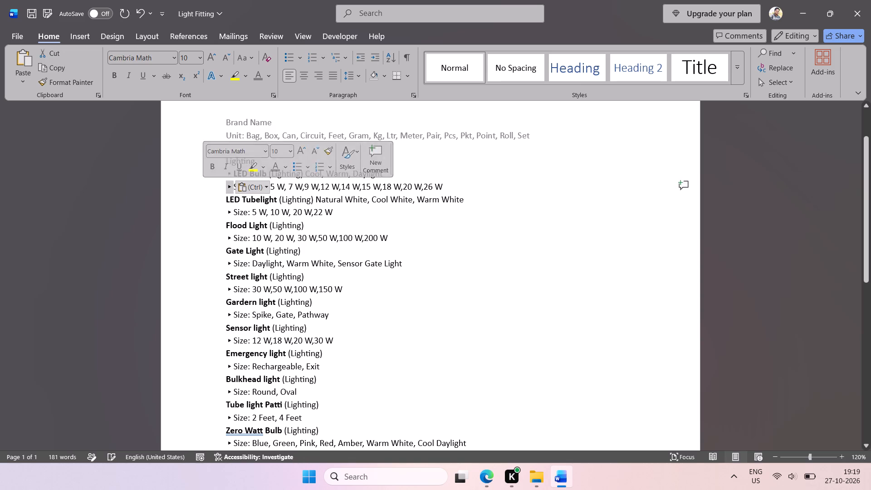
{"action": "key", "text": "space"}
{"action": "key", "text": "space"}
{"action": "key", "text": "space"}
{"action": "key", "text": "space"}
Copy LED Bulb's arrow bullet to the front of the LED Tubelight, Flood Light, Gate Light, Street light and Gardern light names.
{"action": "left_click_drag", "start_coordinate": [234, 173], "coordinate": [202, 173]}
{"action": "key", "text": "ctrl+c"}
{"action": "left_click", "coordinate": [224, 202]}
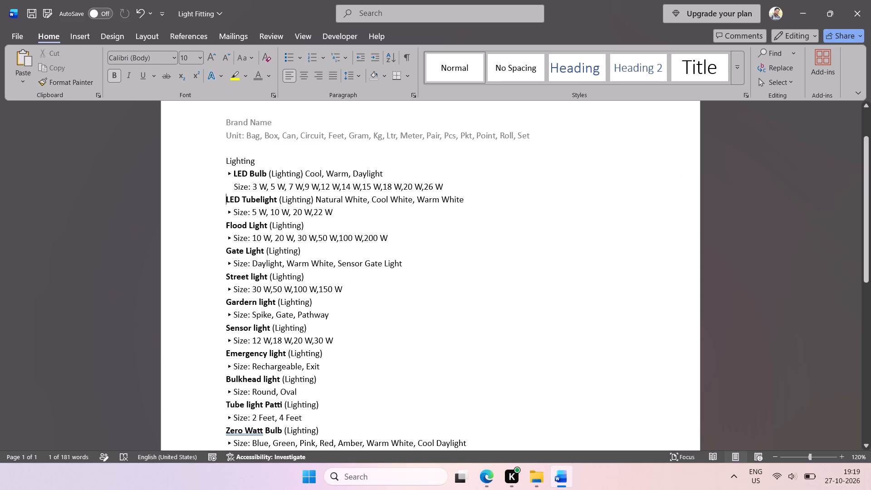
{"action": "key", "text": "ctrl+v"}
{"action": "left_click", "coordinate": [222, 224]}
{"action": "key", "text": "ctrl+v"}
{"action": "left_click", "coordinate": [223, 250]}
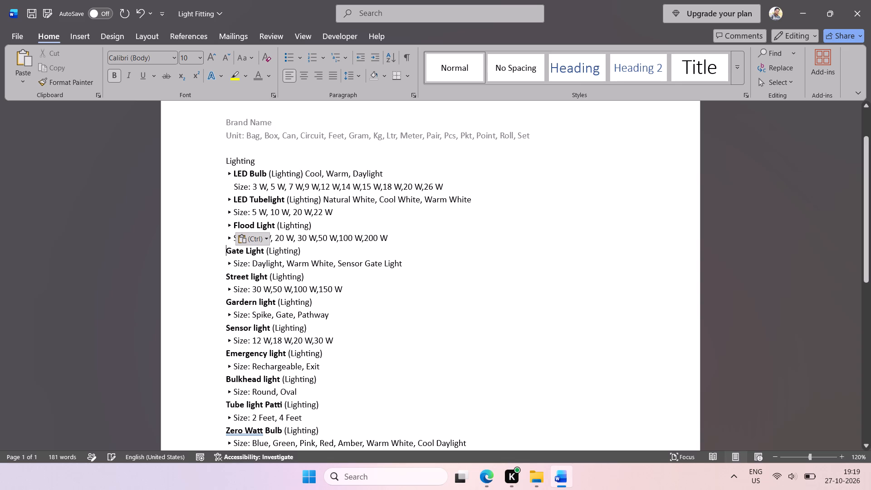
{"action": "key", "text": "ctrl+v"}
{"action": "left_click", "coordinate": [226, 277]}
{"action": "key", "text": "ctrl+v"}
{"action": "left_click", "coordinate": [228, 298]}
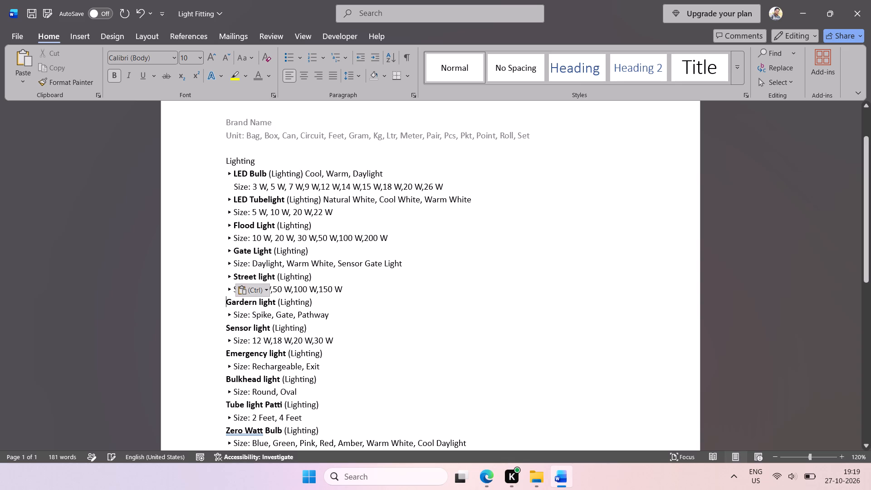
{"action": "key", "text": "ctrl+v"}
Add the same arrow bullet before the Sensor light, Emergency light, Bulkhead light, Tube light Patti, Zero Watt Bulb and Foot Light names.
{"action": "left_click", "coordinate": [228, 328]}
{"action": "left_click", "coordinate": [221, 327]}
{"action": "left_click", "coordinate": [225, 327]}
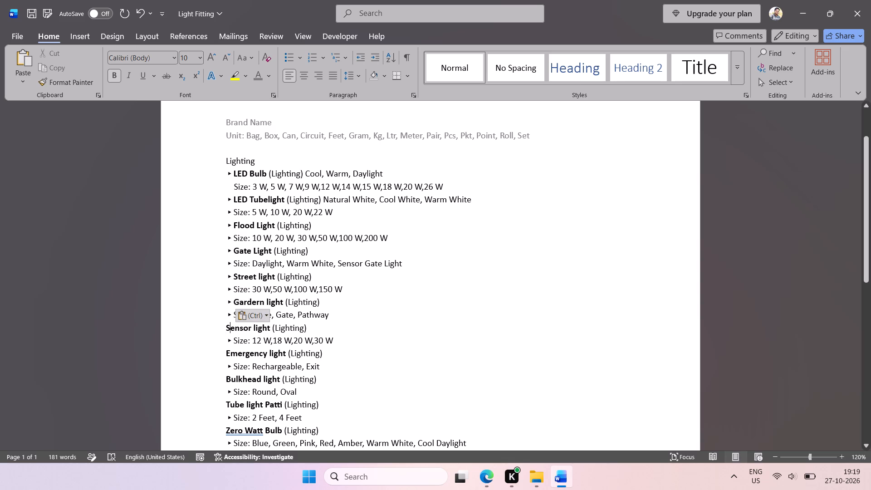
{"action": "key", "text": "ctrl+v"}
{"action": "left_click", "coordinate": [225, 355]}
{"action": "key", "text": "ctrl+v"}
{"action": "left_click", "coordinate": [225, 380]}
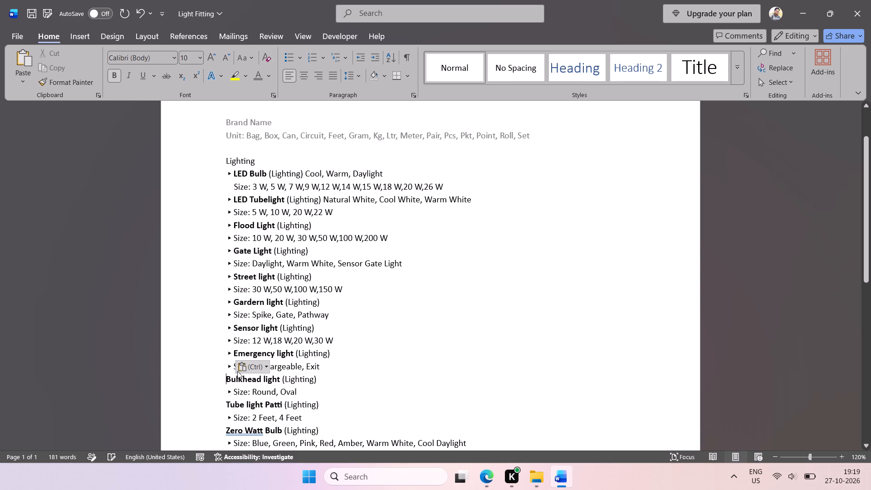
{"action": "key", "text": "ctrl+v"}
{"action": "left_click", "coordinate": [225, 402]}
{"action": "key", "text": "ctrl+v"}
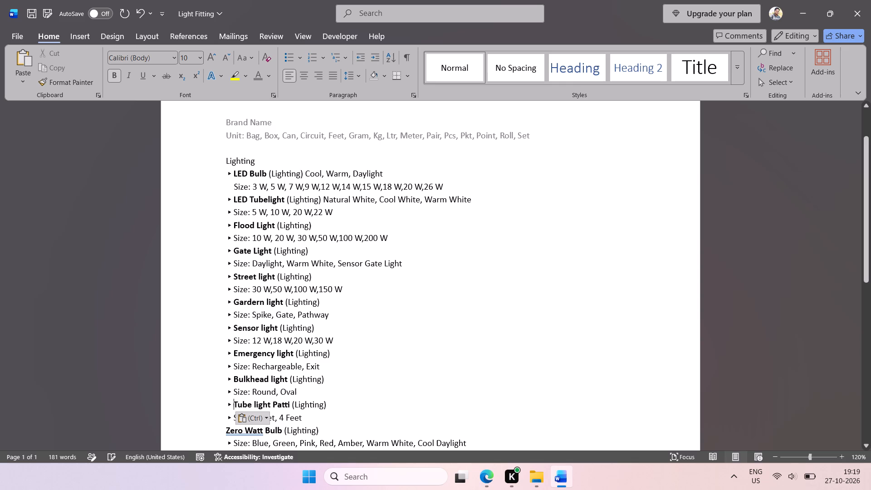
{"action": "left_click", "coordinate": [224, 431]}
{"action": "key", "text": "ctrl+v"}
{"action": "scroll", "coordinate": [293, 322], "scroll_direction": "down", "scroll_amount": 2}
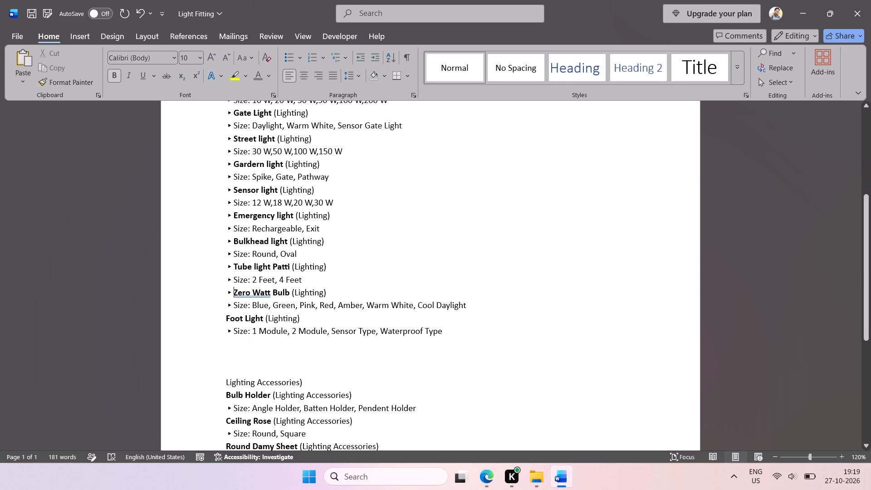
{"action": "left_click", "coordinate": [225, 319]}
{"action": "key", "text": "ctrl+v"}
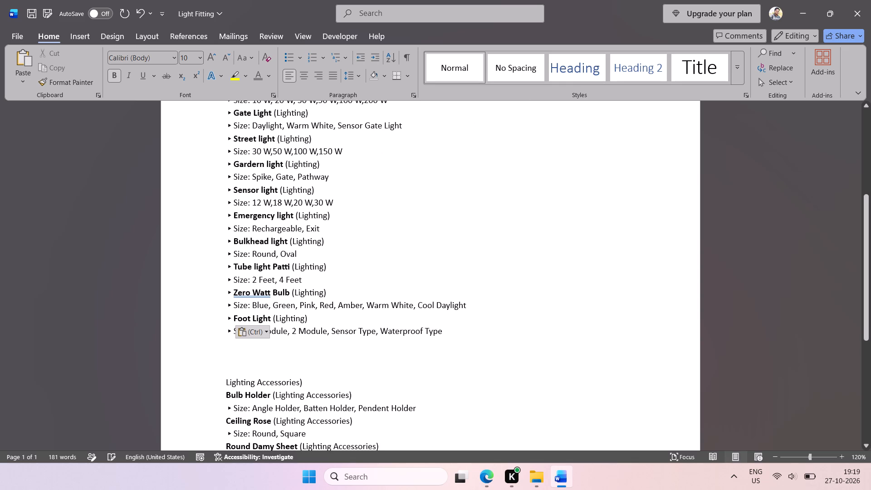
Replace the bulleted "Size:" prefixes of LED Tubelight, Flood Light, Gate Light, Street light and Gardern light with LED Bulb's indented, unbulleted prefix.
{"action": "scroll", "coordinate": [234, 252], "scroll_direction": "up", "scroll_amount": 2}
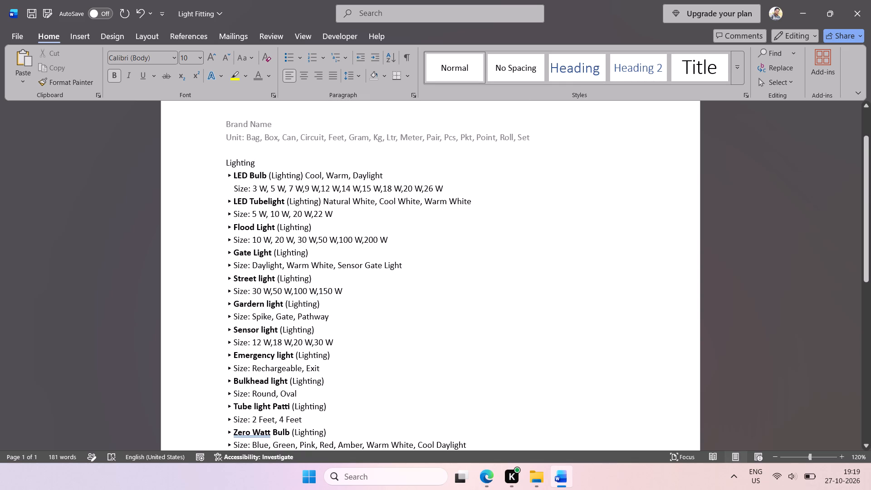
{"action": "left_click_drag", "start_coordinate": [253, 188], "coordinate": [199, 187]}
{"action": "key", "text": "ctrl+c"}
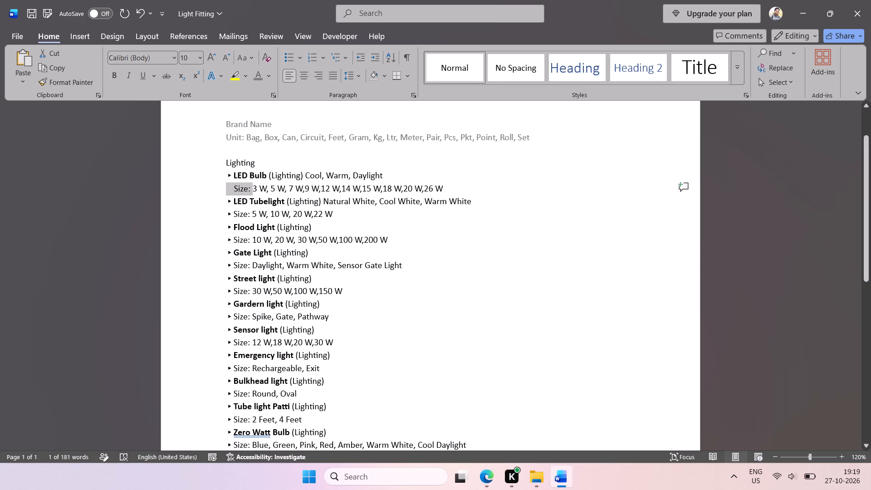
{"action": "left_click_drag", "start_coordinate": [251, 216], "coordinate": [207, 216]}
{"action": "key", "text": "ctrl+v"}
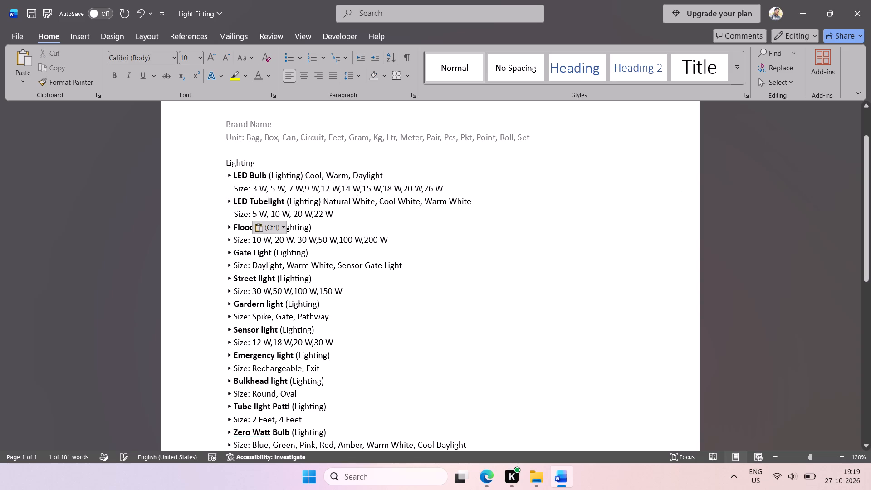
{"action": "left_click_drag", "start_coordinate": [252, 240], "coordinate": [210, 241]}
{"action": "key", "text": "ctrl+v"}
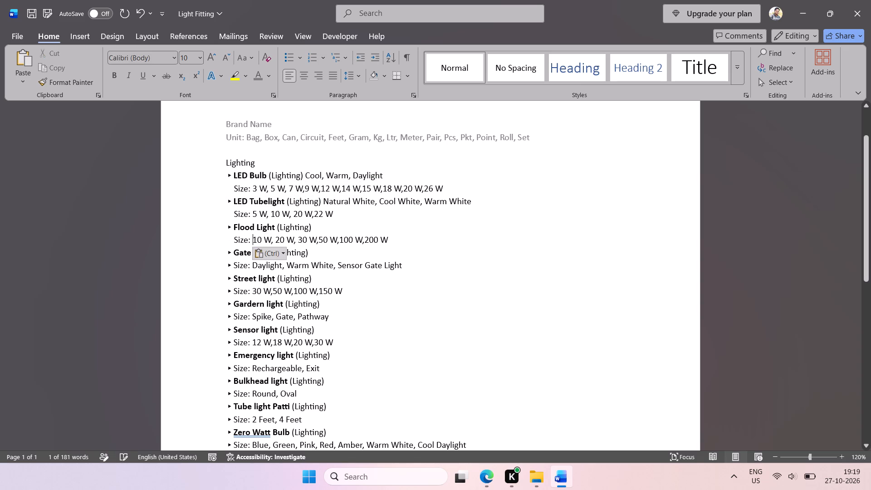
{"action": "left_click_drag", "start_coordinate": [252, 267], "coordinate": [210, 266]}
{"action": "key", "text": "ctrl+v"}
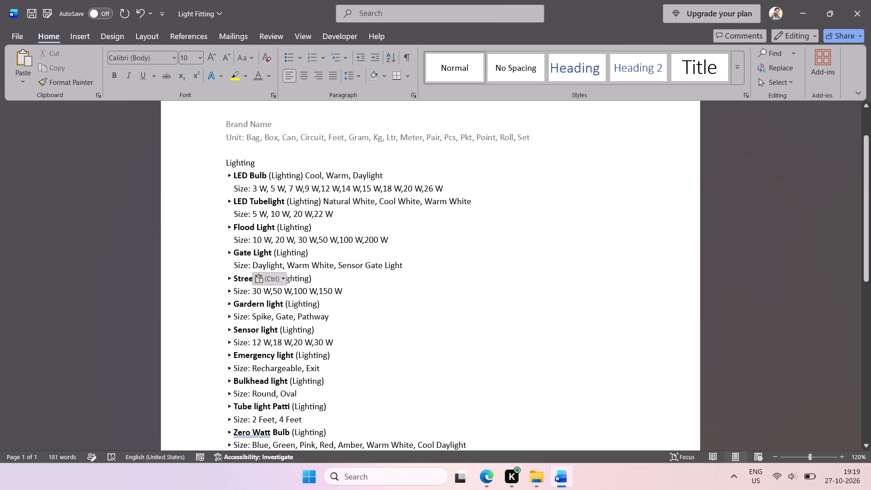
{"action": "left_click_drag", "start_coordinate": [253, 291], "coordinate": [220, 291]}
{"action": "key", "text": "ctrl+v"}
{"action": "left_click_drag", "start_coordinate": [252, 318], "coordinate": [211, 317]}
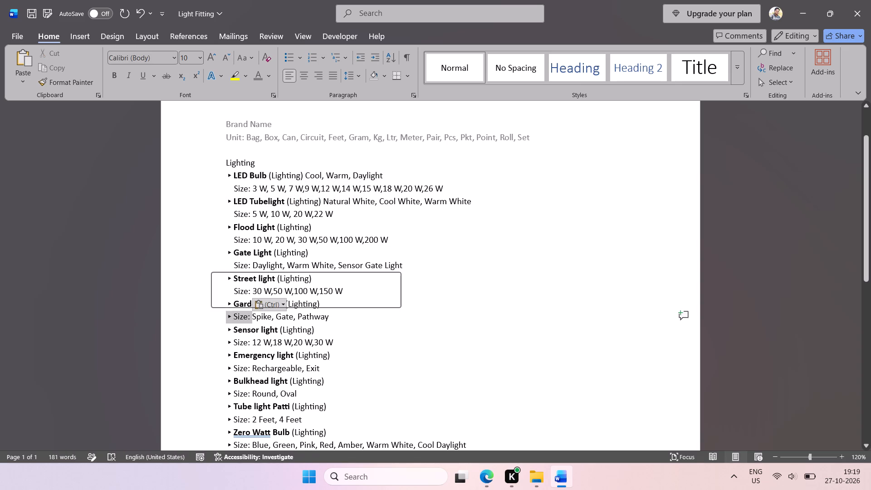
{"action": "key", "text": "ctrl+v"}
Replace the bulleted "Size:" prefixes from Sensor light through Foot Light with the same indented, unbulleted prefix.
{"action": "left_click_drag", "start_coordinate": [251, 345], "coordinate": [215, 345]}
{"action": "key", "text": "ctrl+v"}
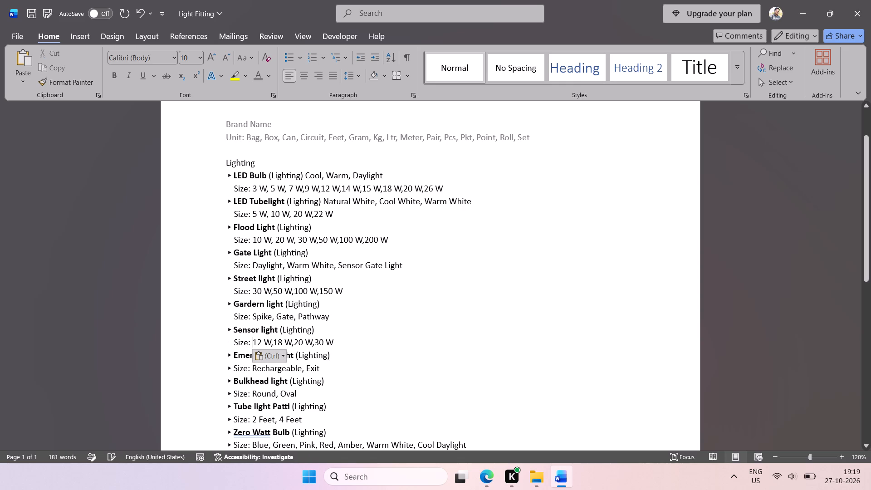
{"action": "left_click_drag", "start_coordinate": [252, 370], "coordinate": [223, 370]}
{"action": "key", "text": "ctrl+v"}
{"action": "left_click_drag", "start_coordinate": [252, 394], "coordinate": [205, 392]}
{"action": "key", "text": "ctrl+v"}
{"action": "left_click_drag", "start_coordinate": [253, 421], "coordinate": [214, 420]}
{"action": "key", "text": "ctrl+v"}
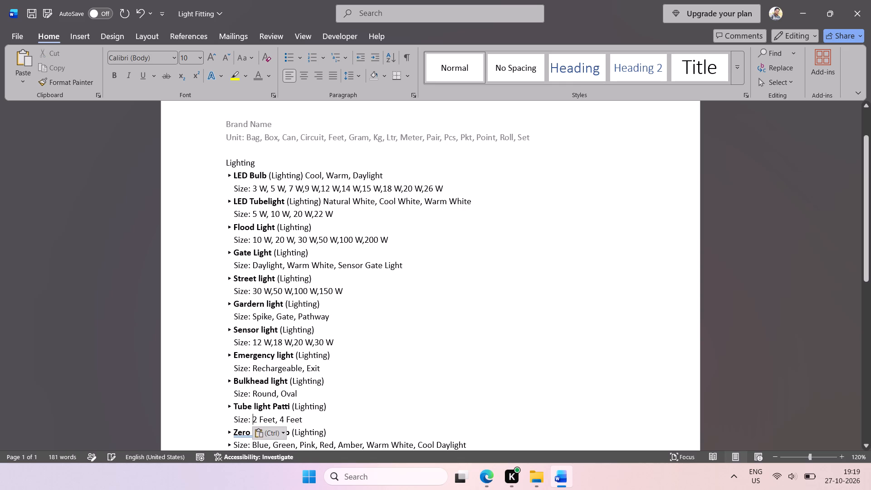
{"action": "scroll", "coordinate": [268, 337], "scroll_direction": "down", "scroll_amount": 2}
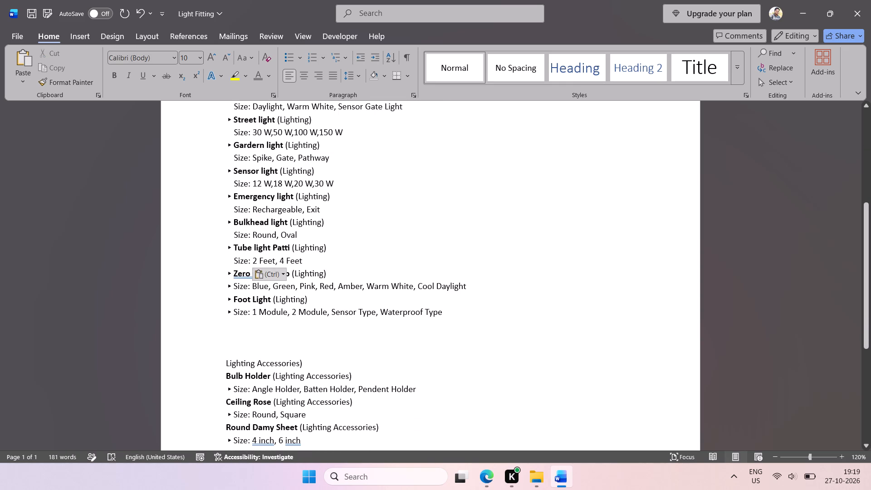
{"action": "left_click_drag", "start_coordinate": [252, 285], "coordinate": [191, 286]}
{"action": "key", "text": "ctrl+v"}
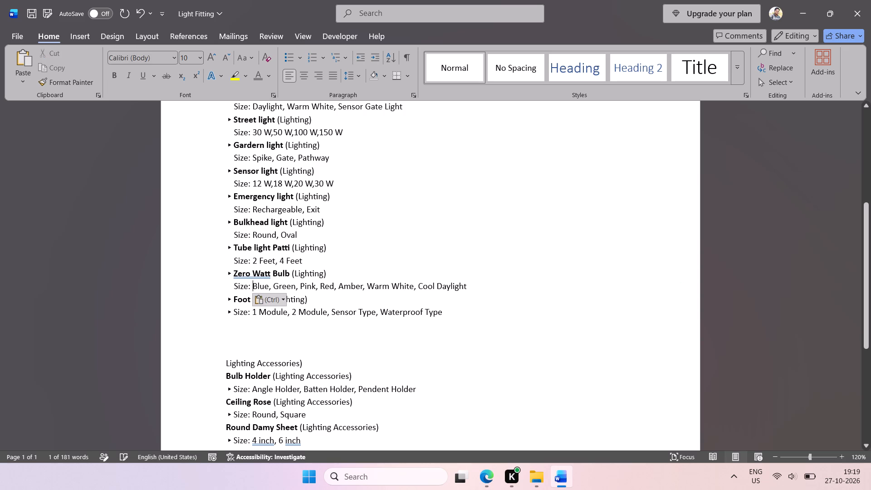
{"action": "left_click_drag", "start_coordinate": [250, 312], "coordinate": [190, 311]}
{"action": "key", "text": "ctrl+v"}
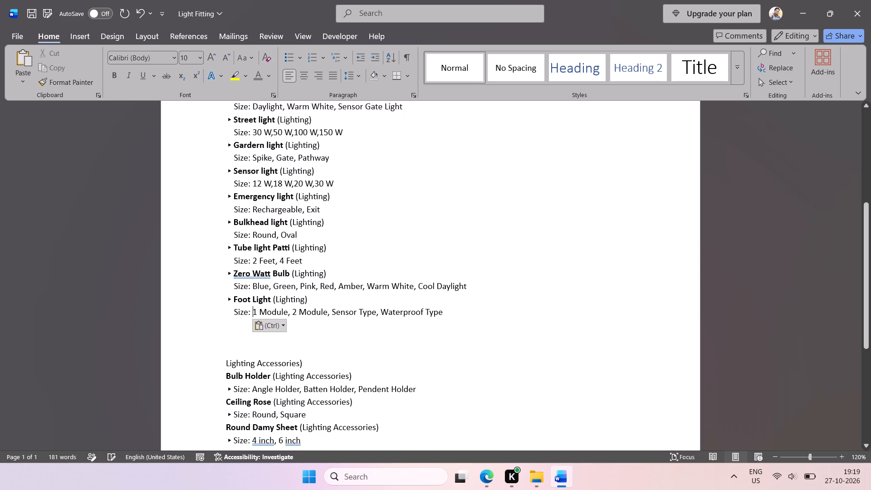
Remove "(Lighting)" from the LED Bulb line and enclose "Cool, Warm, Daylight" in parentheses.
{"action": "scroll", "coordinate": [321, 211], "scroll_direction": "up", "scroll_amount": 1}
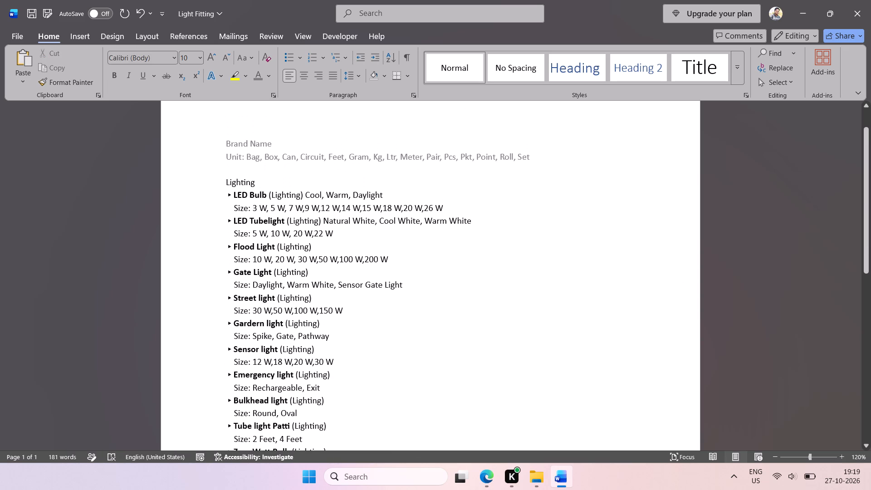
{"action": "scroll", "coordinate": [321, 211], "scroll_direction": "up", "scroll_amount": 1}
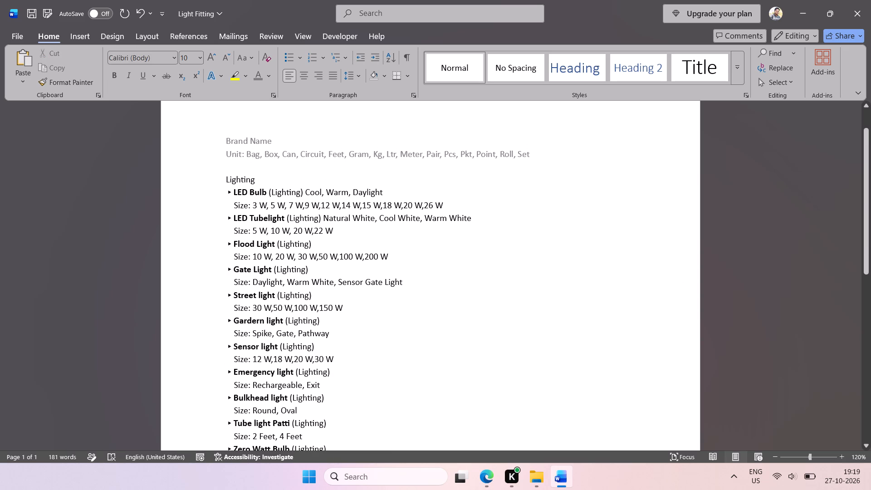
{"action": "left_click_drag", "start_coordinate": [306, 191], "coordinate": [278, 193]}
{"action": "key", "text": "BackSpace"}
{"action": "key", "text": "BackSpace"}
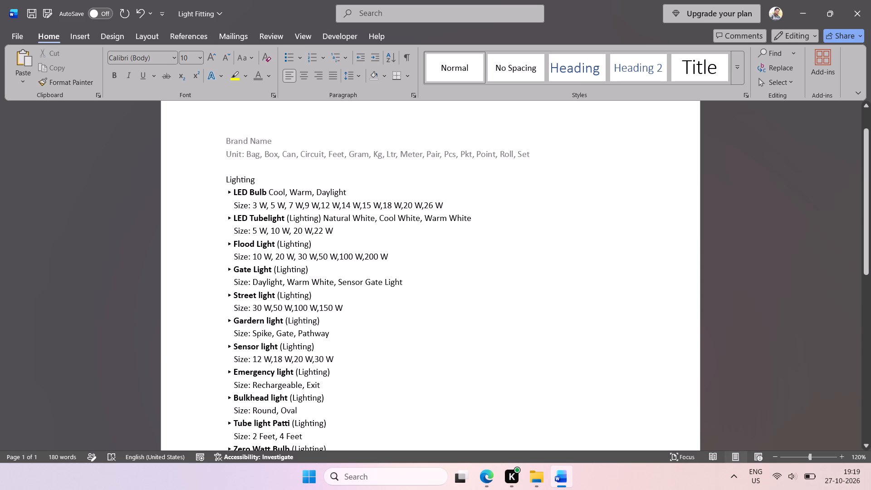
{"action": "key", "text": "shift+parenleft"}
{"action": "key", "text": "End"}
{"action": "key", "text": "shift+parenright"}
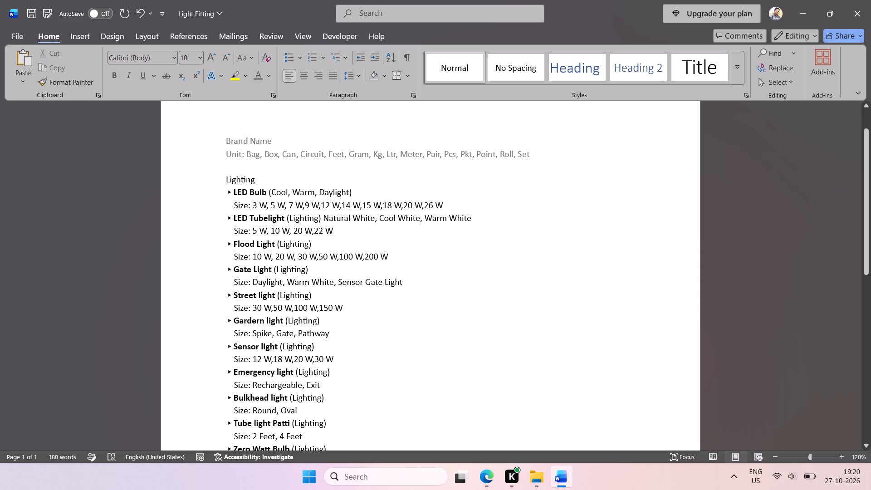
Remove "(Lighting)" from the LED Tubelight line and enclose "Natural White, Cool White, Warm White" in parentheses.
{"action": "left_click_drag", "start_coordinate": [323, 217], "coordinate": [294, 220]}
{"action": "key", "text": "BackSpace"}
{"action": "key", "text": "BackSpace"}
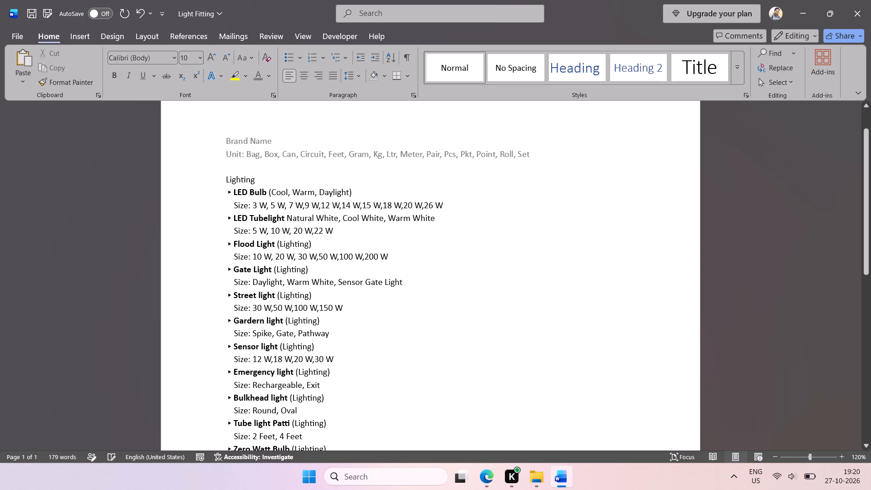
{"action": "key", "text": "shift+parenleft"}
{"action": "key", "text": "End"}
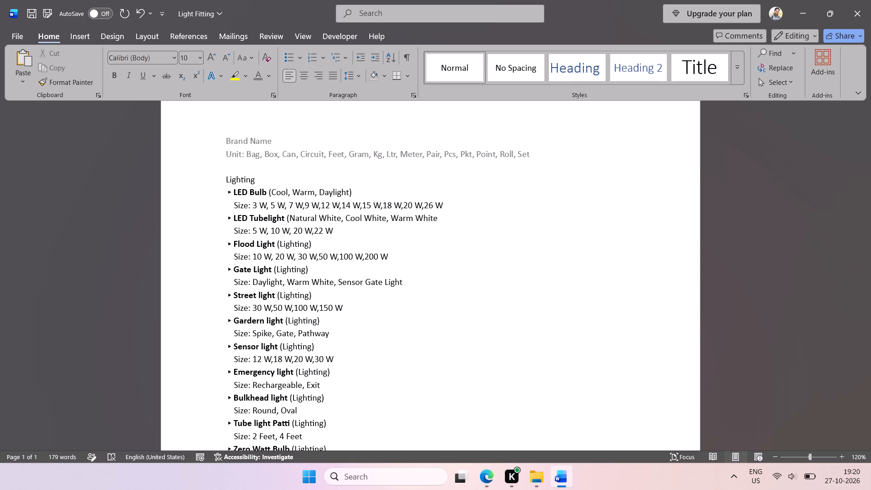
{"action": "key", "text": "shift+parenright"}
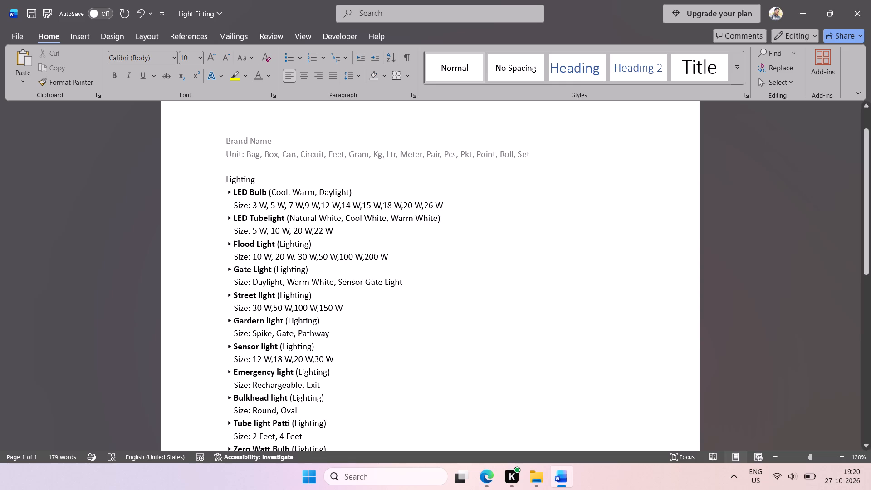
Delete the "(Lighting)" tag after the Flood Light, Gate Light and Street light names.
{"action": "left_click_drag", "start_coordinate": [316, 240], "coordinate": [295, 241]}
{"action": "key", "text": "BackSpace"}
{"action": "key", "text": "BackSpace"}
{"action": "key", "text": "BackSpace"}
{"action": "left_click_drag", "start_coordinate": [313, 271], "coordinate": [283, 272]}
{"action": "left_click_drag", "start_coordinate": [283, 272], "coordinate": [283, 272]}
{"action": "key", "text": "BackSpace"}
{"action": "key", "text": "BackSpace"}
{"action": "key", "text": "BackSpace"}
{"action": "left_click_drag", "start_coordinate": [317, 296], "coordinate": [280, 297]}
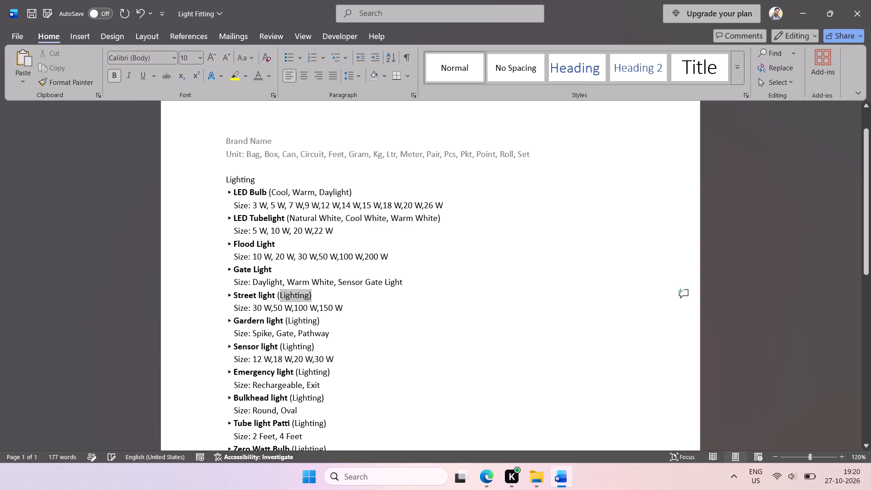
{"action": "left_click_drag", "start_coordinate": [280, 297], "coordinate": [280, 297]}
{"action": "key", "text": "BackSpace"}
{"action": "key", "text": "BackSpace"}
{"action": "key", "text": "BackSpace"}
Delete the "(Lighting)" tag after the Gardern light and Sensor light names.
{"action": "left_click_drag", "start_coordinate": [323, 321], "coordinate": [284, 321]}
{"action": "left_click", "coordinate": [310, 323]}
{"action": "left_click_drag", "start_coordinate": [325, 318], "coordinate": [294, 319]}
{"action": "key", "text": "BackSpace"}
{"action": "key", "text": "BackSpace"}
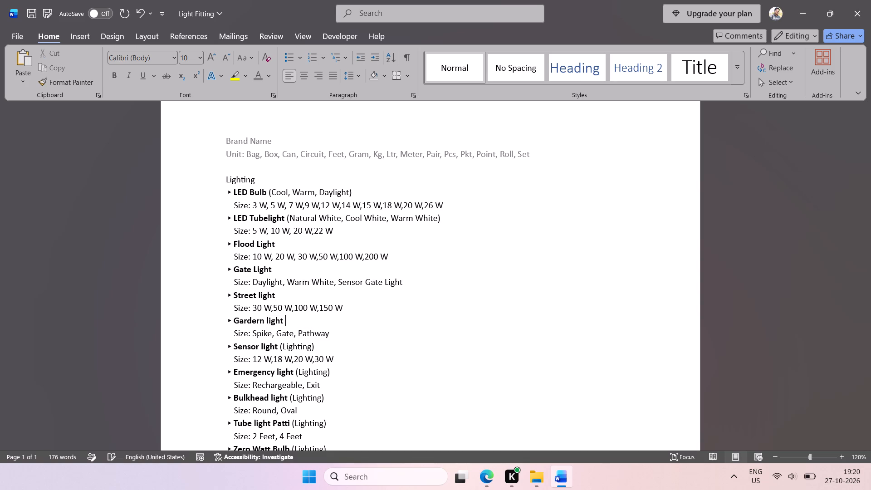
{"action": "key", "text": "BackSpace"}
{"action": "scroll", "coordinate": [342, 316], "scroll_direction": "down", "scroll_amount": 2}
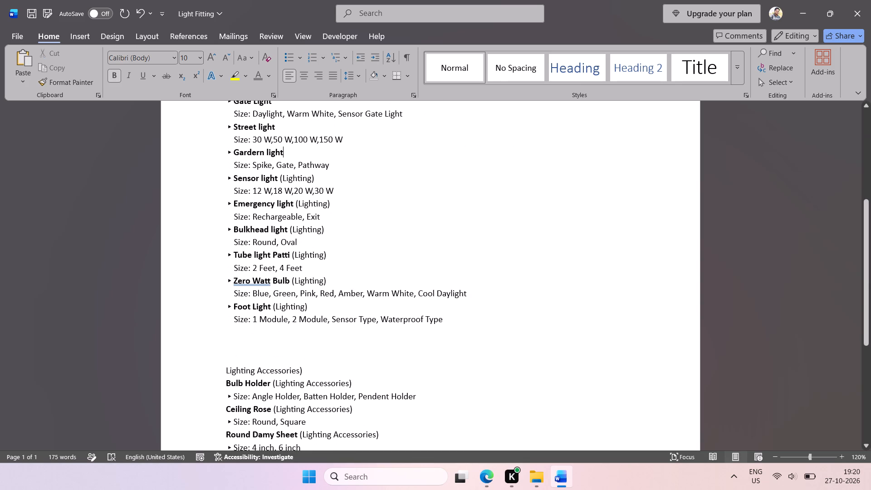
{"action": "left_click_drag", "start_coordinate": [318, 177], "coordinate": [290, 175]}
{"action": "key", "text": "BackSpace"}
{"action": "key", "text": "BackSpace"}
{"action": "key", "text": "BackSpace"}
Delete the "(Lighting)" tag after the Emergency light, Bulkhead light and Tube light Patti names.
{"action": "left_click_drag", "start_coordinate": [335, 204], "coordinate": [298, 204]}
{"action": "key", "text": "BackSpace"}
{"action": "key", "text": "BackSpace"}
{"action": "key", "text": "BackSpace"}
{"action": "left_click_drag", "start_coordinate": [333, 232], "coordinate": [291, 232]}
{"action": "key", "text": "BackSpace"}
{"action": "key", "text": "BackSpace"}
{"action": "key", "text": "BackSpace"}
{"action": "left_click_drag", "start_coordinate": [333, 256], "coordinate": [291, 256]}
{"action": "key", "text": "BackSpace"}
{"action": "key", "text": "BackSpace"}
Delete the "(Lighting)" tag after the Zero Watt Bulb and Foot Light names.
{"action": "left_click_drag", "start_coordinate": [331, 280], "coordinate": [298, 281]}
{"action": "key", "text": "BackSpace"}
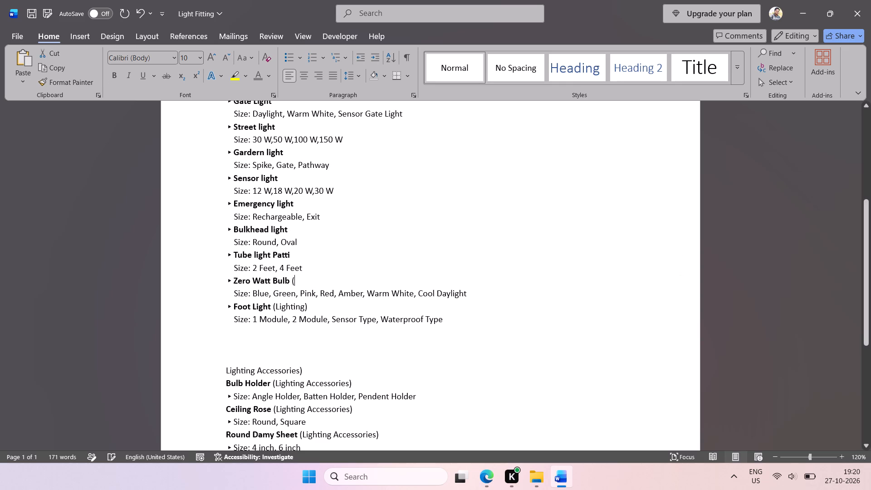
{"action": "key", "text": "BackSpace"}
{"action": "key", "text": "BackSpace"}
{"action": "left_click_drag", "start_coordinate": [317, 309], "coordinate": [276, 309]}
{"action": "key", "text": "BackSpace"}
{"action": "key", "text": "BackSpace"}
{"action": "key", "text": "BackSpace"}
Remove the "Size:" label from the lines under Emergency light and Bulkhead light, leaving only their variants.
{"action": "double_click", "coordinate": [243, 295]}
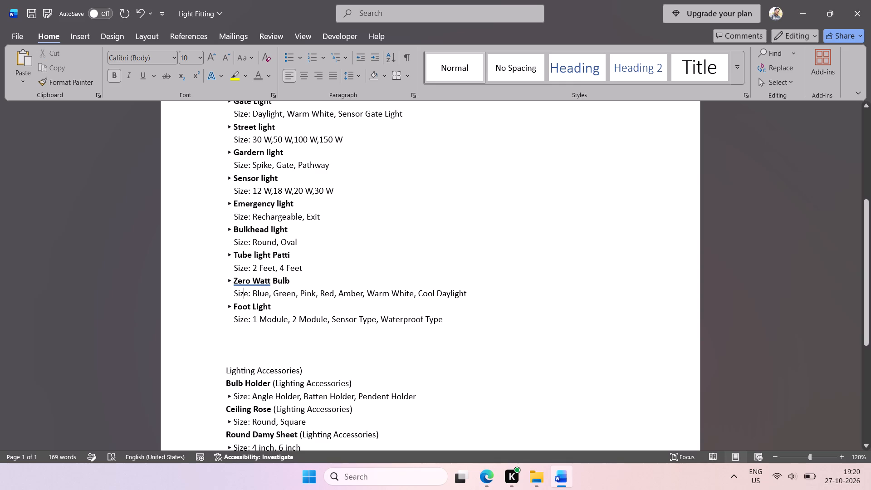
{"action": "left_click", "coordinate": [378, 171]}
{"action": "scroll", "coordinate": [378, 171], "scroll_direction": "left", "scroll_amount": 1}
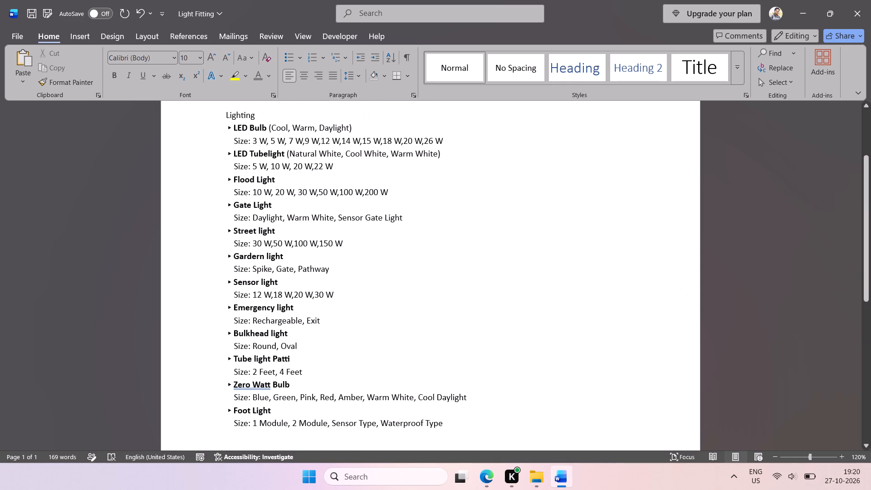
{"action": "scroll", "coordinate": [378, 171], "scroll_direction": "left", "scroll_amount": 1}
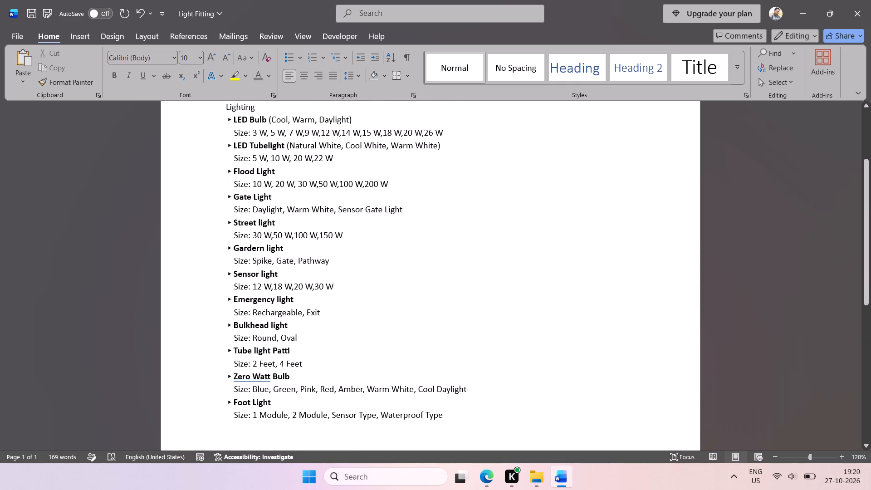
{"action": "scroll", "coordinate": [378, 171], "scroll_direction": "left", "scroll_amount": 1}
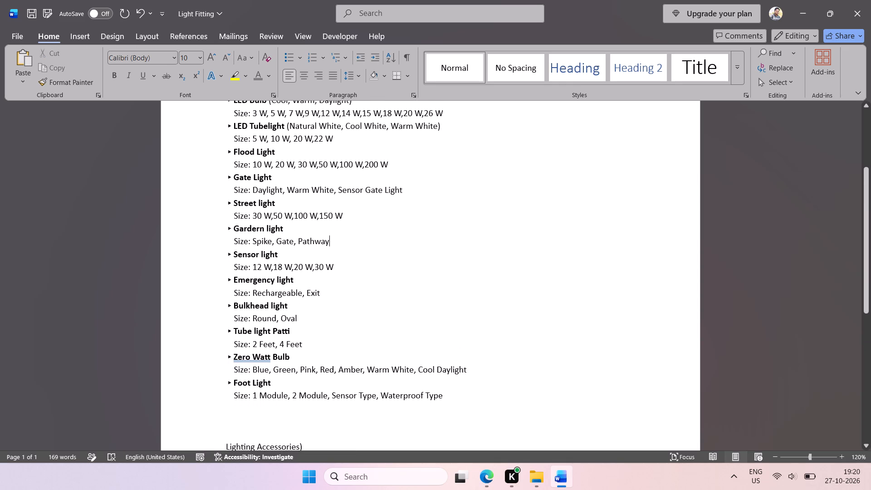
{"action": "scroll", "coordinate": [378, 171], "scroll_direction": "left", "scroll_amount": 1}
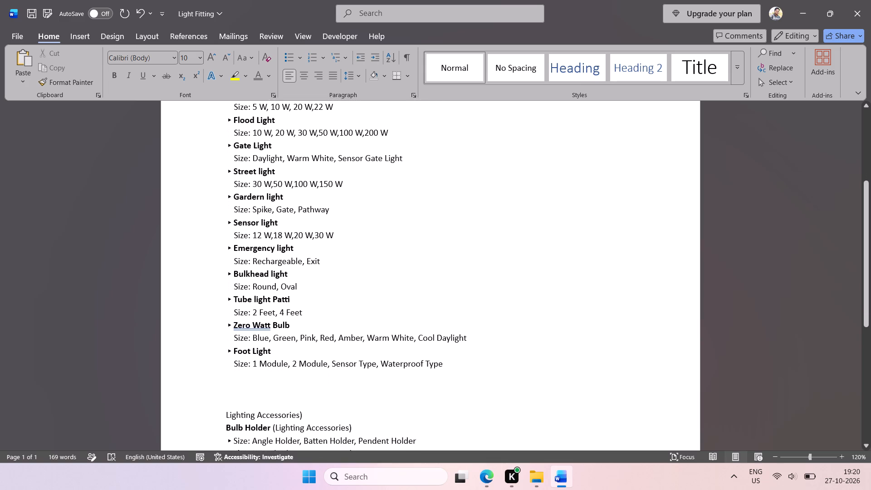
{"action": "scroll", "coordinate": [378, 171], "scroll_direction": "left", "scroll_amount": 1}
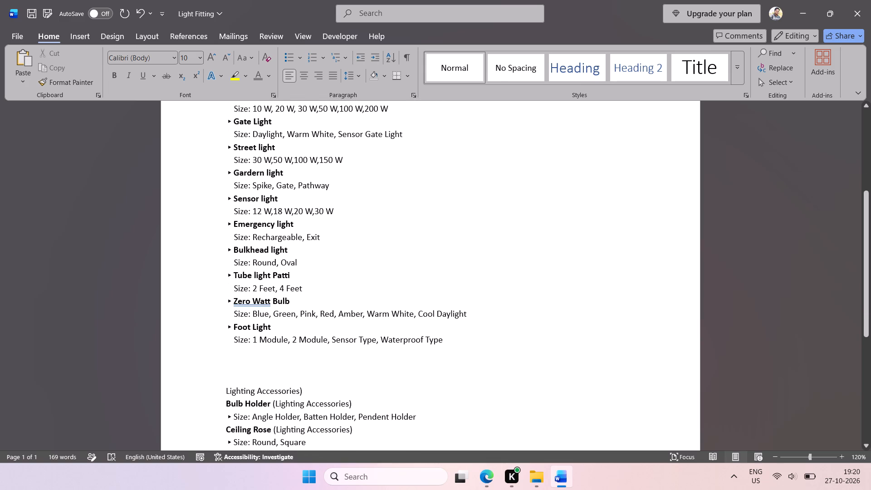
{"action": "left_click_drag", "start_coordinate": [254, 237], "coordinate": [236, 241]}
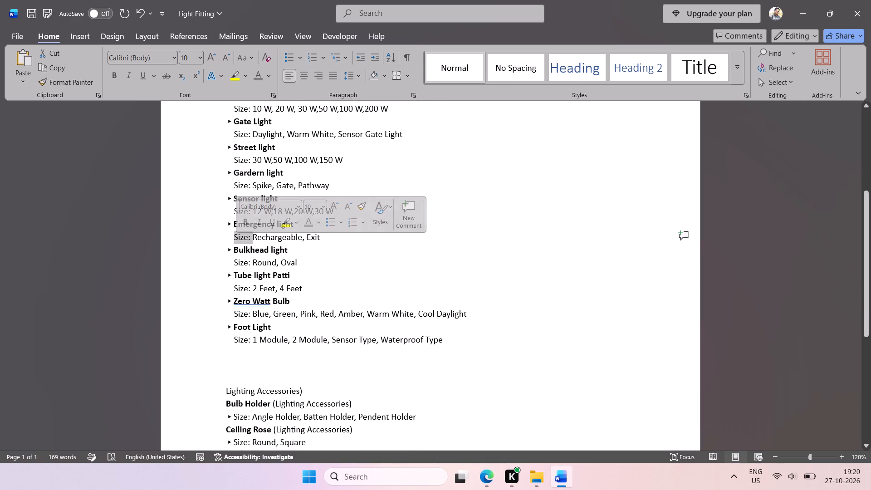
{"action": "key", "text": "BackSpace"}
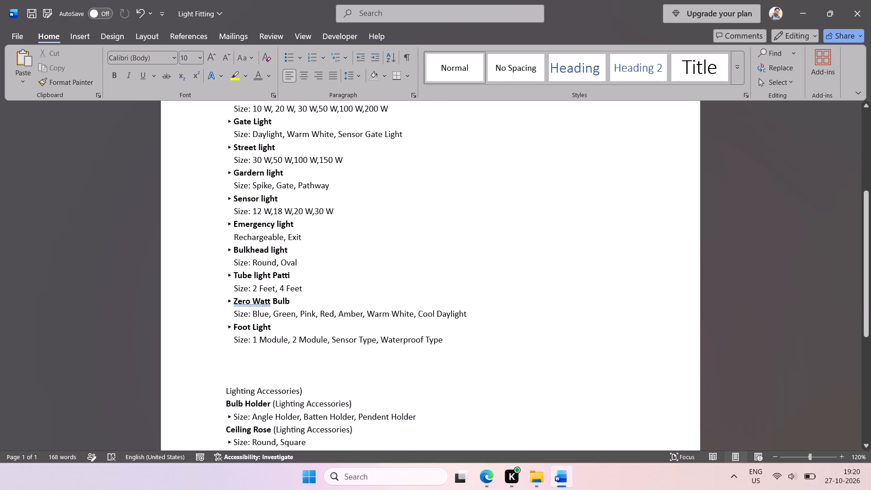
{"action": "left_click_drag", "start_coordinate": [253, 262], "coordinate": [236, 267]}
{"action": "key", "text": "BackSpace"}
Replace "Size" with "Color" in the line under Zero Watt Bulb.
{"action": "double_click", "coordinate": [239, 314]}
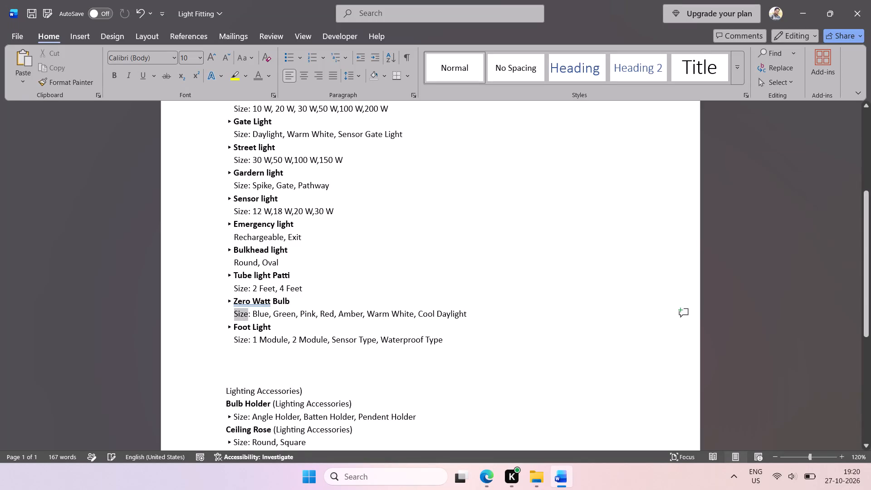
{"action": "type", "text": "Color"}
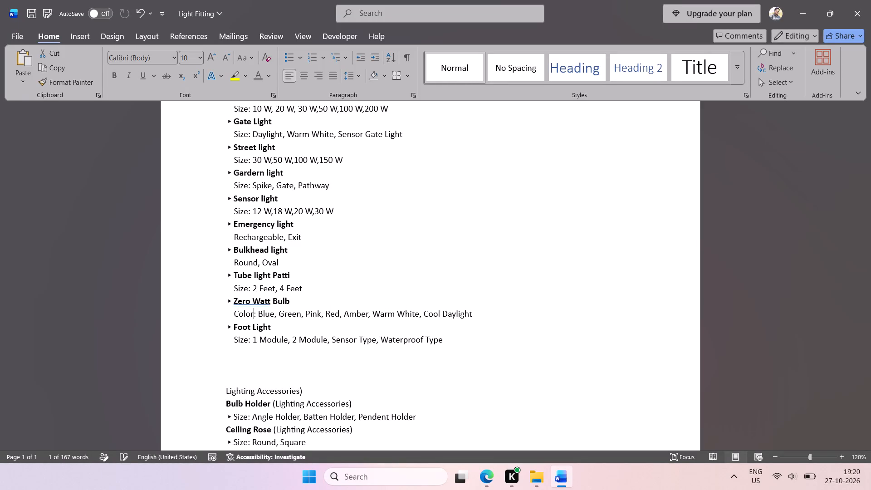
Remove bold from the whole Lighting group, from its heading through the Foot Light sizes, and save the document.
{"action": "left_click_drag", "start_coordinate": [443, 342], "coordinate": [312, 263]}
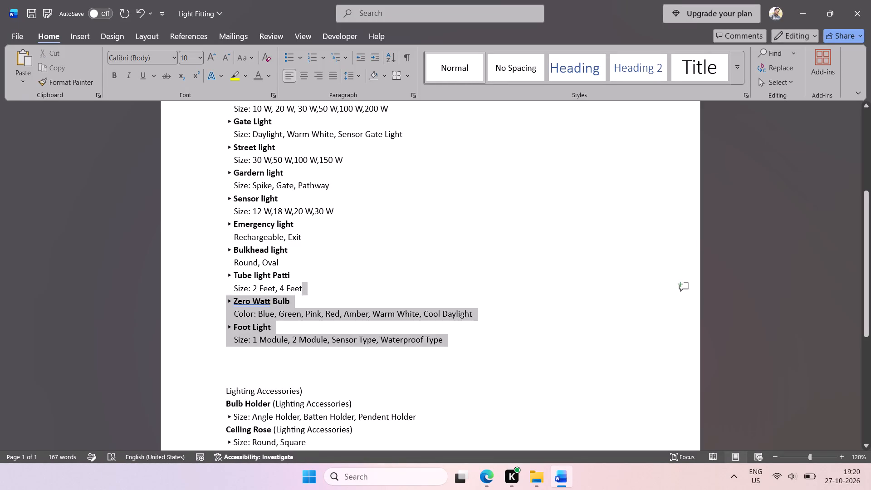
{"action": "left_click_drag", "start_coordinate": [312, 263], "coordinate": [235, 221]}
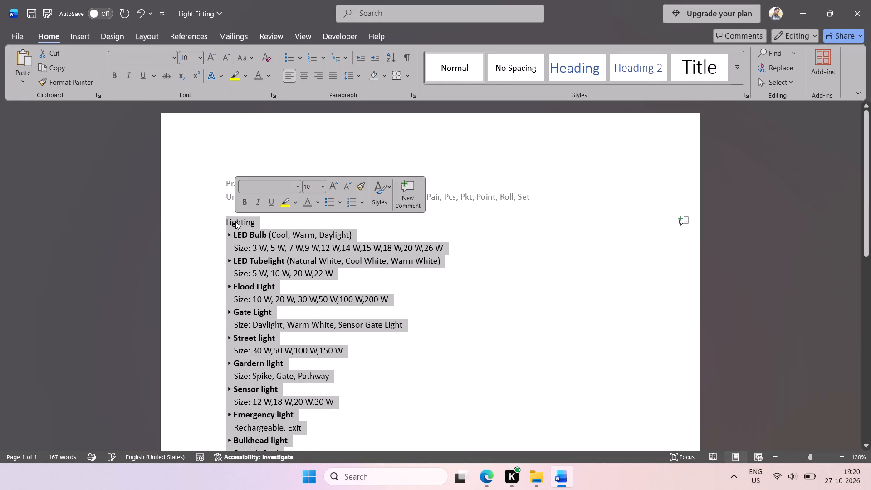
{"action": "key", "text": "ctrl+b"}
{"action": "key", "text": "ctrl+b"}
{"action": "left_click", "coordinate": [381, 287]}
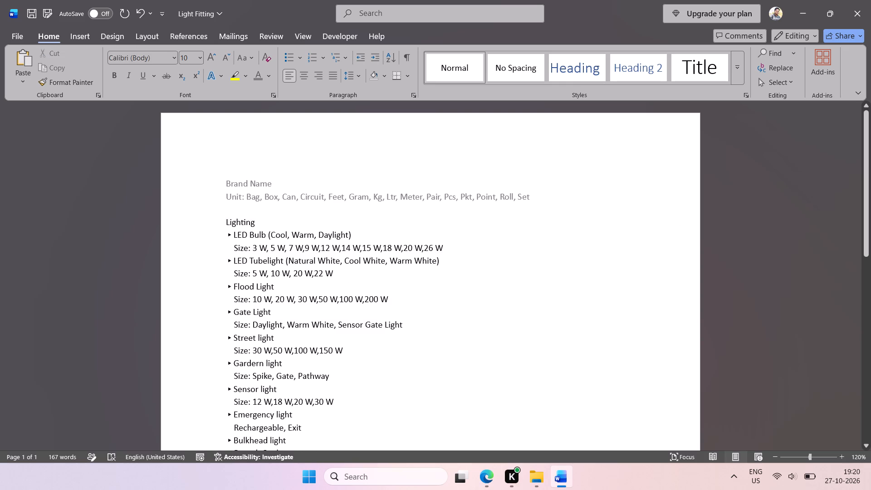
{"action": "key", "text": "ctrl+s"}
Colour the "Lighting" category heading grey.
{"action": "double_click", "coordinate": [246, 220]}
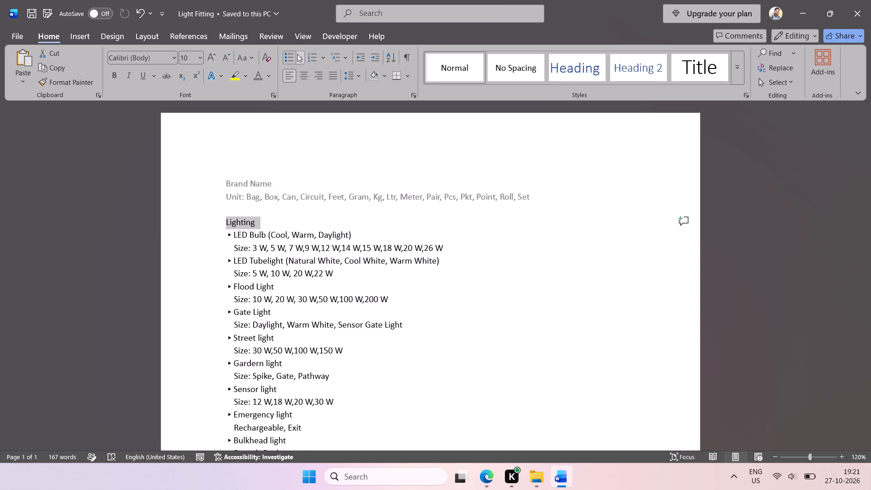
{"action": "left_click", "coordinate": [260, 72]}
{"action": "left_click", "coordinate": [331, 211]}
Delete the stray closing parenthesis after the "Lighting Accessories" heading and the extra blank lines above it, keeping one blank line.
{"action": "scroll", "coordinate": [365, 254], "scroll_direction": "down", "scroll_amount": 2}
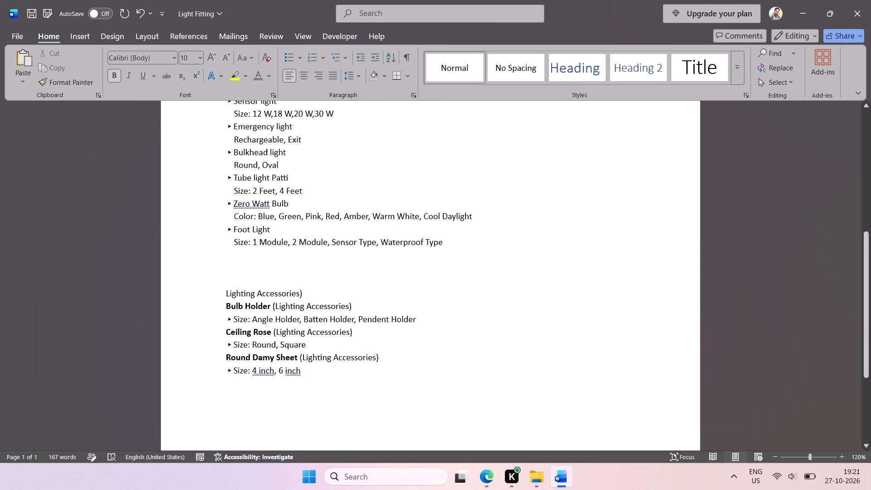
{"action": "scroll", "coordinate": [365, 254], "scroll_direction": "down", "scroll_amount": 2}
{"action": "scroll", "coordinate": [324, 248], "scroll_direction": "down", "scroll_amount": 1}
{"action": "left_click", "coordinate": [313, 216]}
{"action": "key", "text": "BackSpace"}
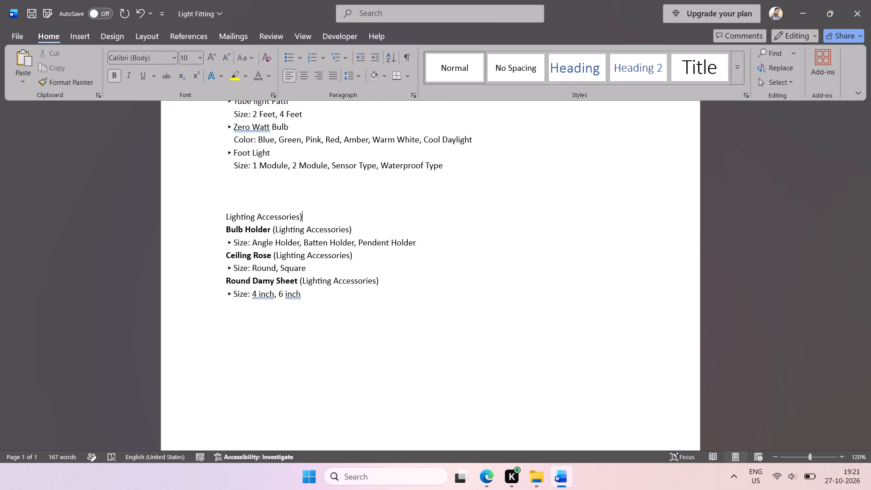
{"action": "left_click", "coordinate": [226, 202]}
{"action": "key", "text": "BackSpace"}
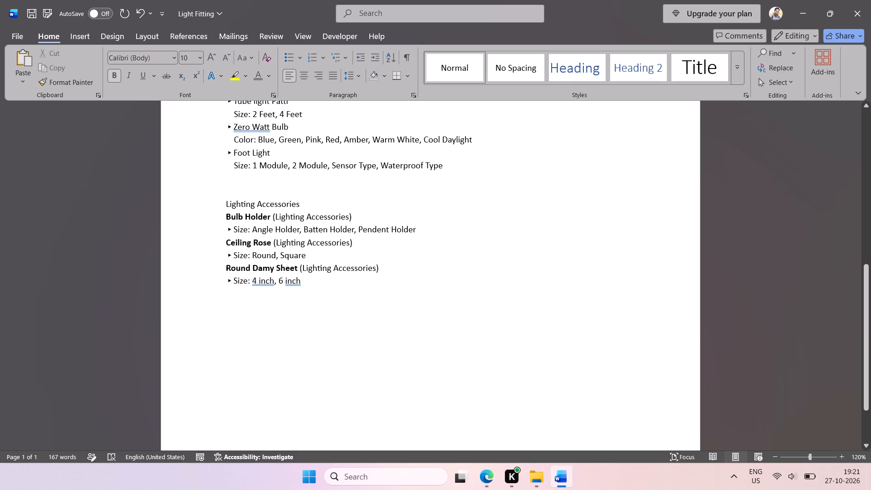
{"action": "key", "text": "BackSpace"}
Colour the "Lighting Accessories" heading grey and save the document.
{"action": "left_click_drag", "start_coordinate": [303, 192], "coordinate": [224, 191]}
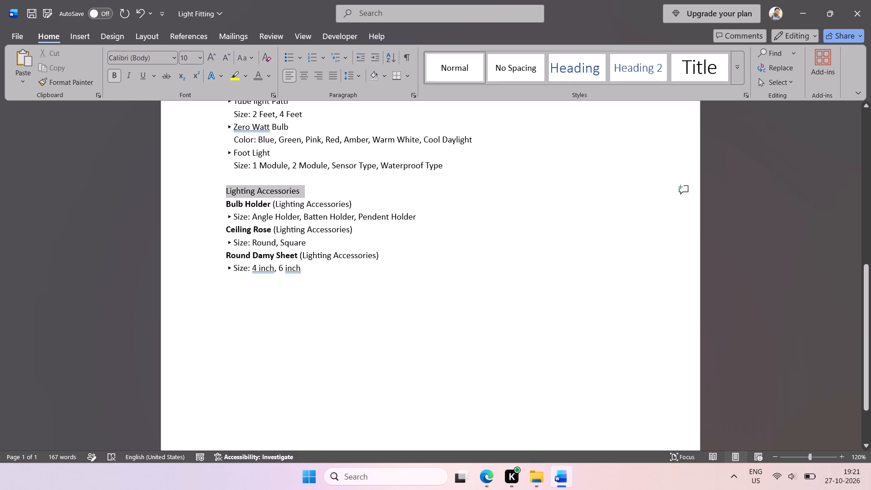
{"action": "left_click", "coordinate": [287, 249]}
{"action": "left_click_drag", "start_coordinate": [303, 188], "coordinate": [218, 187]}
{"action": "left_click", "coordinate": [262, 76]}
{"action": "left_click", "coordinate": [341, 260]}
{"action": "left_click", "coordinate": [357, 300]}
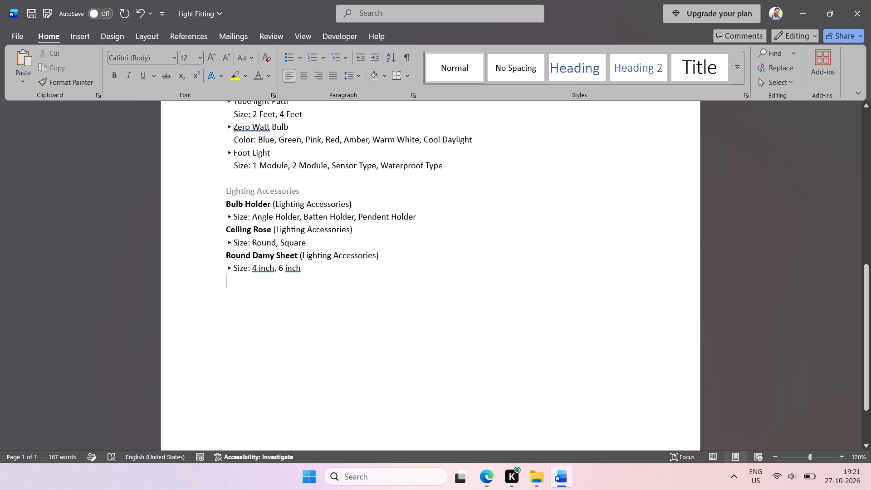
{"action": "key", "text": "ctrl+s"}
Copy the arrow bullet from Foot Light to the front of Bulb Holder, Ceiling Rose and Round Damy Sheet.
{"action": "left_click_drag", "start_coordinate": [234, 150], "coordinate": [189, 153]}
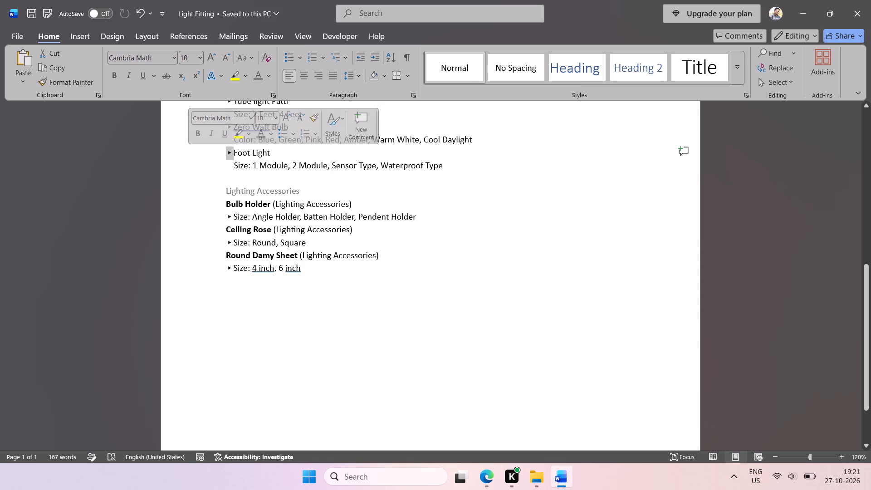
{"action": "key", "text": "ctrl+c"}
{"action": "left_click", "coordinate": [227, 206]}
{"action": "key", "text": "ctrl+v"}
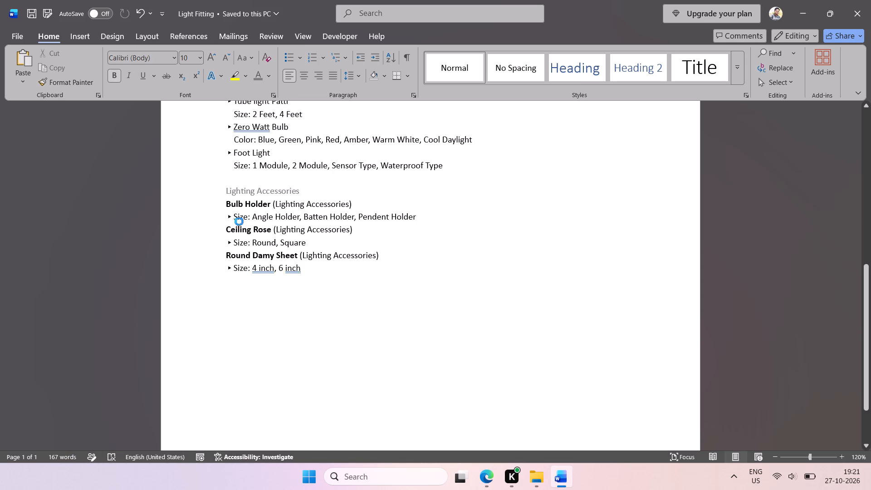
{"action": "left_click", "coordinate": [222, 232]}
{"action": "key", "text": "ctrl+v"}
{"action": "left_click", "coordinate": [220, 255]}
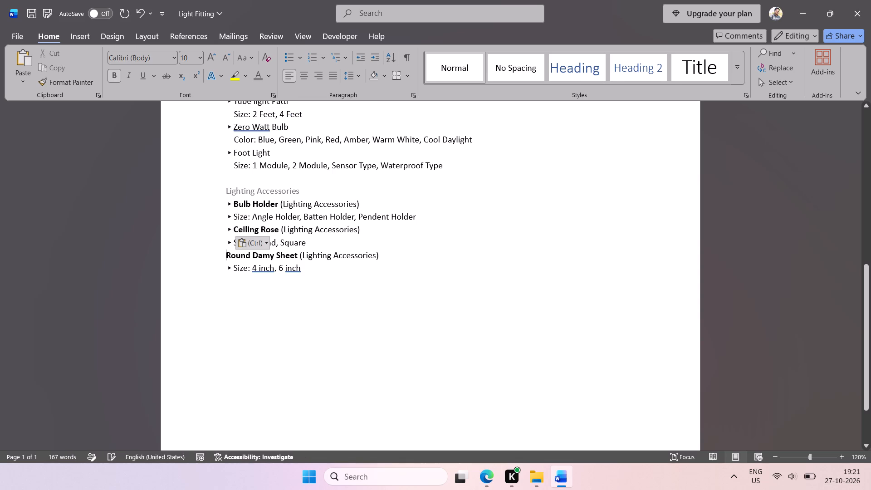
{"action": "key", "text": "ctrl+v"}
Replace the bulleted "Size:" prefixes under the three Lighting Accessories items with the indented "Size:" copied from Foot Light.
{"action": "left_click_drag", "start_coordinate": [253, 167], "coordinate": [199, 168]}
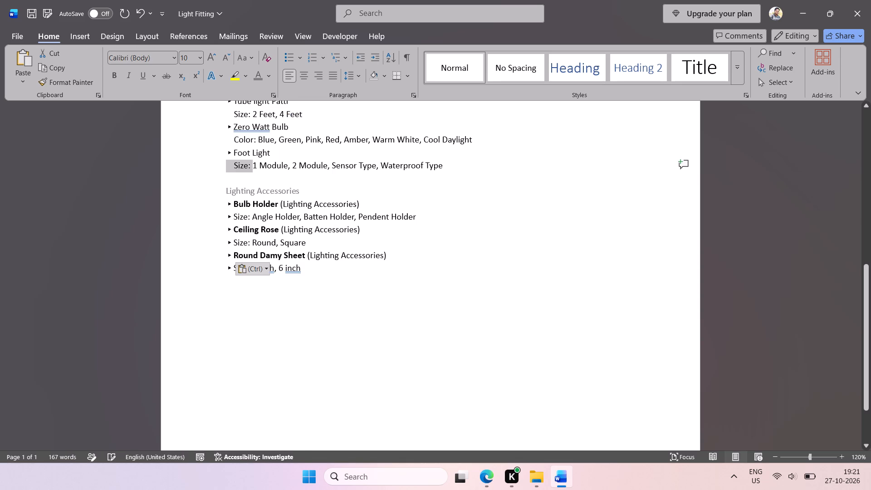
{"action": "key", "text": "ctrl+c"}
{"action": "left_click_drag", "start_coordinate": [252, 216], "coordinate": [194, 215]}
{"action": "key", "text": "ctrl+v"}
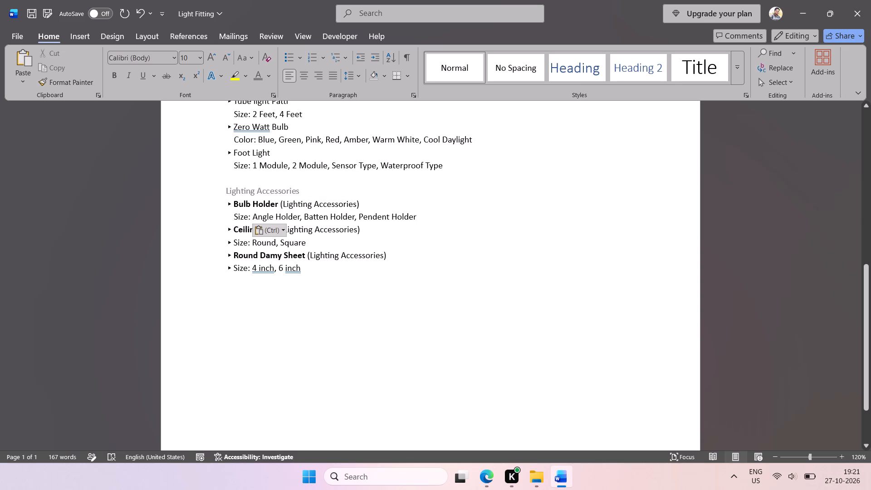
{"action": "left_click_drag", "start_coordinate": [252, 270], "coordinate": [197, 267]}
{"action": "key", "text": "ctrl+v"}
{"action": "left_click_drag", "start_coordinate": [251, 241], "coordinate": [206, 242]}
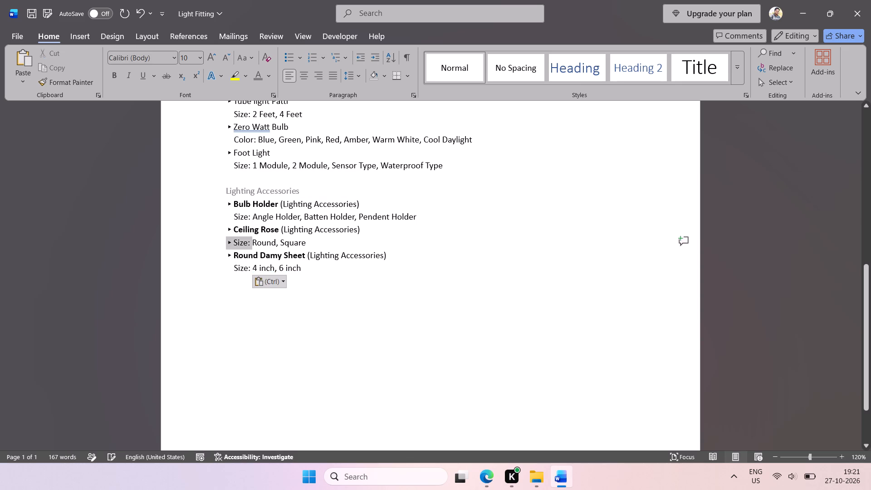
{"action": "key", "text": "ctrl+v"}
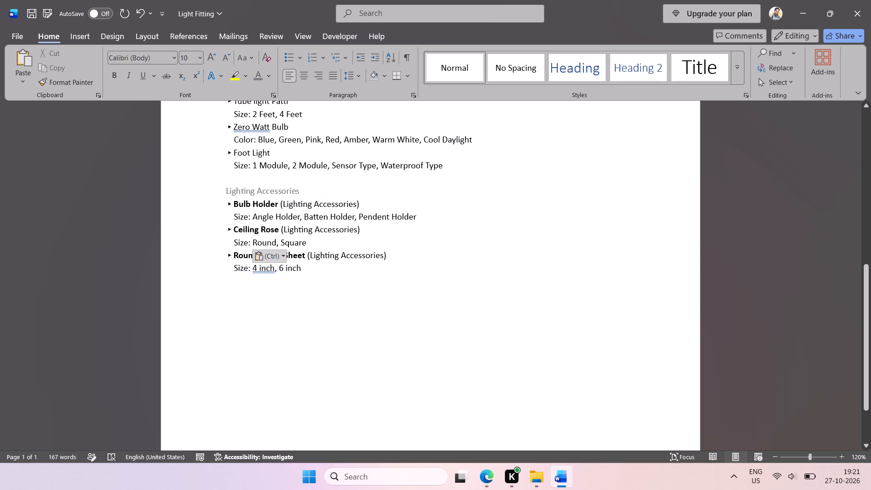
Delete the "(Lighting Accessories)" tag after the Round Damy Sheet, Ceiling Rose and Bulb Holder names.
{"action": "left_click_drag", "start_coordinate": [397, 256], "coordinate": [323, 258]}
{"action": "key", "text": "BackSpace"}
{"action": "key", "text": "BackSpace"}
{"action": "key", "text": "BackSpace"}
{"action": "left_click_drag", "start_coordinate": [371, 230], "coordinate": [304, 230]}
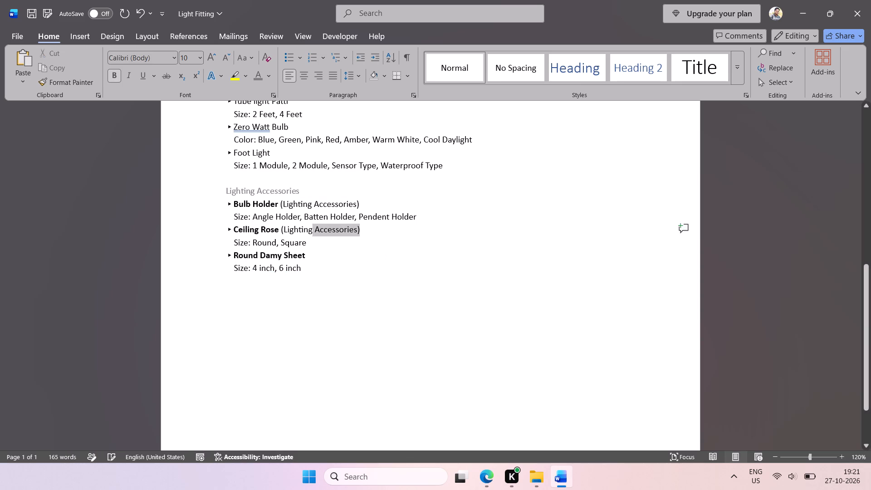
{"action": "left_click_drag", "start_coordinate": [304, 230], "coordinate": [297, 229]}
{"action": "key", "text": "BackSpace"}
{"action": "key", "text": "BackSpace"}
{"action": "key", "text": "BackSpace"}
{"action": "left_click_drag", "start_coordinate": [368, 203], "coordinate": [294, 204]}
{"action": "key", "text": "BackSpace"}
{"action": "key", "text": "BackSpace"}
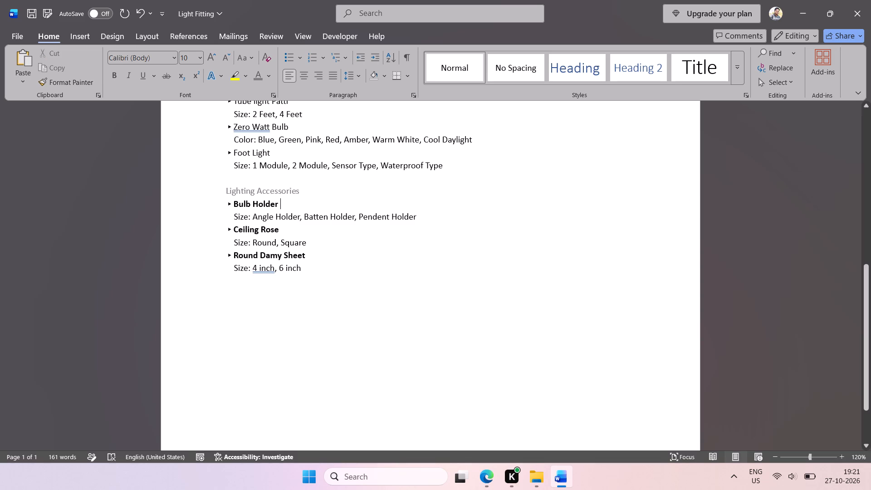
{"action": "key", "text": "BackSpace"}
Remove bold from the Lighting Accessories items, Bulb Holder through Round Damy Sheet's sizes, and save the document.
{"action": "left_click_drag", "start_coordinate": [301, 269], "coordinate": [220, 206]}
{"action": "key", "text": "ctrl+b"}
{"action": "key", "text": "ctrl+b"}
{"action": "left_click", "coordinate": [338, 232]}
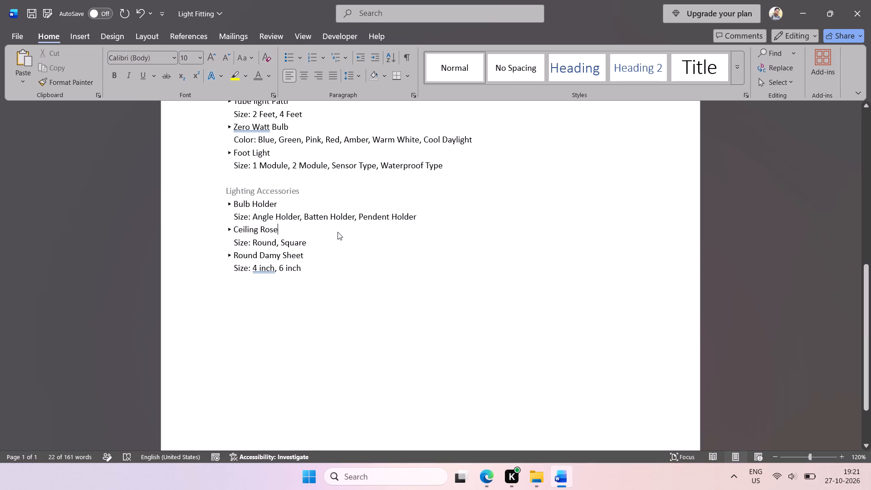
{"action": "key", "text": "ctrl+s"}
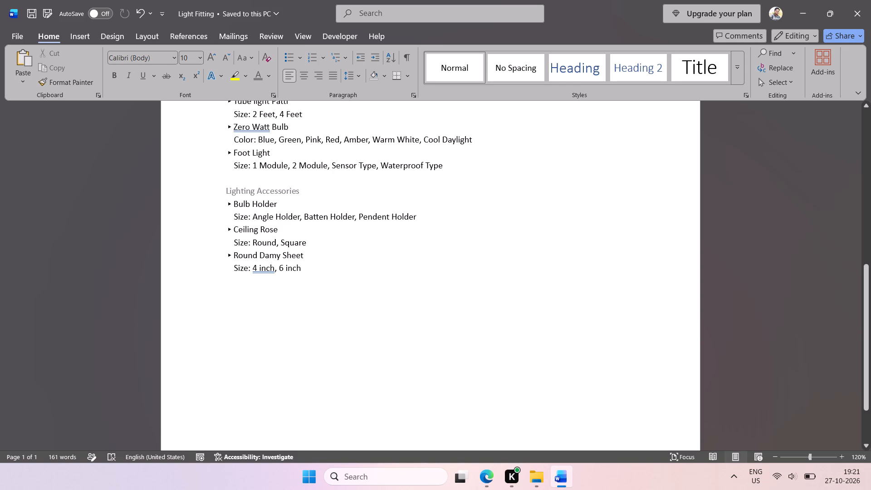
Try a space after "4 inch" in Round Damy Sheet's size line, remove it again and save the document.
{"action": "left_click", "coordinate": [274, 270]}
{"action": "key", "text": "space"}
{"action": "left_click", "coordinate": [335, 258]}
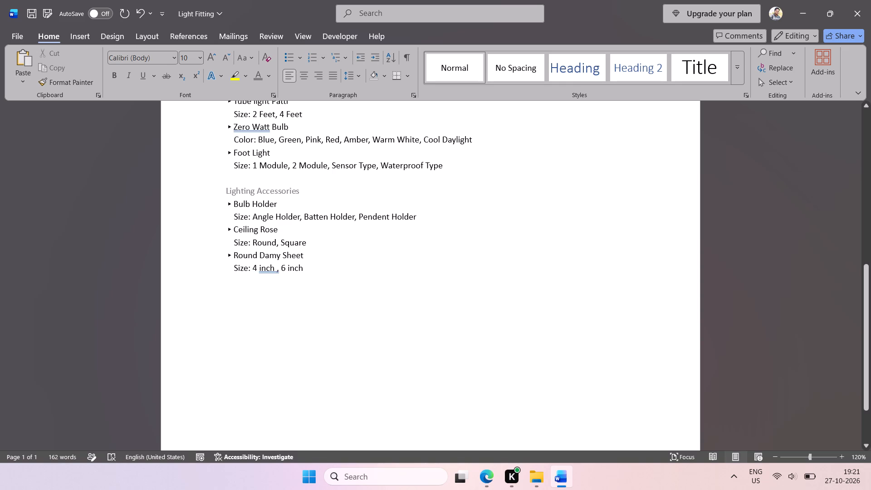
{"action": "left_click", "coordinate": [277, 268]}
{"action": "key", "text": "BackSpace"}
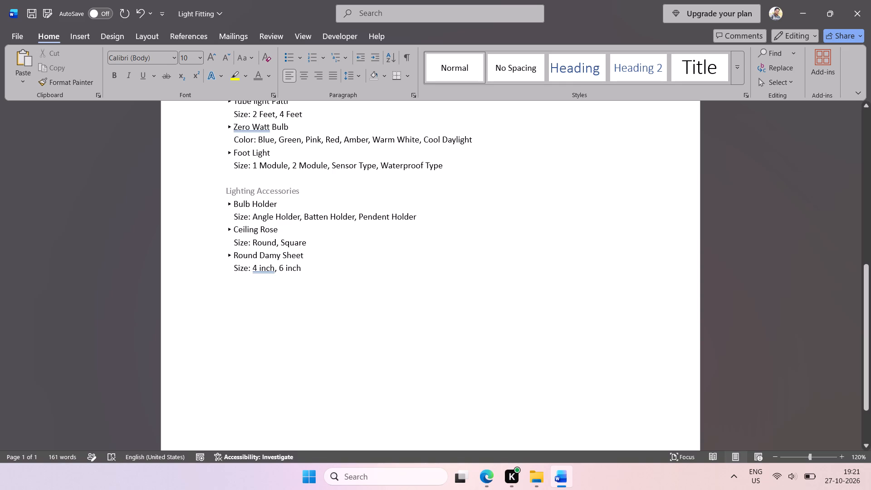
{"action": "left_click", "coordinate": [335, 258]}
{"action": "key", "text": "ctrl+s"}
Delete the trailing blank content after Round Damy Sheet's size line and save the document.
{"action": "left_click_drag", "start_coordinate": [303, 269], "coordinate": [369, 430]}
{"action": "key", "text": "BackSpace"}
{"action": "left_click", "coordinate": [383, 299]}
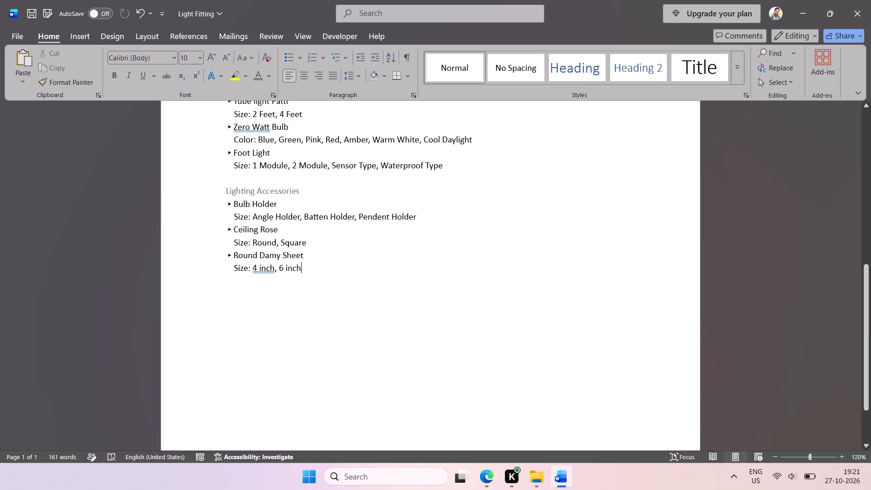
{"action": "key", "text": "ctrl+s"}
{"action": "left_click", "coordinate": [383, 299]}
{"action": "key", "text": "ctrl+s"}
Look over the whole Light Fitting list, save the document and close it.
{"action": "scroll", "coordinate": [362, 226], "scroll_direction": "up", "scroll_amount": 1}
{"action": "scroll", "coordinate": [362, 226], "scroll_direction": "down", "scroll_amount": 4, "text": "ctrl"}
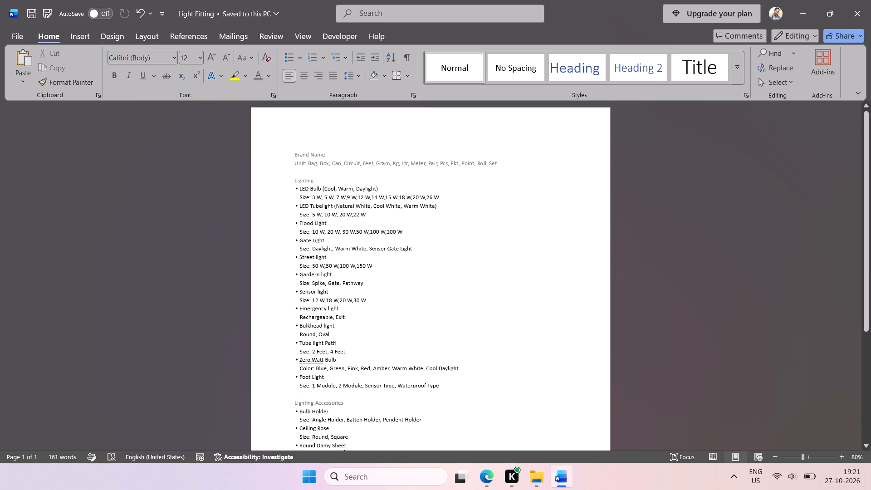
{"action": "scroll", "coordinate": [365, 186], "scroll_direction": "up", "scroll_amount": 1}
{"action": "scroll", "coordinate": [365, 186], "scroll_direction": "down", "scroll_amount": 2}
{"action": "scroll", "coordinate": [358, 186], "scroll_direction": "up", "scroll_amount": 4, "text": "ctrl"}
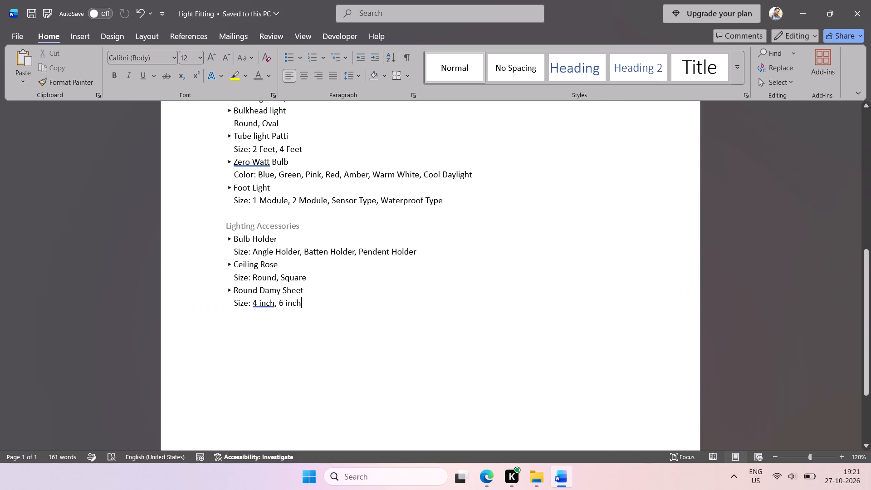
{"action": "scroll", "coordinate": [358, 186], "scroll_direction": "up", "scroll_amount": 5}
{"action": "scroll", "coordinate": [358, 186], "scroll_direction": "down", "scroll_amount": 2, "text": "ctrl"}
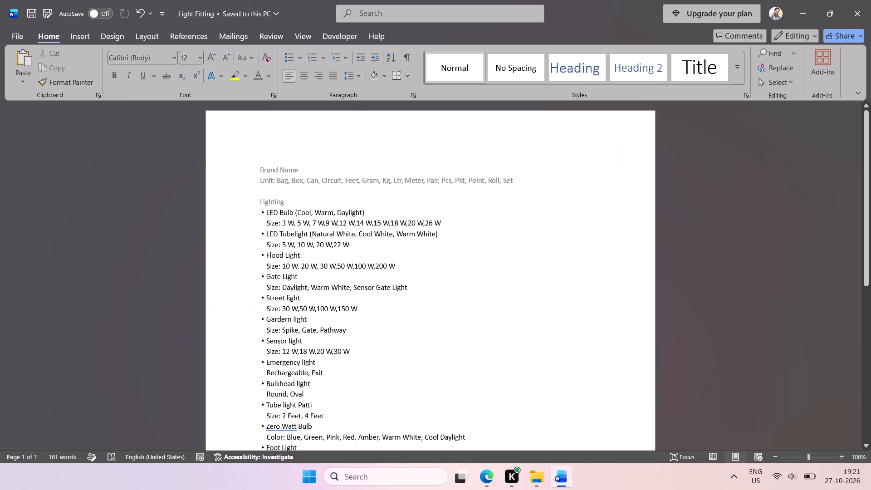
{"action": "left_click", "coordinate": [371, 191]}
{"action": "key", "text": "ctrl+s"}
{"action": "left_click", "coordinate": [859, 22]}
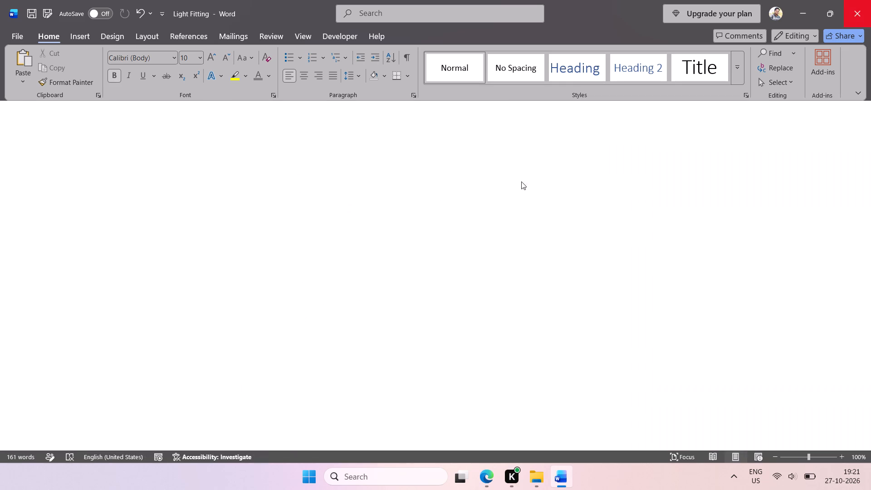
Preview the House Material documents from AC Geyser Point to Wire to compare their list formatting.
{"action": "left_click", "coordinate": [260, 260]}
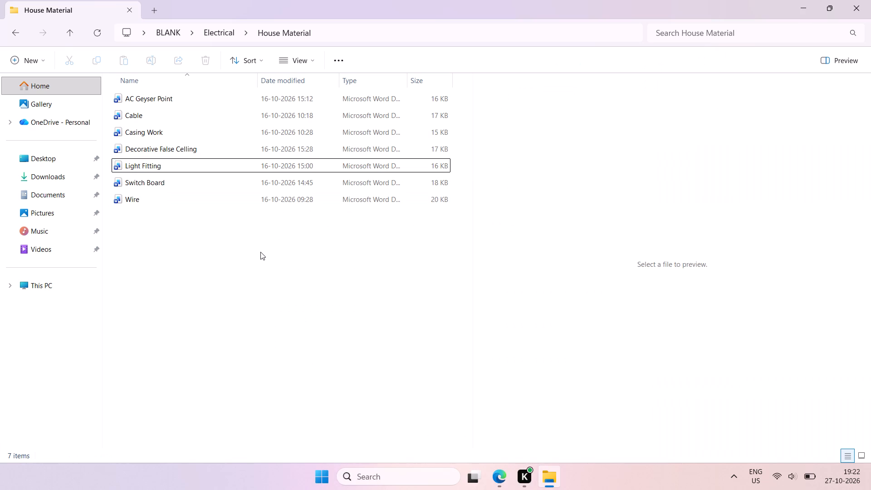
{"action": "left_click", "coordinate": [172, 186]}
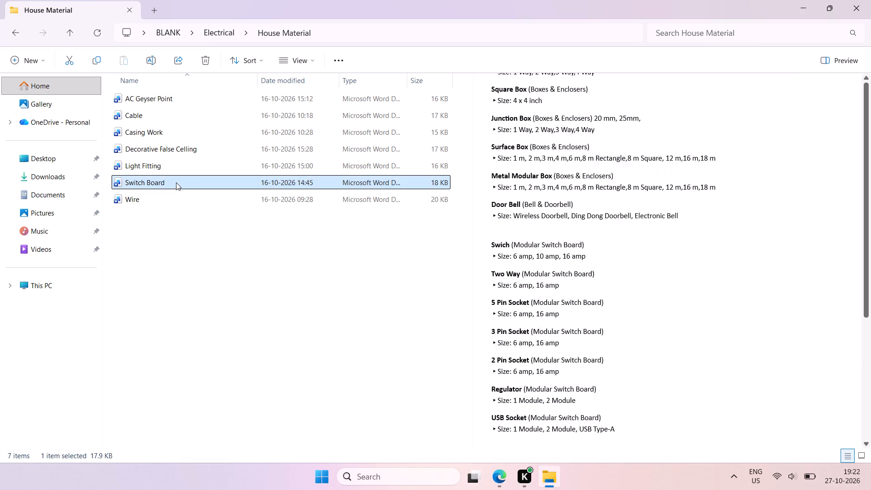
{"action": "left_click", "coordinate": [195, 252]}
{"action": "left_click", "coordinate": [193, 255]}
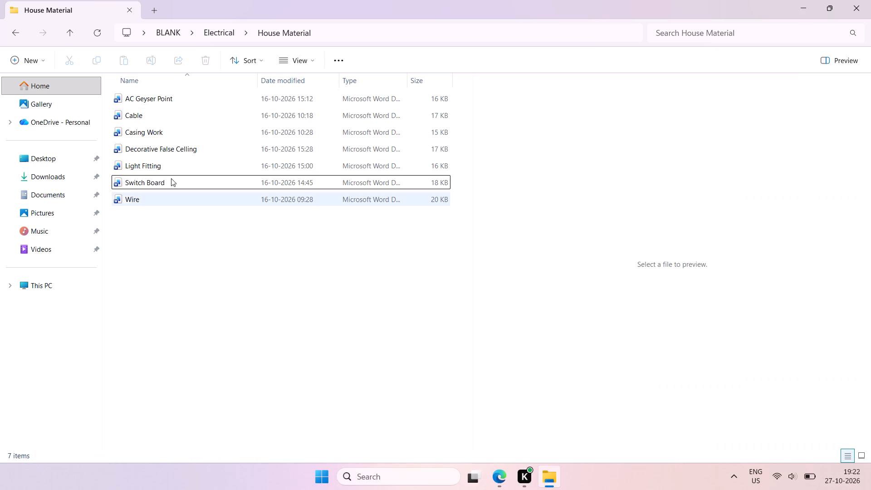
{"action": "left_click", "coordinate": [155, 99]}
{"action": "key", "text": "Down"}
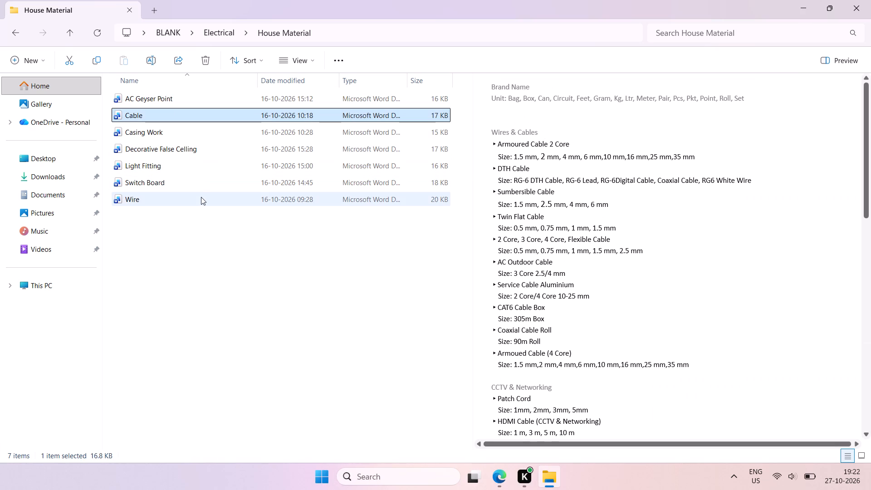
{"action": "key", "text": "Down"}
{"action": "key", "text": "Down"}
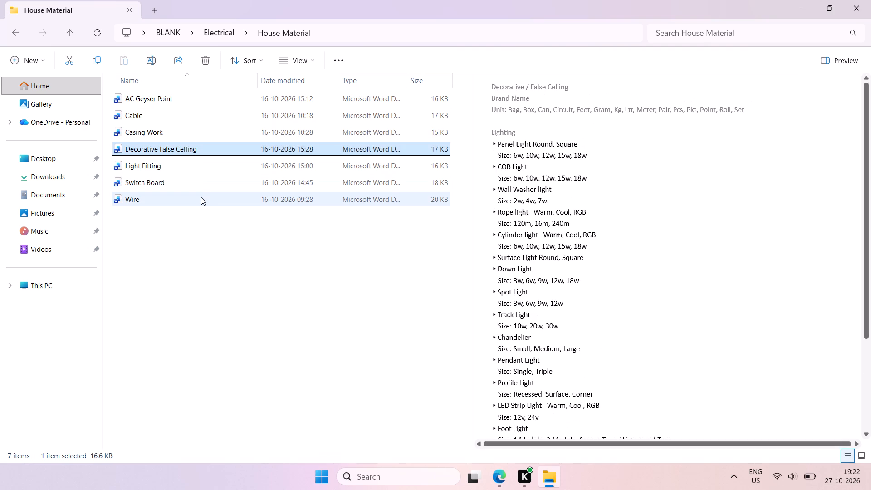
{"action": "key", "text": "Down"}
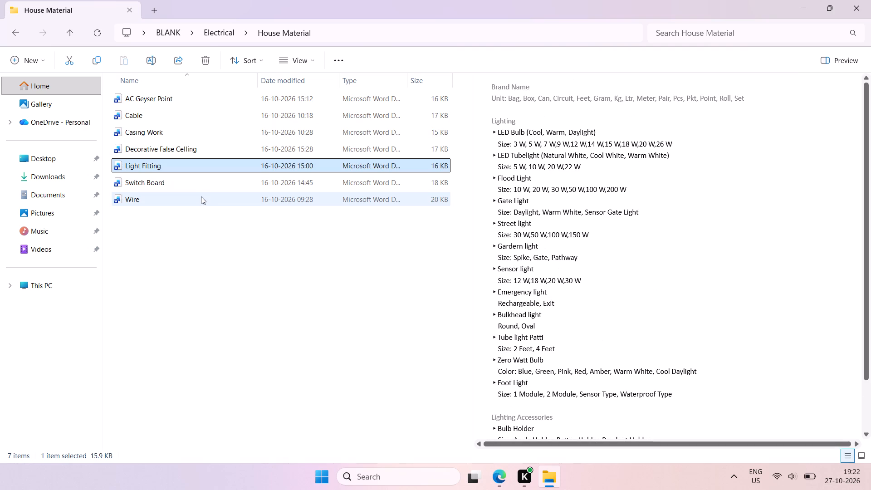
{"action": "key", "text": "Down"}
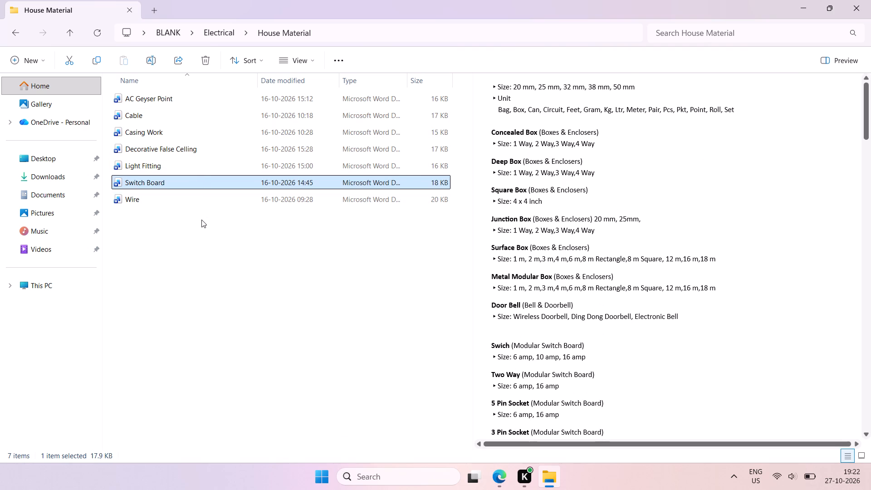
{"action": "key", "text": "Down"}
{"action": "key", "text": "Up"}
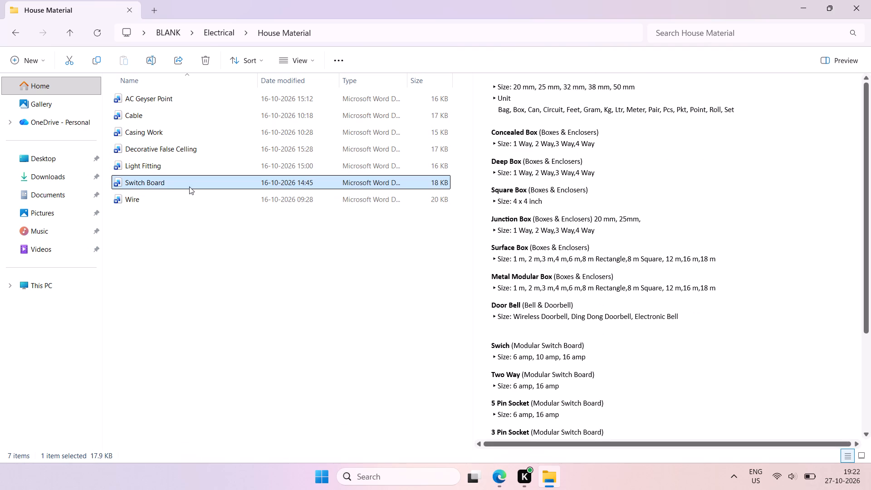
Open the Switch Board document from the House Material folder.
{"action": "double_click", "coordinate": [189, 185]}
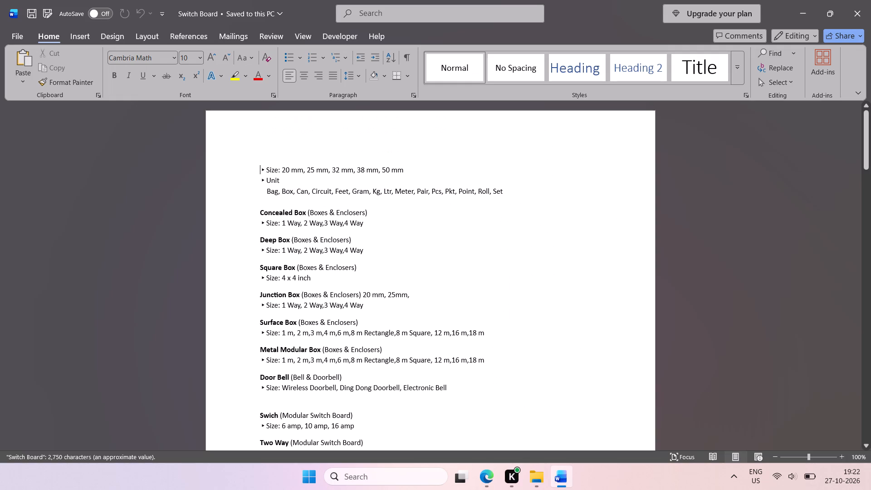
{"action": "scroll", "coordinate": [330, 182], "scroll_direction": "up", "scroll_amount": 3, "text": "ctrl"}
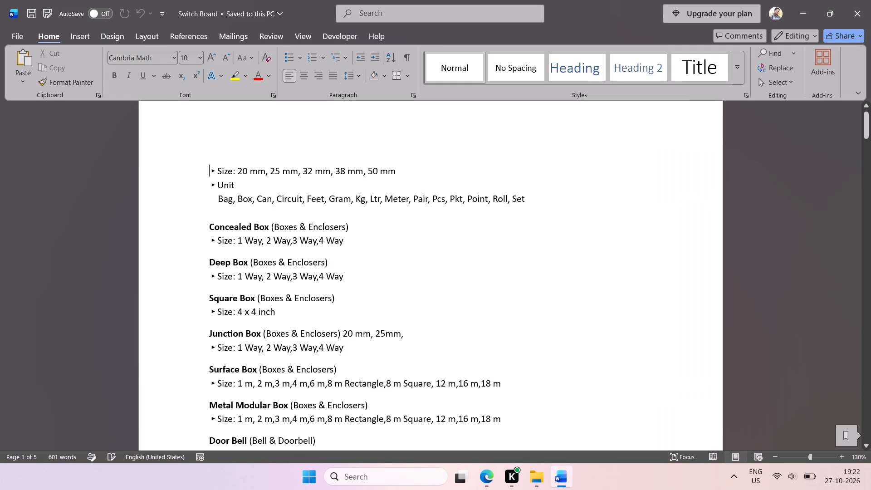
Join the unit list onto the "Unit" line at the top of Switch Board, adding a colon and space after "Unit".
{"action": "double_click", "coordinate": [212, 198]}
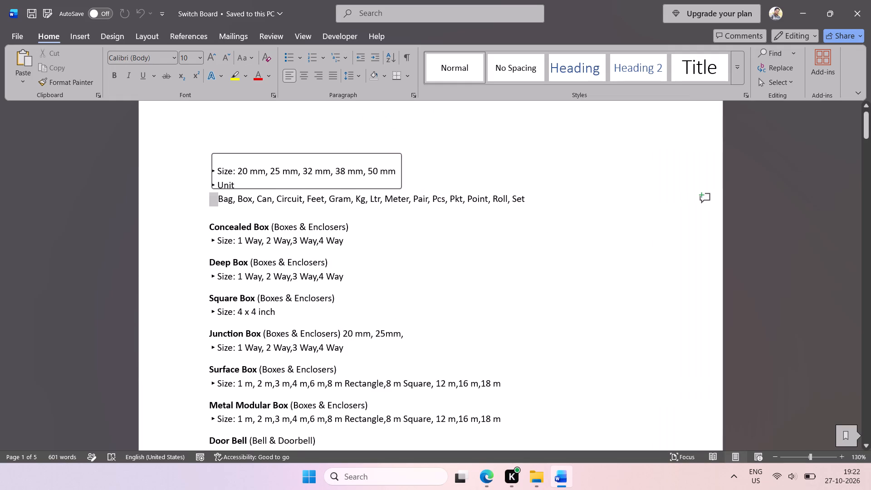
{"action": "key", "text": "BackSpace"}
{"action": "key", "text": "BackSpace"}
{"action": "type", "text": ":"}
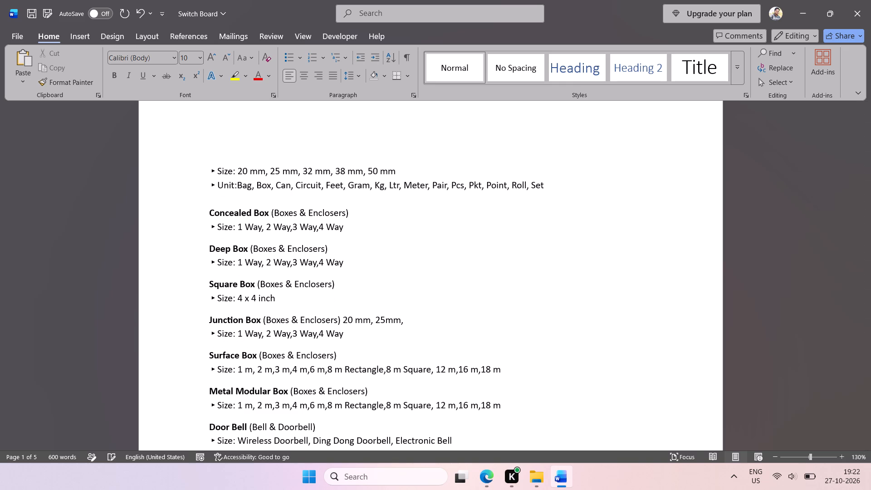
{"action": "key", "text": "space"}
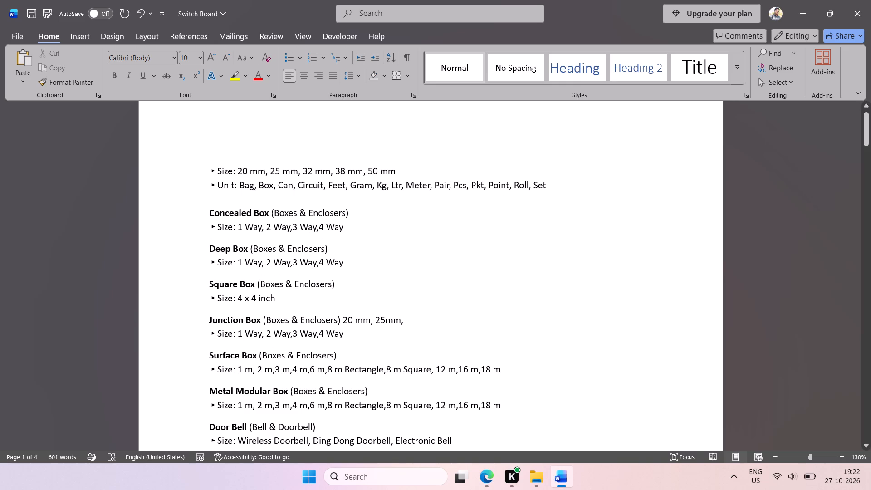
Remove the arrow bullets from the Unit and Size lines at the top of the document.
{"action": "left_click_drag", "start_coordinate": [219, 187], "coordinate": [199, 186]}
{"action": "key", "text": "BackSpace"}
{"action": "left_click_drag", "start_coordinate": [216, 170], "coordinate": [198, 172]}
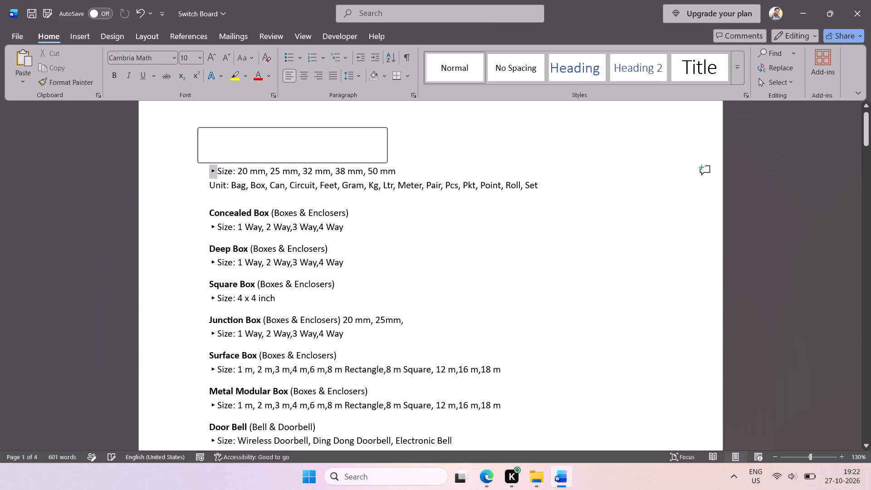
{"action": "key", "text": "BackSpace"}
Colour the top Size and Unit lines grey and save the document.
{"action": "left_click_drag", "start_coordinate": [544, 188], "coordinate": [194, 167]}
{"action": "left_click", "coordinate": [270, 73]}
{"action": "left_click", "coordinate": [259, 227]}
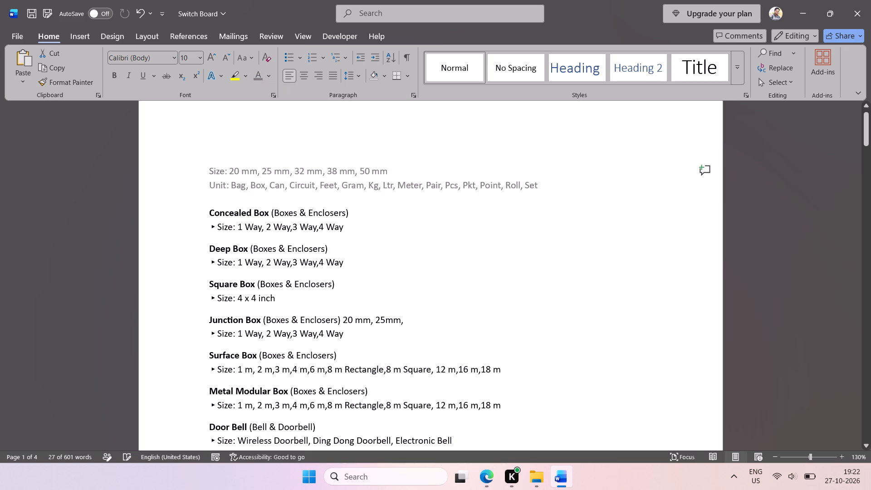
{"action": "left_click", "coordinate": [479, 252]}
{"action": "key", "text": "ctrl+s"}
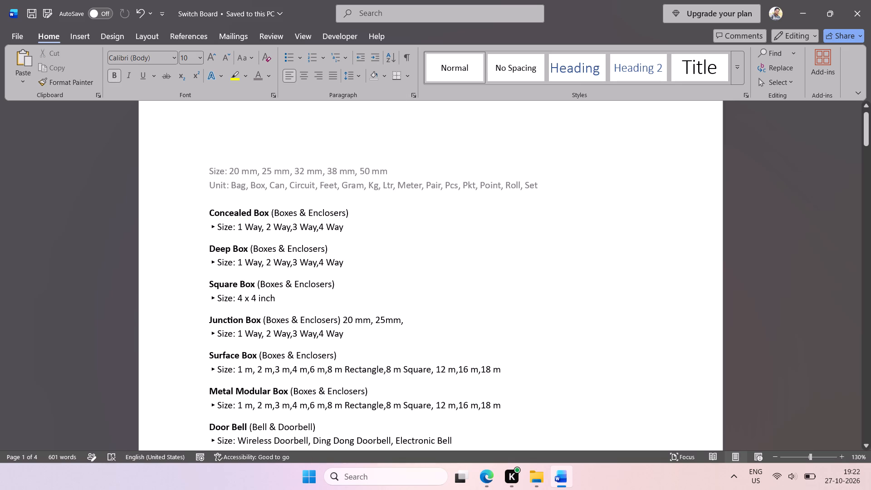
Copy "Boxes & Enclosers)" from the Concealed Box line onto a new line above it, adding blank lines below the Unit line.
{"action": "scroll", "coordinate": [421, 239], "scroll_direction": "down", "scroll_amount": 1}
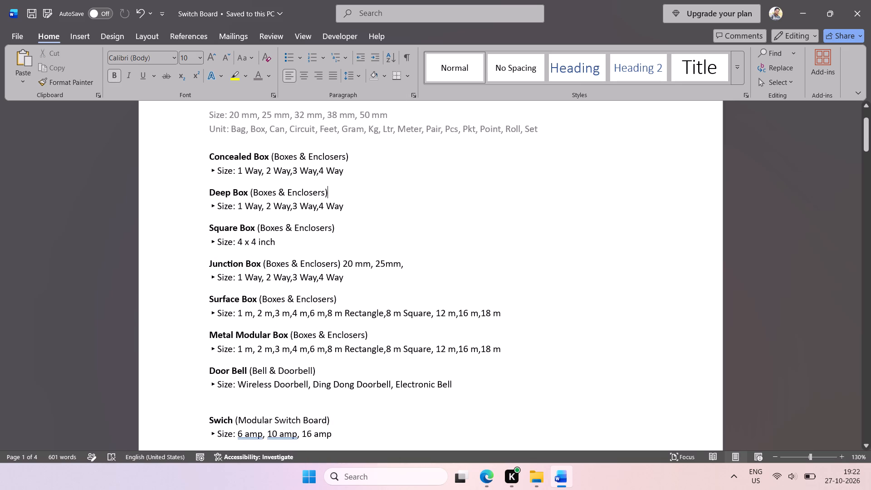
{"action": "scroll", "coordinate": [358, 186], "scroll_direction": "down", "scroll_amount": 1}
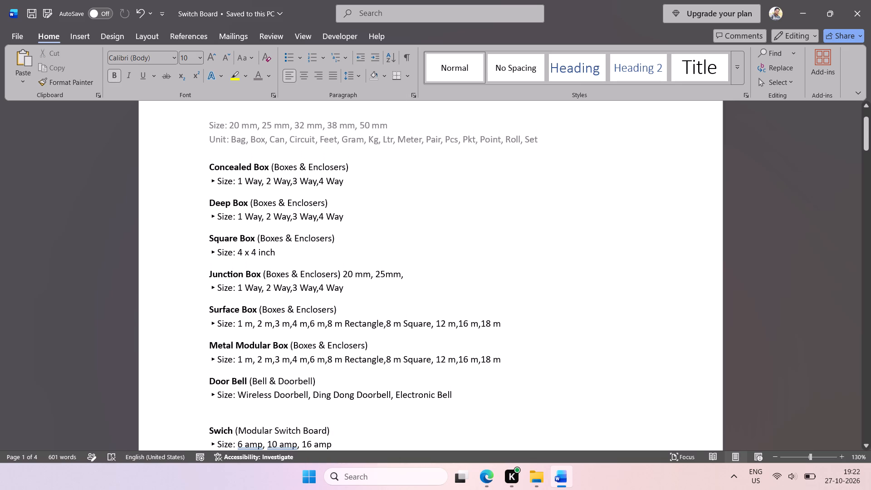
{"action": "scroll", "coordinate": [358, 186], "scroll_direction": "down", "scroll_amount": 1}
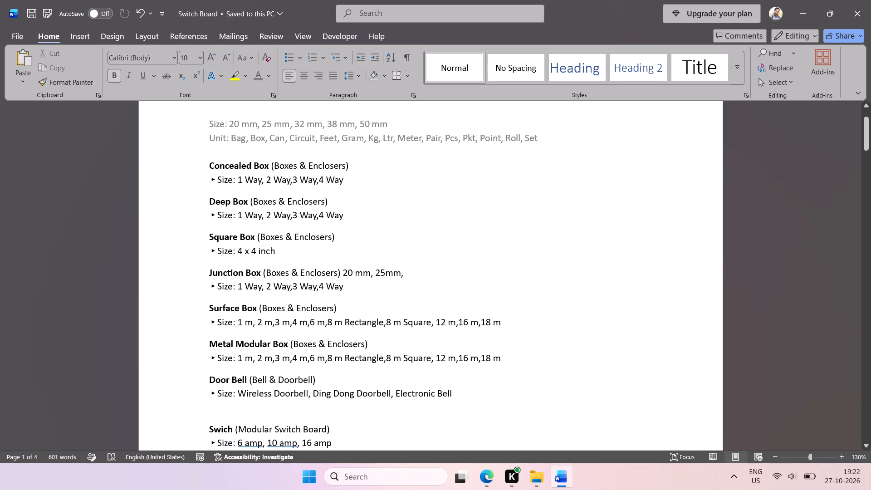
{"action": "scroll", "coordinate": [358, 186], "scroll_direction": "down", "scroll_amount": 1}
{"action": "left_click_drag", "start_coordinate": [347, 167], "coordinate": [346, 167]}
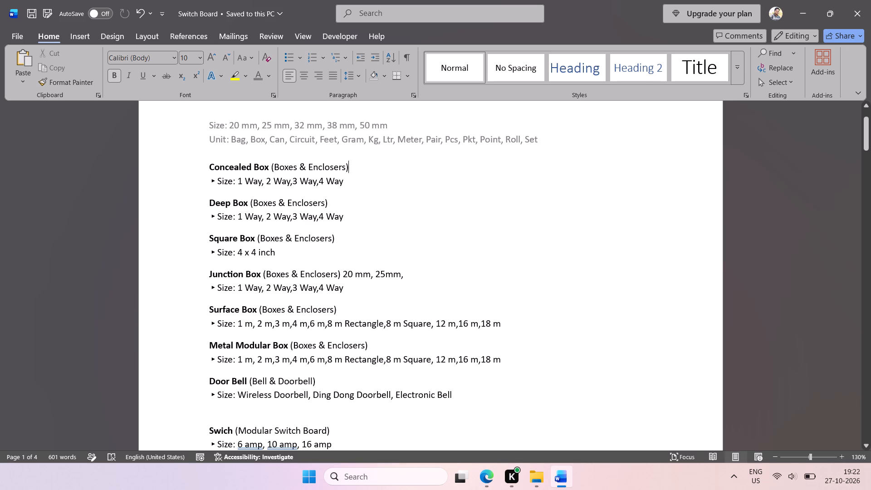
{"action": "left_click_drag", "start_coordinate": [346, 167], "coordinate": [286, 169]}
{"action": "key", "text": "ctrl+c"}
{"action": "left_click", "coordinate": [216, 160]}
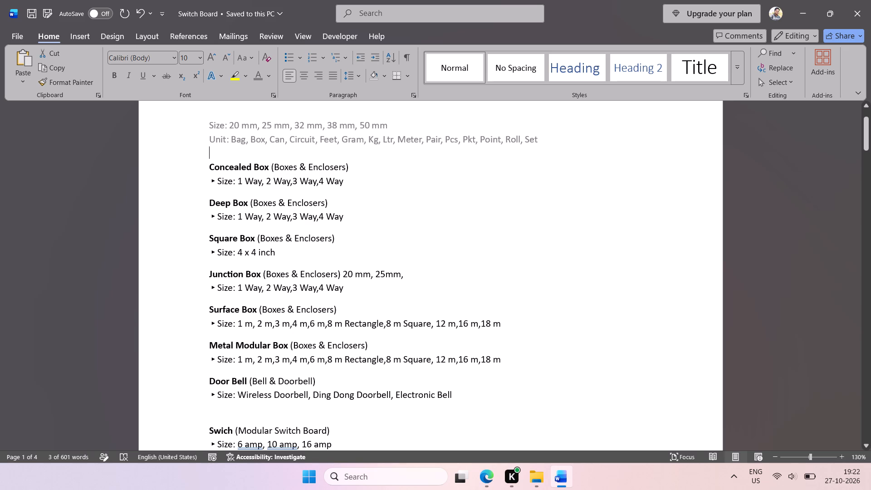
{"action": "key", "text": "Return"}
{"action": "key", "text": "Return"}
{"action": "left_click", "coordinate": [213, 178]}
{"action": "key", "text": "ctrl+v"}
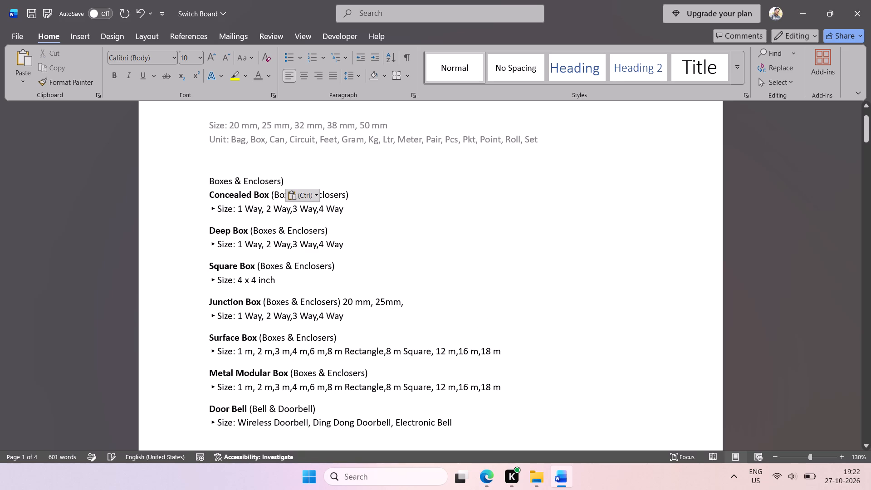
Remove the extra paragraph spacing between entries throughout the Switch Board document.
{"action": "scroll", "coordinate": [228, 180], "scroll_direction": "down", "scroll_amount": 1}
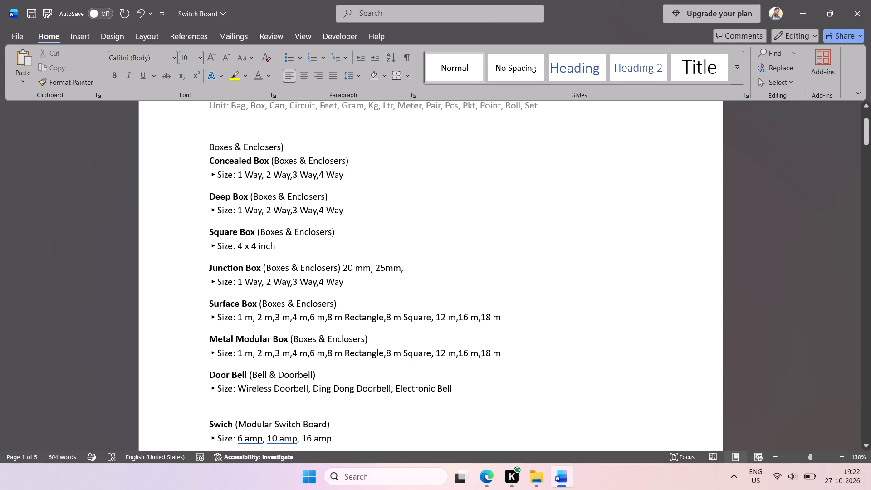
{"action": "left_click", "coordinate": [231, 181]}
{"action": "left_click", "coordinate": [228, 189]}
{"action": "left_click", "coordinate": [235, 188]}
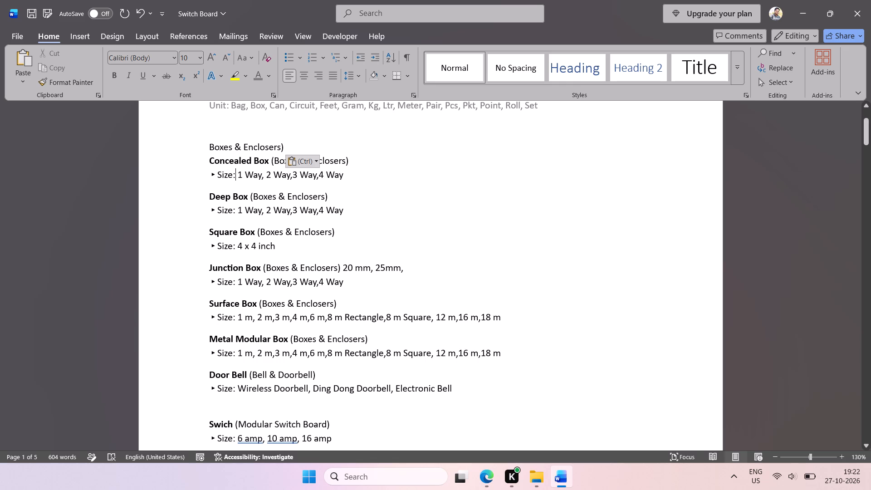
{"action": "left_click", "coordinate": [232, 185]}
{"action": "left_click", "coordinate": [226, 189]}
{"action": "left_click", "coordinate": [208, 196]}
{"action": "key", "text": "ctrl+a"}
{"action": "left_click", "coordinate": [360, 74]}
{"action": "left_click", "coordinate": [371, 220]}
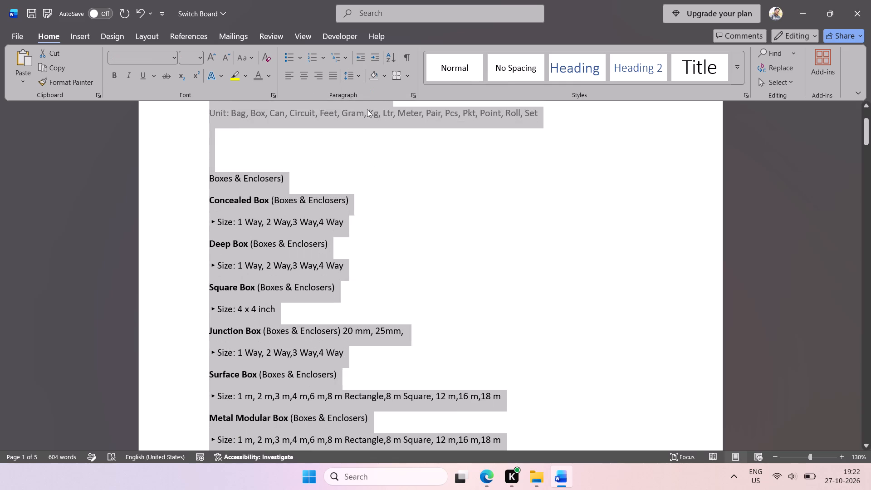
{"action": "left_click", "coordinate": [361, 76]}
{"action": "left_click", "coordinate": [372, 214]}
{"action": "left_click", "coordinate": [389, 225]}
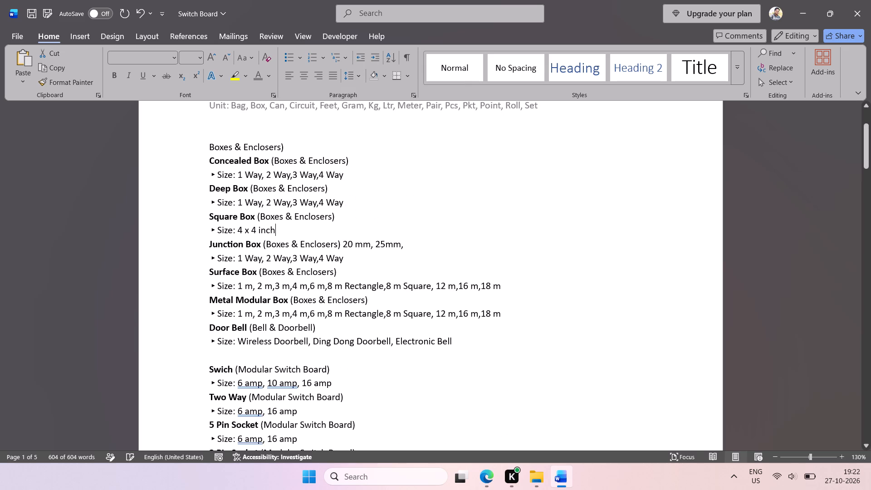
{"action": "scroll", "coordinate": [348, 242], "scroll_direction": "down", "scroll_amount": 1}
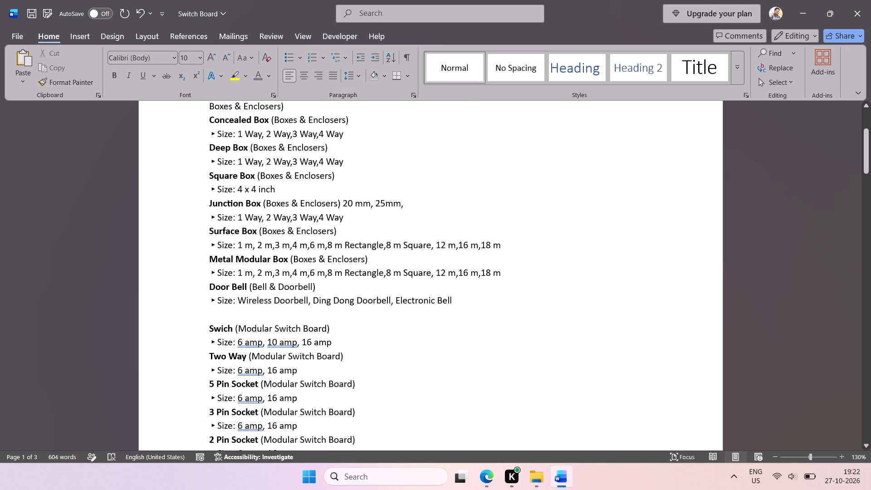
{"action": "scroll", "coordinate": [348, 244], "scroll_direction": "down", "scroll_amount": 1}
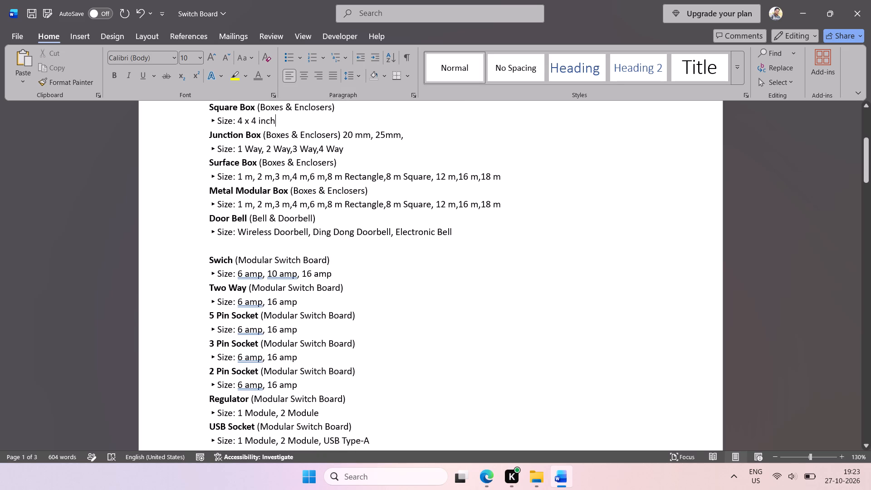
Add blank lines below the Metal Modular Box entry and copy "Modular Switch Board)" onto the empty line above Swich.
{"action": "left_click", "coordinate": [509, 204]}
{"action": "key", "text": "Return"}
{"action": "key", "text": "Return"}
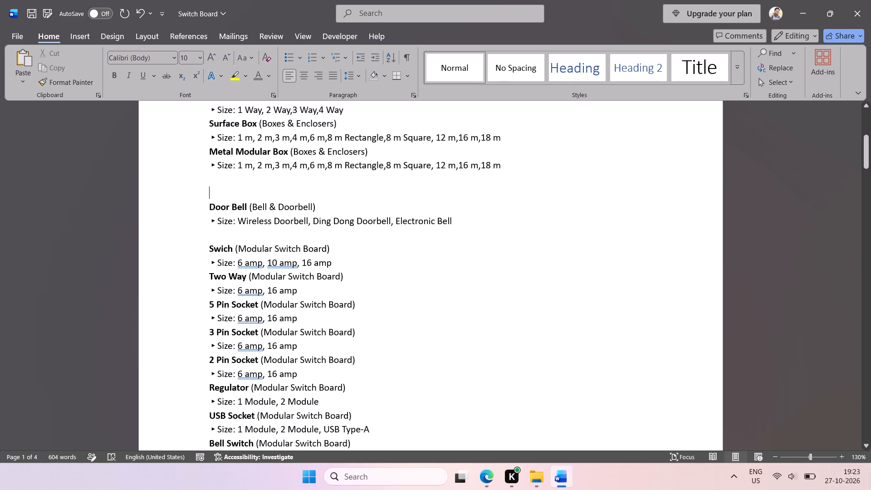
{"action": "left_click_drag", "start_coordinate": [329, 247], "coordinate": [250, 252]}
{"action": "key", "text": "ctrl+c"}
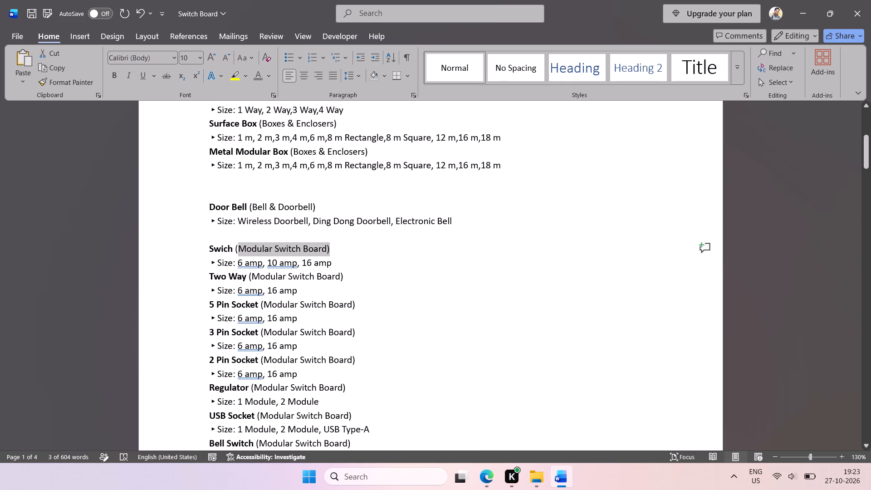
{"action": "left_click", "coordinate": [221, 242]}
{"action": "key", "text": "ctrl+v"}
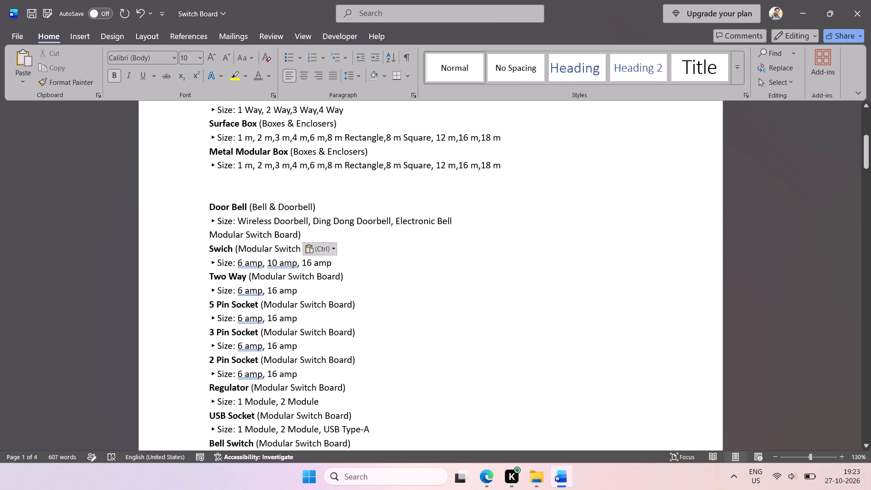
Move the Door Bell entry with its size line to the end of the document, leaving a blank line below Gang Box.
{"action": "left_click_drag", "start_coordinate": [455, 220], "coordinate": [206, 206]}
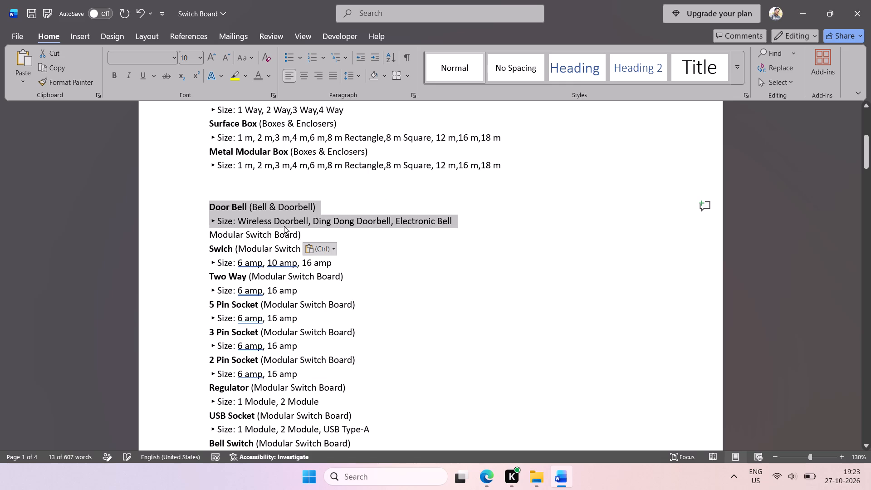
{"action": "key", "text": "ctrl+x"}
{"action": "scroll", "coordinate": [384, 273], "scroll_direction": "down", "scroll_amount": 6}
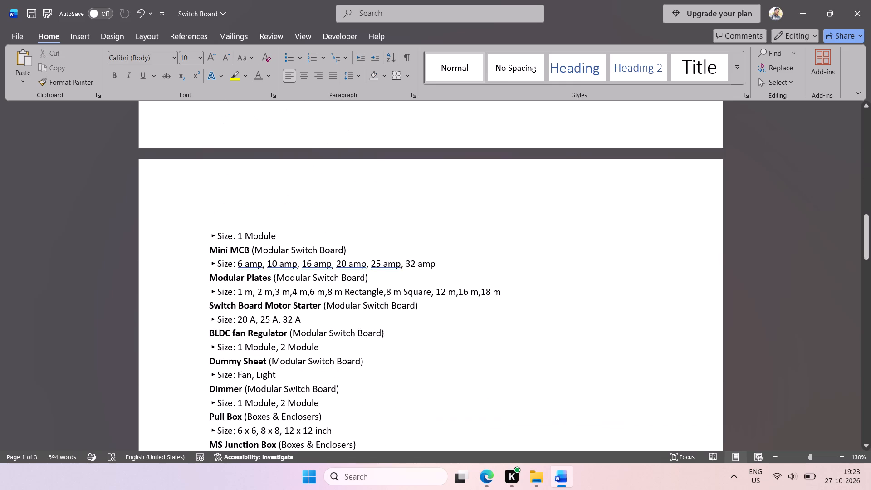
{"action": "scroll", "coordinate": [336, 276], "scroll_direction": "down", "scroll_amount": 2}
{"action": "scroll", "coordinate": [285, 352], "scroll_direction": "down", "scroll_amount": 3}
{"action": "scroll", "coordinate": [272, 281], "scroll_direction": "up", "scroll_amount": 1}
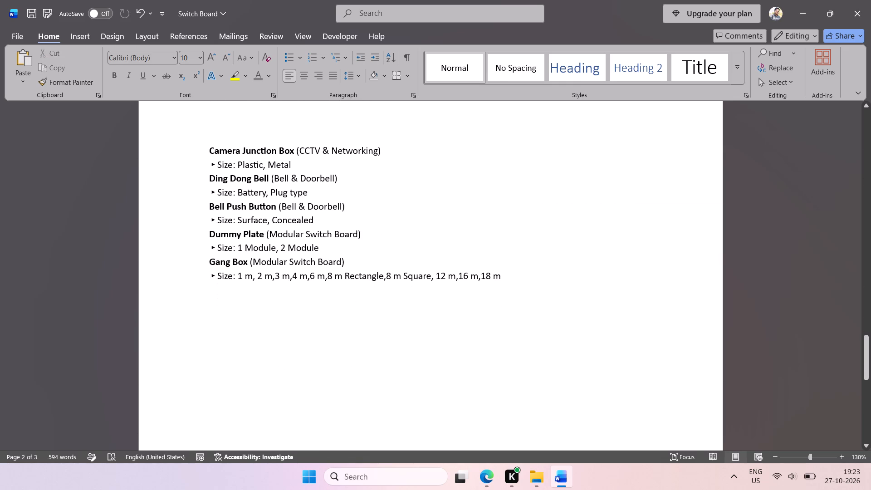
{"action": "scroll", "coordinate": [259, 317], "scroll_direction": "up", "scroll_amount": 1}
{"action": "left_click", "coordinate": [253, 308]}
{"action": "key", "text": "ctrl+v"}
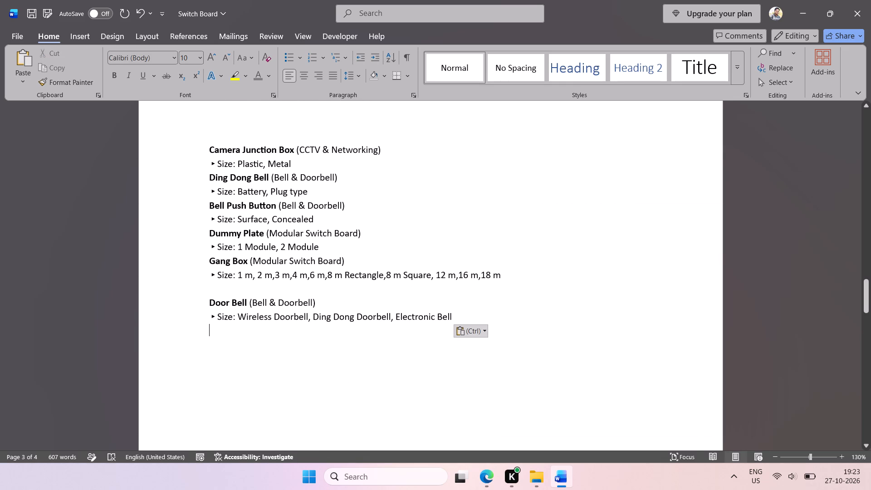
Move the Ding Dong Bell and Bell Push Button entries with their sizes directly below the Door Bell entry.
{"action": "left_click_drag", "start_coordinate": [315, 219], "coordinate": [191, 174]}
{"action": "key", "text": "ctrl+x"}
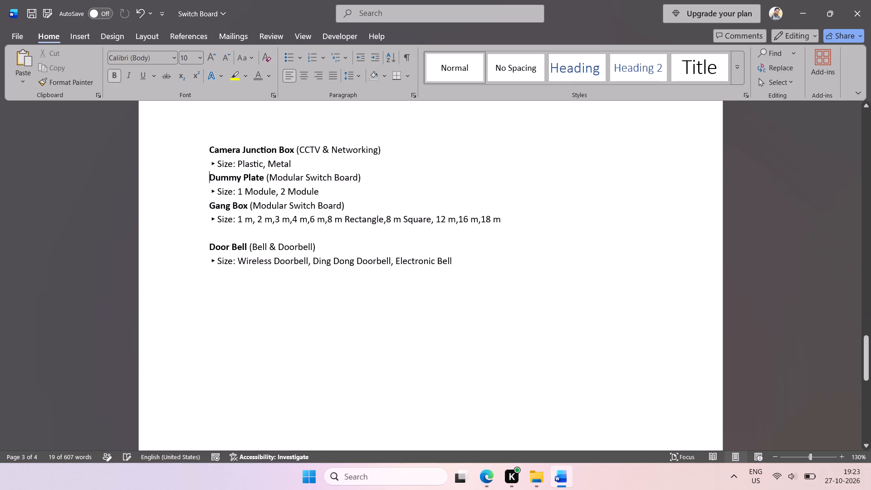
{"action": "left_click", "coordinate": [227, 289]}
{"action": "left_click", "coordinate": [226, 279]}
{"action": "key", "text": "ctrl+v"}
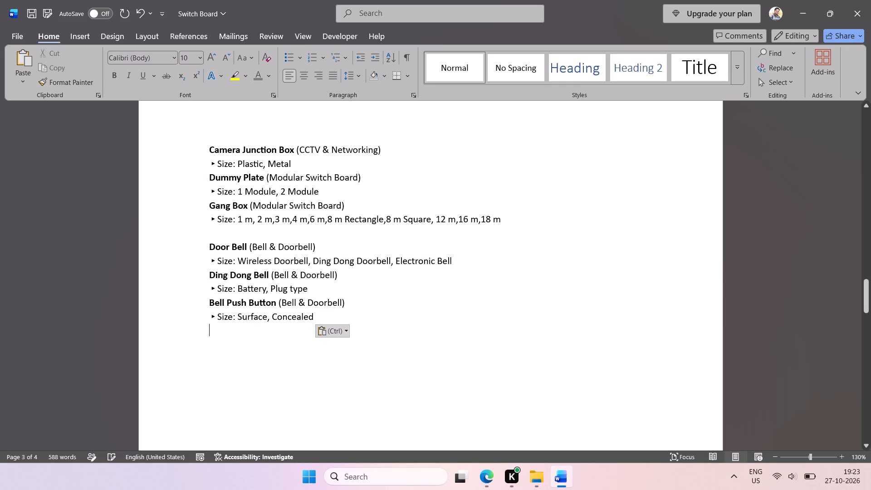
Remove the empty lines between the DP Switch and 3 Pin Plug Top entries.
{"action": "scroll", "coordinate": [333, 209], "scroll_direction": "up", "scroll_amount": 2}
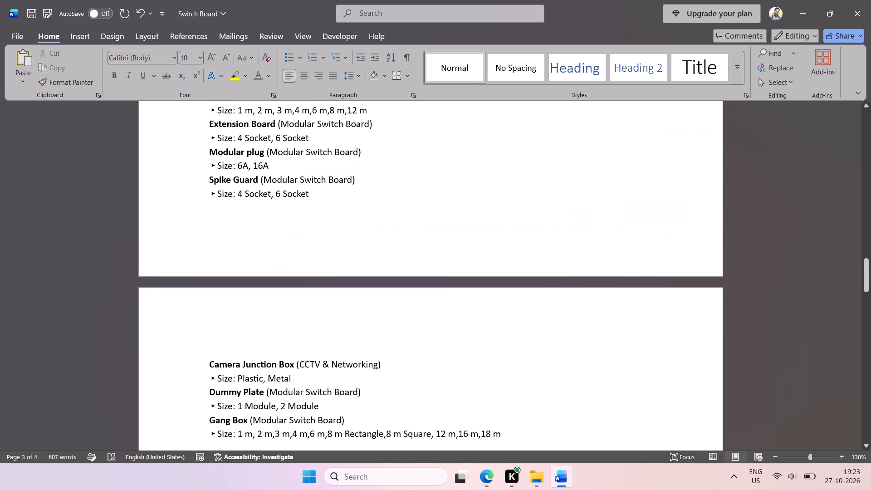
{"action": "scroll", "coordinate": [331, 209], "scroll_direction": "up", "scroll_amount": 2}
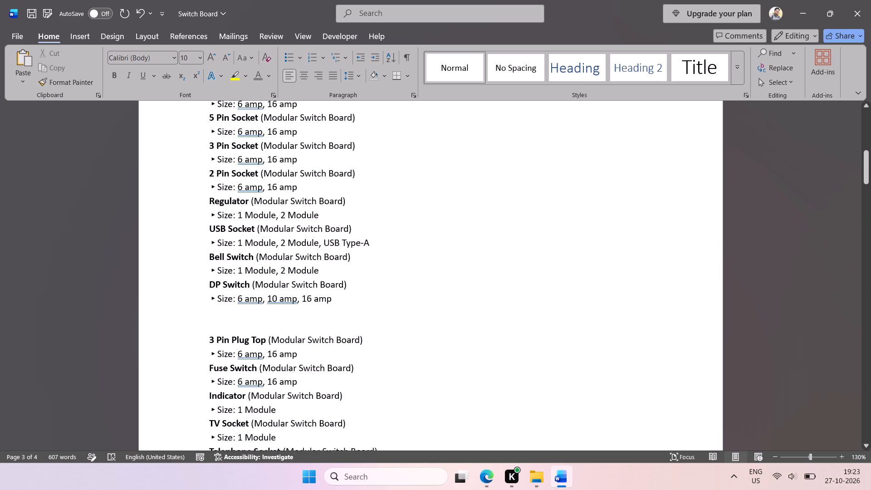
{"action": "scroll", "coordinate": [331, 212], "scroll_direction": "up", "scroll_amount": 1}
{"action": "scroll", "coordinate": [332, 218], "scroll_direction": "down", "scroll_amount": 1}
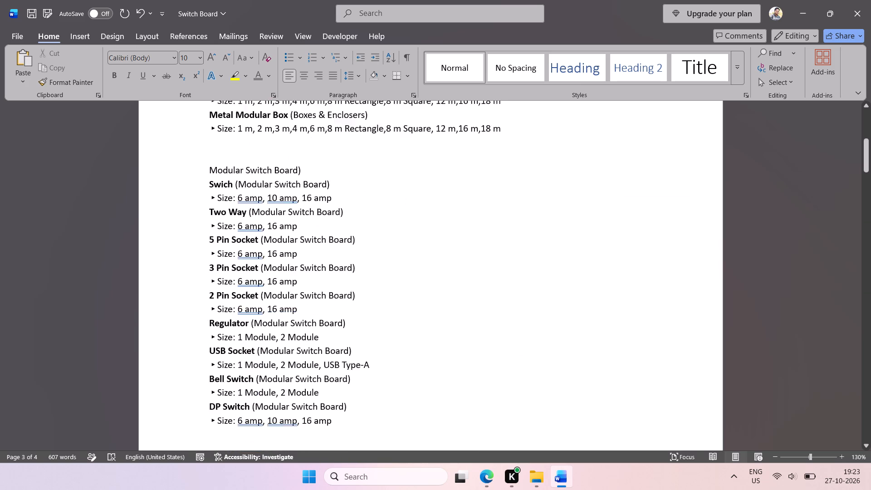
{"action": "scroll", "coordinate": [332, 218], "scroll_direction": "down", "scroll_amount": 1}
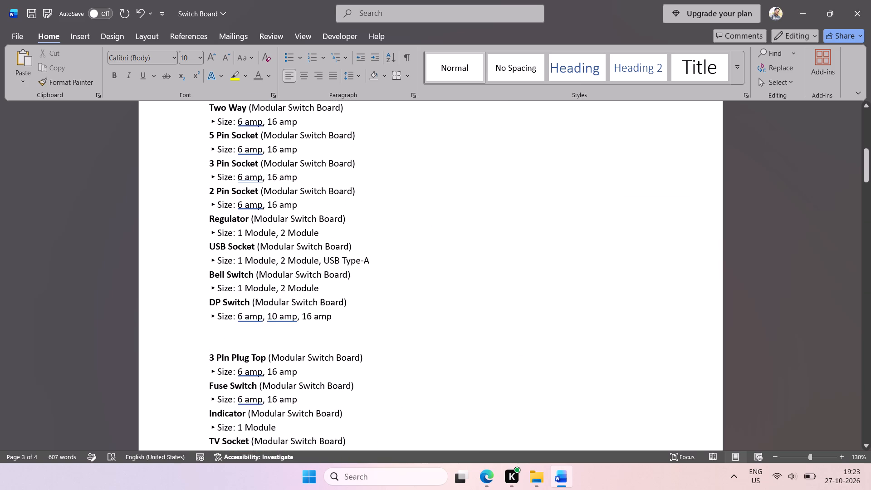
{"action": "scroll", "coordinate": [333, 223], "scroll_direction": "down", "scroll_amount": 1}
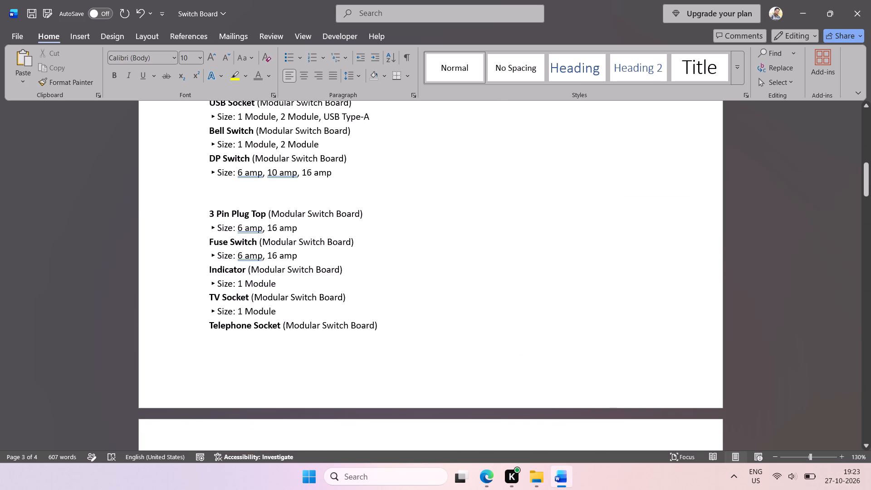
{"action": "left_click", "coordinate": [284, 196]}
{"action": "key", "text": "BackSpace"}
{"action": "key", "text": "BackSpace"}
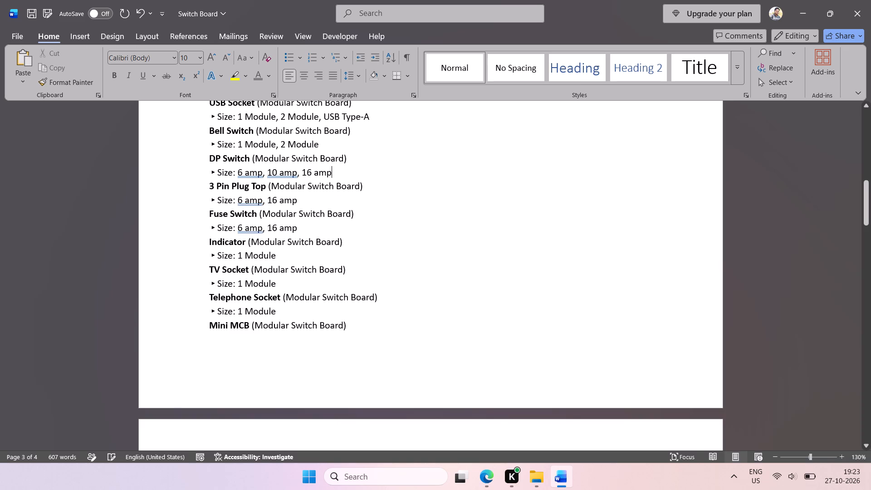
Delete the blank lines above the 20A Switch and Night Lamp entries.
{"action": "scroll", "coordinate": [323, 210], "scroll_direction": "down", "scroll_amount": 1}
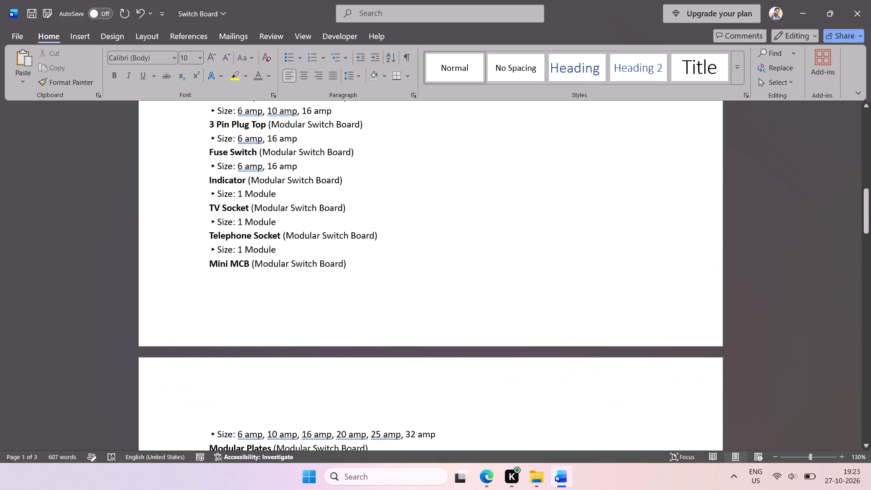
{"action": "scroll", "coordinate": [323, 210], "scroll_direction": "down", "scroll_amount": 3}
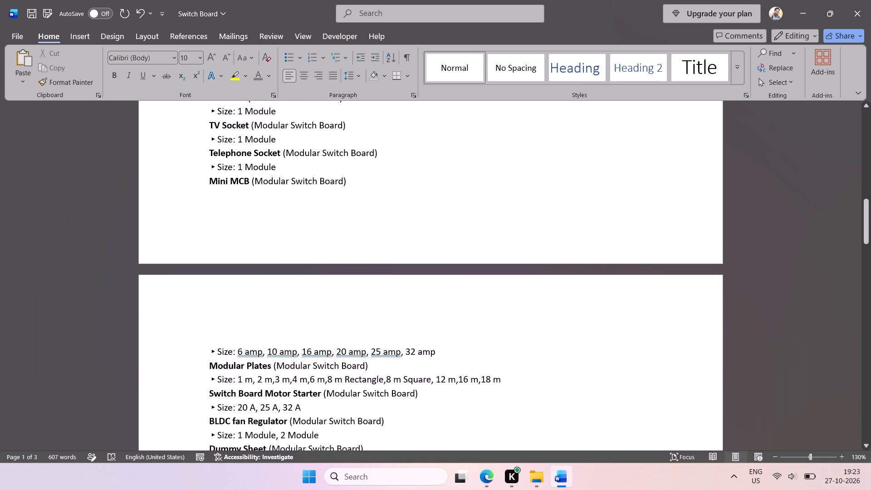
{"action": "scroll", "coordinate": [323, 210], "scroll_direction": "down", "scroll_amount": 1}
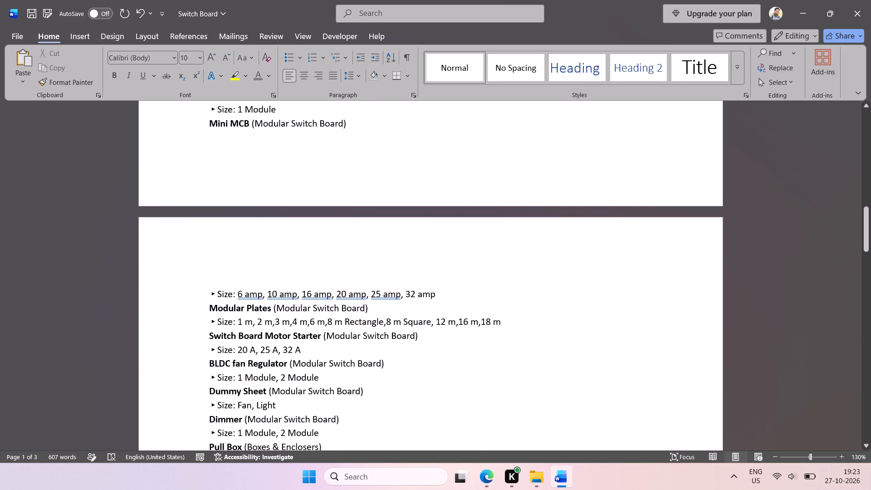
{"action": "scroll", "coordinate": [323, 210], "scroll_direction": "down", "scroll_amount": 2}
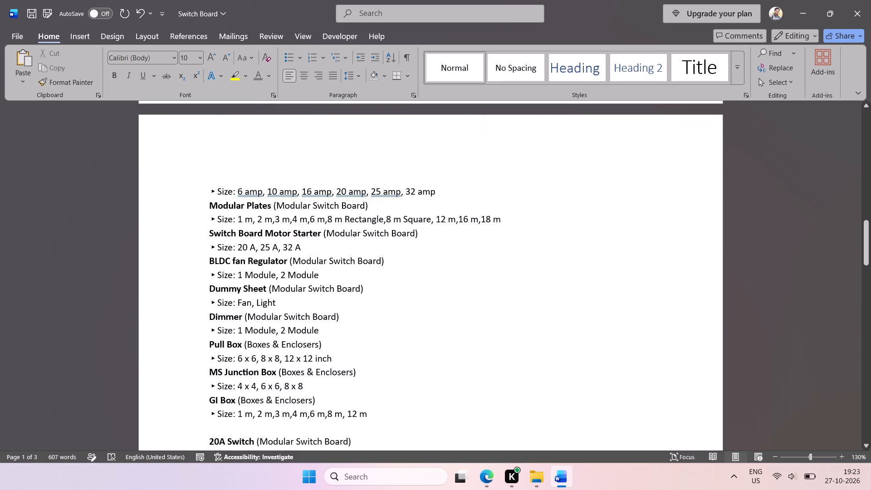
{"action": "scroll", "coordinate": [323, 210], "scroll_direction": "down", "scroll_amount": 3}
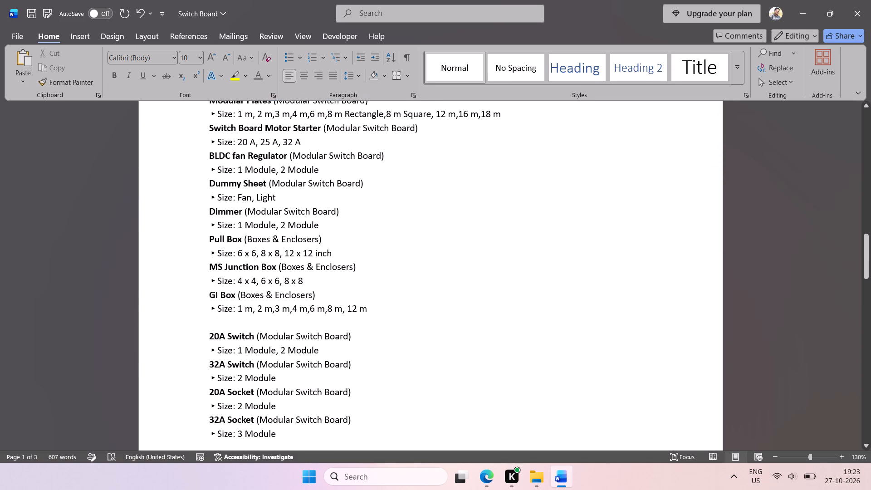
{"action": "scroll", "coordinate": [323, 210], "scroll_direction": "down", "scroll_amount": 2}
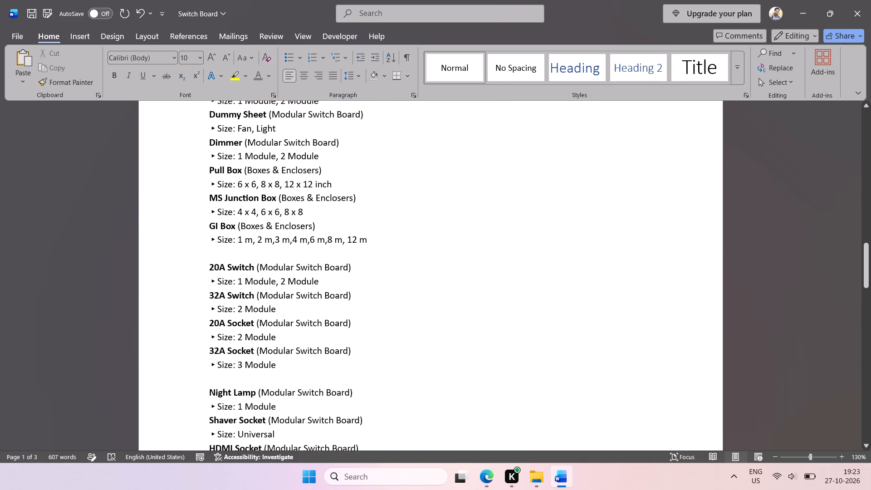
{"action": "scroll", "coordinate": [323, 210], "scroll_direction": "down", "scroll_amount": 1}
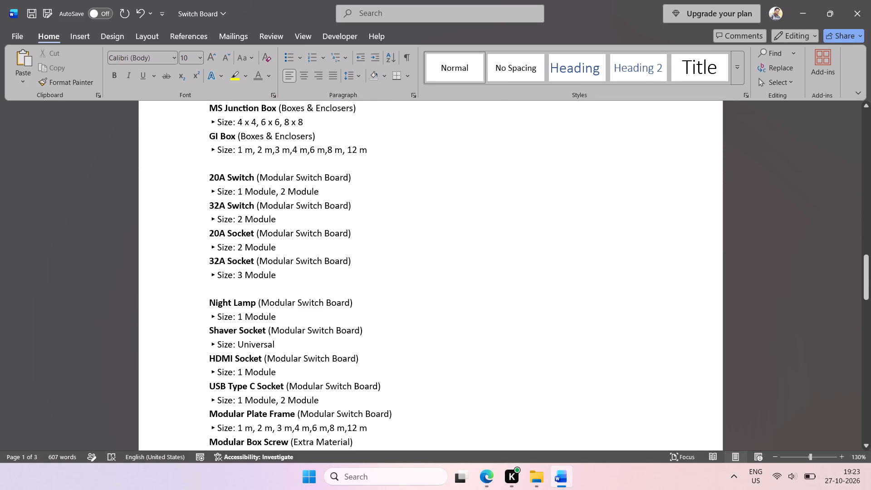
{"action": "scroll", "coordinate": [276, 215], "scroll_direction": "down", "scroll_amount": 1}
{"action": "left_click", "coordinate": [241, 177]}
{"action": "key", "text": "BackSpace"}
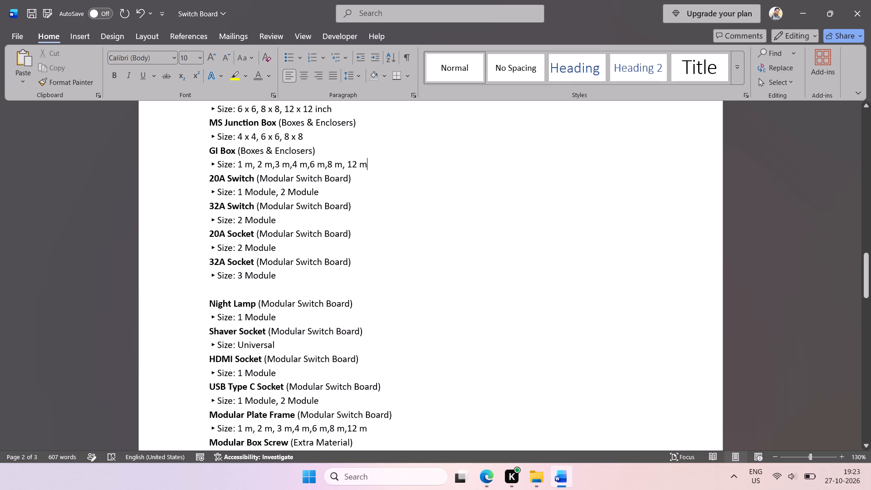
{"action": "left_click", "coordinate": [233, 292]}
{"action": "key", "text": "BackSpace"}
Move the Modular Box Screw entry with its size line to the document's end, separated from Bell Push Button by a blank line.
{"action": "scroll", "coordinate": [311, 264], "scroll_direction": "down", "scroll_amount": 1}
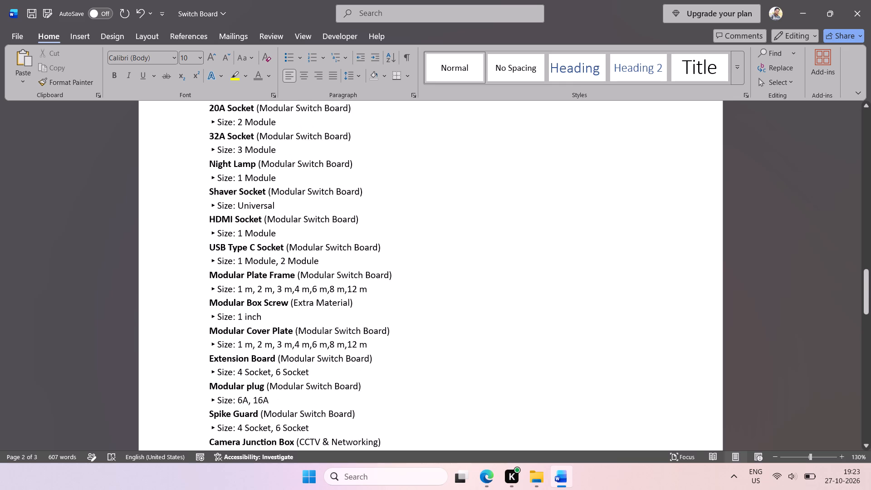
{"action": "scroll", "coordinate": [311, 264], "scroll_direction": "down", "scroll_amount": 2}
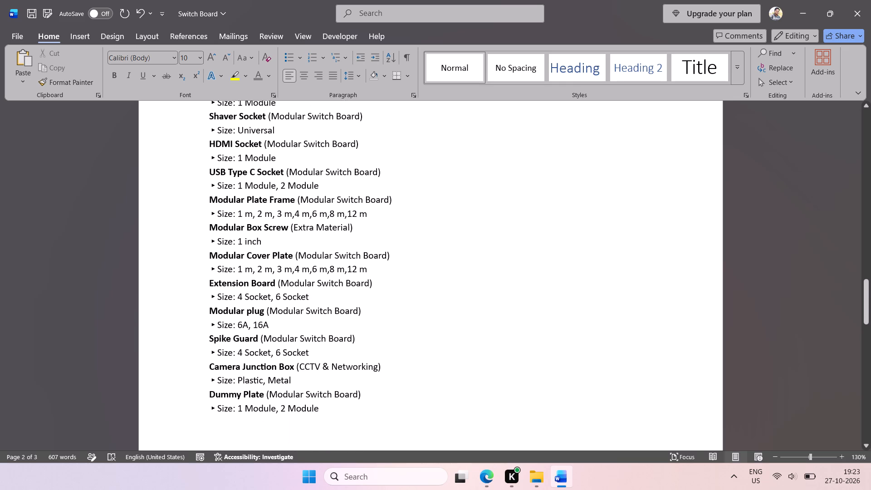
{"action": "left_click_drag", "start_coordinate": [269, 242], "coordinate": [203, 230]}
{"action": "key", "text": "ctrl+x"}
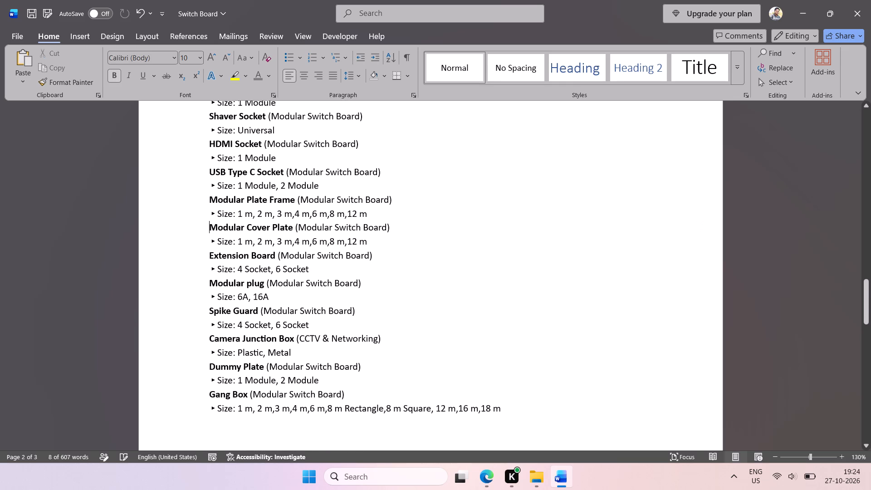
{"action": "scroll", "coordinate": [356, 278], "scroll_direction": "down", "scroll_amount": 3}
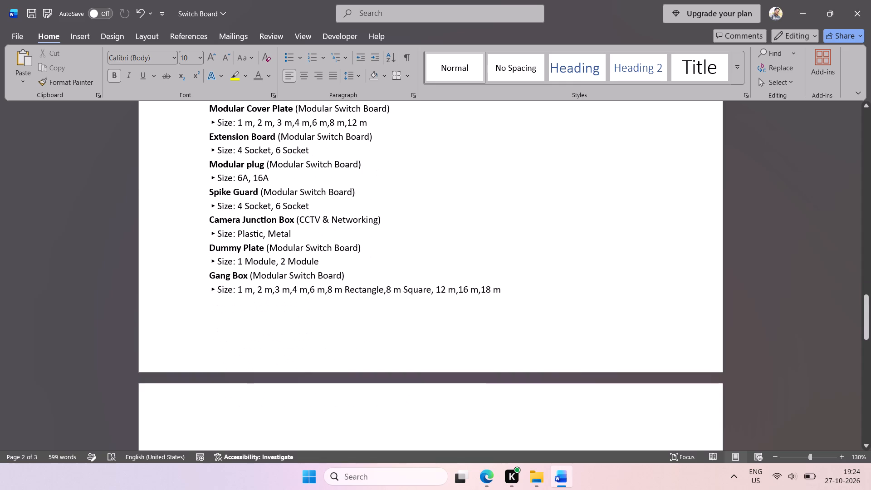
{"action": "scroll", "coordinate": [372, 322], "scroll_direction": "down", "scroll_amount": 1}
{"action": "left_click", "coordinate": [320, 353]}
{"action": "key", "text": "Return"}
{"action": "key", "text": "Return"}
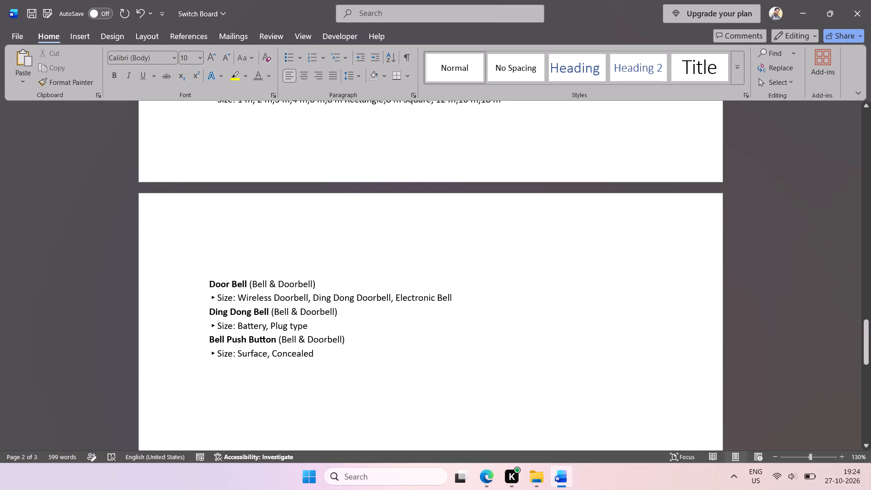
{"action": "key", "text": "ctrl+v"}
Move the Camera Junction Box entry with its size line to the document's end, a blank line below Modular Box Screw, and save.
{"action": "scroll", "coordinate": [332, 221], "scroll_direction": "up", "scroll_amount": 3}
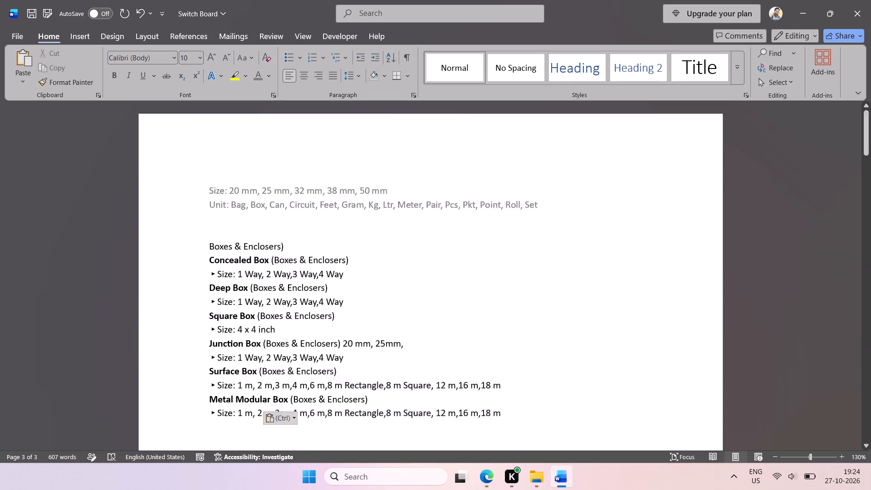
{"action": "scroll", "coordinate": [394, 284], "scroll_direction": "down", "scroll_amount": 8}
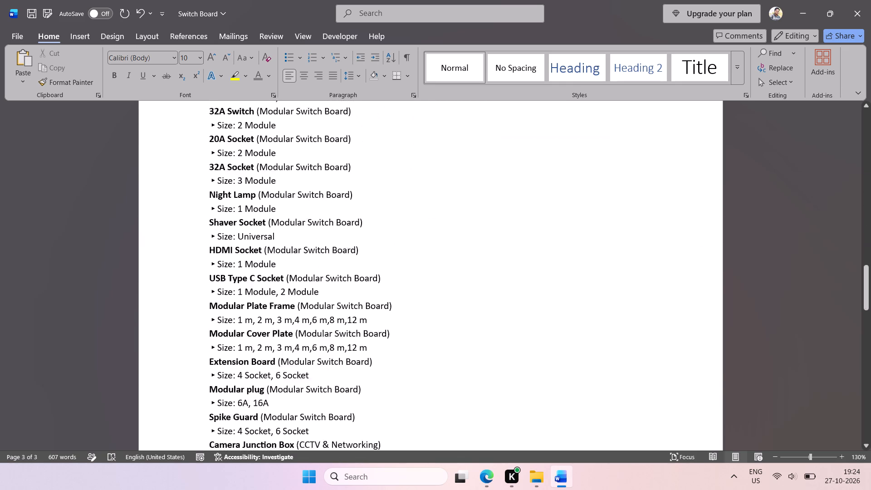
{"action": "scroll", "coordinate": [394, 284], "scroll_direction": "down", "scroll_amount": 6}
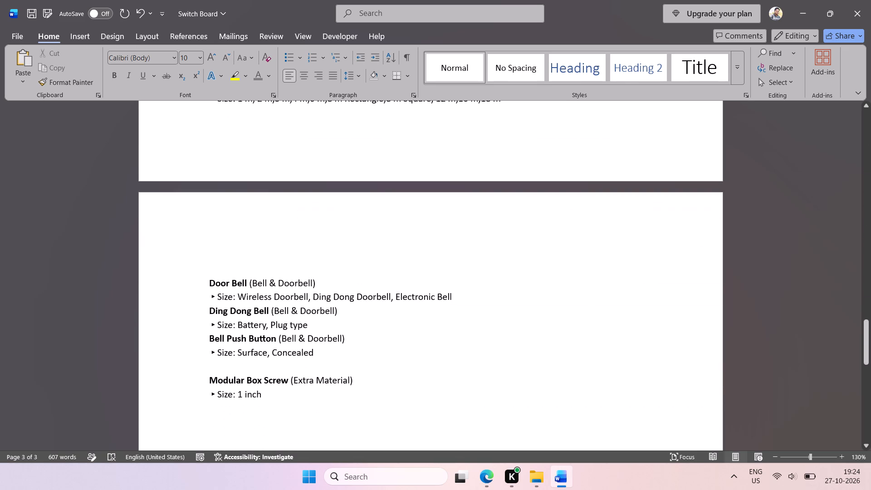
{"action": "scroll", "coordinate": [394, 284], "scroll_direction": "down", "scroll_amount": 1}
{"action": "scroll", "coordinate": [394, 284], "scroll_direction": "up", "scroll_amount": 1}
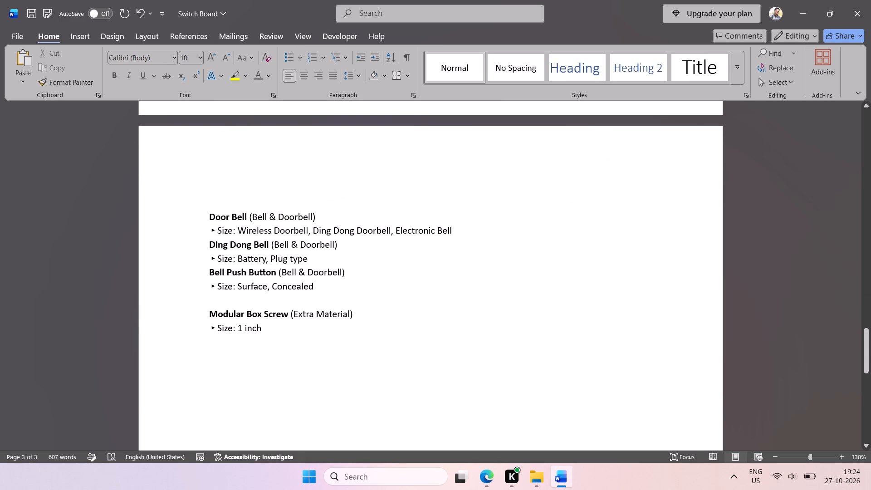
{"action": "scroll", "coordinate": [388, 284], "scroll_direction": "up", "scroll_amount": 1}
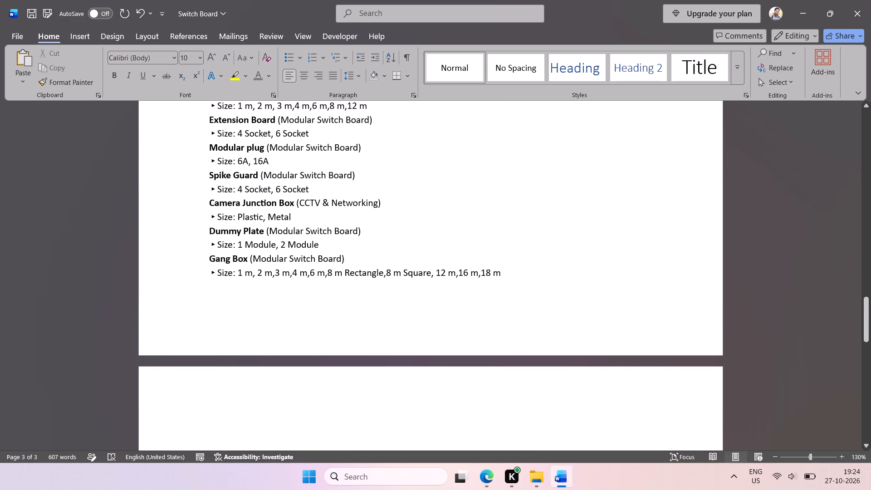
{"action": "scroll", "coordinate": [388, 284], "scroll_direction": "up", "scroll_amount": 2}
{"action": "left_click_drag", "start_coordinate": [294, 233], "coordinate": [242, 221]}
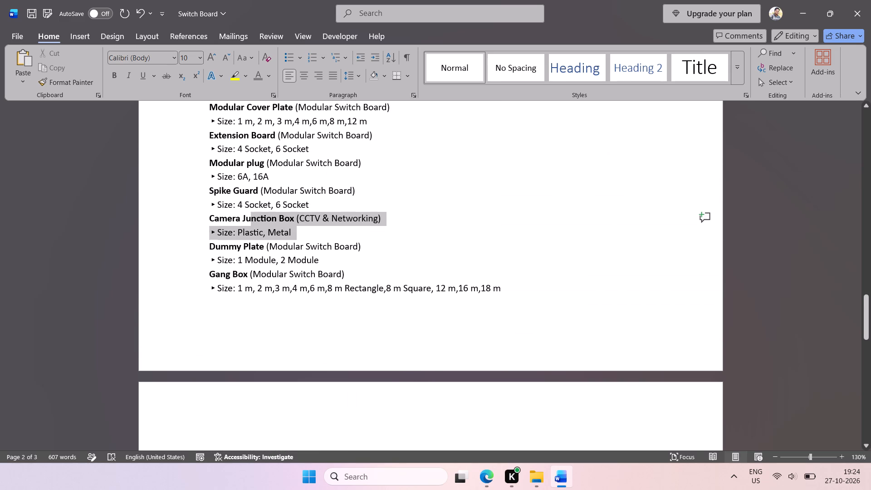
{"action": "left_click_drag", "start_coordinate": [242, 221], "coordinate": [207, 215]}
{"action": "key", "text": "ctrl+x"}
{"action": "scroll", "coordinate": [327, 265], "scroll_direction": "down", "scroll_amount": 1}
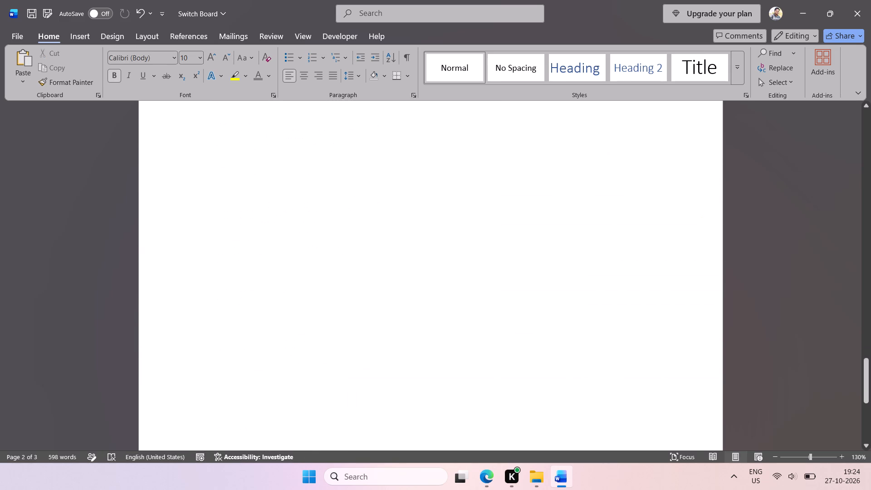
{"action": "scroll", "coordinate": [328, 265], "scroll_direction": "down", "scroll_amount": 1}
{"action": "left_click", "coordinate": [262, 127]}
{"action": "key", "text": "Return"}
{"action": "key", "text": "Return"}
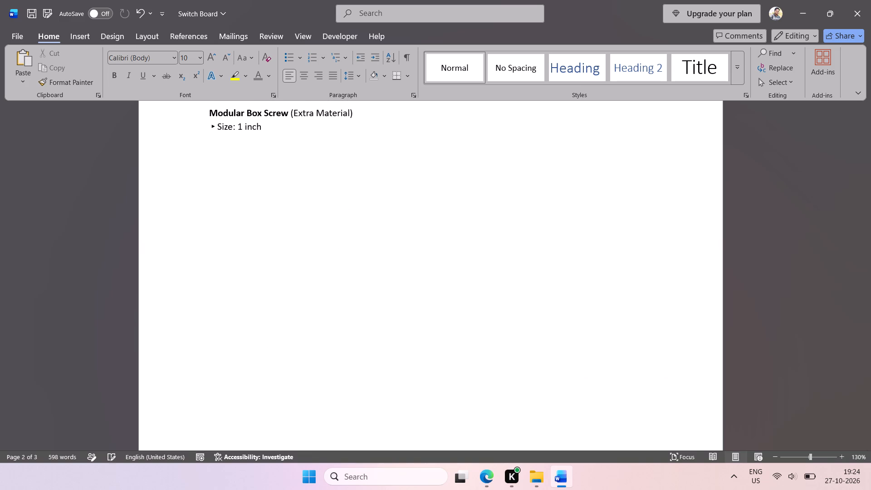
{"action": "key", "text": "ctrl+v"}
{"action": "left_click", "coordinate": [287, 252]}
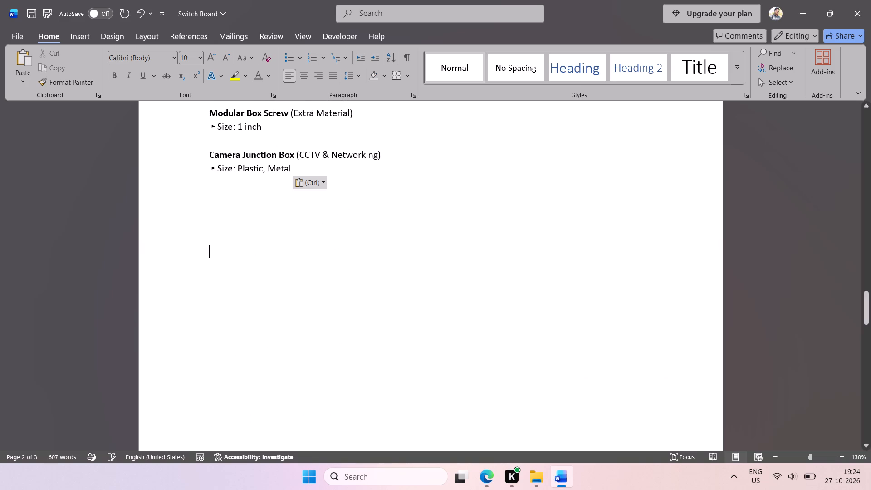
{"action": "key", "text": "ctrl+s"}
Remove the stray closing bracket from the Boxes & Enclosers heading, colour the heading grey, and save the document.
{"action": "scroll", "coordinate": [375, 137], "scroll_direction": "up", "scroll_amount": 14}
{"action": "scroll", "coordinate": [375, 137], "scroll_direction": "down", "scroll_amount": 1}
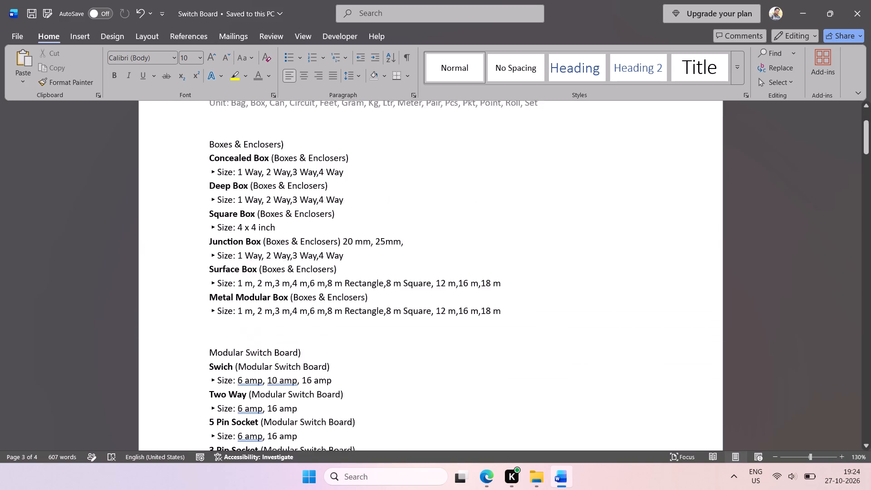
{"action": "scroll", "coordinate": [375, 137], "scroll_direction": "down", "scroll_amount": 1}
{"action": "scroll", "coordinate": [301, 219], "scroll_direction": "up", "scroll_amount": 2}
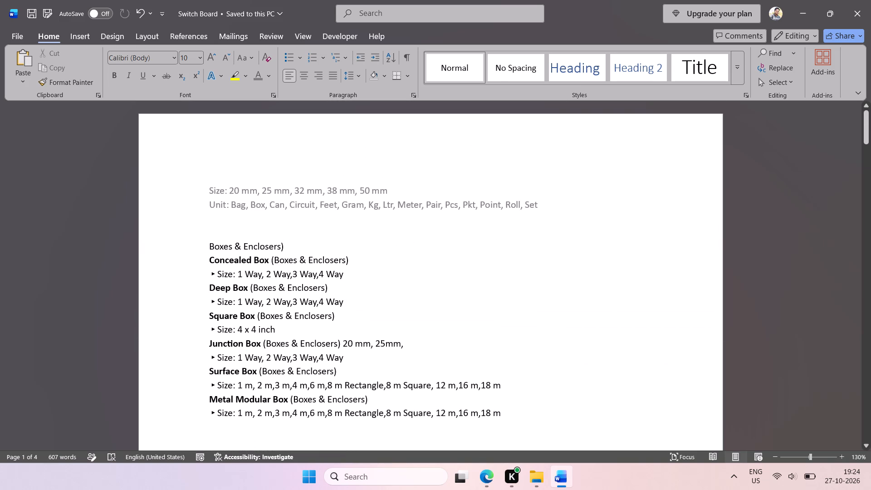
{"action": "scroll", "coordinate": [311, 230], "scroll_direction": "down", "scroll_amount": 1}
{"action": "left_click", "coordinate": [299, 181]}
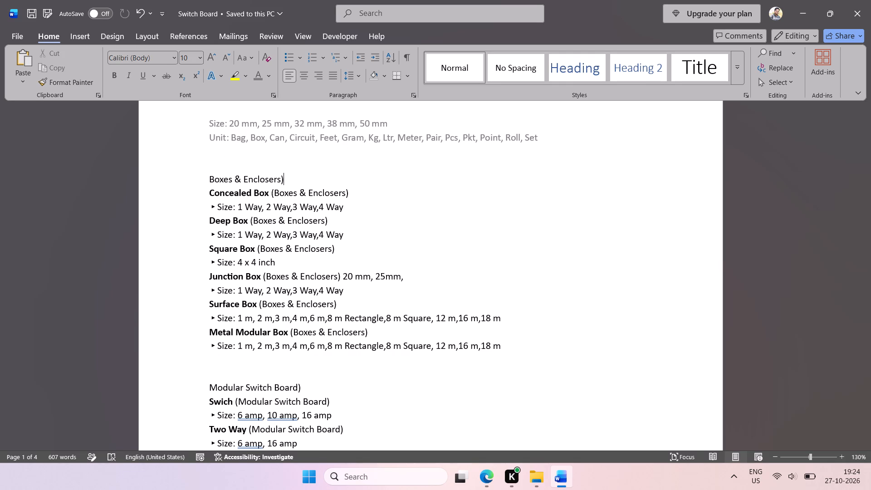
{"action": "key", "text": "BackSpace"}
{"action": "left_click_drag", "start_coordinate": [289, 175], "coordinate": [211, 171]}
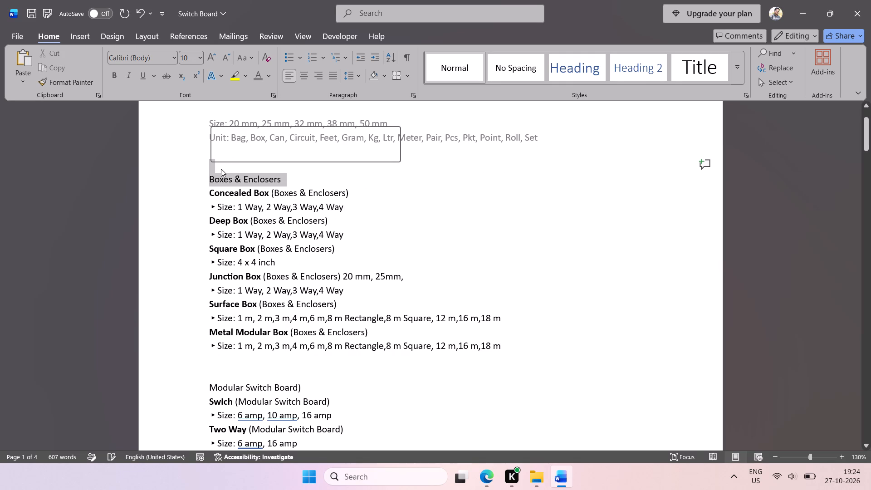
{"action": "left_click", "coordinate": [220, 169]}
{"action": "left_click_drag", "start_coordinate": [286, 181], "coordinate": [215, 179]}
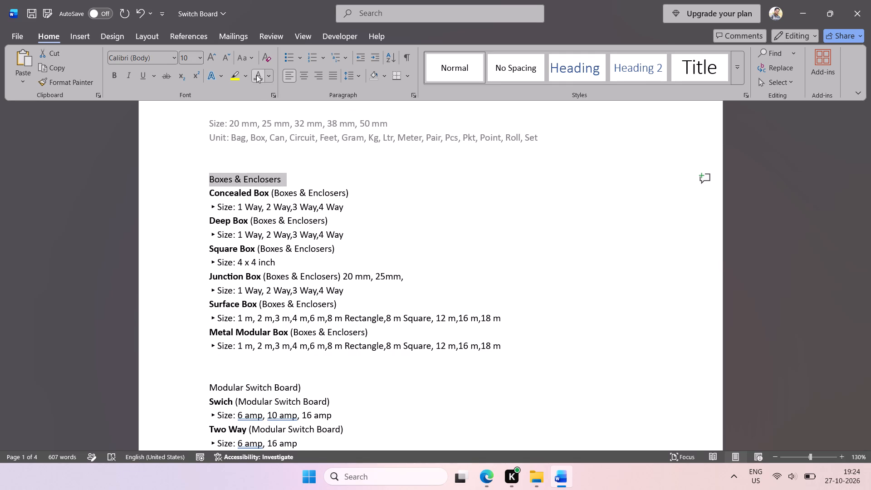
{"action": "left_click", "coordinate": [257, 72]}
{"action": "left_click", "coordinate": [352, 207]}
{"action": "key", "text": "ctrl+s"}
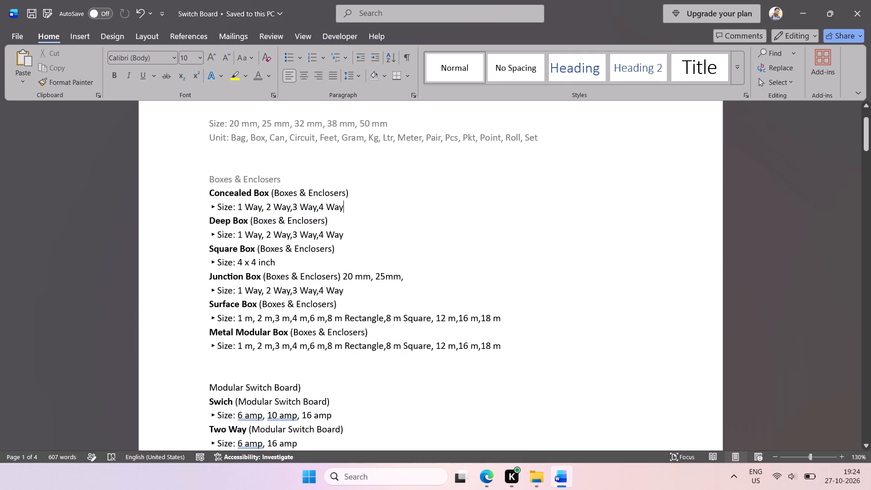
Copy the arrow bullet from the Concealed Box size line to the front of all six item names under Boxes & Enclosers.
{"action": "left_click_drag", "start_coordinate": [215, 207], "coordinate": [190, 207]}
{"action": "key", "text": "ctrl+c"}
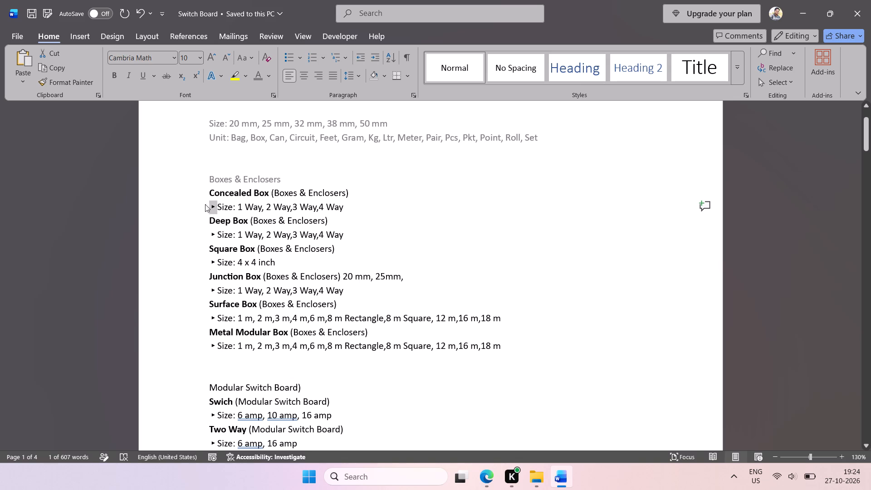
{"action": "left_click", "coordinate": [206, 193]}
{"action": "key", "text": "ctrl+v"}
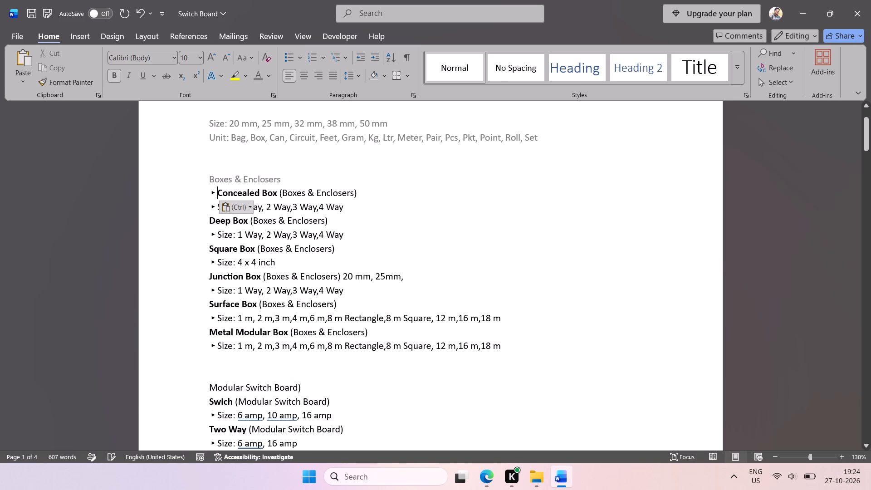
{"action": "left_click", "coordinate": [210, 221]}
{"action": "key", "text": "ctrl+v"}
{"action": "left_click", "coordinate": [208, 245]}
{"action": "key", "text": "ctrl+v"}
{"action": "left_click", "coordinate": [206, 278]}
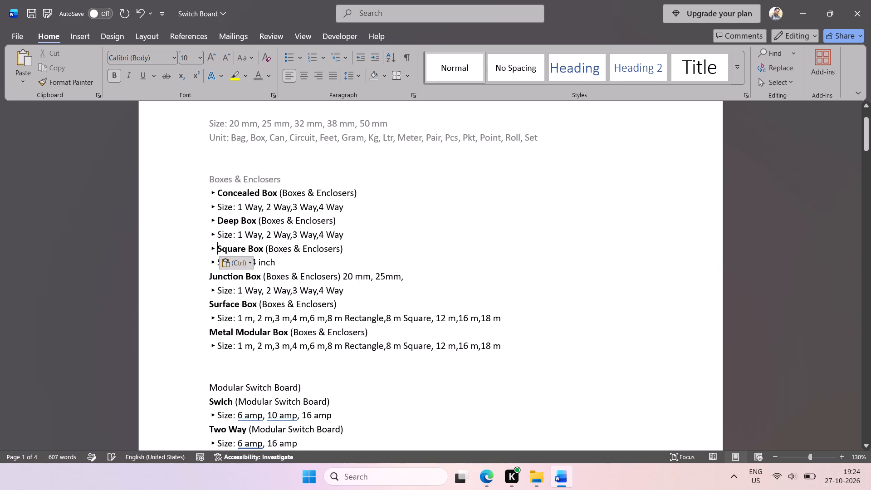
{"action": "key", "text": "ctrl+v"}
{"action": "left_click", "coordinate": [207, 305]}
{"action": "left_click", "coordinate": [208, 304]}
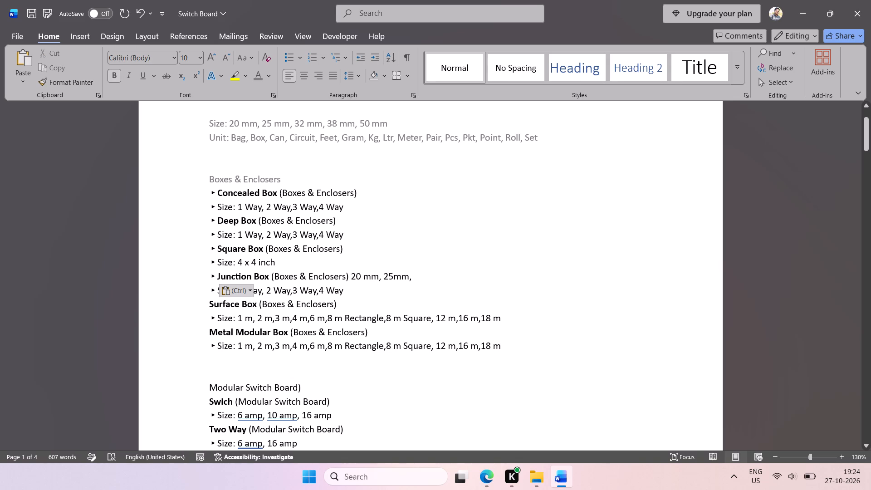
{"action": "key", "text": "ctrl+v"}
{"action": "left_click", "coordinate": [206, 333]}
{"action": "key", "text": "ctrl+v"}
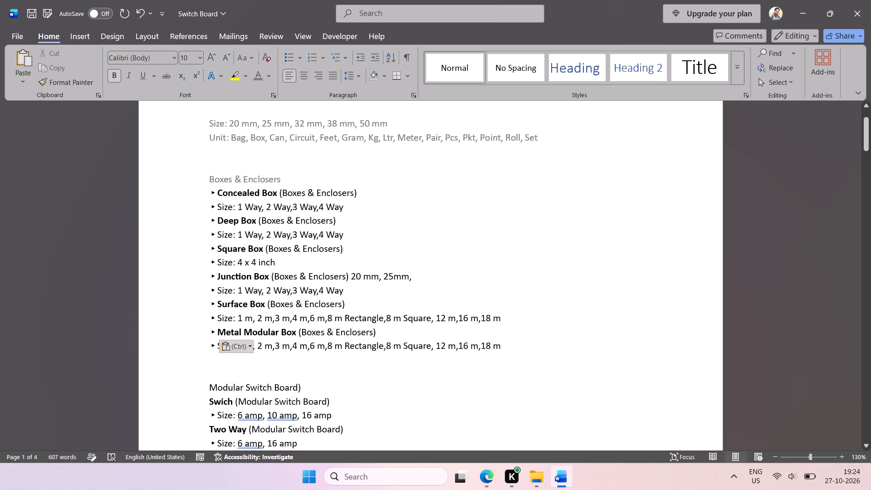
Replace the arrow bullet on the Concealed Box size line with a four-space indent.
{"action": "left_click_drag", "start_coordinate": [216, 206], "coordinate": [173, 209]}
{"action": "key", "text": "space"}
{"action": "key", "text": "space"}
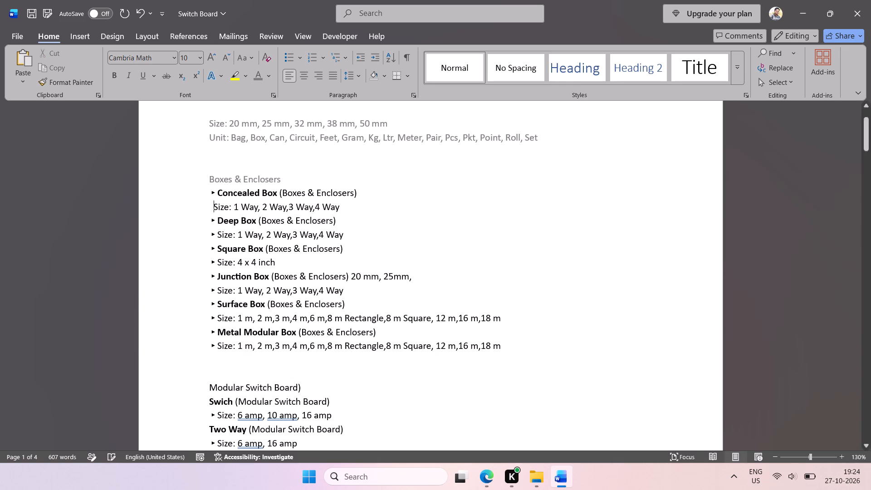
{"action": "key", "text": "space"}
{"action": "key", "text": "space"}
Copy the indented, unbulleted "Size:" label over the bulleted ones from Deep Box through Metal Modular Box.
{"action": "left_click_drag", "start_coordinate": [239, 206], "coordinate": [201, 206]}
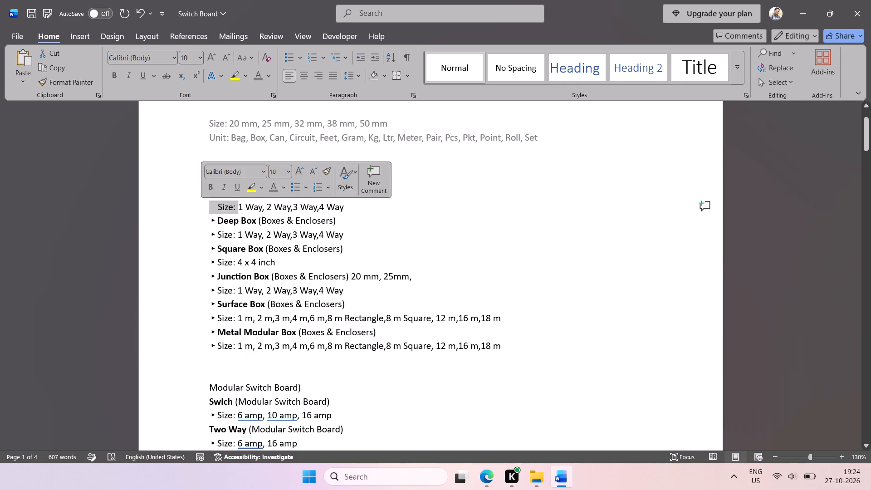
{"action": "key", "text": "ctrl+c"}
{"action": "left_click_drag", "start_coordinate": [240, 235], "coordinate": [191, 235]}
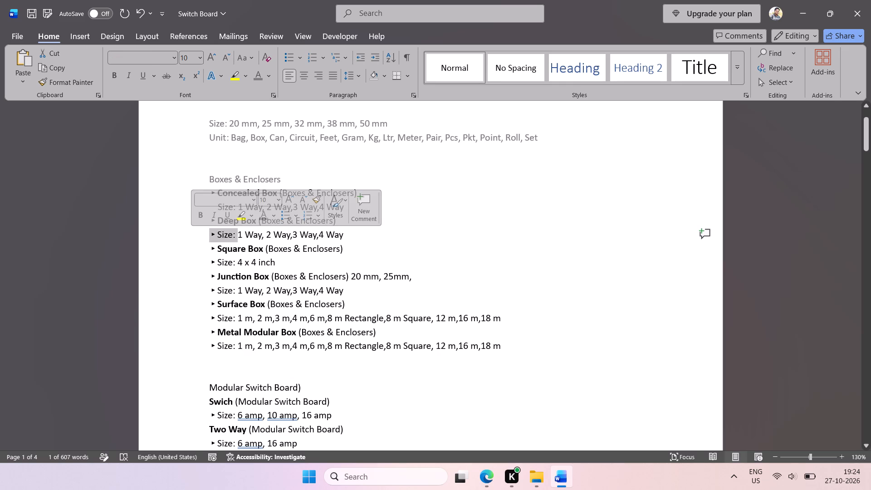
{"action": "key", "text": "ctrl+v"}
{"action": "left_click_drag", "start_coordinate": [237, 264], "coordinate": [191, 261]}
{"action": "key", "text": "ctrl+v"}
{"action": "left_click_drag", "start_coordinate": [238, 289], "coordinate": [207, 290]}
{"action": "key", "text": "ctrl+v"}
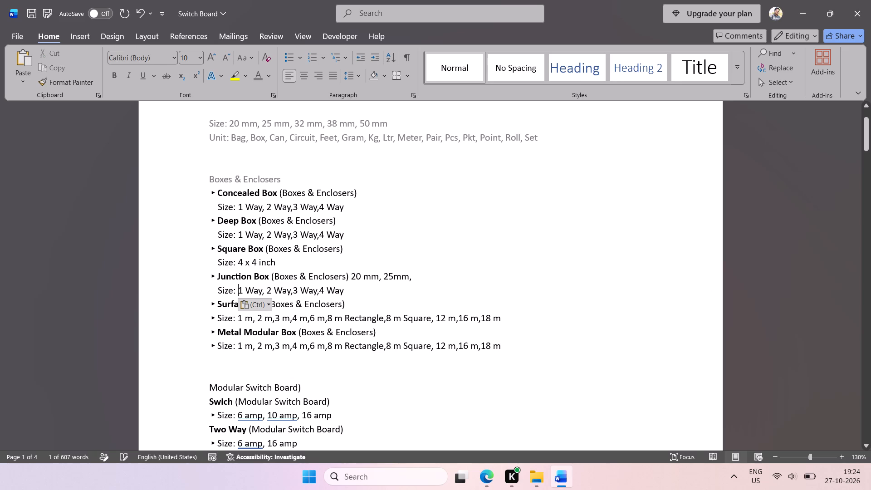
{"action": "left_click_drag", "start_coordinate": [238, 320], "coordinate": [186, 319]}
{"action": "key", "text": "ctrl+v"}
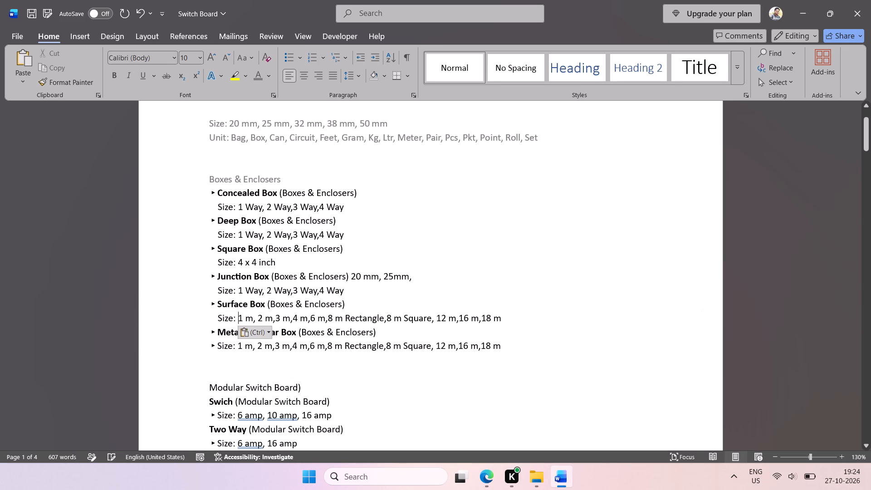
{"action": "left_click_drag", "start_coordinate": [237, 346], "coordinate": [189, 345]}
{"action": "key", "text": "ctrl+v"}
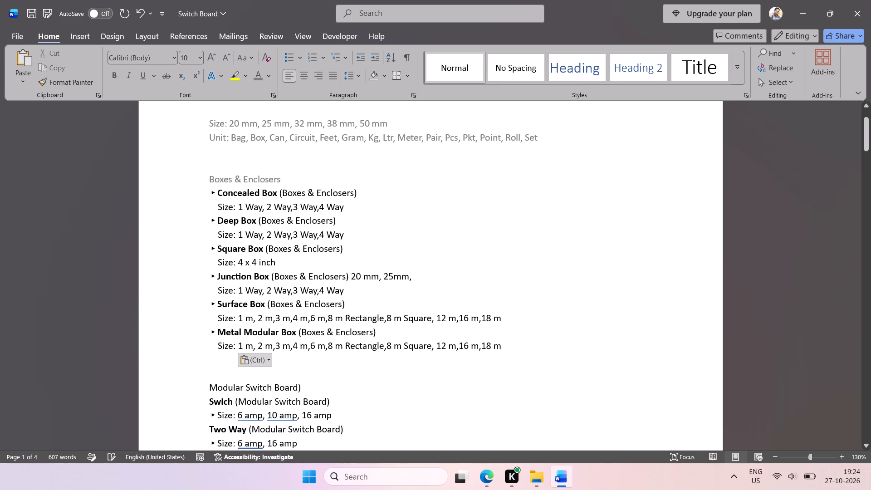
Change the Size label to "Type" on all six indented lines under Boxes & Enclosers, from Concealed Box to Metal Modular Box.
{"action": "double_click", "coordinate": [226, 204]}
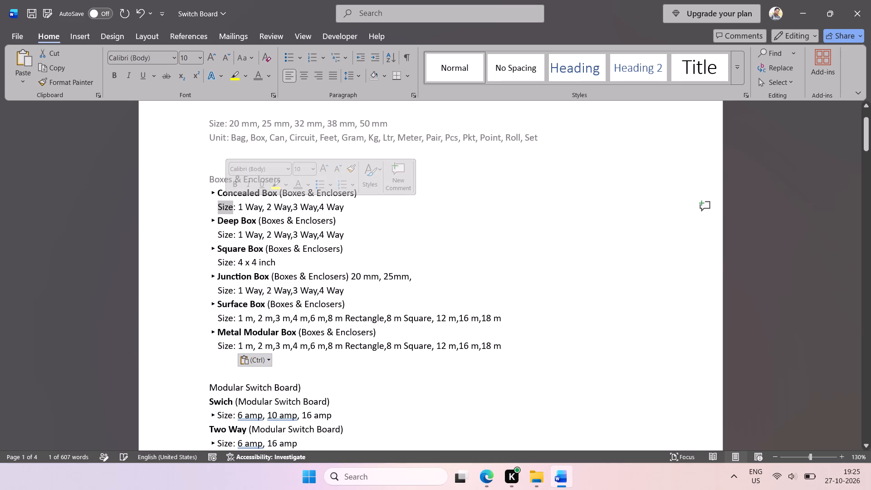
{"action": "type", "text": "Type"}
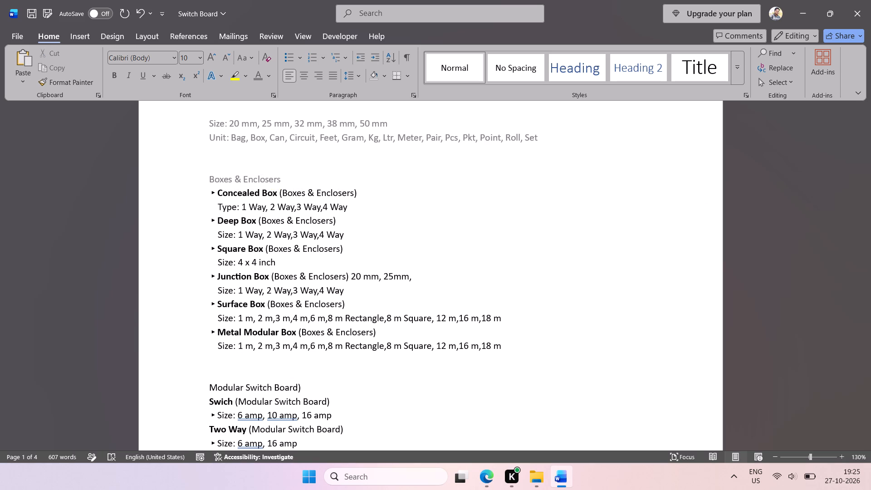
{"action": "left_click_drag", "start_coordinate": [241, 205], "coordinate": [184, 206]}
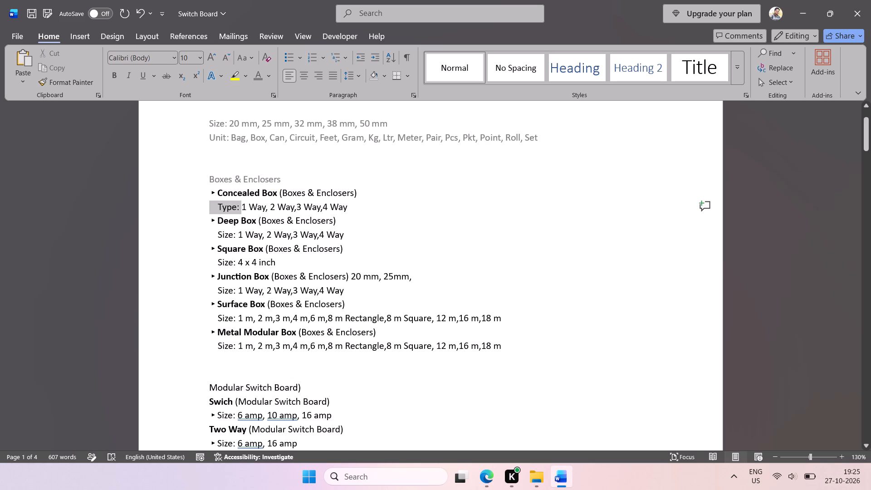
{"action": "left_click_drag", "start_coordinate": [184, 206], "coordinate": [182, 205]}
{"action": "key", "text": "ctrl+c"}
{"action": "left_click_drag", "start_coordinate": [240, 237], "coordinate": [239, 237]}
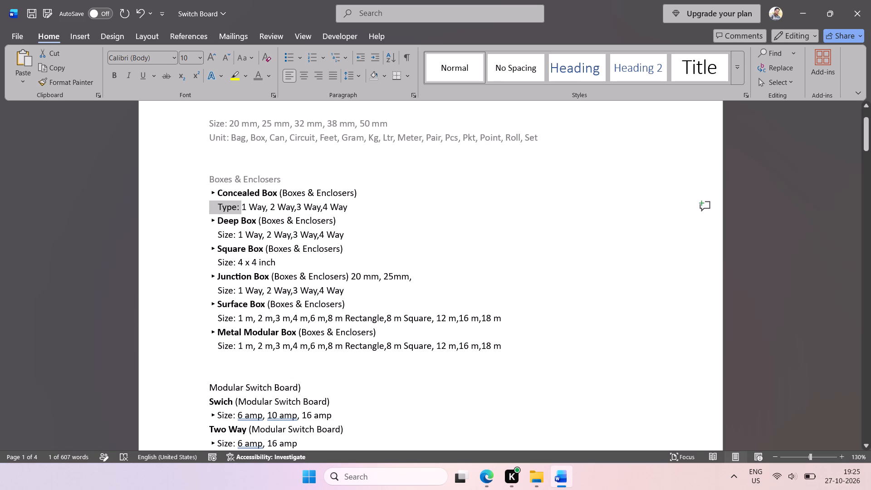
{"action": "left_click_drag", "start_coordinate": [239, 237], "coordinate": [186, 239]}
{"action": "key", "text": "ctrl+v"}
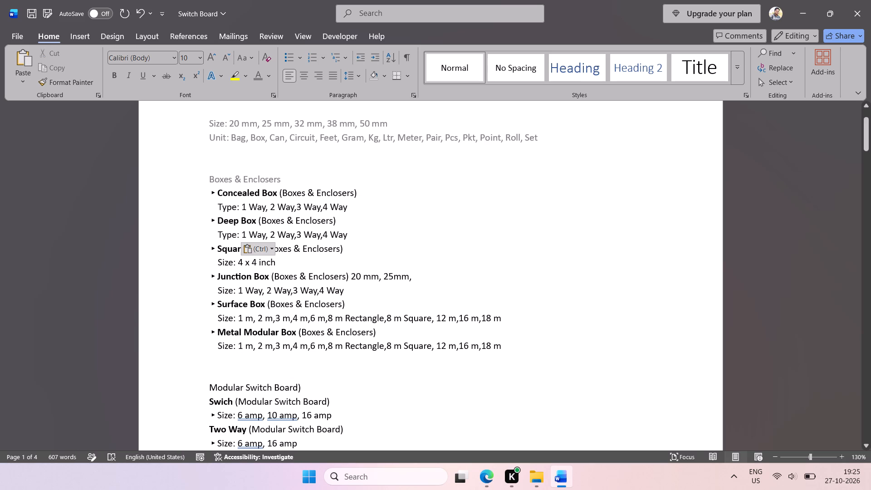
{"action": "left_click_drag", "start_coordinate": [238, 263], "coordinate": [202, 263]}
{"action": "key", "text": "ctrl+v"}
{"action": "left_click_drag", "start_coordinate": [239, 291], "coordinate": [198, 291]}
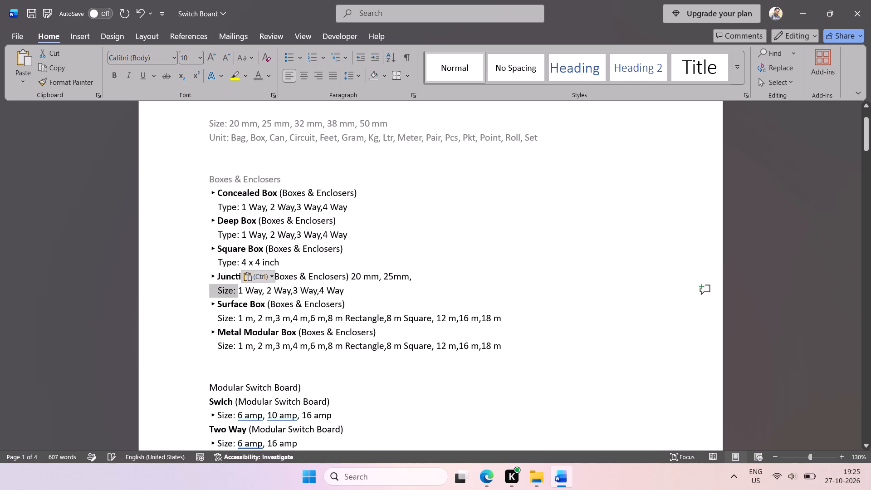
{"action": "key", "text": "ctrl+v"}
{"action": "left_click_drag", "start_coordinate": [237, 318], "coordinate": [206, 318]}
{"action": "key", "text": "ctrl+v"}
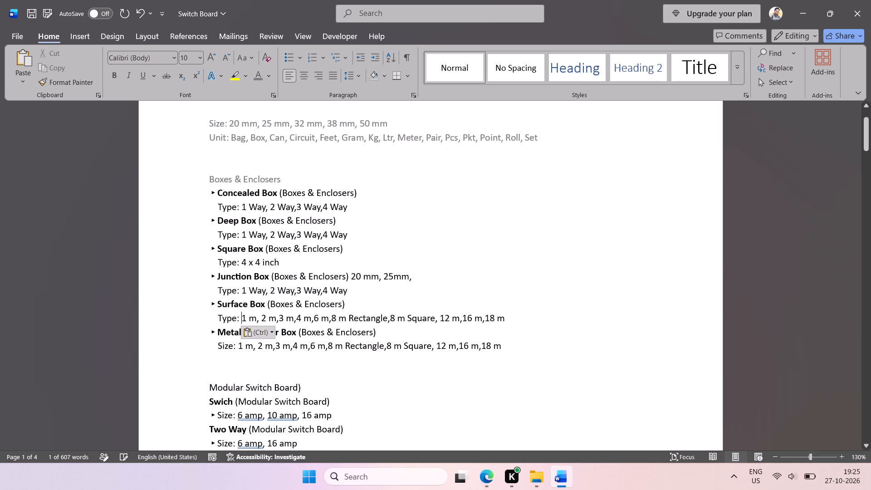
{"action": "left_click_drag", "start_coordinate": [239, 346], "coordinate": [201, 346]}
{"action": "key", "text": "ctrl+v"}
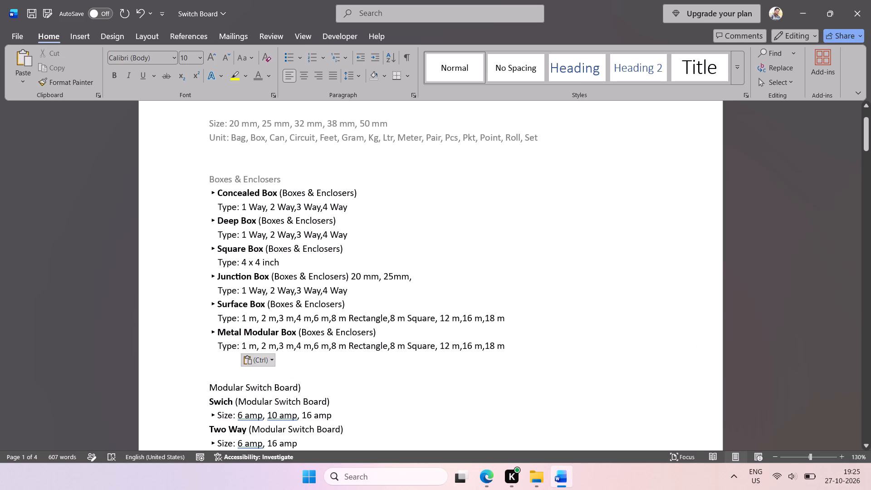
{"action": "scroll", "coordinate": [284, 277], "scroll_direction": "down", "scroll_amount": 3}
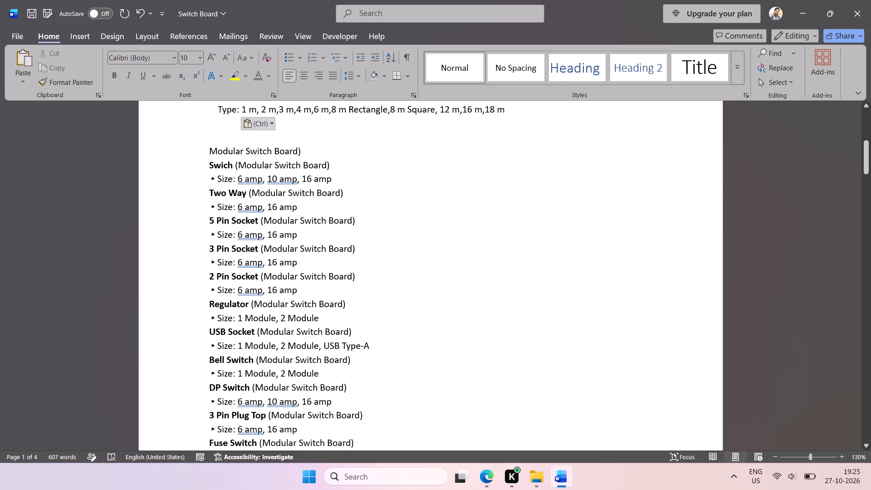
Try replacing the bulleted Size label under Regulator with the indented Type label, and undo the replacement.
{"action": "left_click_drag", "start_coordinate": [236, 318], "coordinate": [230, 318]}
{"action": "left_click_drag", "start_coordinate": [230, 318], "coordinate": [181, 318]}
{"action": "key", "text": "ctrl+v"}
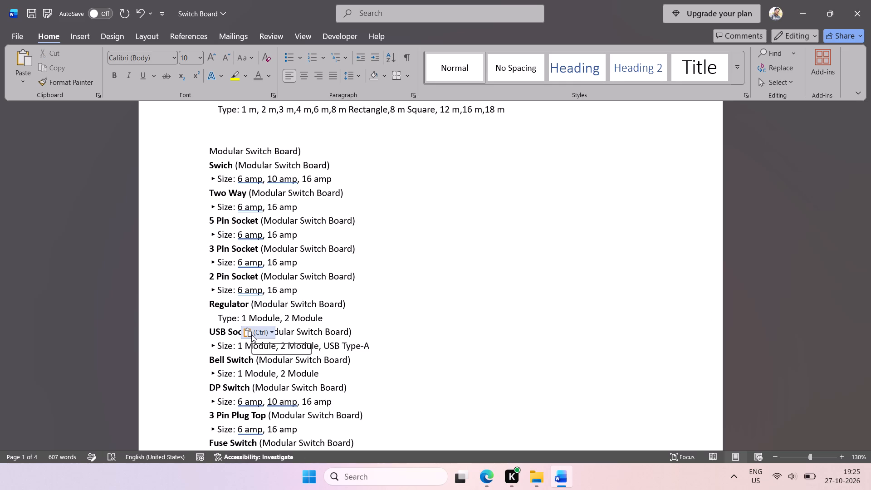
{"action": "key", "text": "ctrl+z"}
Delete the "(Boxes & Enclosers)" suffix after the Concealed Box, Deep Box and Square Box names.
{"action": "scroll", "coordinate": [284, 198], "scroll_direction": "up", "scroll_amount": 1}
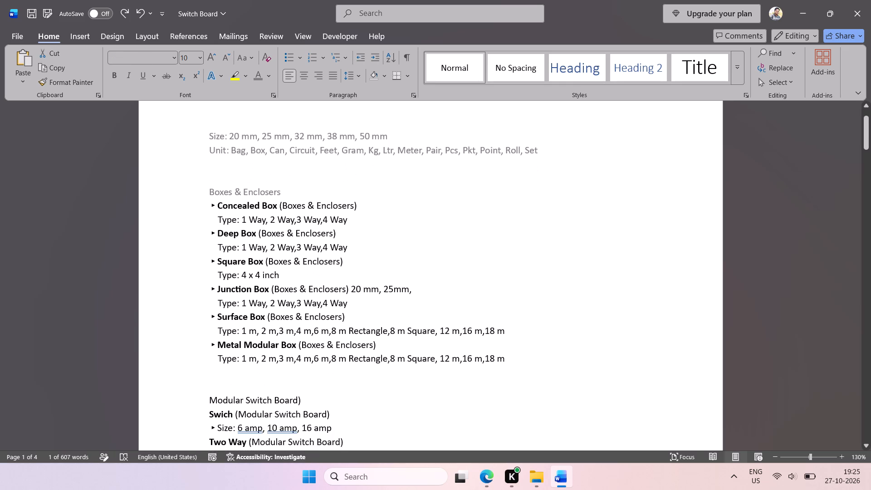
{"action": "scroll", "coordinate": [282, 196], "scroll_direction": "up", "scroll_amount": 1}
{"action": "left_click_drag", "start_coordinate": [364, 186], "coordinate": [297, 186]}
{"action": "key", "text": "BackSpace"}
{"action": "key", "text": "BackSpace"}
{"action": "key", "text": "BackSpace"}
{"action": "left_click_drag", "start_coordinate": [342, 211], "coordinate": [281, 213]}
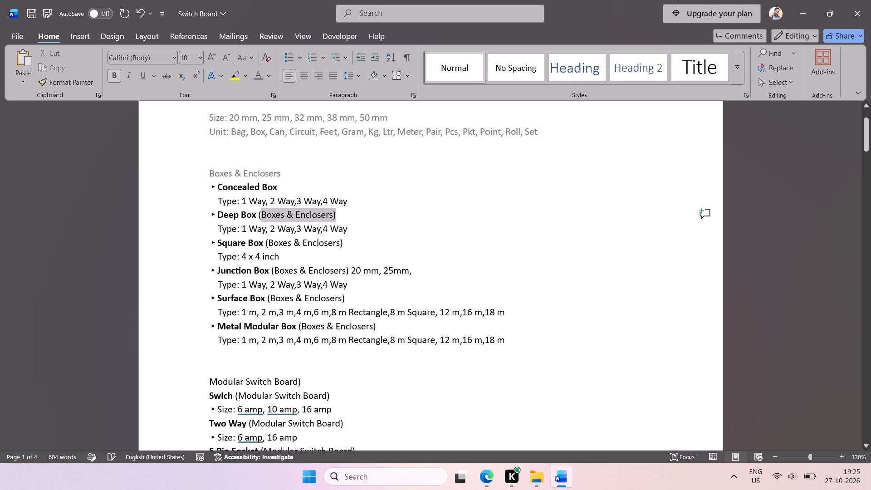
{"action": "left_click_drag", "start_coordinate": [281, 213], "coordinate": [281, 214]}
{"action": "key", "text": "BackSpace"}
{"action": "key", "text": "BackSpace"}
{"action": "key", "text": "BackSpace"}
{"action": "left_click_drag", "start_coordinate": [346, 244], "coordinate": [282, 243]}
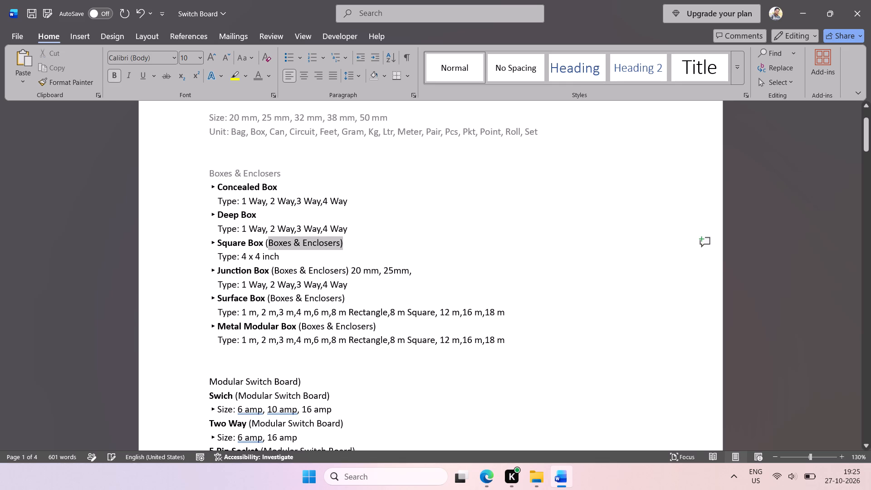
{"action": "left_click_drag", "start_coordinate": [282, 243], "coordinate": [280, 243]}
{"action": "key", "text": "BackSpace"}
{"action": "key", "text": "BackSpace"}
{"action": "key", "text": "BackSpace"}
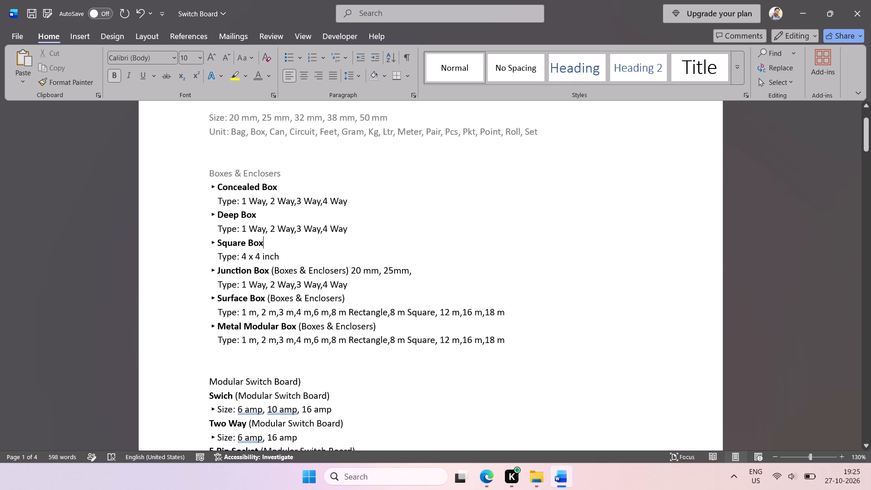
Delete the "(Boxes & Enclosers)" suffix after the Junction Box, Surface Box and Metal Modular Box names.
{"action": "left_click_drag", "start_coordinate": [350, 270], "coordinate": [286, 274]}
{"action": "key", "text": "BackSpace"}
{"action": "key", "text": "BackSpace"}
{"action": "key", "text": "BackSpace"}
{"action": "left_click_drag", "start_coordinate": [351, 296], "coordinate": [351, 296]}
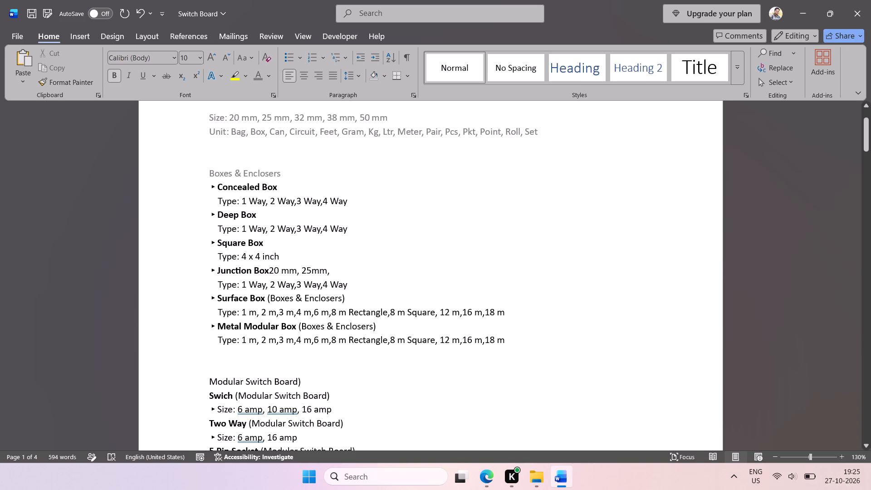
{"action": "left_click_drag", "start_coordinate": [351, 296], "coordinate": [283, 298]}
{"action": "key", "text": "BackSpace"}
{"action": "key", "text": "BackSpace"}
{"action": "key", "text": "BackSpace"}
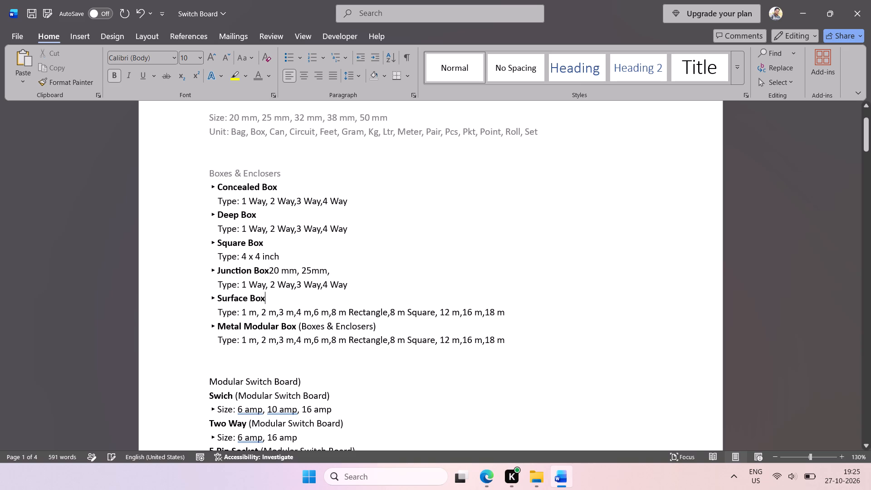
{"action": "left_click_drag", "start_coordinate": [383, 323], "coordinate": [315, 326]}
{"action": "key", "text": "BackSpace"}
{"action": "key", "text": "BackSpace"}
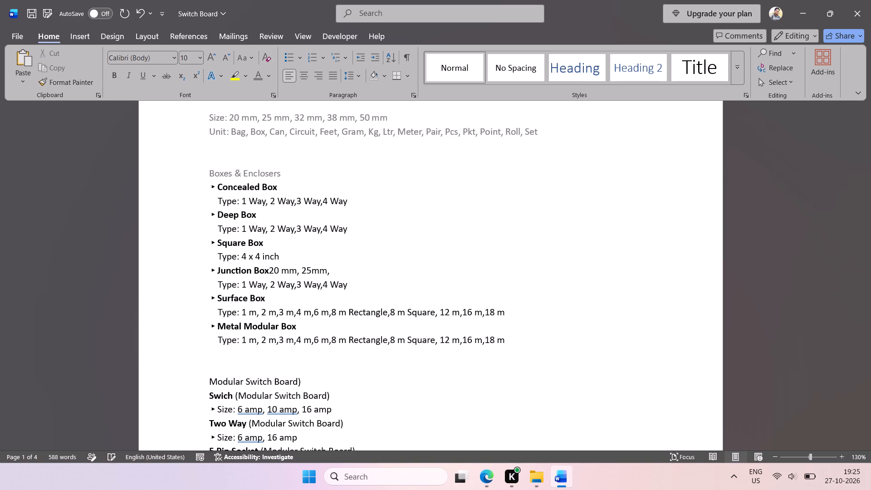
{"action": "key", "text": "BackSpace"}
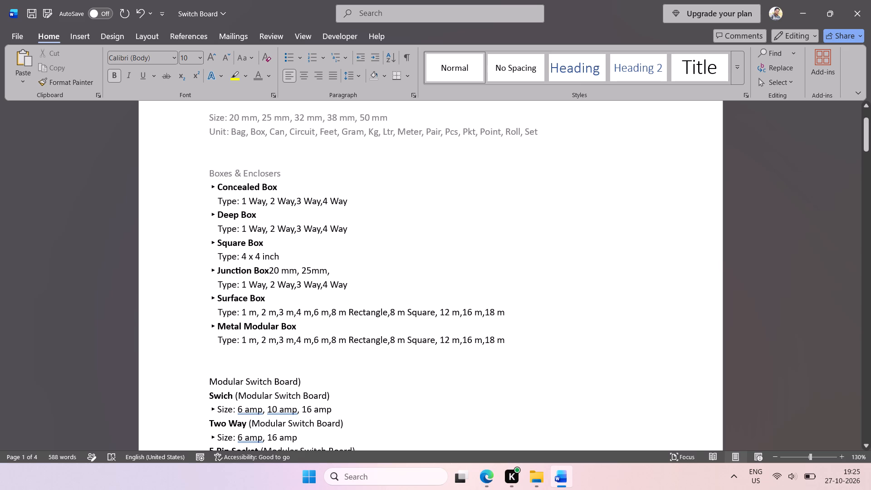
Move Junction Box's "20 mm, 25mm," onto its own indented line labelled "Size:" above the Type line, and save the document.
{"action": "left_click_drag", "start_coordinate": [330, 269], "coordinate": [274, 274]}
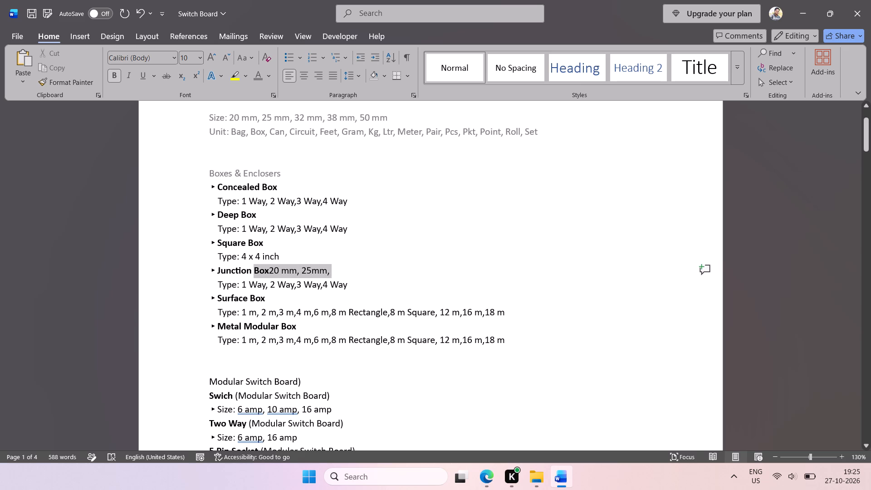
{"action": "left_click_drag", "start_coordinate": [274, 274], "coordinate": [278, 274]}
{"action": "left_click_drag", "start_coordinate": [243, 282], "coordinate": [196, 286]}
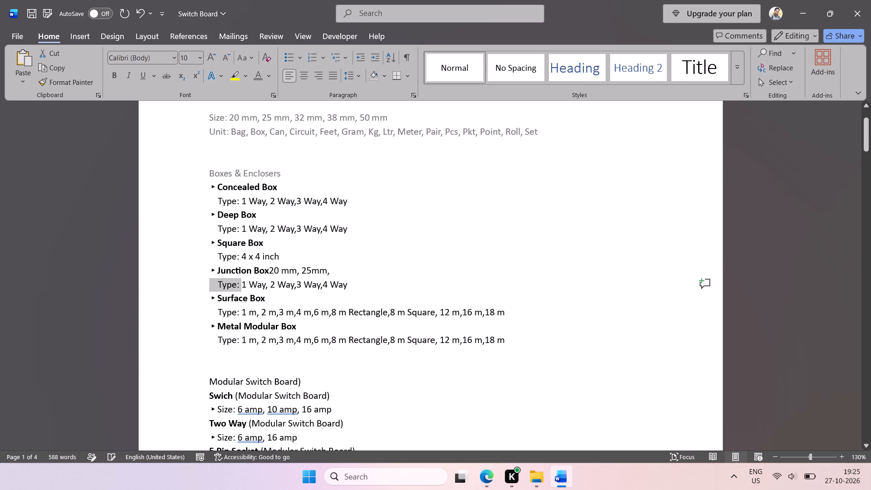
{"action": "key", "text": "ctrl+c"}
{"action": "left_click", "coordinate": [270, 271]}
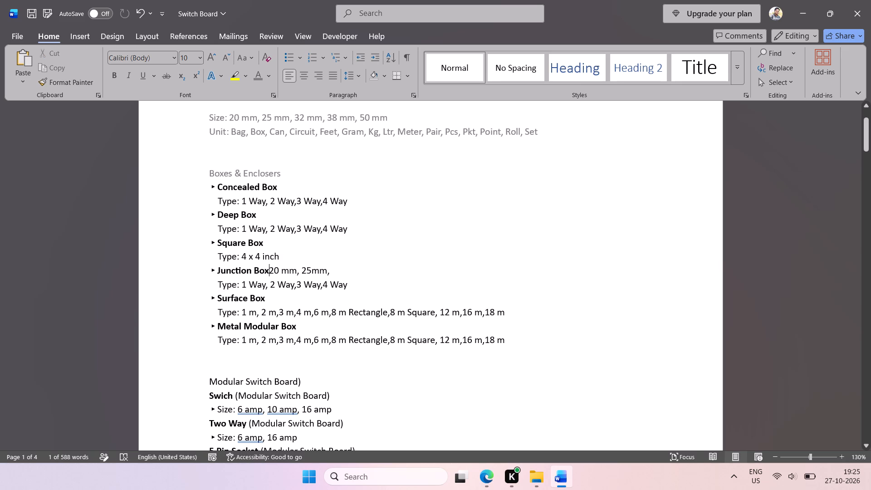
{"action": "key", "text": "Return"}
{"action": "key", "text": "ctrl+v"}
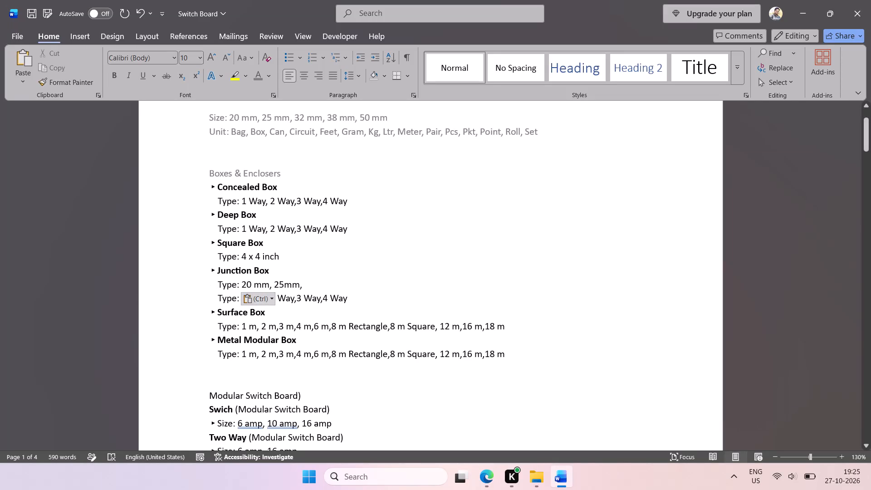
{"action": "double_click", "coordinate": [230, 283]}
{"action": "type", "text": "Size"}
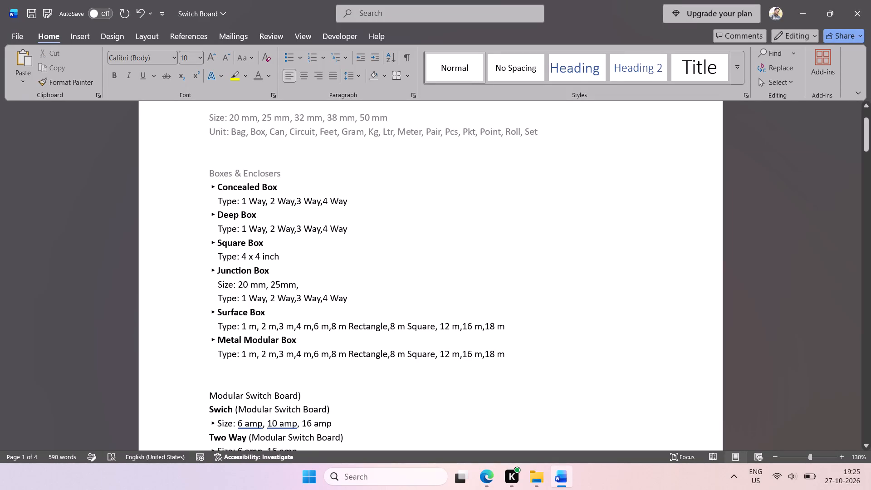
{"action": "key", "text": "ctrl+s"}
Remove the bold formatting from all item names under Boxes & Enclosers and save the document.
{"action": "left_click_drag", "start_coordinate": [508, 354], "coordinate": [185, 188]}
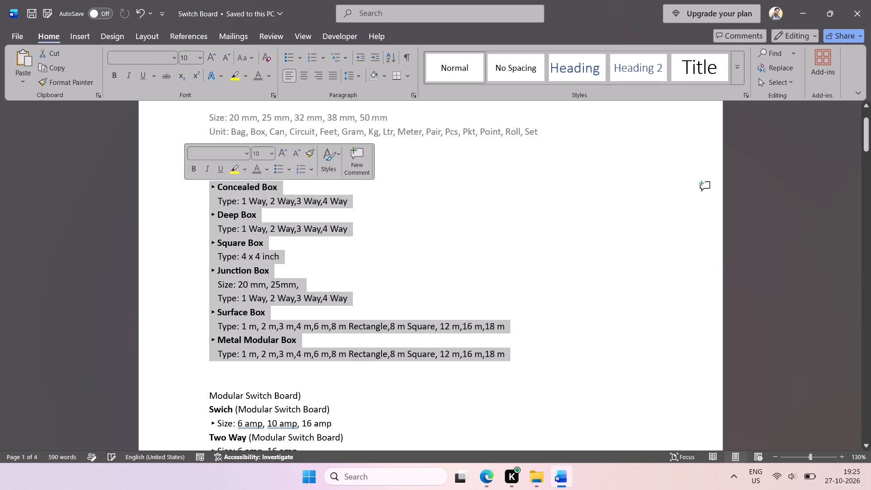
{"action": "key", "text": "ctrl+b"}
{"action": "key", "text": "ctrl+b"}
{"action": "left_click", "coordinate": [326, 226]}
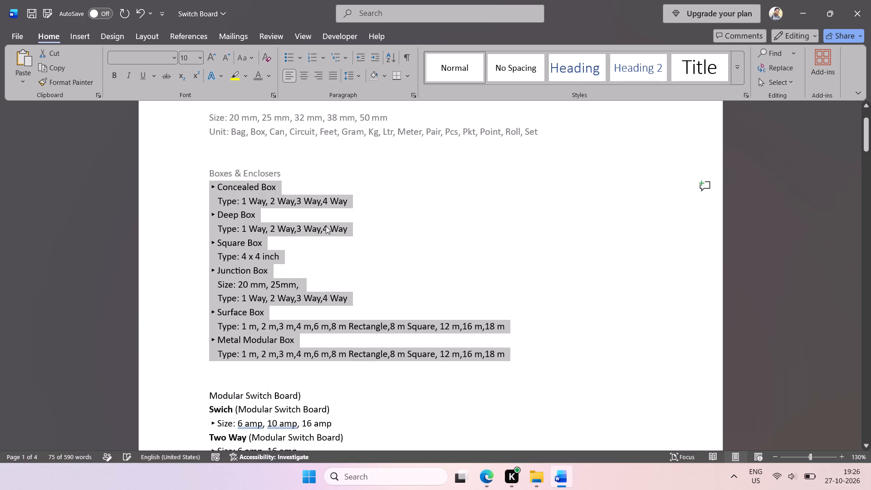
{"action": "key", "text": "ctrl+s"}
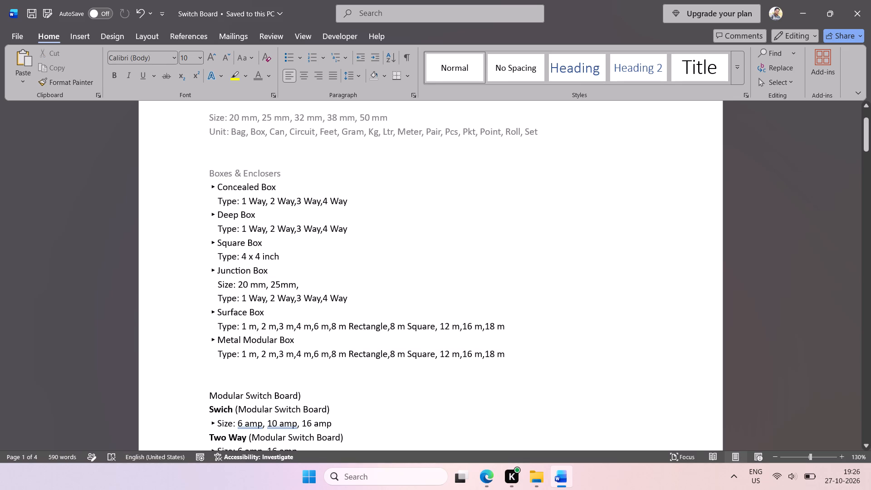
Remove the stray closing parenthesis from the Modular Switch Board heading, colour the heading grey, and save the document.
{"action": "scroll", "coordinate": [327, 230], "scroll_direction": "down", "scroll_amount": 1}
{"action": "left_click", "coordinate": [772, 457]}
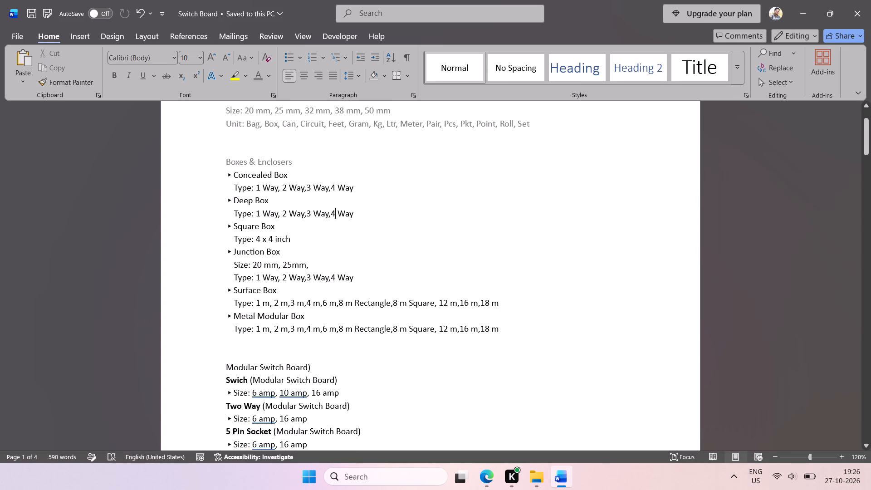
{"action": "scroll", "coordinate": [484, 333], "scroll_direction": "down", "scroll_amount": 3}
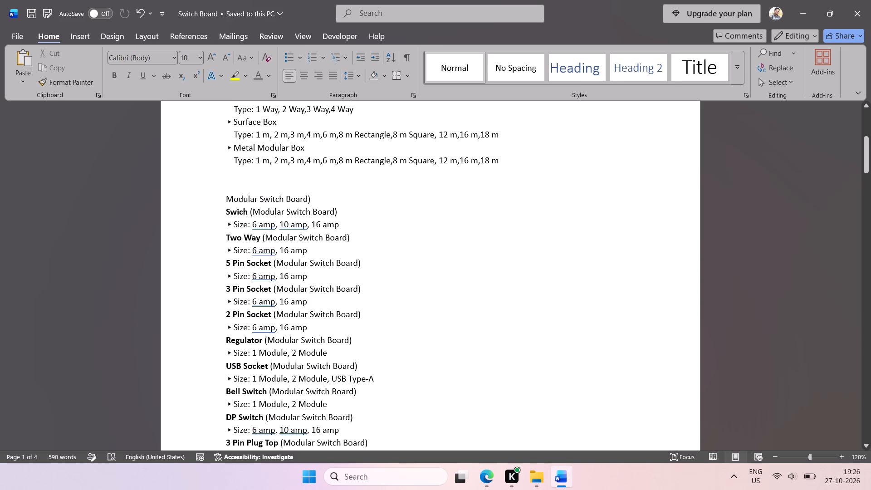
{"action": "left_click", "coordinate": [323, 202]}
{"action": "key", "text": "BackSpace"}
{"action": "left_click_drag", "start_coordinate": [315, 197], "coordinate": [224, 200]}
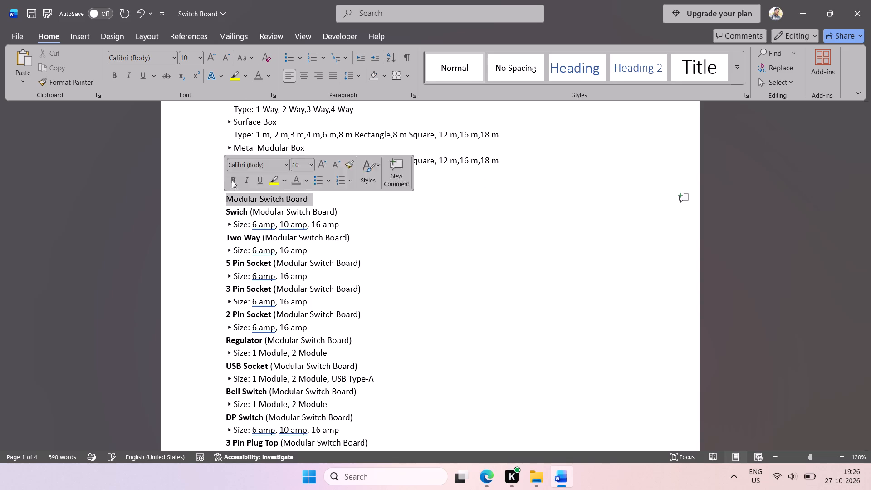
{"action": "left_click", "coordinate": [257, 73]}
{"action": "left_click", "coordinate": [437, 252]}
{"action": "key", "text": "ctrl+s"}
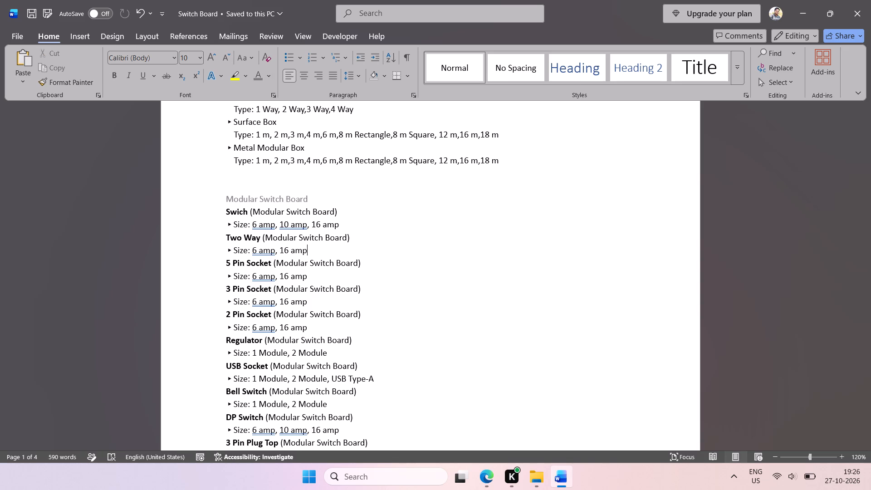
Copy the arrow bullet from Metal Modular Box to the front of the item names from Swich through 2 Pin Socket.
{"action": "left_click_drag", "start_coordinate": [233, 148], "coordinate": [212, 149]}
{"action": "key", "text": "ctrl+c"}
{"action": "left_click", "coordinate": [226, 213]}
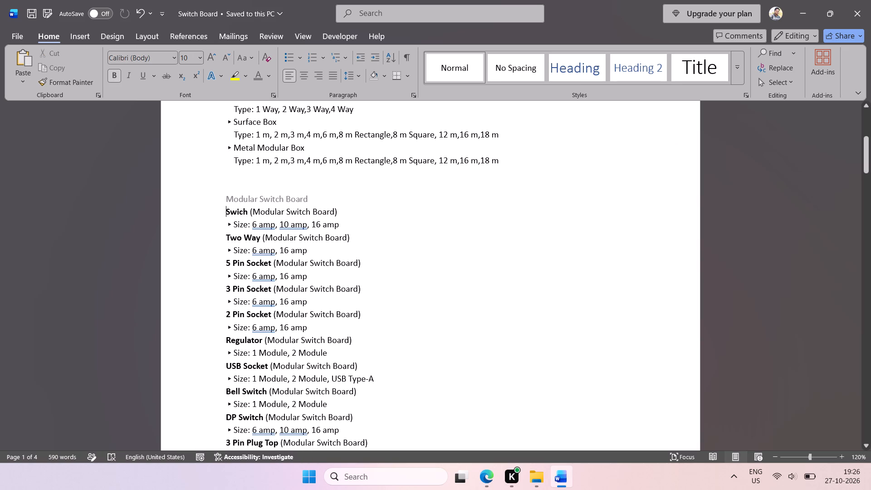
{"action": "key", "text": "ctrl+v"}
{"action": "left_click", "coordinate": [226, 236]}
{"action": "key", "text": "ctrl+v"}
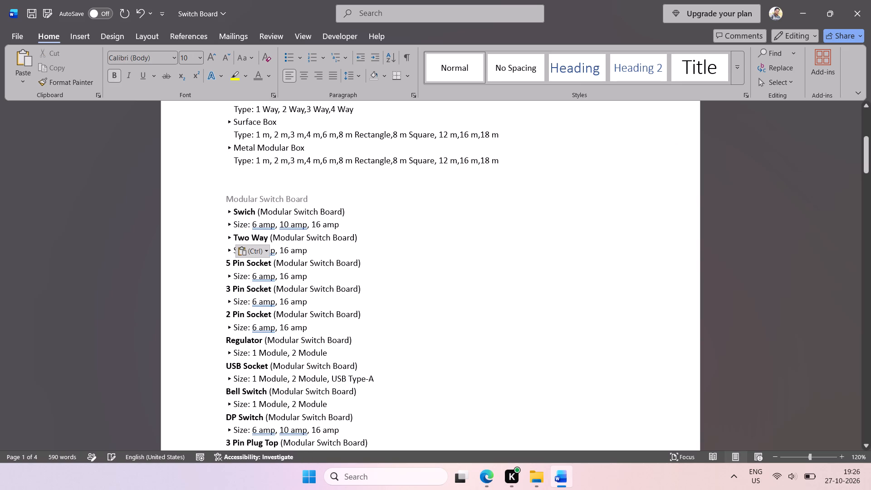
{"action": "left_click", "coordinate": [227, 265]}
{"action": "key", "text": "ctrl+v"}
{"action": "left_click", "coordinate": [226, 288]}
{"action": "key", "text": "ctrl+v"}
{"action": "left_click", "coordinate": [227, 313]}
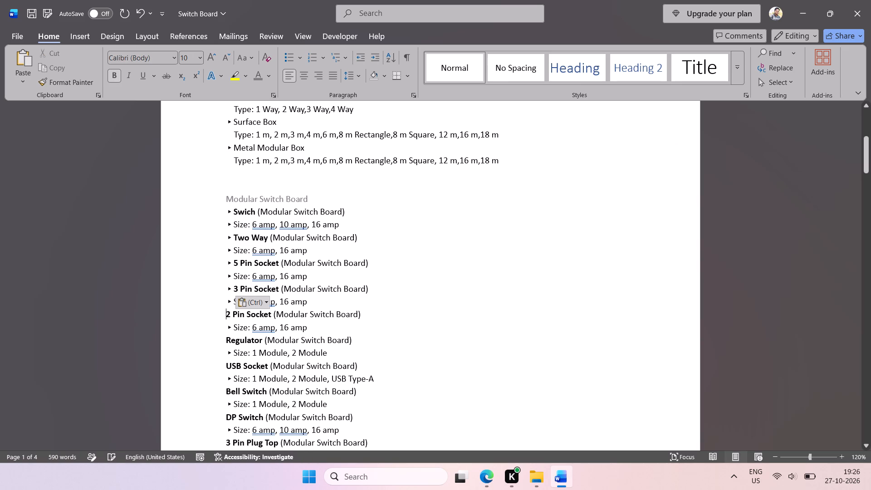
{"action": "key", "text": "ctrl+v"}
Paste the arrow bullet in front of the Regulator, USB Socket, Bell Switch, DP Switch and 3 Pin Plug Top names.
{"action": "left_click", "coordinate": [225, 338]}
{"action": "key", "text": "ctrl+v"}
{"action": "left_click", "coordinate": [225, 366]}
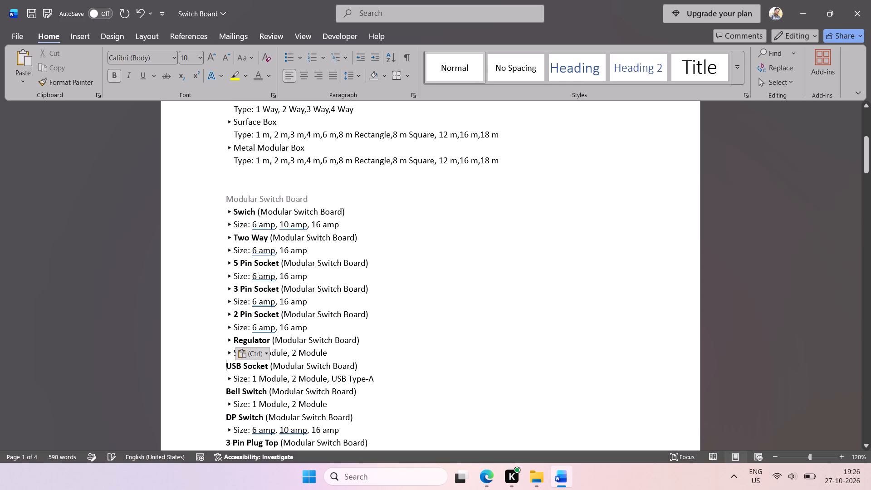
{"action": "key", "text": "ctrl+v"}
{"action": "left_click", "coordinate": [226, 387]}
{"action": "key", "text": "ctrl+v"}
{"action": "left_click", "coordinate": [228, 417]}
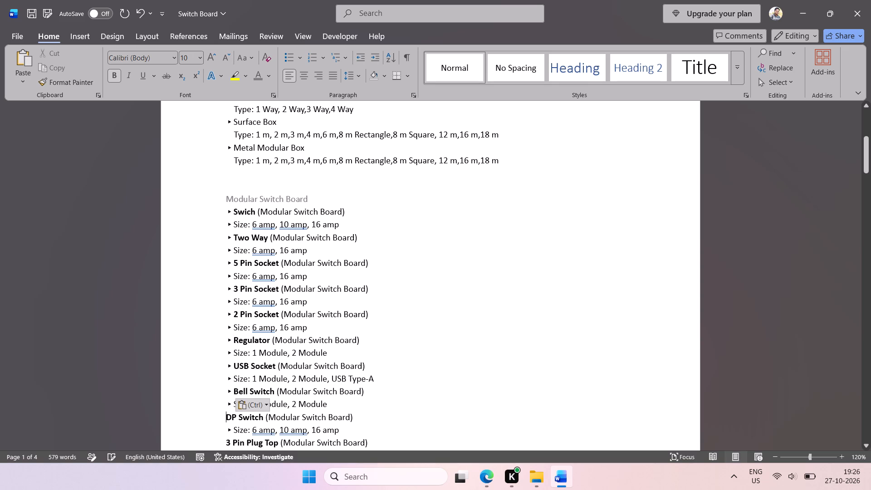
{"action": "key", "text": "ctrl+v"}
{"action": "left_click", "coordinate": [223, 444]}
{"action": "key", "text": "ctrl+v"}
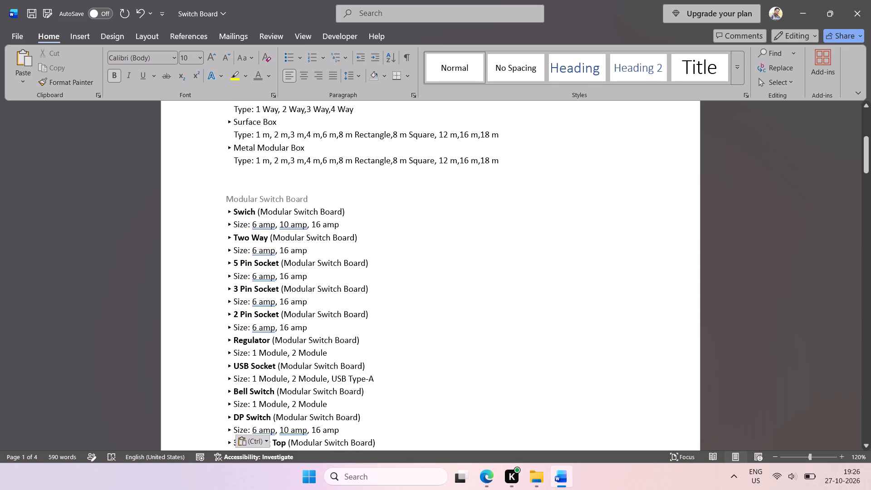
Paste the arrow bullet in front of the Fuse Switch, Indicator, TV Socket and Telephone Socket names.
{"action": "scroll", "coordinate": [296, 331], "scroll_direction": "down", "scroll_amount": 4}
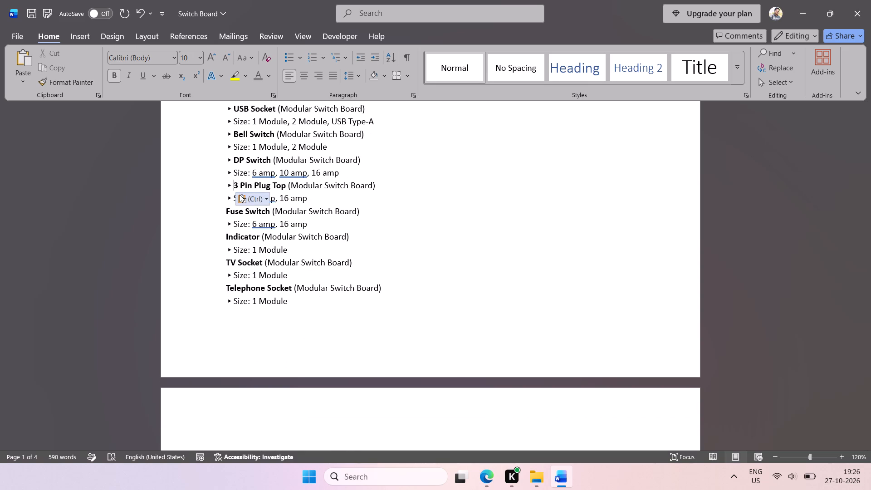
{"action": "left_click", "coordinate": [226, 212]}
{"action": "key", "text": "ctrl+v"}
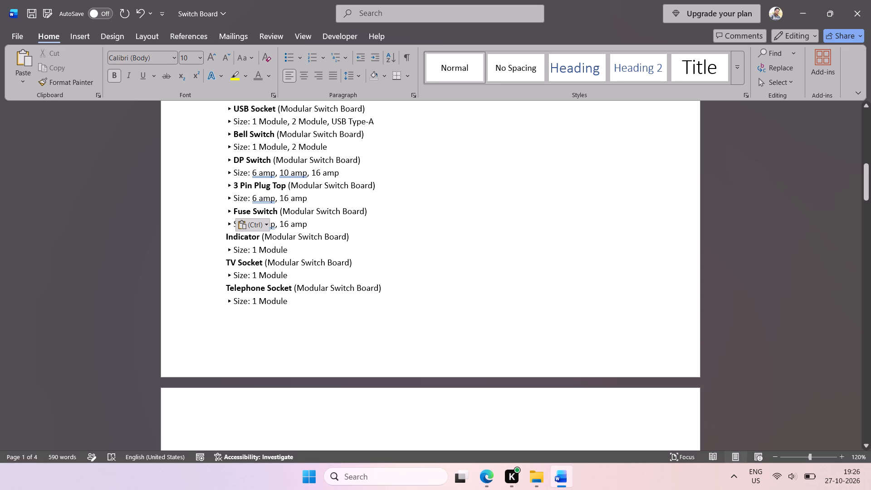
{"action": "left_click", "coordinate": [222, 234]}
{"action": "key", "text": "ctrl+v"}
{"action": "left_click", "coordinate": [224, 263]}
{"action": "key", "text": "ctrl+v"}
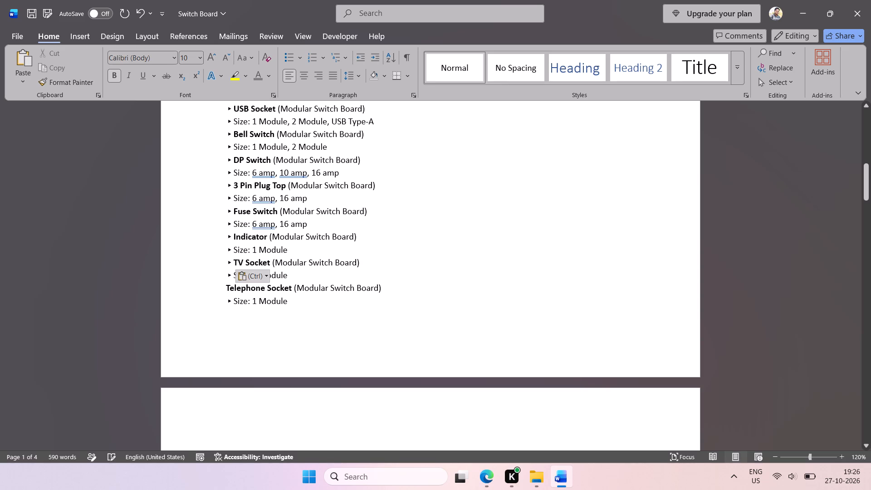
{"action": "left_click", "coordinate": [225, 286]}
{"action": "key", "text": "ctrl+v"}
Paste the arrow bullet in front of the Mini MCB and Modular Plates names.
{"action": "scroll", "coordinate": [285, 220], "scroll_direction": "down", "scroll_amount": 2}
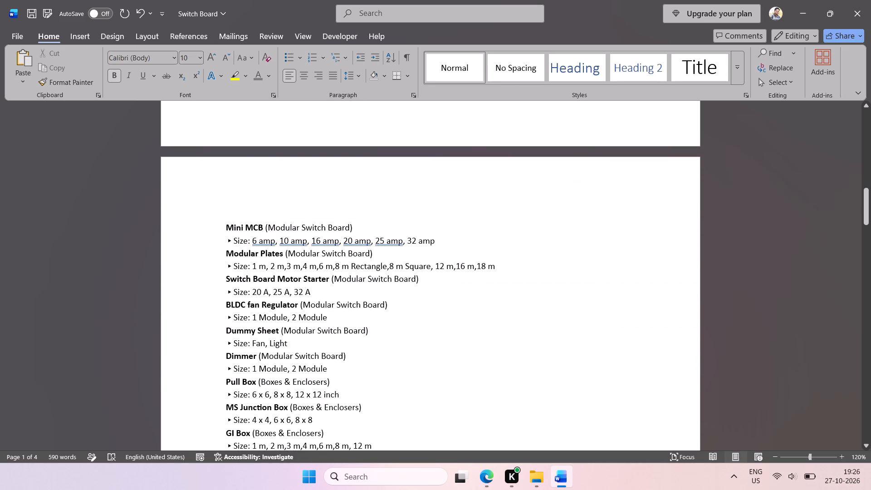
{"action": "scroll", "coordinate": [263, 260], "scroll_direction": "down", "scroll_amount": 2}
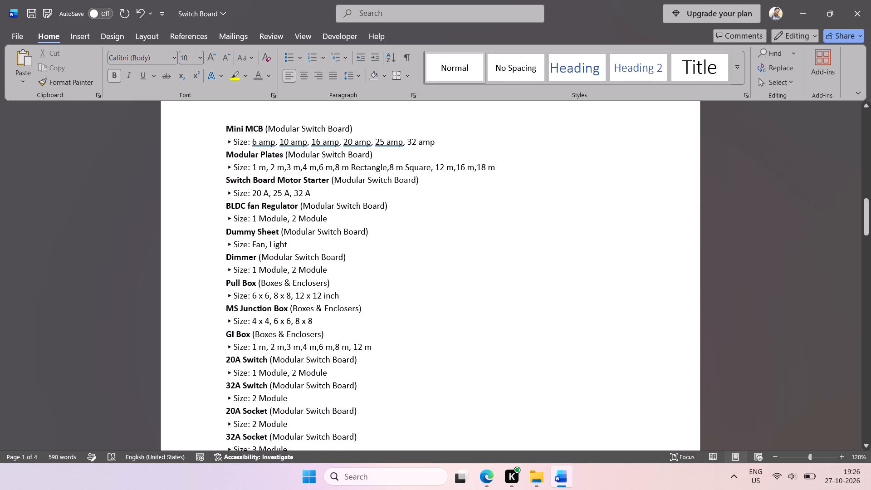
{"action": "left_click", "coordinate": [224, 128]}
{"action": "key", "text": "ctrl+v"}
{"action": "left_click", "coordinate": [226, 152]}
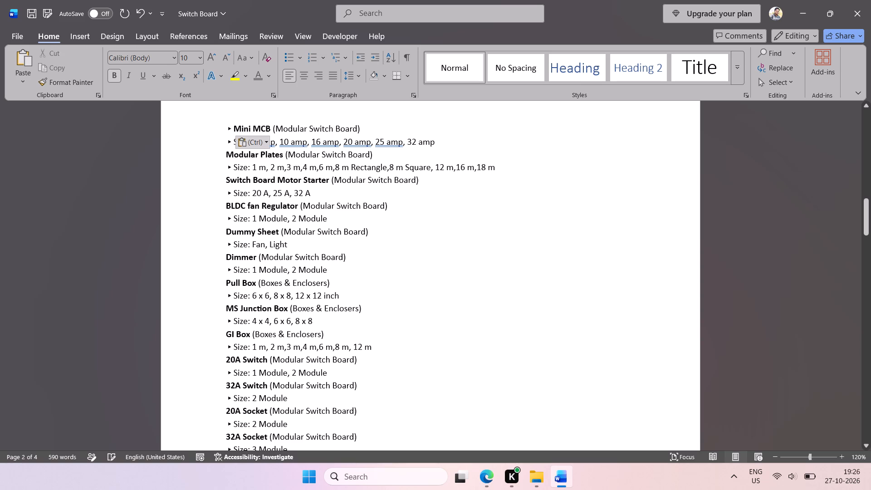
{"action": "key", "text": "ctrl+v"}
{"action": "key", "text": "Down"}
{"action": "key", "text": "Down"}
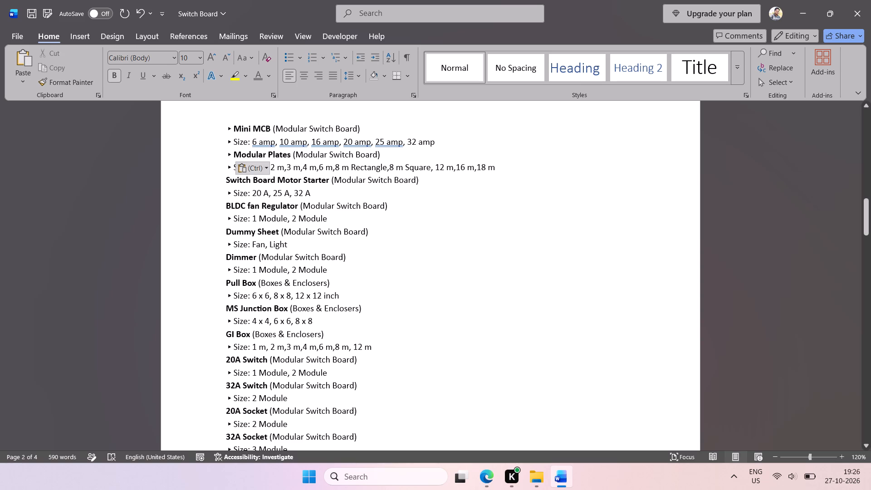
{"action": "left_click", "coordinate": [431, 231]}
{"action": "left_click", "coordinate": [431, 231]}
Paste the arrow bullet in front of the Switch Board Motor Starter, BLDC fan Regulator, Dummy Sheet and Dimmer names.
{"action": "left_click", "coordinate": [227, 180]}
{"action": "key", "text": "ctrl+v"}
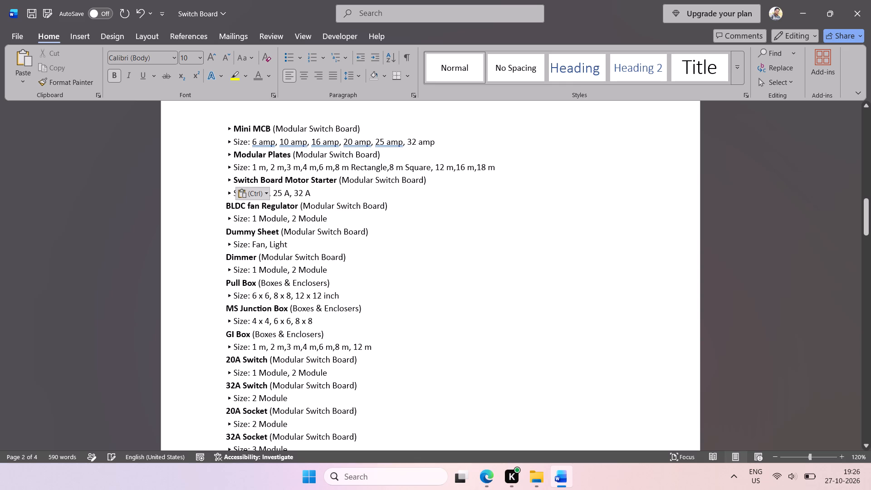
{"action": "left_click", "coordinate": [224, 202]}
{"action": "key", "text": "ctrl+v"}
{"action": "left_click", "coordinate": [222, 233]}
{"action": "key", "text": "ctrl+v"}
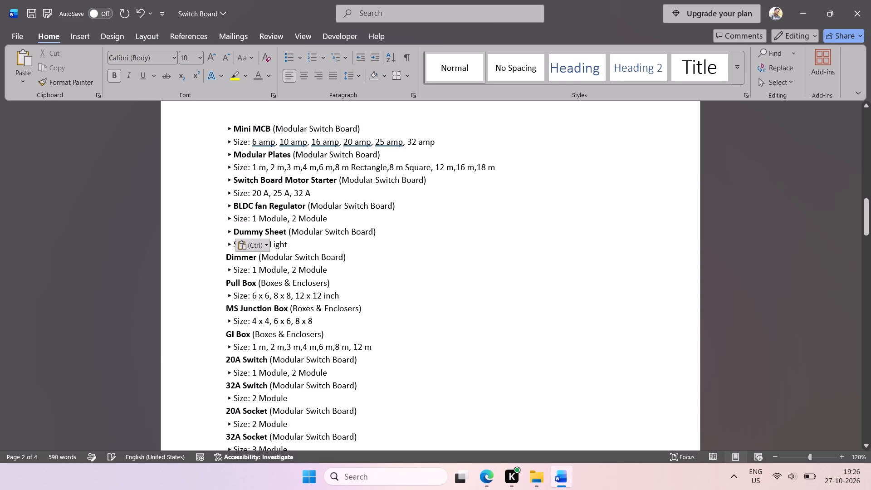
{"action": "left_click", "coordinate": [223, 258]}
{"action": "key", "text": "ctrl+v"}
Insert a blank line between Dimmer's size line and the Pull Box entry.
{"action": "left_click", "coordinate": [224, 282]}
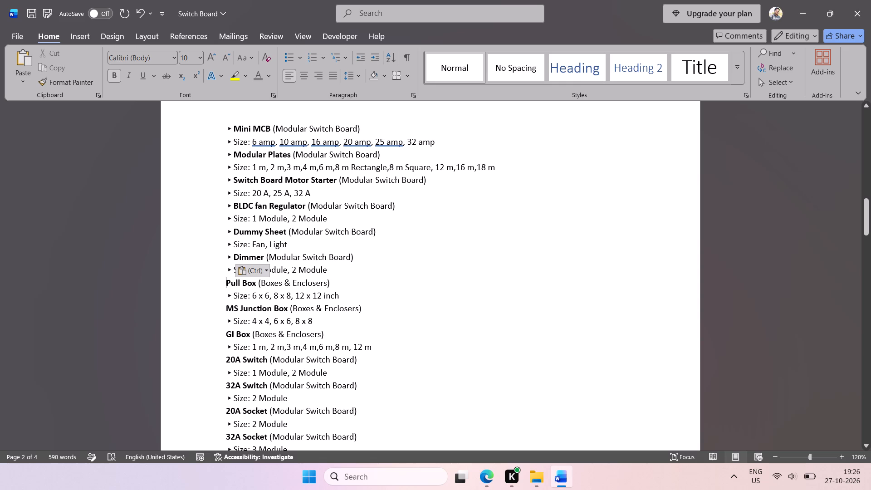
{"action": "left_click", "coordinate": [331, 271]}
{"action": "left_click", "coordinate": [335, 269]}
{"action": "key", "text": "Return"}
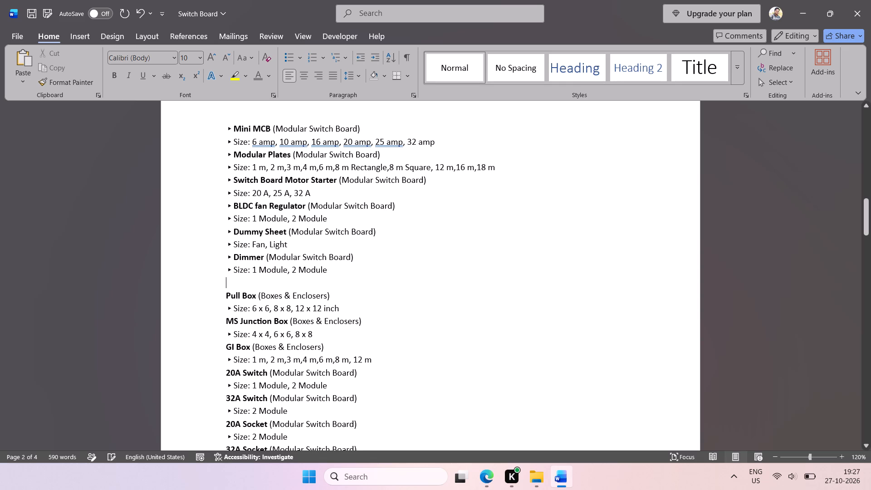
Move the Pull Box, MS Junction Box and GI Box entries with their sizes to below Metal Modular Box's type line.
{"action": "scroll", "coordinate": [338, 263], "scroll_direction": "down", "scroll_amount": 1}
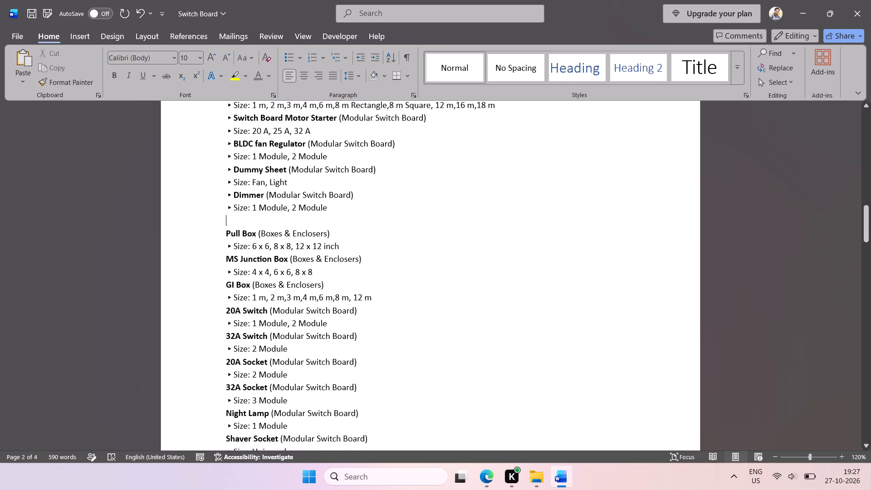
{"action": "scroll", "coordinate": [338, 263], "scroll_direction": "down", "scroll_amount": 1}
{"action": "left_click_drag", "start_coordinate": [376, 283], "coordinate": [227, 223]}
{"action": "key", "text": "ctrl+x"}
{"action": "scroll", "coordinate": [279, 162], "scroll_direction": "up", "scroll_amount": 5}
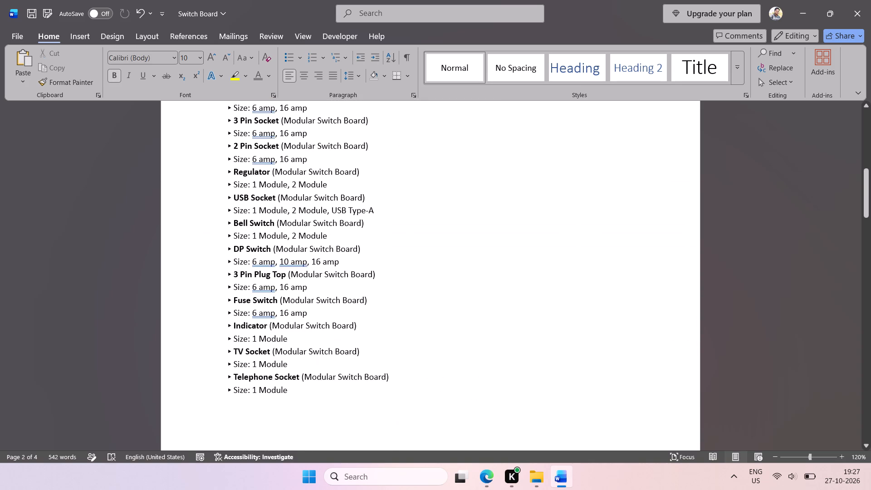
{"action": "scroll", "coordinate": [283, 156], "scroll_direction": "up", "scroll_amount": 1}
{"action": "left_click", "coordinate": [253, 244]}
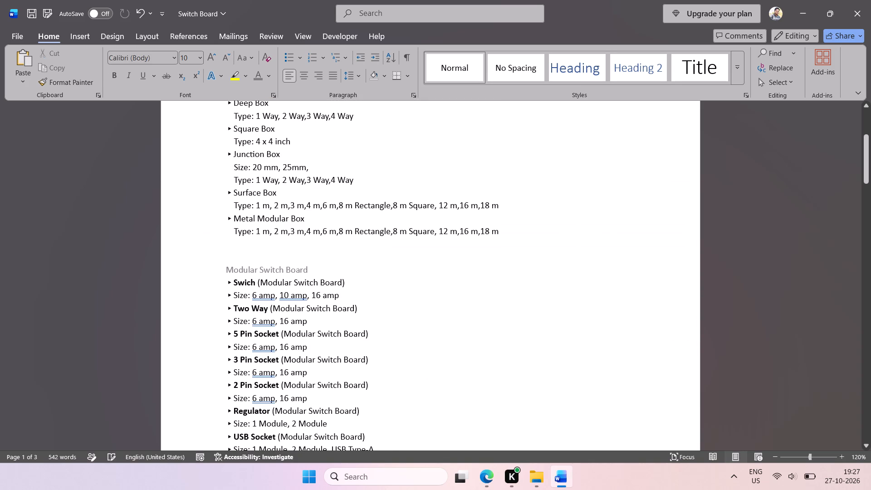
{"action": "key", "text": "ctrl+v"}
Copy the arrow bullet from Metal Modular Box to the front of the Pull Box, MS Junction Box and GI Box names.
{"action": "left_click_drag", "start_coordinate": [234, 218], "coordinate": [197, 217]}
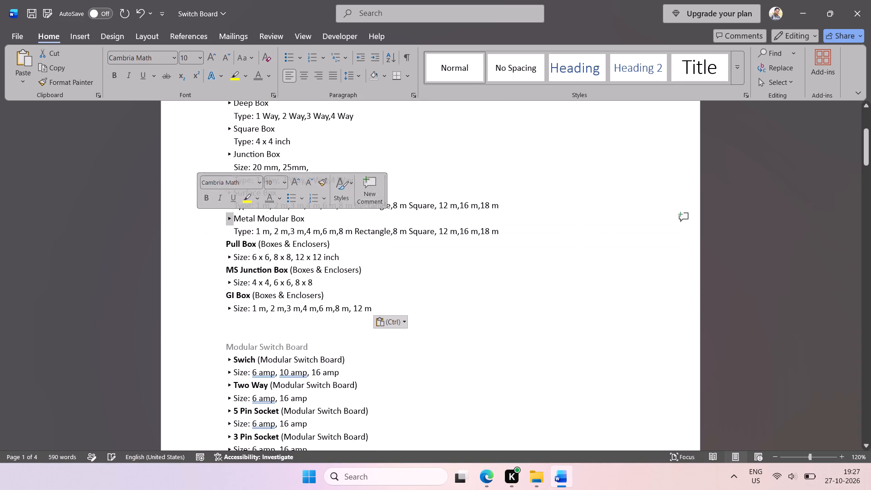
{"action": "key", "text": "ctrl+c"}
{"action": "left_click", "coordinate": [223, 244]}
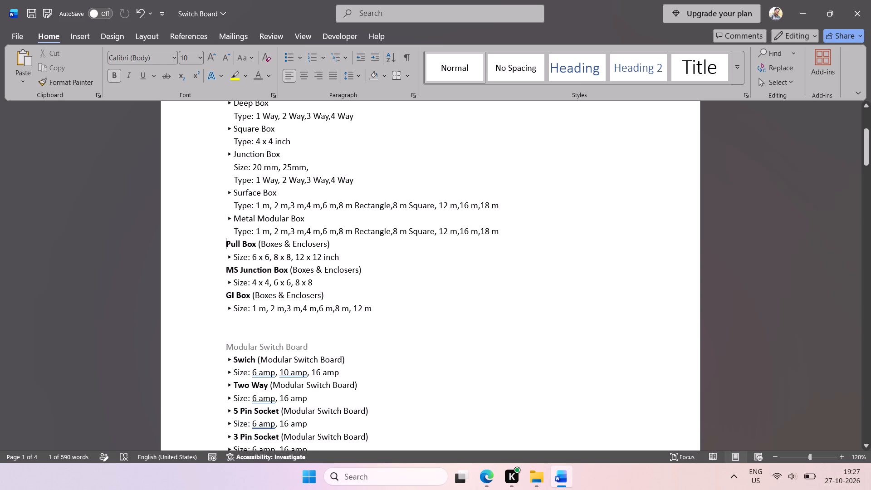
{"action": "key", "text": "ctrl+v"}
{"action": "left_click", "coordinate": [226, 272]}
{"action": "key", "text": "ctrl+v"}
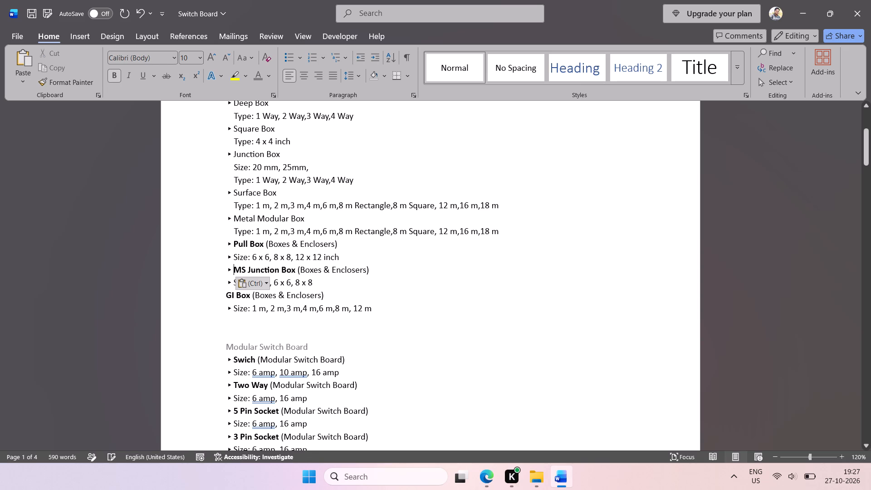
{"action": "left_click", "coordinate": [224, 298]}
{"action": "key", "text": "ctrl+v"}
Delete the "(Boxes & Enclosers)" label after the Pull Box and MS Junction Box names.
{"action": "left_click_drag", "start_coordinate": [346, 246], "coordinate": [286, 247]}
{"action": "key", "text": "BackSpace"}
{"action": "key", "text": "BackSpace"}
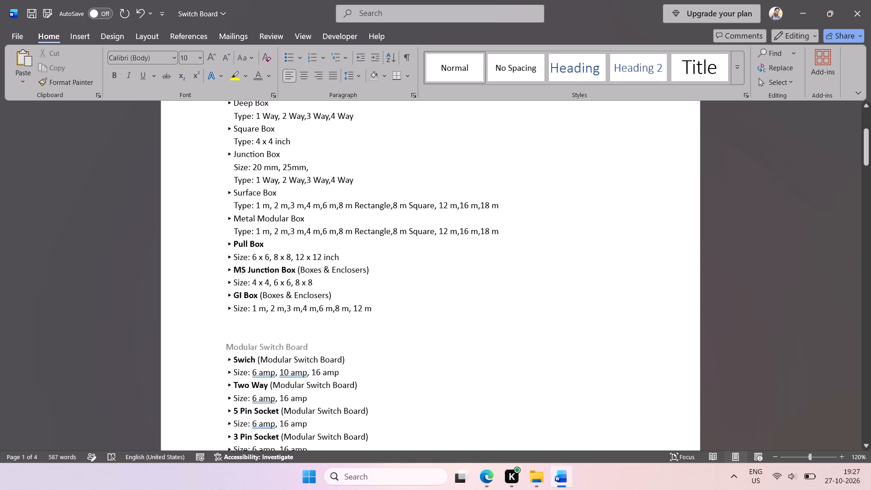
{"action": "key", "text": "BackSpace"}
{"action": "left_click_drag", "start_coordinate": [381, 270], "coordinate": [345, 271]}
{"action": "left_click_drag", "start_coordinate": [345, 271], "coordinate": [309, 272]}
{"action": "key", "text": "BackSpace"}
{"action": "key", "text": "BackSpace"}
{"action": "key", "text": "BackSpace"}
Replace the arrow bullets on the Pull Box, GI Box and MS Junction Box size lines with the indent copied from Surface Box's type line.
{"action": "double_click", "coordinate": [231, 203]}
{"action": "key", "text": "ctrl+c"}
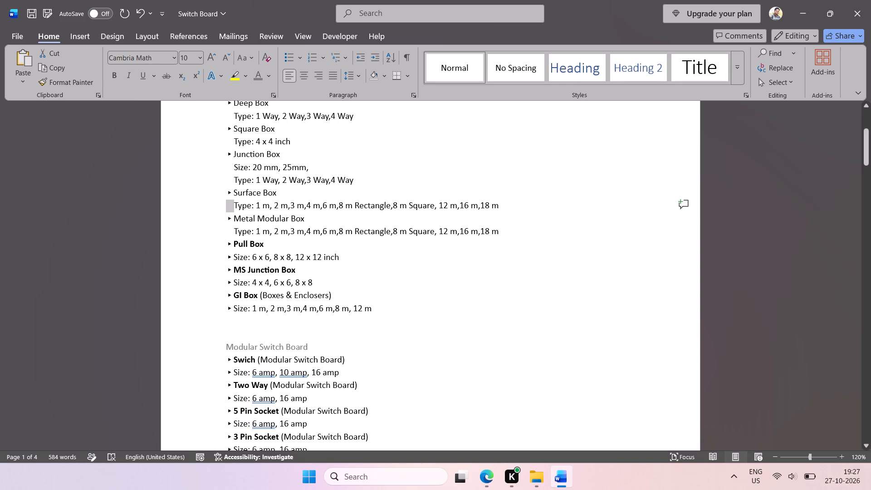
{"action": "left_click_drag", "start_coordinate": [234, 260], "coordinate": [199, 258]}
{"action": "key", "text": "ctrl+v"}
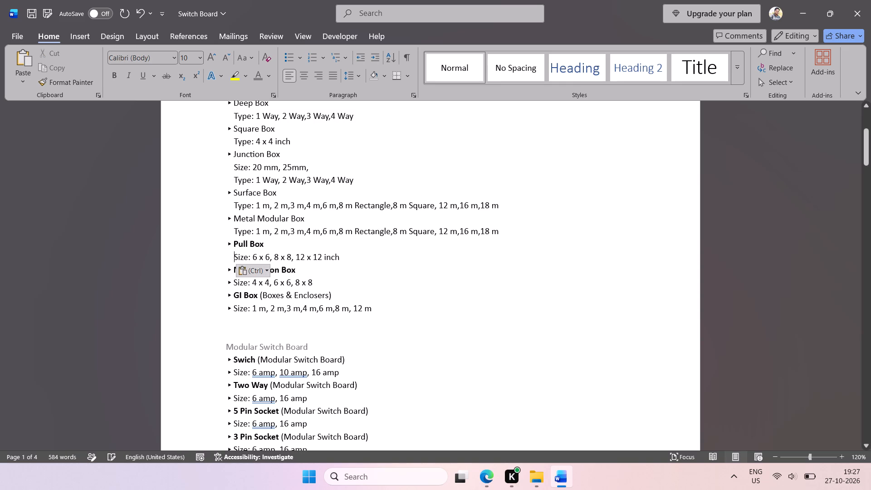
{"action": "left_click_drag", "start_coordinate": [235, 311], "coordinate": [215, 311]}
{"action": "key", "text": "ctrl+v"}
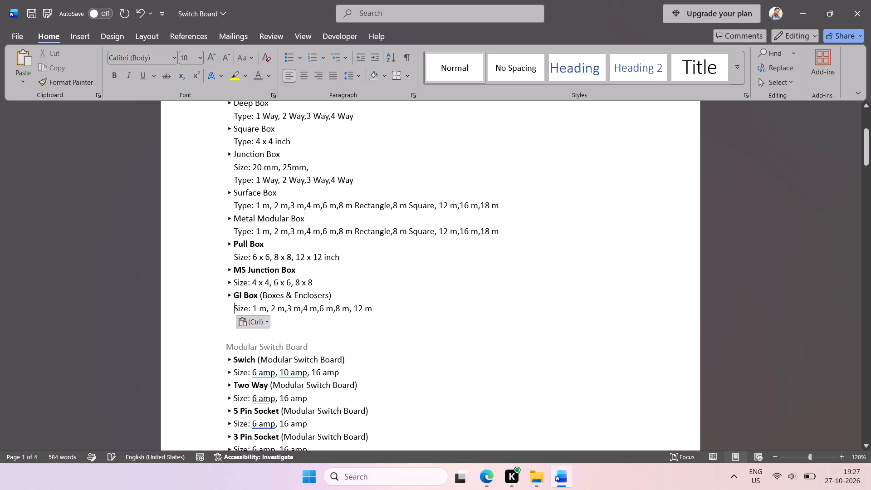
{"action": "left_click_drag", "start_coordinate": [231, 284], "coordinate": [206, 284]}
{"action": "key", "text": "ctrl+v"}
Delete the "(Boxes & Enclosers)" label after the GI Box name.
{"action": "left_click_drag", "start_coordinate": [343, 298], "coordinate": [289, 293]}
{"action": "key", "text": "BackSpace"}
{"action": "key", "text": "BackSpace"}
{"action": "key", "text": "BackSpace"}
{"action": "key", "text": "BackSpace"}
{"action": "key", "text": "BackSpace"}
{"action": "key", "text": "BackSpace"}
{"action": "key", "text": "BackSpace"}
{"action": "key", "text": "BackSpace"}
{"action": "key", "text": "BackSpace"}
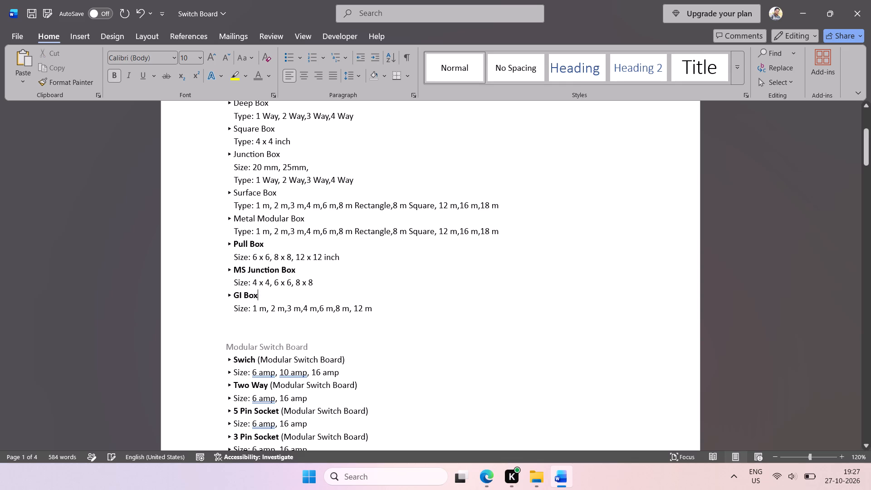
Remove the bold formatting from the Pull Box, MS Junction Box and GI Box names.
{"action": "left_click_drag", "start_coordinate": [379, 308], "coordinate": [232, 232]}
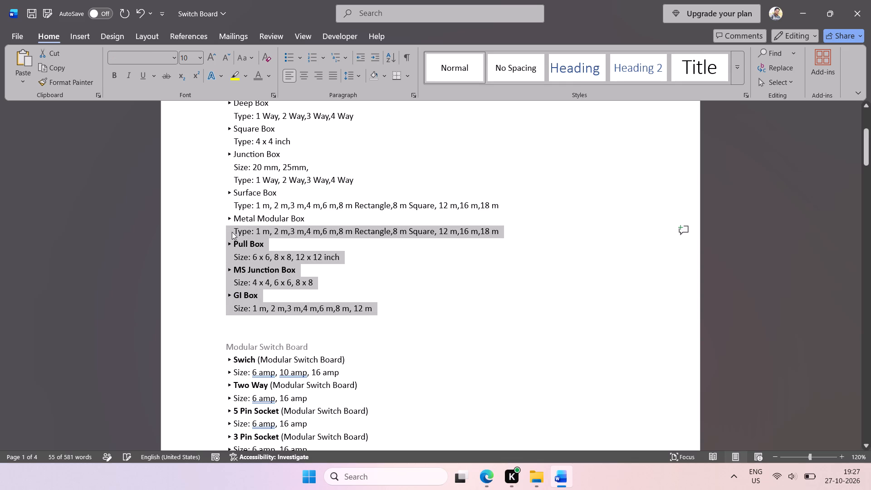
{"action": "key", "text": "ctrl+b"}
{"action": "key", "text": "ctrl+b"}
{"action": "left_click", "coordinate": [394, 267]}
Copy the arrow bullet from Dimmer's size line to the front of the 20A Switch, 32A Switch and 20A Socket names.
{"action": "scroll", "coordinate": [391, 271], "scroll_direction": "down", "scroll_amount": 1}
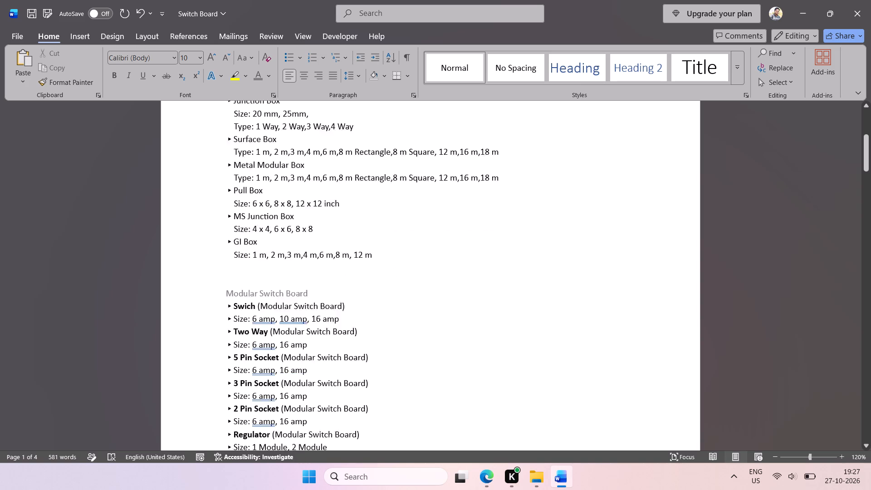
{"action": "scroll", "coordinate": [391, 271], "scroll_direction": "down", "scroll_amount": 7}
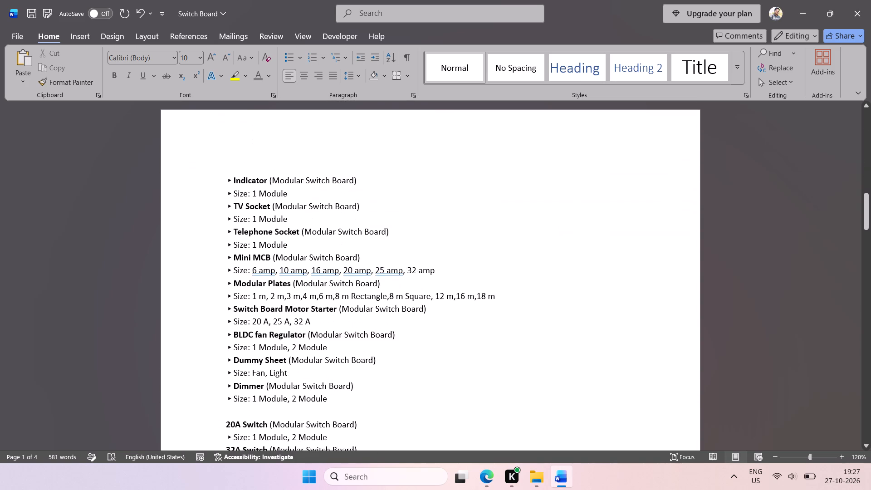
{"action": "scroll", "coordinate": [250, 273], "scroll_direction": "down", "scroll_amount": 3}
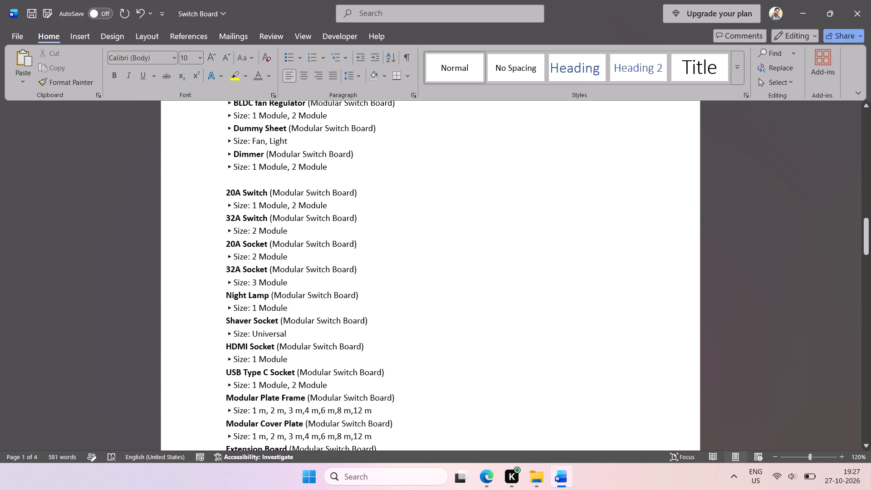
{"action": "left_click_drag", "start_coordinate": [232, 167], "coordinate": [200, 167]}
{"action": "key", "text": "ctrl+c"}
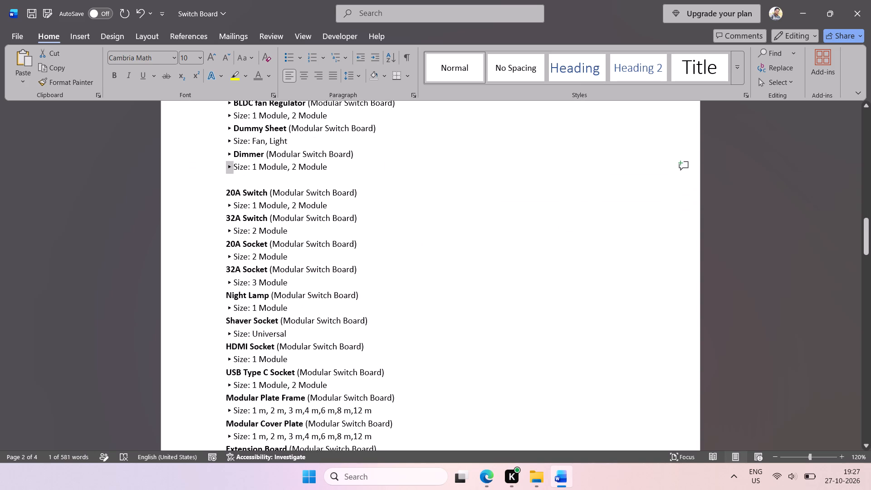
{"action": "left_click", "coordinate": [228, 187]}
{"action": "key", "text": "ctrl+v"}
{"action": "left_click", "coordinate": [224, 214]}
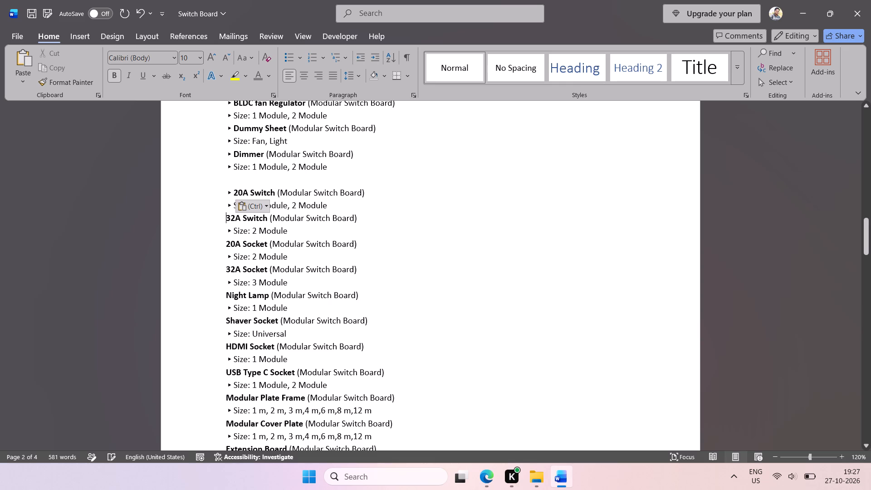
{"action": "key", "text": "ctrl+v"}
{"action": "left_click", "coordinate": [227, 246]}
{"action": "key", "text": "ctrl+v"}
Paste the arrow bullet in front of the 32A Socket, Night Lamp, Shaver Socket and HDMI Socket names.
{"action": "left_click", "coordinate": [227, 268]}
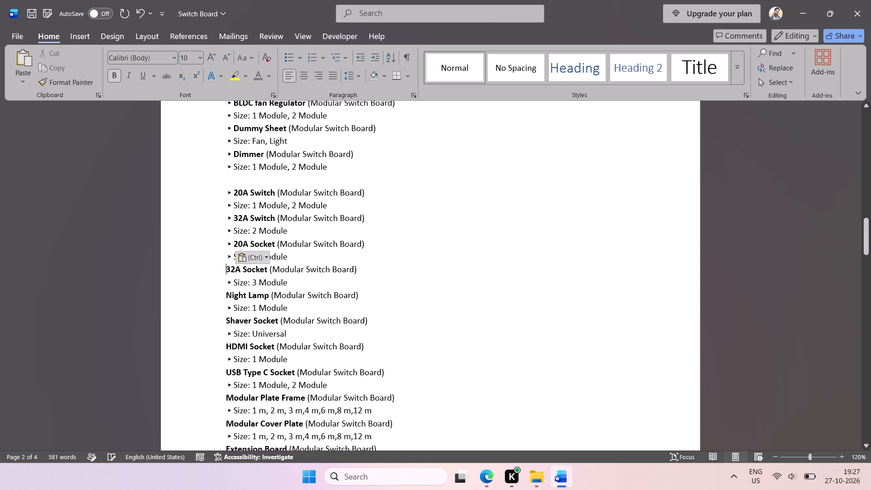
{"action": "key", "text": "ctrl+v"}
{"action": "left_click", "coordinate": [227, 297]}
{"action": "key", "text": "ctrl+v"}
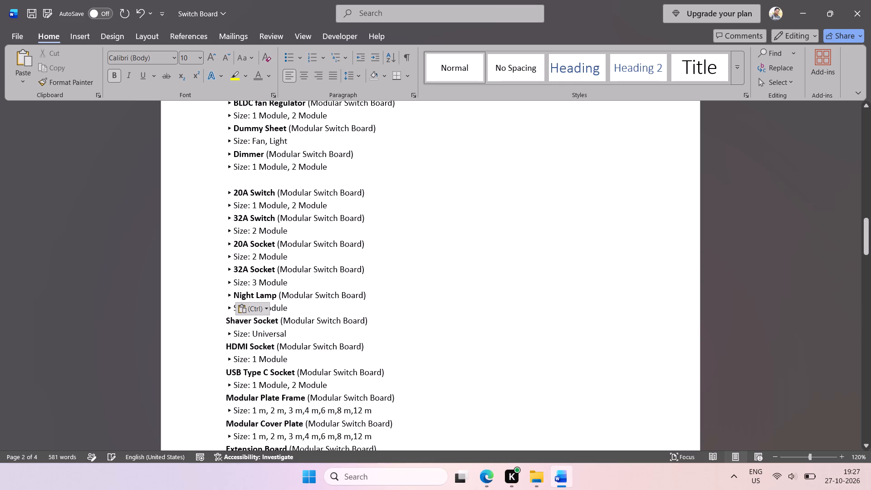
{"action": "left_click", "coordinate": [227, 321]}
{"action": "key", "text": "ctrl+v"}
{"action": "left_click", "coordinate": [225, 347]}
{"action": "key", "text": "ctrl+v"}
Paste the arrow bullet in front of the USB Type C Socket, Modular Plate Frame and Modular Cover Plate names.
{"action": "left_click", "coordinate": [224, 370]}
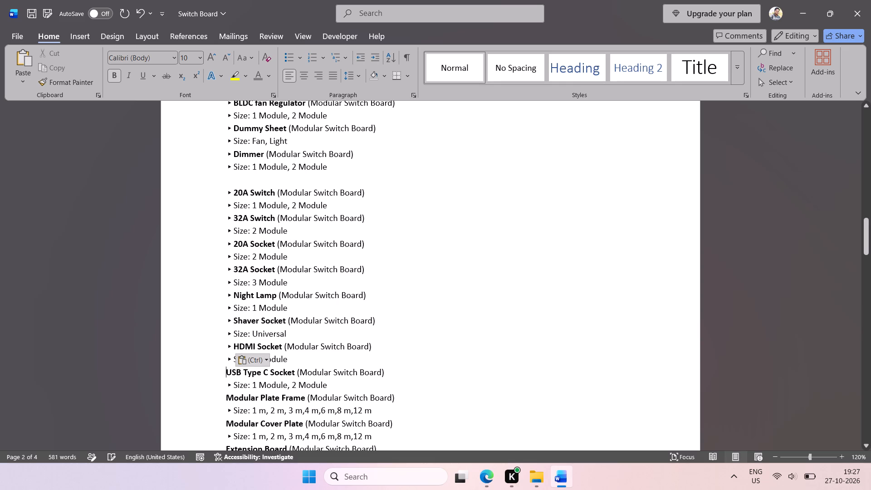
{"action": "key", "text": "ctrl+v"}
{"action": "left_click", "coordinate": [223, 392]}
{"action": "key", "text": "ctrl+v"}
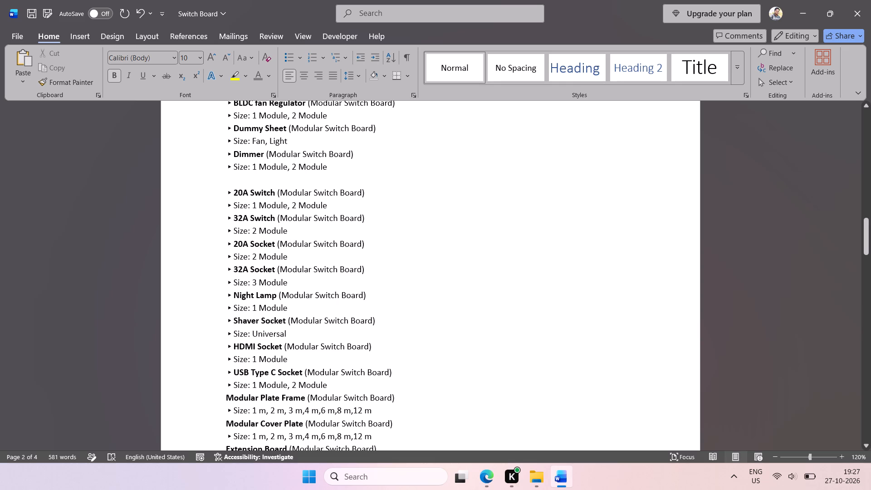
{"action": "left_click", "coordinate": [223, 425]}
{"action": "key", "text": "ctrl+v"}
Paste the arrow bullet in front of the Extension Board, Modular plug, Spike Guard, Dummy Plate and Gang Box names.
{"action": "scroll", "coordinate": [377, 306], "scroll_direction": "down", "scroll_amount": 2}
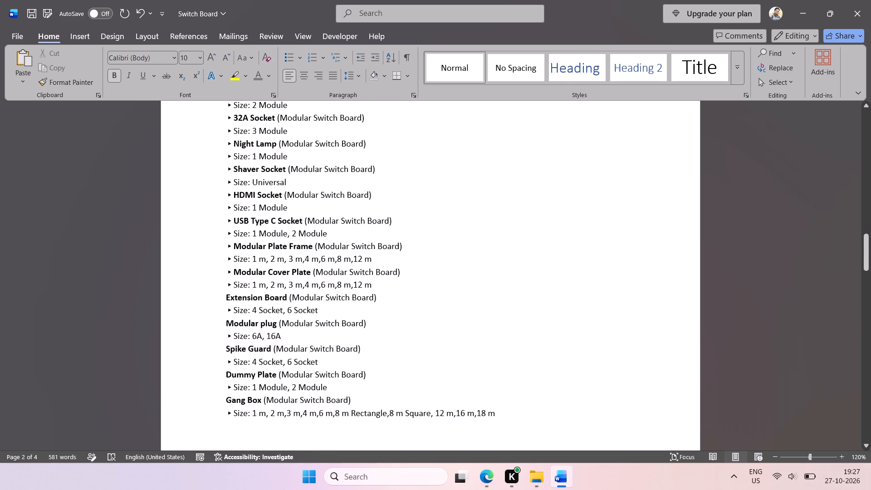
{"action": "scroll", "coordinate": [376, 308], "scroll_direction": "down", "scroll_amount": 2}
{"action": "left_click", "coordinate": [225, 165]}
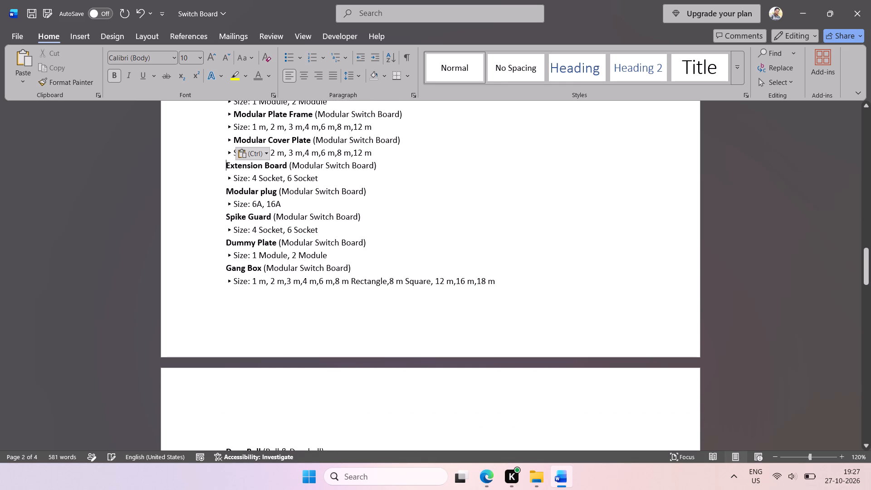
{"action": "key", "text": "ctrl+v"}
{"action": "left_click", "coordinate": [228, 190]}
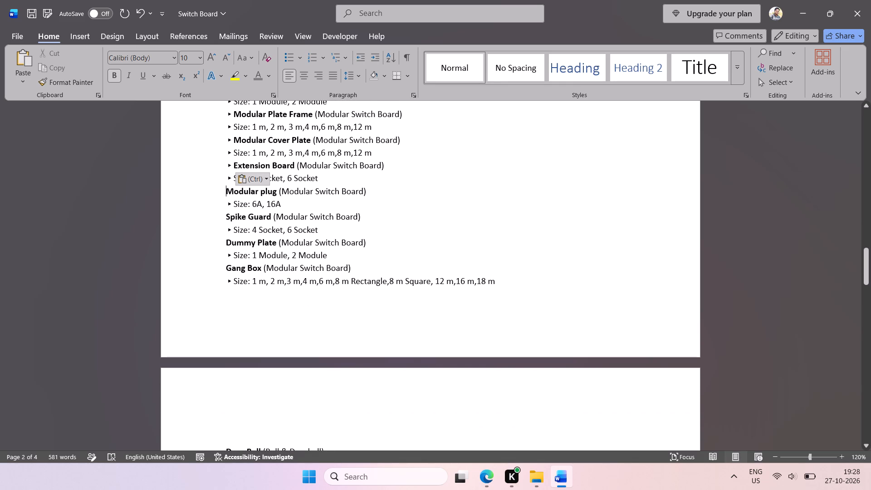
{"action": "key", "text": "ctrl+v"}
{"action": "left_click", "coordinate": [224, 215]}
{"action": "key", "text": "ctrl+v"}
{"action": "left_click", "coordinate": [225, 245]}
{"action": "key", "text": "ctrl+v"}
{"action": "left_click", "coordinate": [223, 265]}
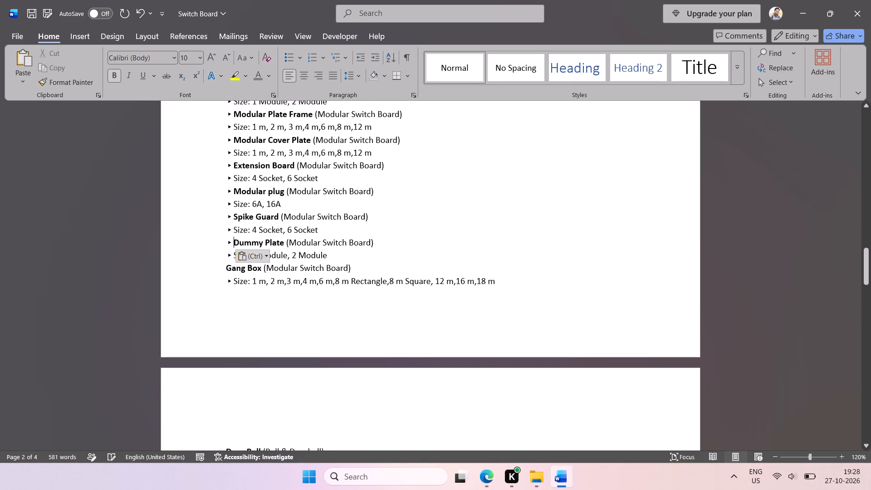
{"action": "key", "text": "ctrl+v"}
Paste the arrow bullet in front of the Door Bell, Ding Dong Bell, Bell Push Button, Modular Box Screw and Camera Junction Box names.
{"action": "scroll", "coordinate": [337, 230], "scroll_direction": "down", "scroll_amount": 2}
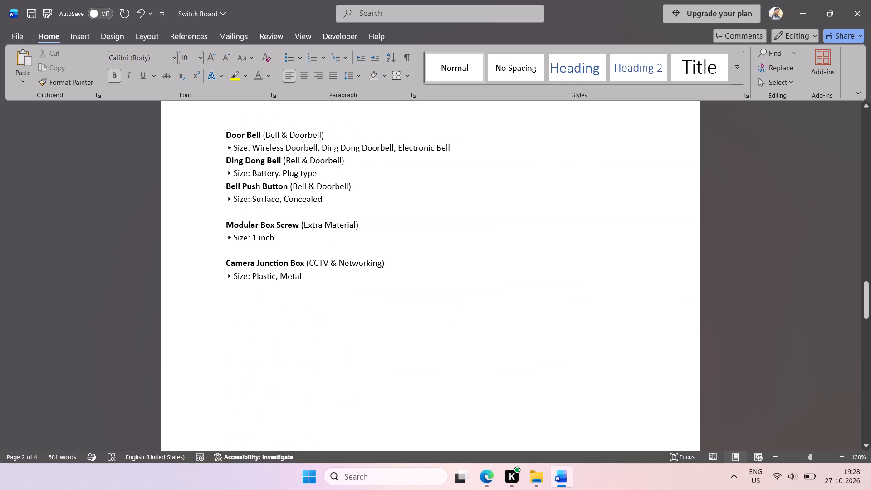
{"action": "left_click", "coordinate": [224, 132]}
{"action": "key", "text": "ctrl+v"}
{"action": "left_click", "coordinate": [224, 160]}
{"action": "key", "text": "ctrl+v"}
{"action": "left_click", "coordinate": [223, 185]}
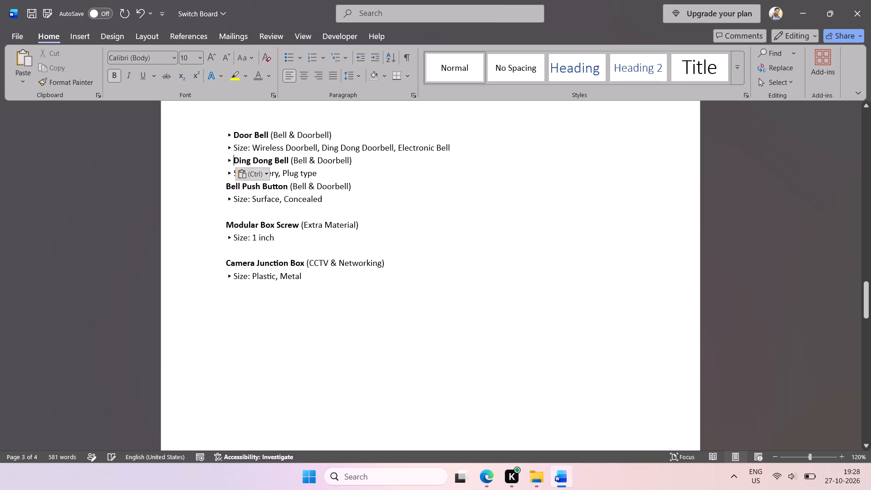
{"action": "key", "text": "ctrl+v"}
{"action": "left_click", "coordinate": [226, 225]}
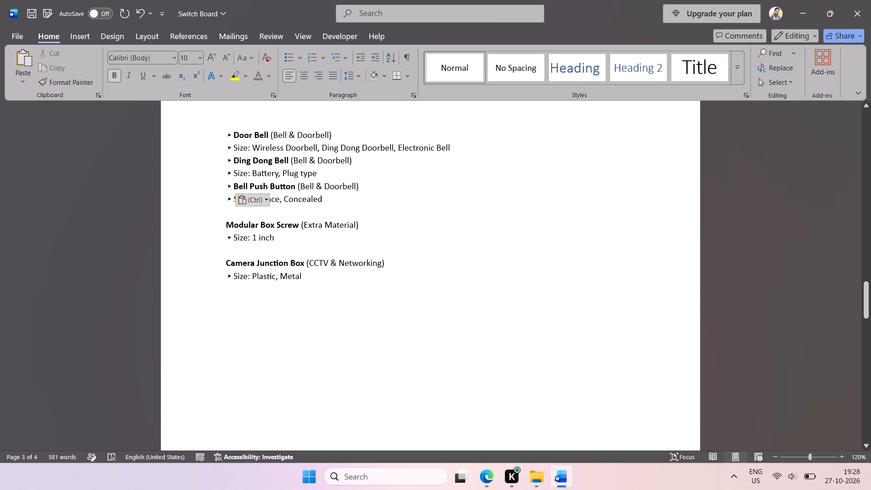
{"action": "key", "text": "ctrl+v"}
{"action": "left_click", "coordinate": [225, 263]}
{"action": "key", "text": "ctrl+v"}
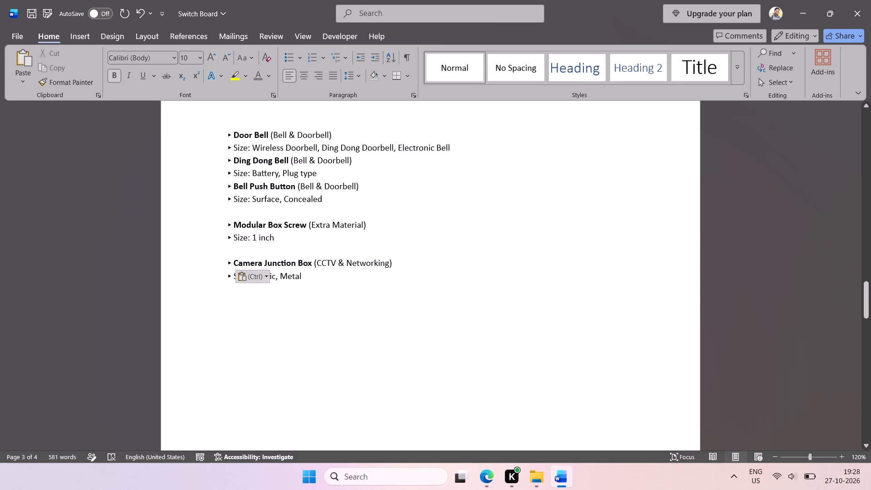
Copy the category text "Bell & Doorbell)" from the Door Bell line onto the empty line above it.
{"action": "left_click_drag", "start_coordinate": [331, 136], "coordinate": [284, 137]}
{"action": "key", "text": "ctrl+c"}
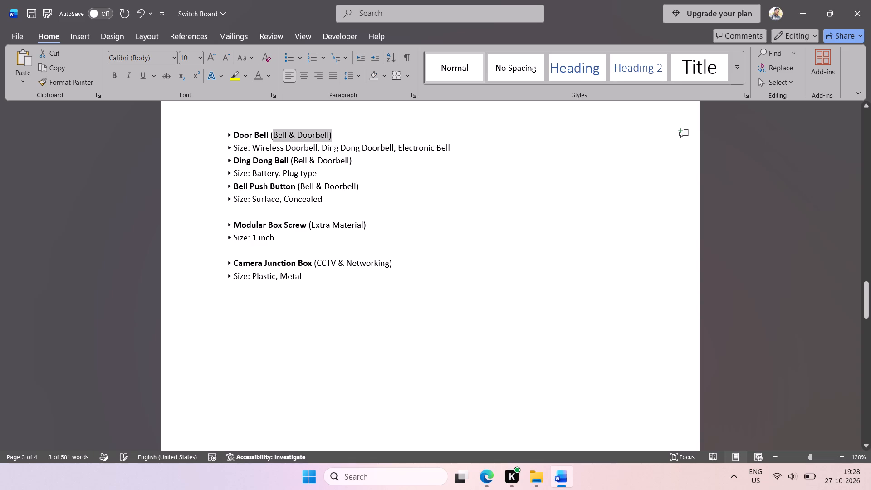
{"action": "left_click", "coordinate": [232, 127]}
{"action": "key", "text": "ctrl+v"}
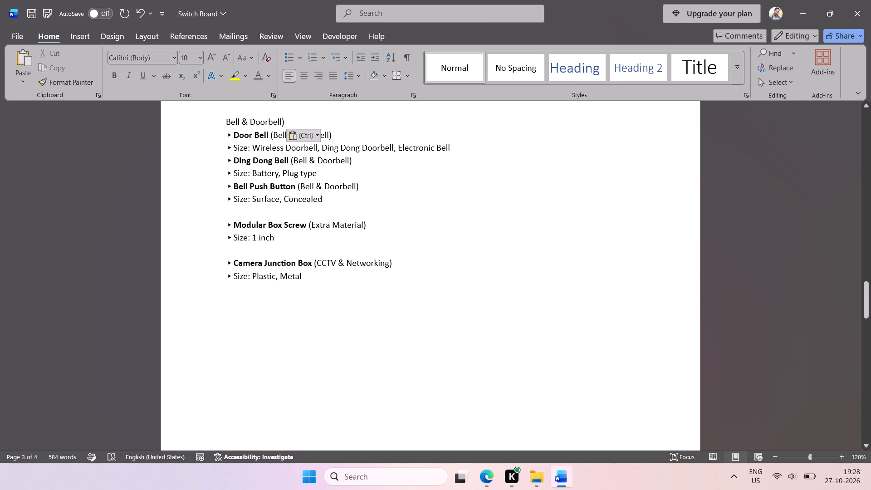
Copy "Extra Material" from the Modular Box Screw line to the line above it as a heading, with a blank line before it.
{"action": "left_click_drag", "start_coordinate": [364, 226], "coordinate": [319, 226]}
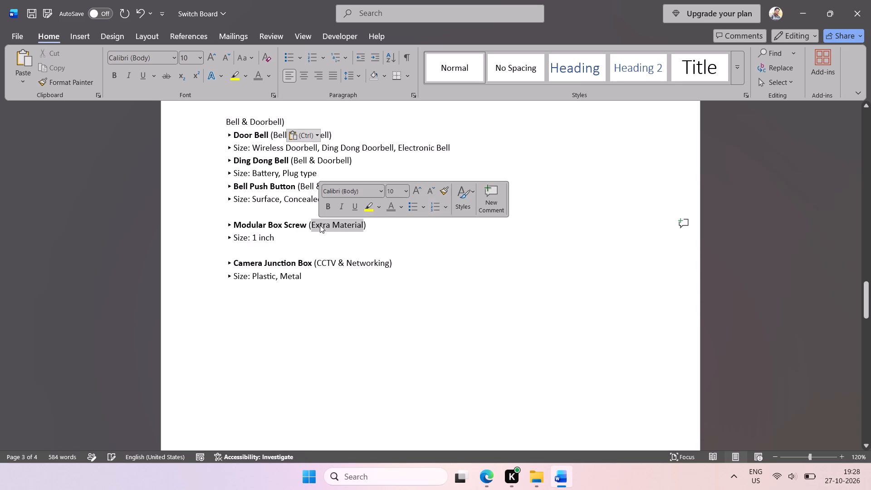
{"action": "key", "text": "ctrl+c"}
{"action": "left_click", "coordinate": [240, 221]}
{"action": "left_click", "coordinate": [229, 214]}
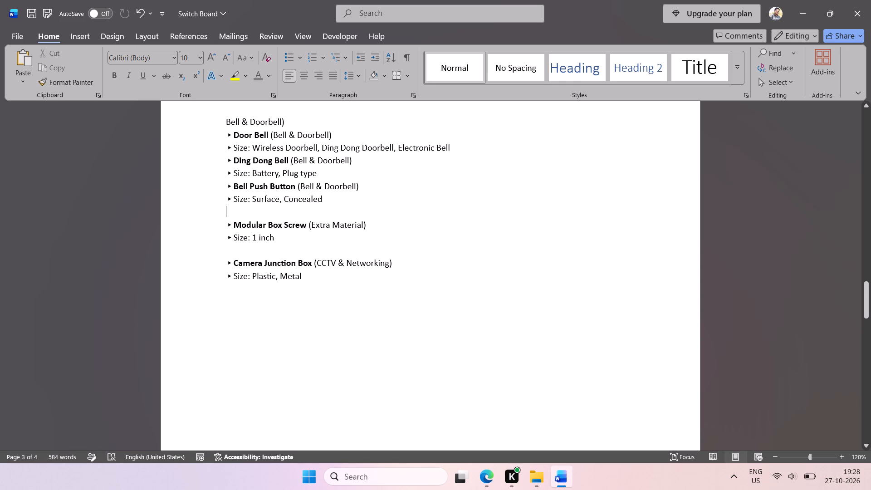
{"action": "key", "text": "ctrl+v"}
{"action": "left_click", "coordinate": [225, 213]}
{"action": "key", "text": "Return"}
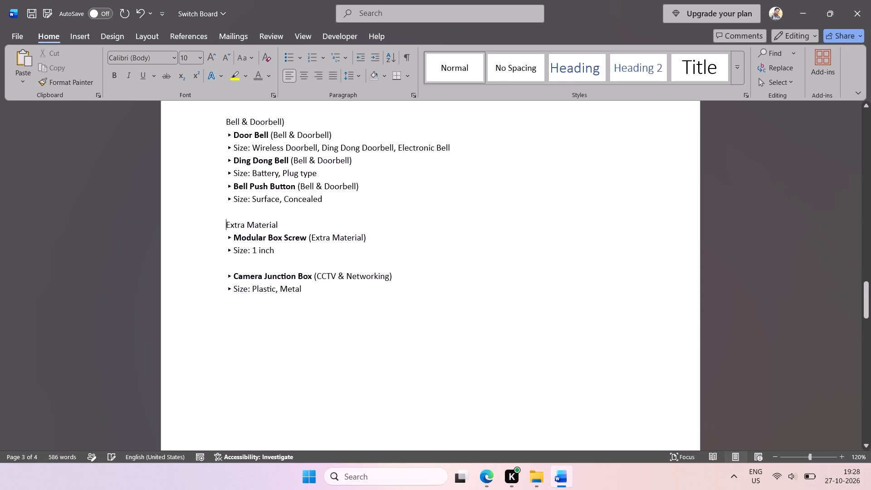
Copy "CCTV & Networking" from the Camera Junction Box line to the line above it as a heading, with a blank line before it.
{"action": "left_click_drag", "start_coordinate": [390, 276], "coordinate": [319, 279]}
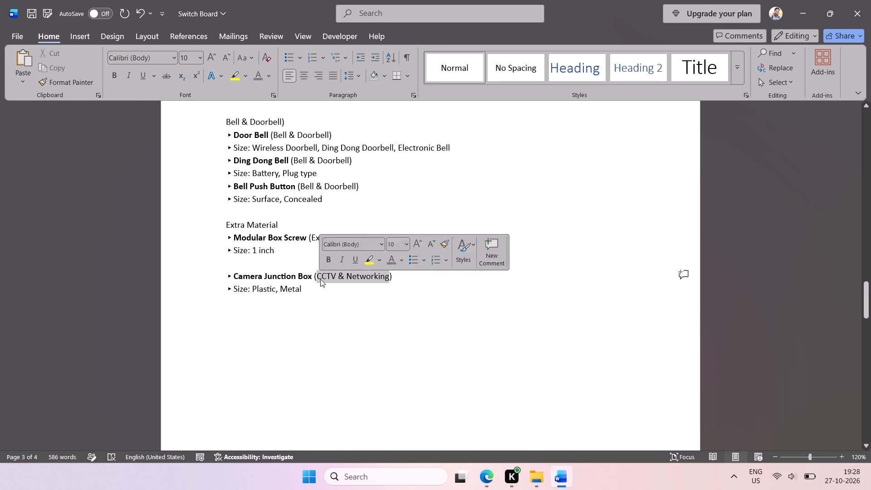
{"action": "key", "text": "ctrl+c"}
{"action": "left_click", "coordinate": [234, 267]}
{"action": "key", "text": "ctrl+v"}
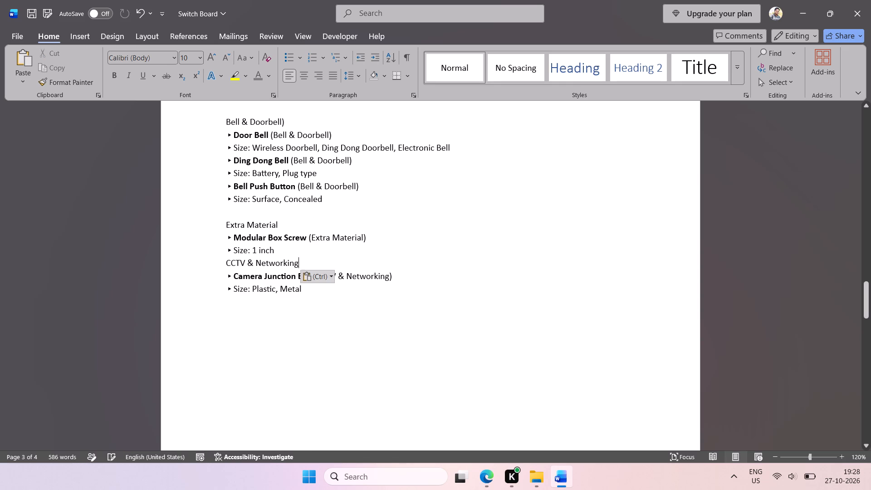
{"action": "left_click", "coordinate": [290, 255]}
{"action": "key", "text": "Return"}
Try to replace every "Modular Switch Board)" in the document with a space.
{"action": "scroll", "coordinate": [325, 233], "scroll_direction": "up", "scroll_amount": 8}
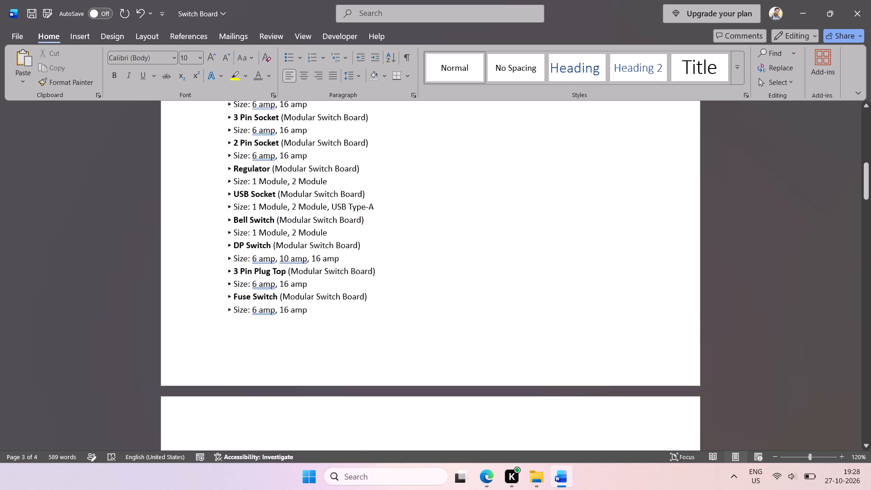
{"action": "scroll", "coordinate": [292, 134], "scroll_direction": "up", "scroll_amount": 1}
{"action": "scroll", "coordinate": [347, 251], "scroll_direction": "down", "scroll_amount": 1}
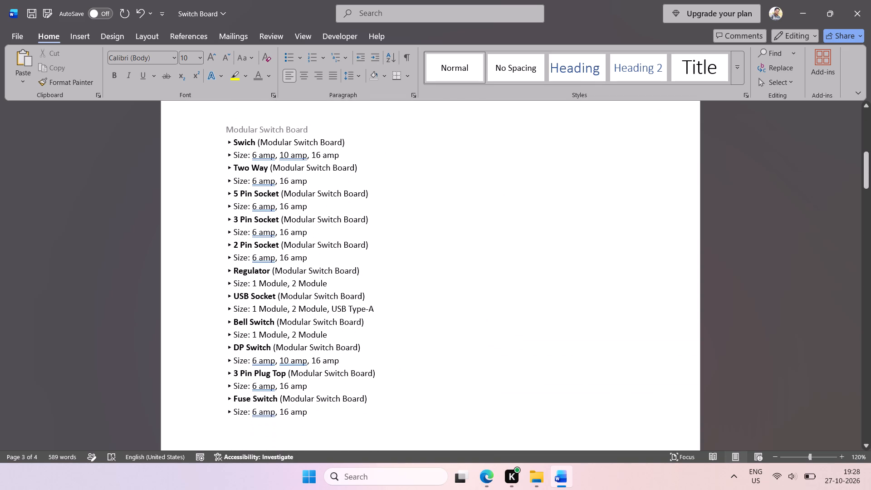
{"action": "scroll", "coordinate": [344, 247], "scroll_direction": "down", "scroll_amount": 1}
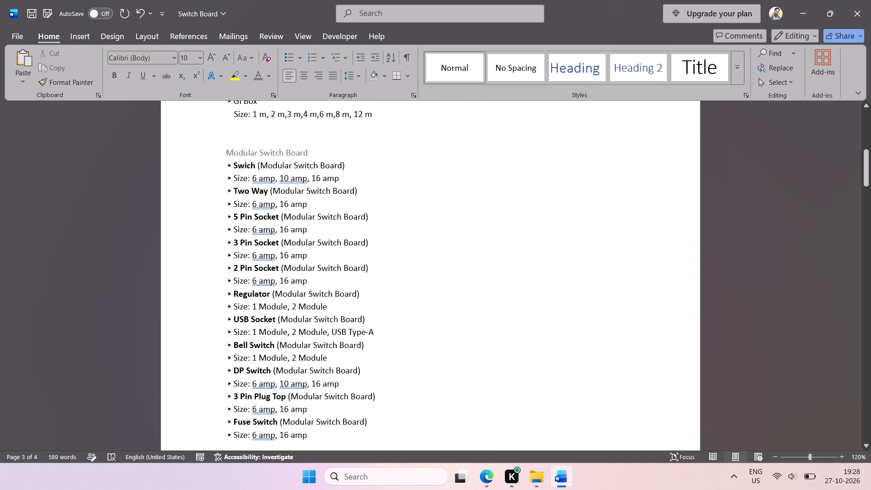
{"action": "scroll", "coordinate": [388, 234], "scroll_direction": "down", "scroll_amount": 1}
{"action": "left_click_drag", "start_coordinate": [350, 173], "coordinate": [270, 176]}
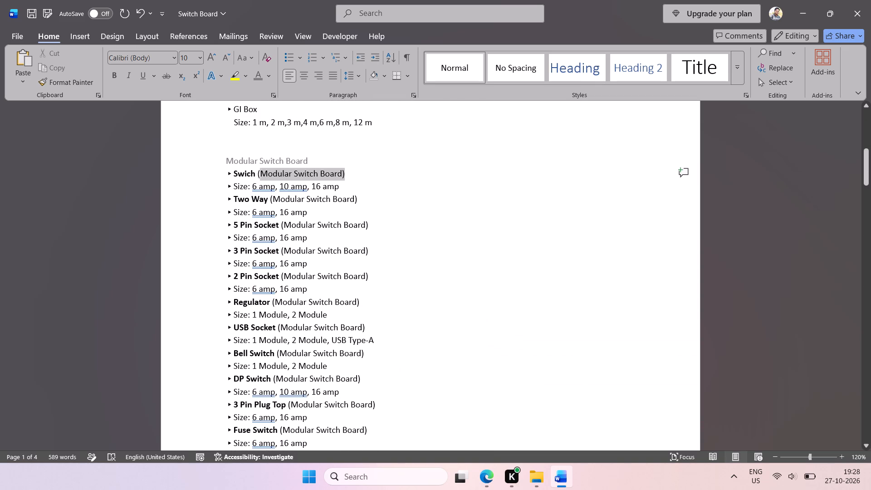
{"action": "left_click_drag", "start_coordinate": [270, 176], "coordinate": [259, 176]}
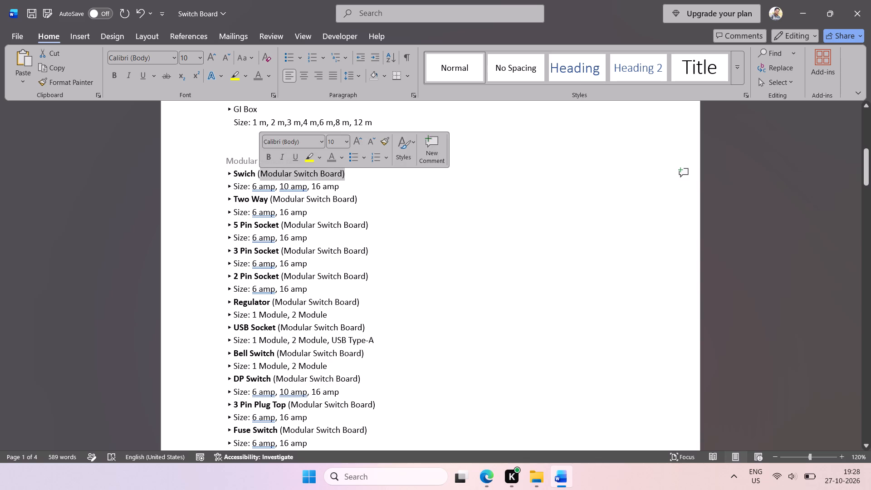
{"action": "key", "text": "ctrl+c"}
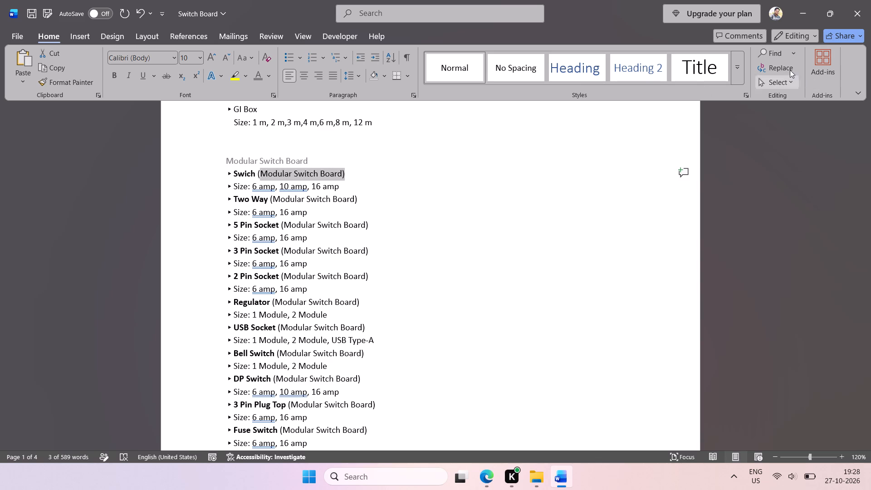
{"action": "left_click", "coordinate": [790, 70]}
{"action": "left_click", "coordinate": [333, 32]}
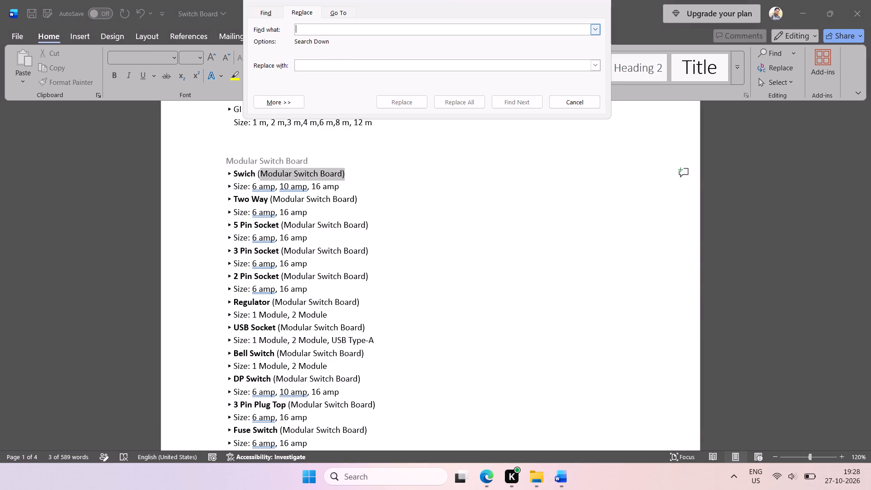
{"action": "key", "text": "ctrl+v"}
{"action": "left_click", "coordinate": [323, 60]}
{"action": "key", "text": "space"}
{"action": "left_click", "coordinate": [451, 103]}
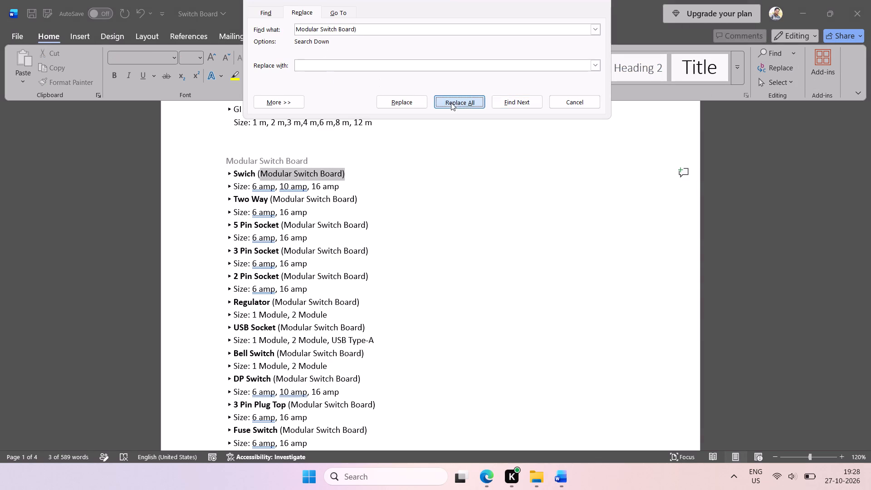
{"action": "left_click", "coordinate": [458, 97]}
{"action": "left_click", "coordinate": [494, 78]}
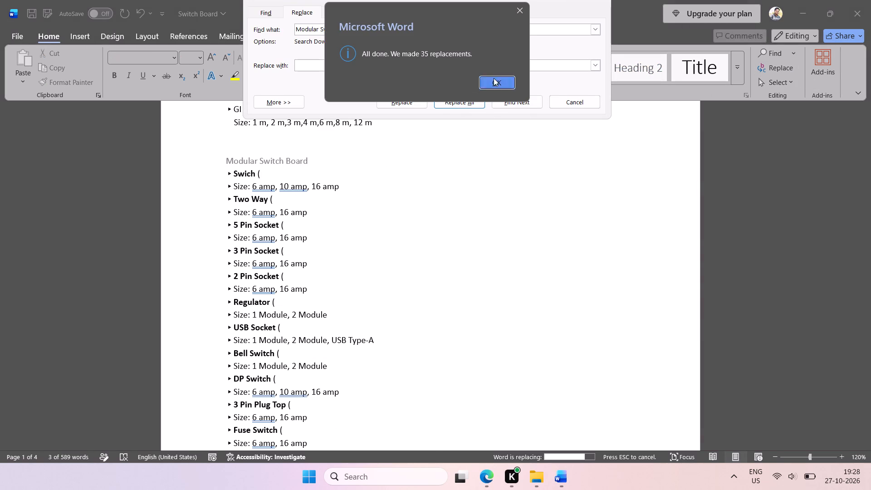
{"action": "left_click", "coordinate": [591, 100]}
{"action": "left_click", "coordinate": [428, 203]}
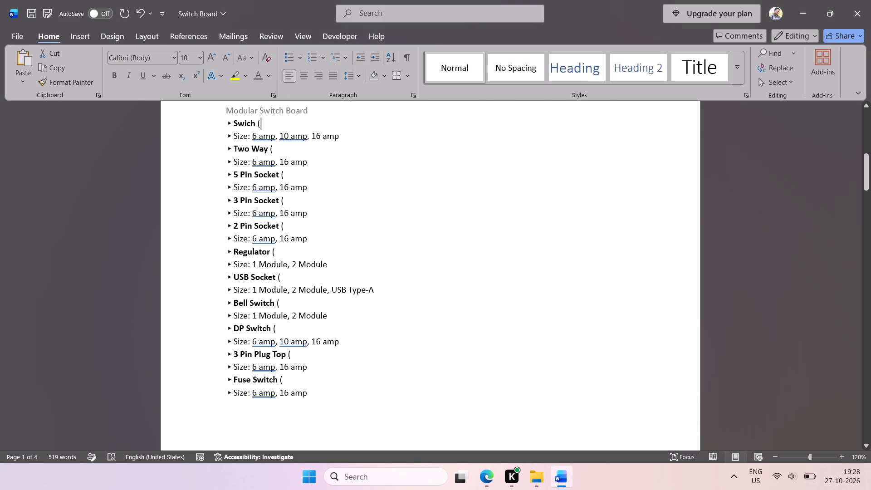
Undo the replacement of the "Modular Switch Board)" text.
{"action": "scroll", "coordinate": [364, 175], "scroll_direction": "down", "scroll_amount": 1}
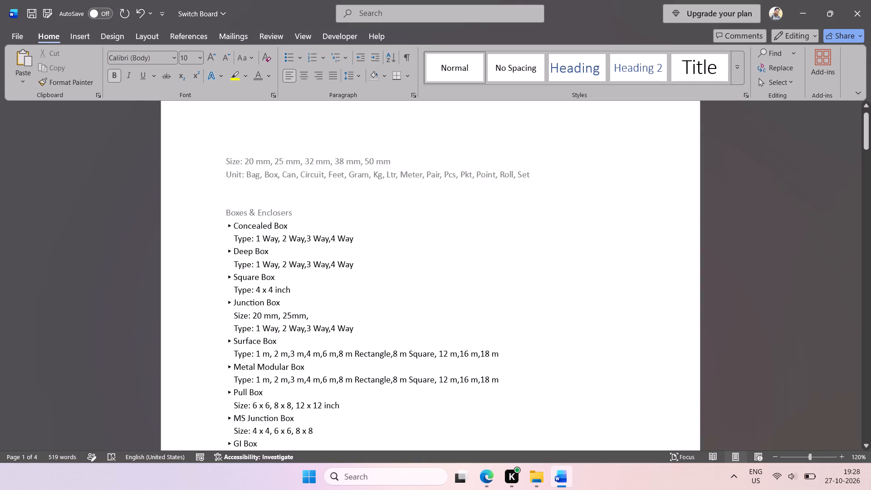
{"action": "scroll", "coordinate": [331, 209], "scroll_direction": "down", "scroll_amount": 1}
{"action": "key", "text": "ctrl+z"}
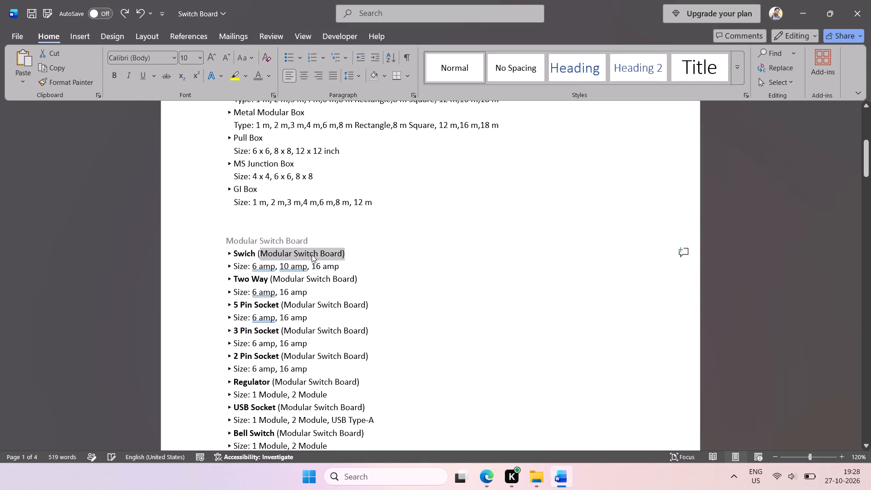
Replace every "(Modular Switch Board)", including both parentheses, with a space throughout the whole document.
{"action": "left_click", "coordinate": [317, 255]}
{"action": "left_click_drag", "start_coordinate": [347, 252], "coordinate": [258, 255]}
{"action": "left_click_drag", "start_coordinate": [258, 255], "coordinate": [258, 258]}
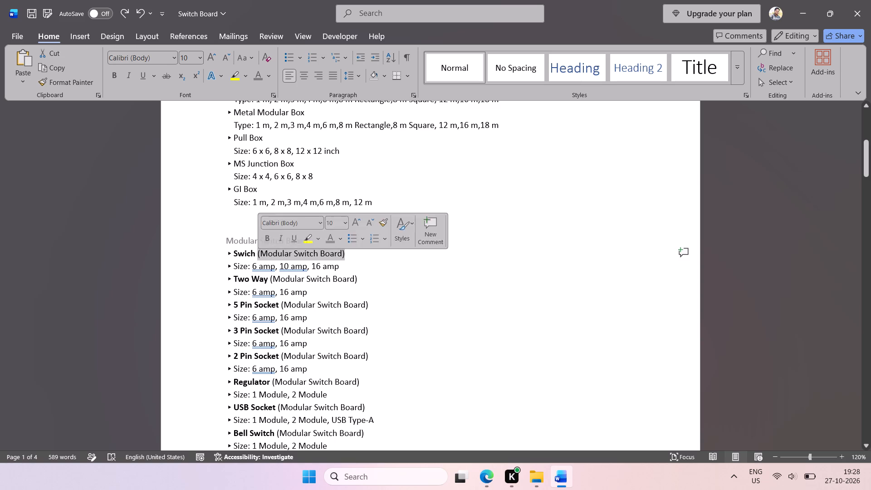
{"action": "key", "text": "ctrl+c"}
{"action": "left_click", "coordinate": [773, 65]}
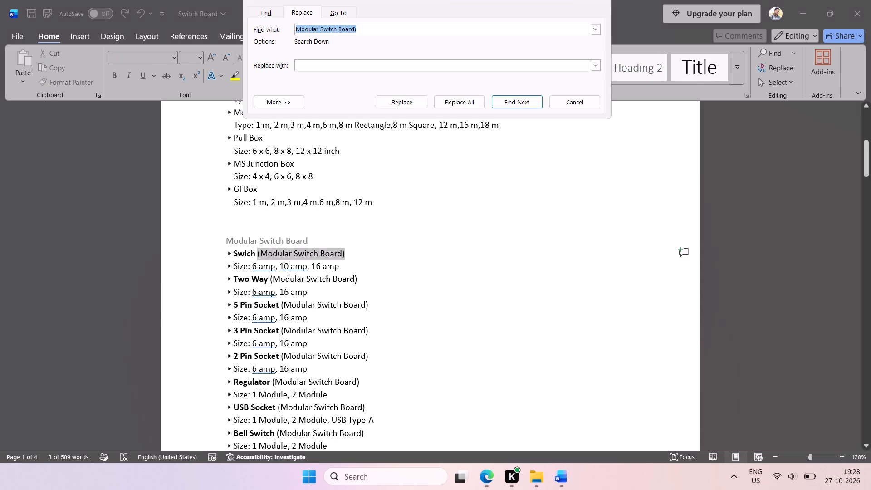
{"action": "left_click", "coordinate": [380, 26]}
{"action": "key", "text": "ctrl+a"}
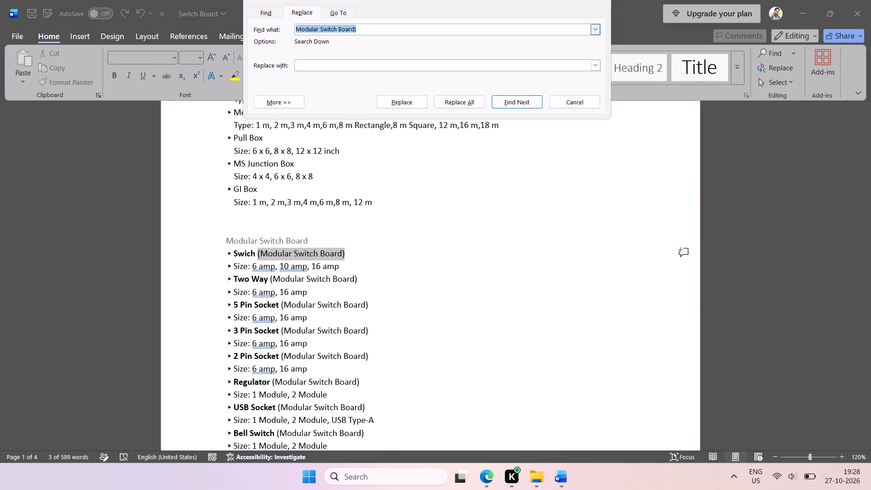
{"action": "key", "text": "ctrl+v"}
{"action": "left_click", "coordinate": [344, 62]}
{"action": "key", "text": "space"}
{"action": "left_click", "coordinate": [462, 101]}
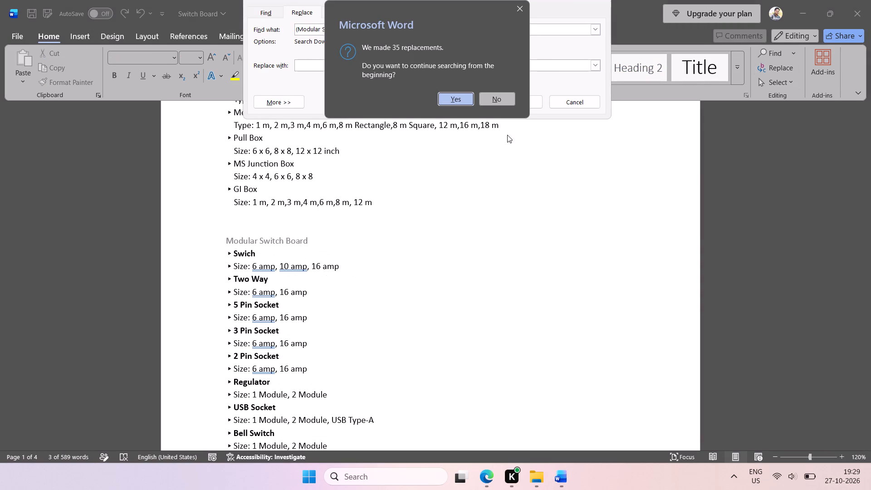
{"action": "left_click", "coordinate": [463, 98]}
{"action": "left_click", "coordinate": [508, 84]}
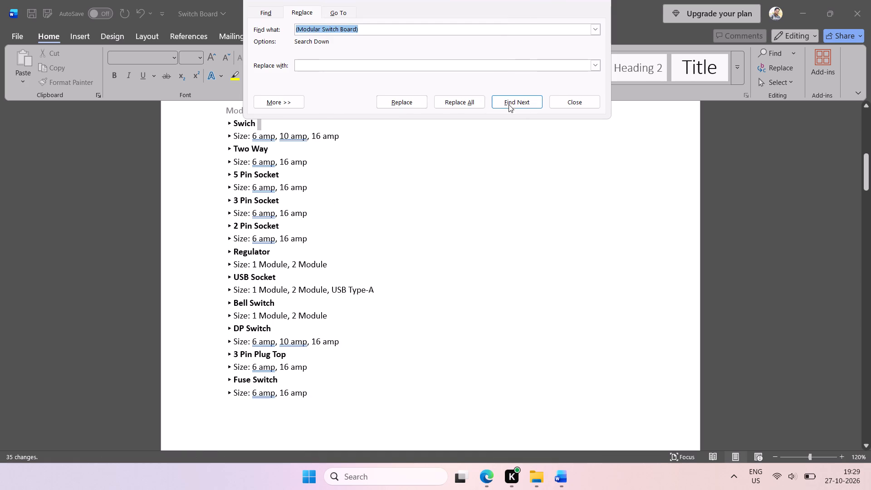
{"action": "left_click", "coordinate": [584, 105]}
{"action": "left_click", "coordinate": [366, 178]}
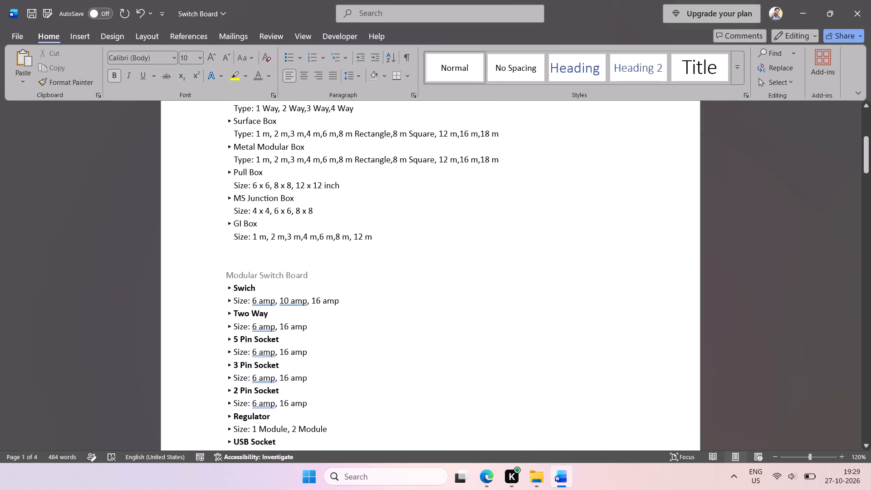
Replace the leading indent of the Pull Box size line with four spaces.
{"action": "left_click_drag", "start_coordinate": [235, 183], "coordinate": [207, 188]}
{"action": "key", "text": "space"}
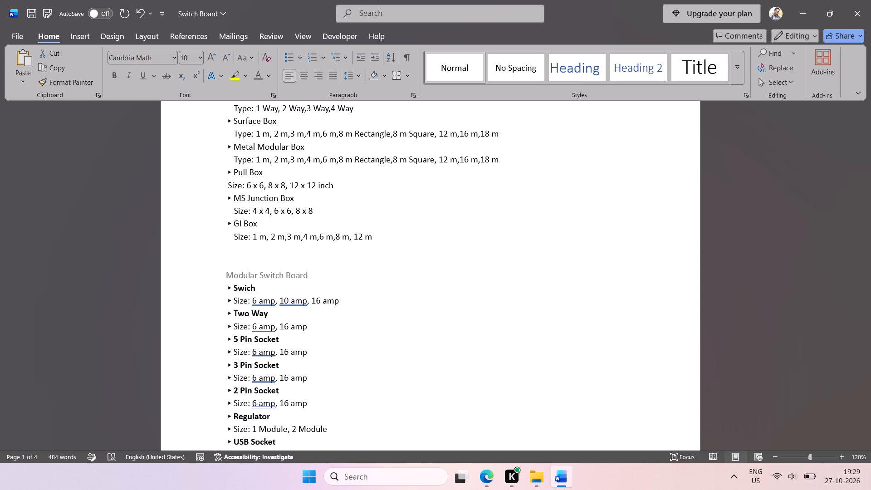
{"action": "key", "text": "space"}
{"action": "key", "text": "space"}
{"action": "key", "text": "space"}
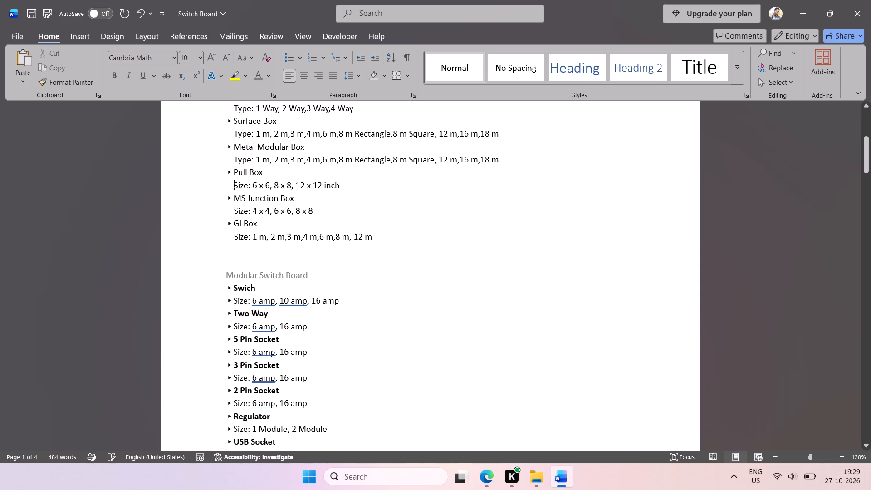
Replace every bulleted "Size:" throughout the document with an unbulleted "Size:" preceded by four spaces and followed by one space.
{"action": "left_click_drag", "start_coordinate": [253, 301], "coordinate": [182, 301]}
{"action": "key", "text": "ctrl+c"}
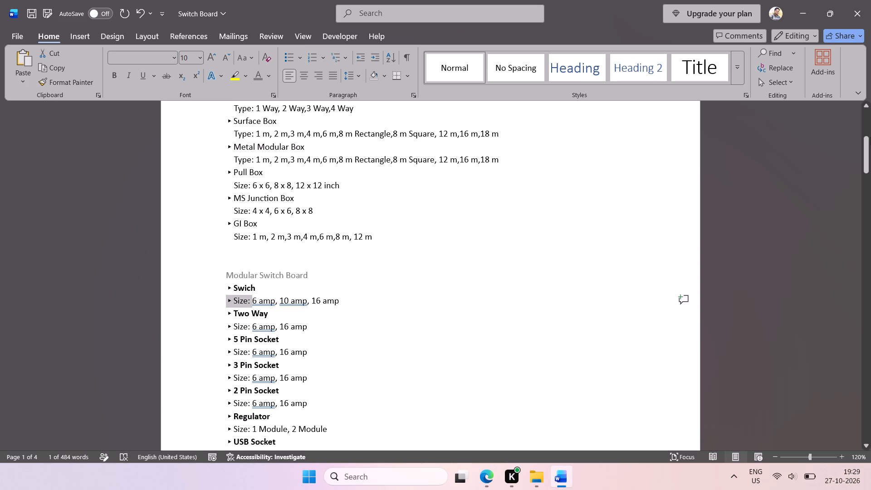
{"action": "left_click", "coordinate": [782, 65]}
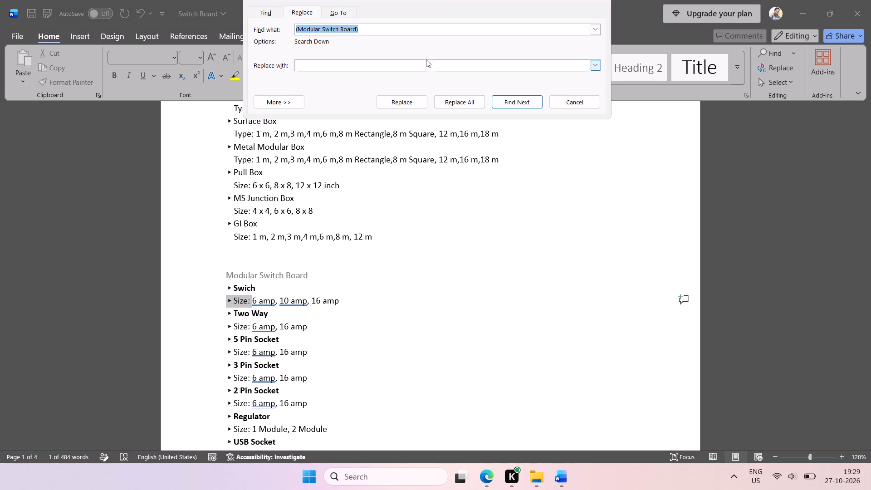
{"action": "key", "text": "BackSpace"}
{"action": "left_click", "coordinate": [328, 65]}
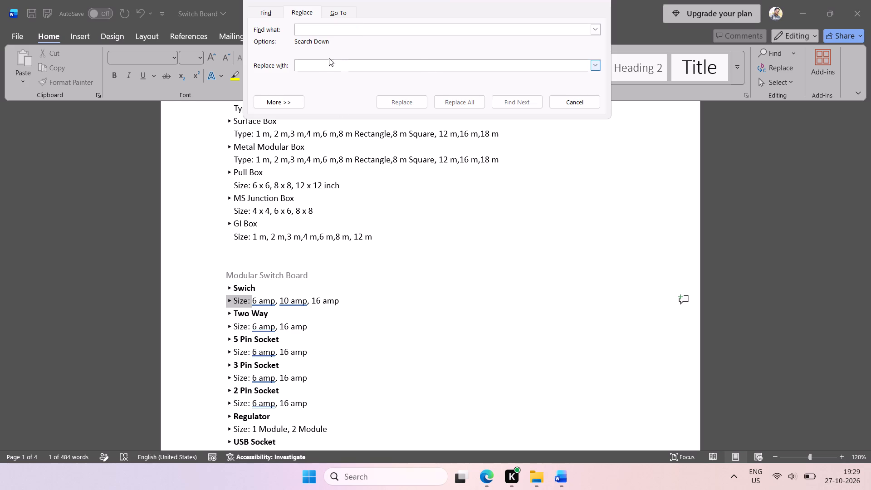
{"action": "left_click", "coordinate": [328, 34]}
{"action": "key", "text": "ctrl+v"}
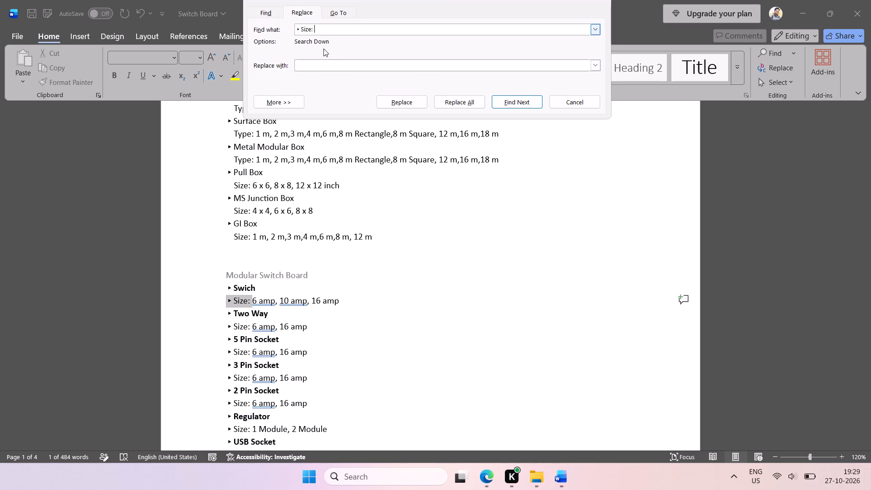
{"action": "left_click", "coordinate": [321, 57]}
{"action": "left_click", "coordinate": [318, 66]}
{"action": "key", "text": "BackSpace"}
{"action": "key", "text": "BackSpace"}
{"action": "key", "text": "space"}
{"action": "key", "text": "space"}
{"action": "key", "text": "space"}
{"action": "key", "text": "space"}
{"action": "type", "text": "Size:"}
{"action": "key", "text": "space"}
{"action": "left_click", "coordinate": [478, 104]}
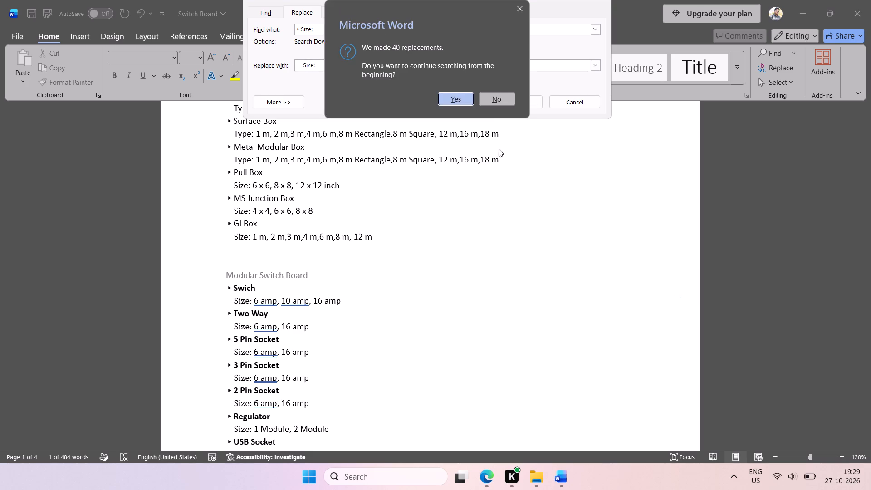
{"action": "left_click", "coordinate": [468, 98]}
{"action": "left_click", "coordinate": [494, 81]}
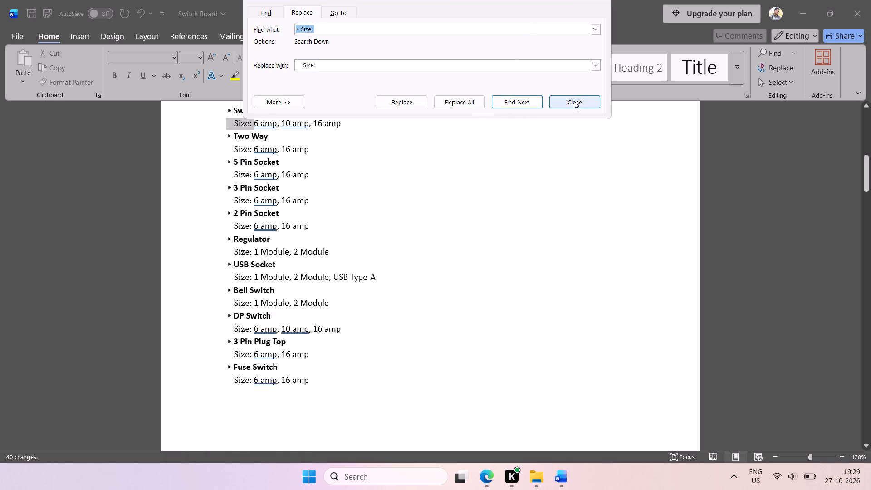
{"action": "left_click", "coordinate": [578, 101]}
Remove the bold from the Modular Switch Board list, from Swich through the Gang Box size line, and save the document.
{"action": "left_click", "coordinate": [435, 180]}
{"action": "scroll", "coordinate": [435, 180], "scroll_direction": "down", "scroll_amount": 1}
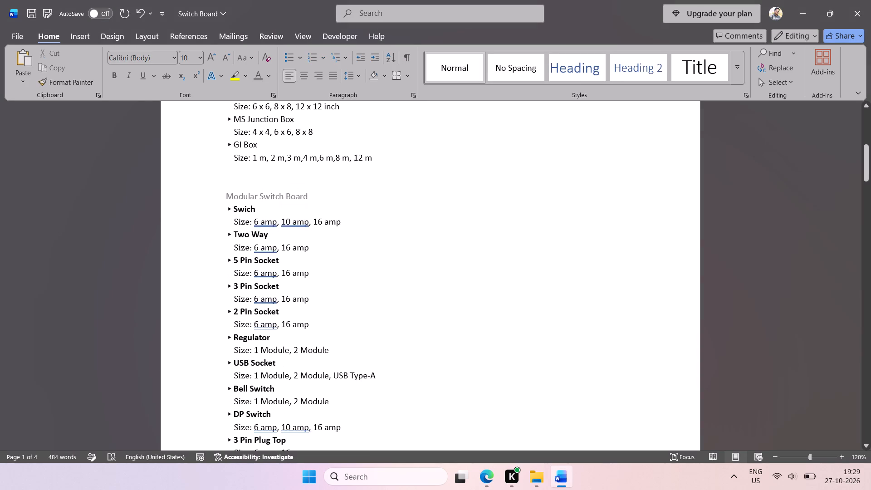
{"action": "scroll", "coordinate": [435, 180], "scroll_direction": "down", "scroll_amount": 2}
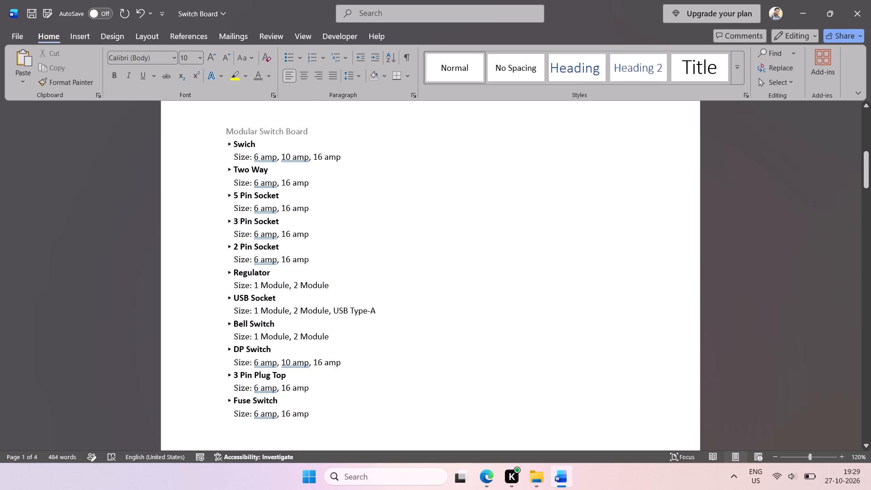
{"action": "scroll", "coordinate": [421, 158], "scroll_direction": "down", "scroll_amount": 1}
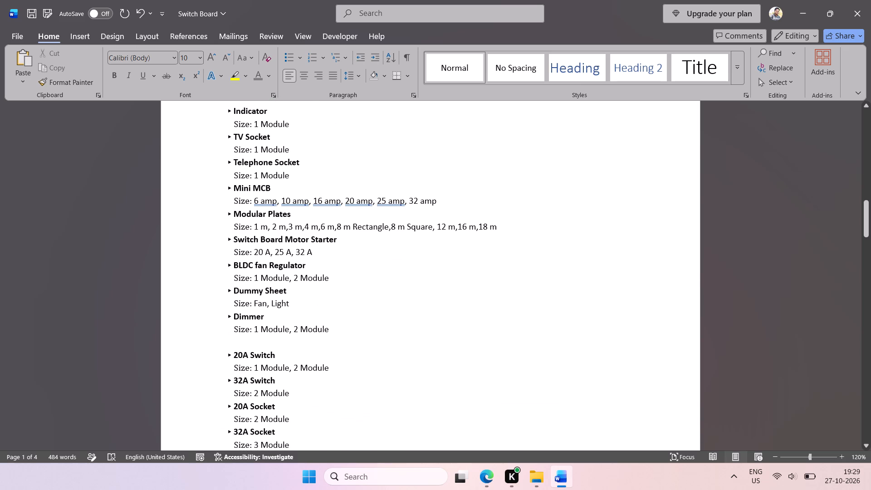
{"action": "scroll", "coordinate": [343, 299], "scroll_direction": "down", "scroll_amount": 3}
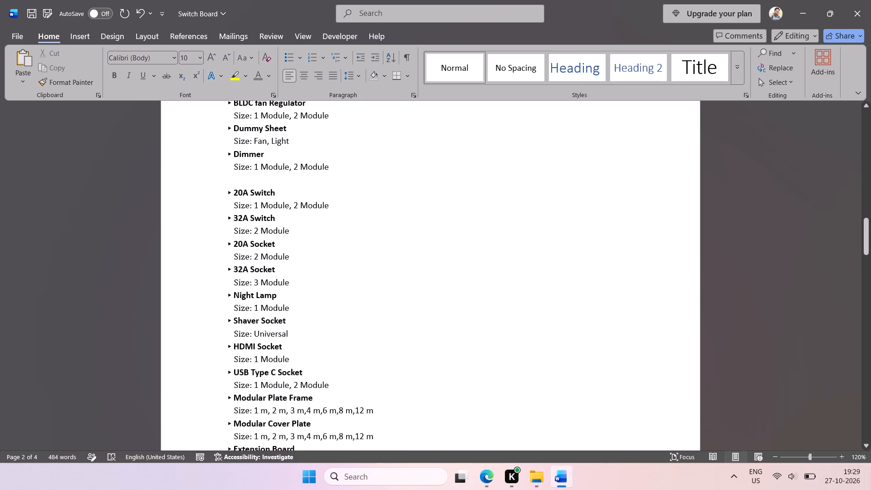
{"action": "scroll", "coordinate": [343, 299], "scroll_direction": "down", "scroll_amount": 3}
{"action": "scroll", "coordinate": [468, 343], "scroll_direction": "down", "scroll_amount": 1}
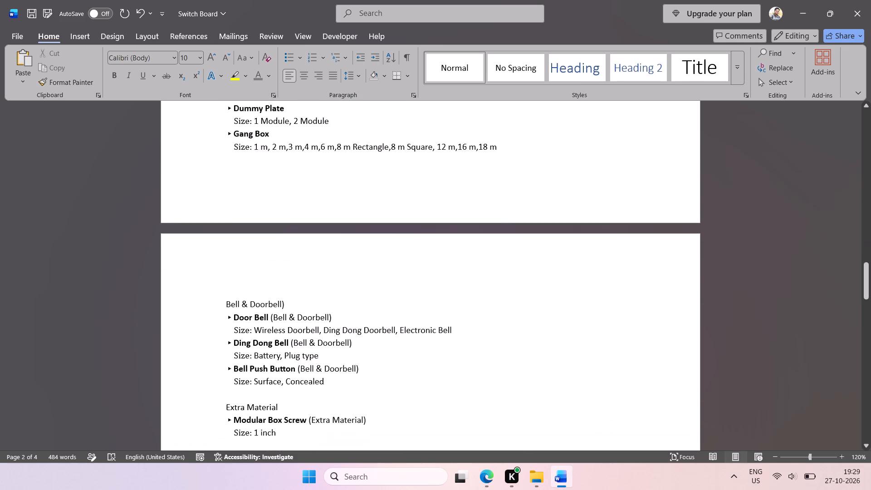
{"action": "scroll", "coordinate": [388, 341], "scroll_direction": "down", "scroll_amount": 1}
{"action": "left_click", "coordinate": [499, 225]}
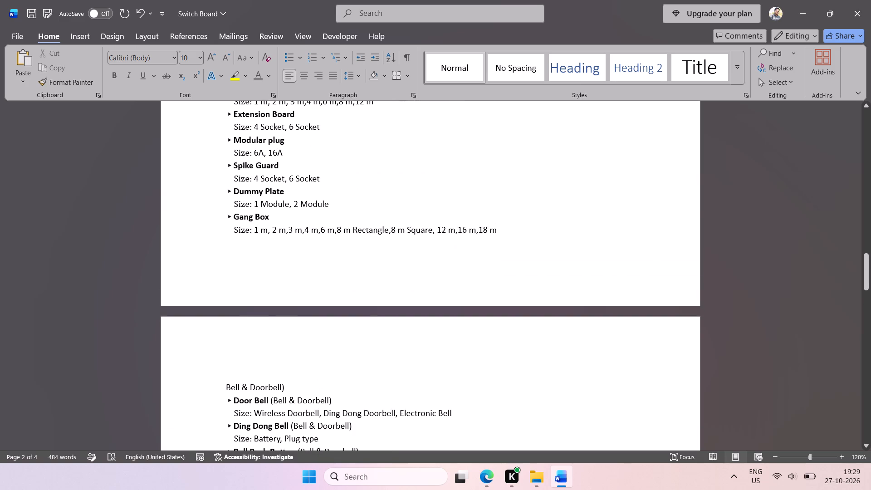
{"action": "scroll", "coordinate": [493, 249], "scroll_direction": "up", "scroll_amount": 7}
{"action": "scroll", "coordinate": [255, 261], "scroll_direction": "up", "scroll_amount": 4}
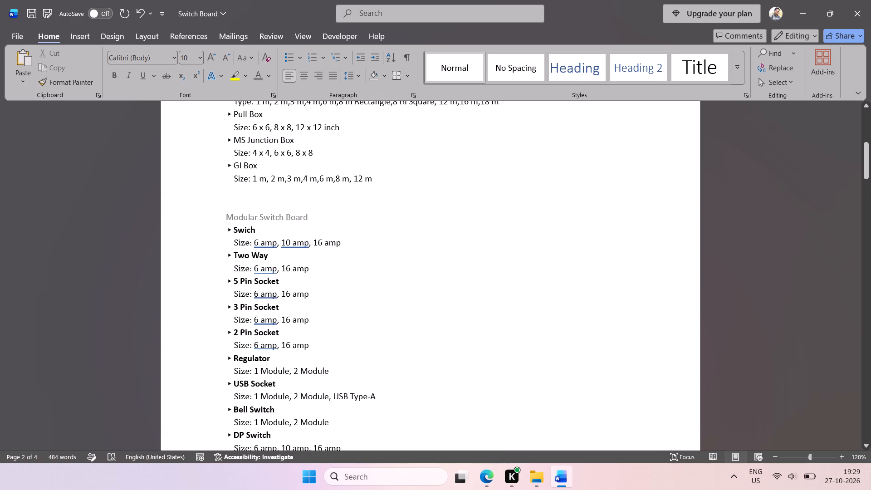
{"action": "left_click", "coordinate": [230, 234], "text": "shift"}
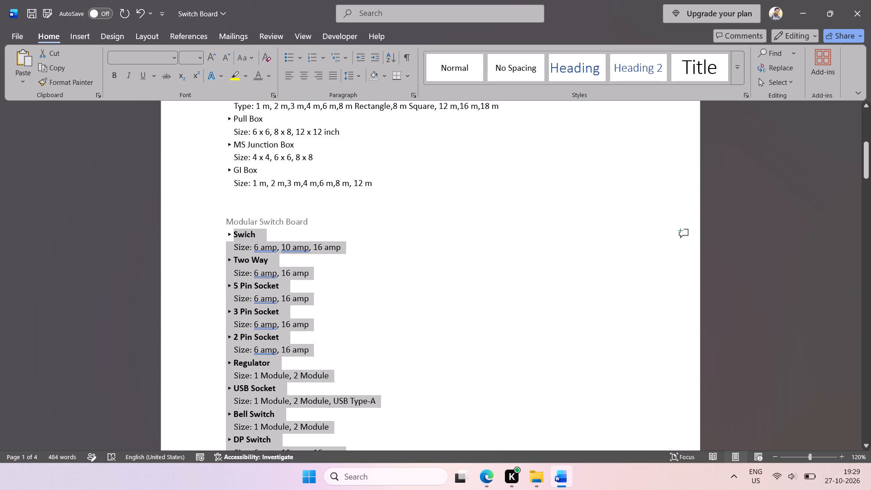
{"action": "left_click", "coordinate": [226, 235], "text": "shift"}
{"action": "key", "text": "ctrl+b"}
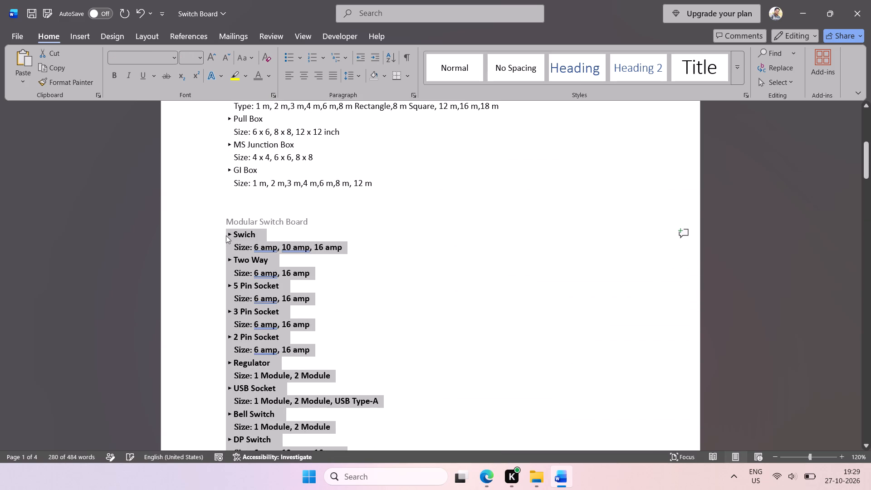
{"action": "key", "text": "ctrl+b"}
{"action": "left_click", "coordinate": [323, 263]}
{"action": "key", "text": "ctrl+s"}
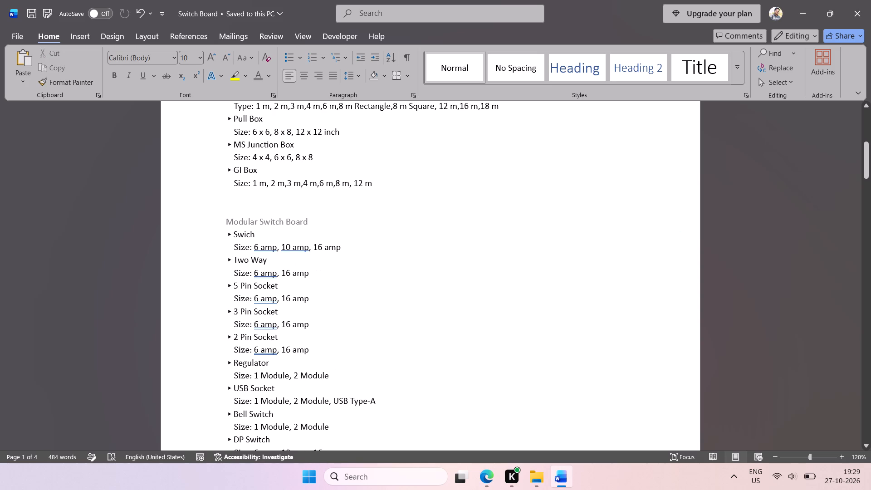
Set the font of the entire document to Calibri (Body) and save the document.
{"action": "scroll", "coordinate": [323, 263], "scroll_direction": "down", "scroll_amount": 5}
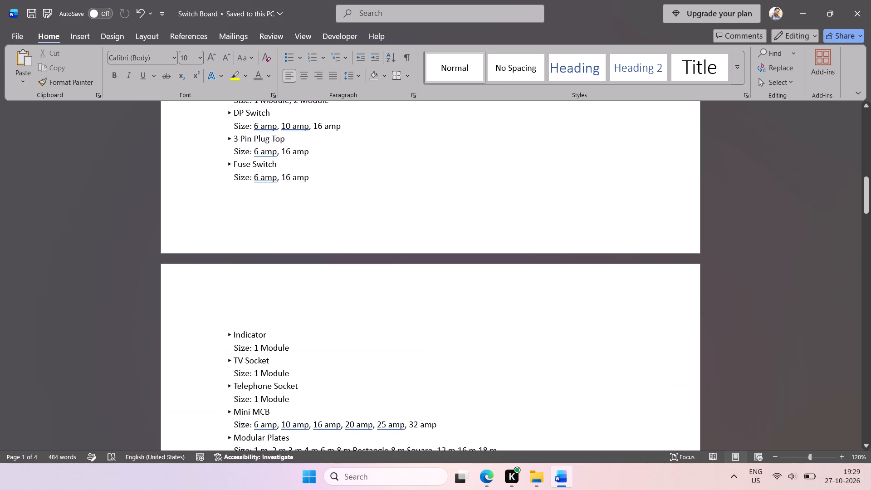
{"action": "scroll", "coordinate": [323, 263], "scroll_direction": "up", "scroll_amount": 4}
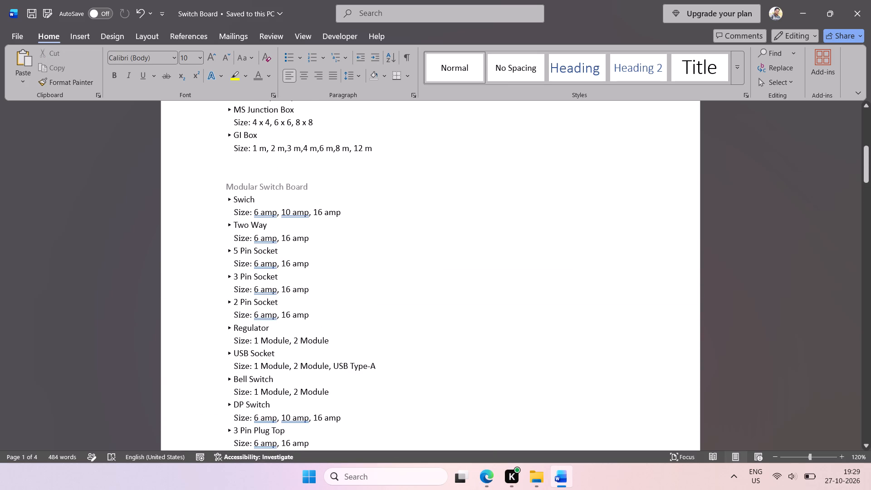
{"action": "scroll", "coordinate": [314, 243], "scroll_direction": "down", "scroll_amount": 1}
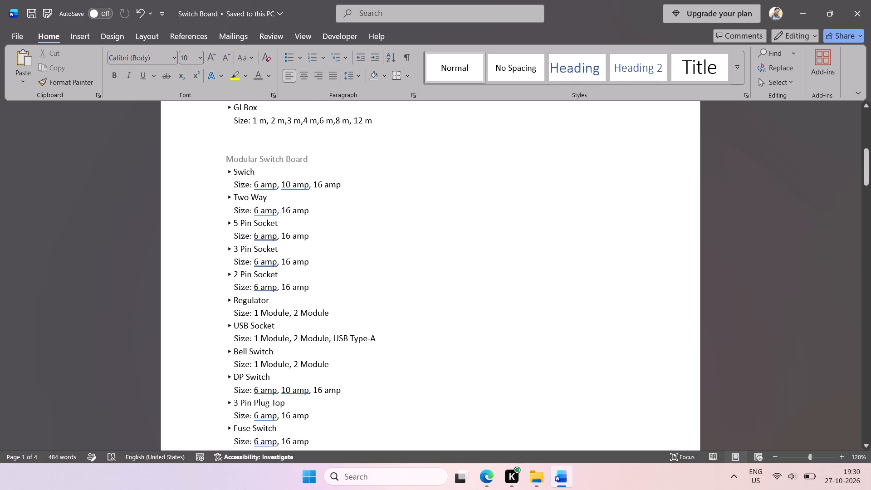
{"action": "scroll", "coordinate": [314, 243], "scroll_direction": "down", "scroll_amount": 1}
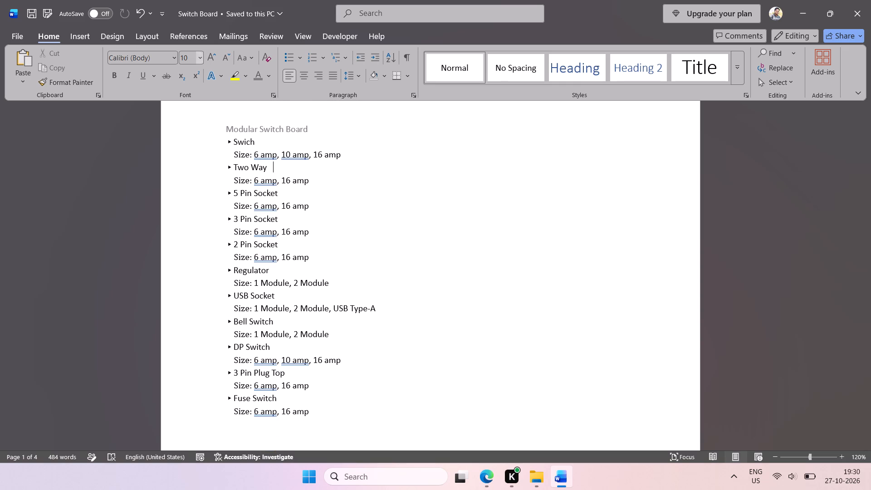
{"action": "key", "text": "ctrl+a"}
{"action": "left_click", "coordinate": [171, 57]}
{"action": "left_click", "coordinate": [158, 103]}
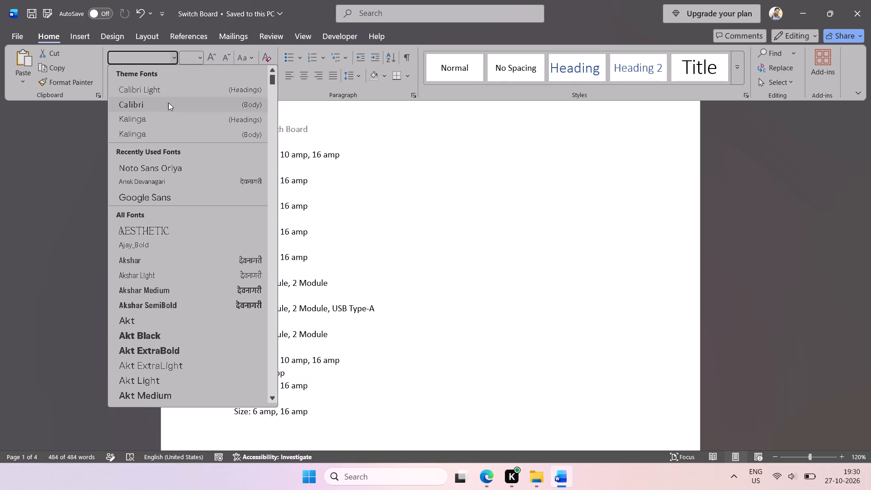
{"action": "left_click", "coordinate": [364, 165]}
{"action": "key", "text": "ctrl+s"}
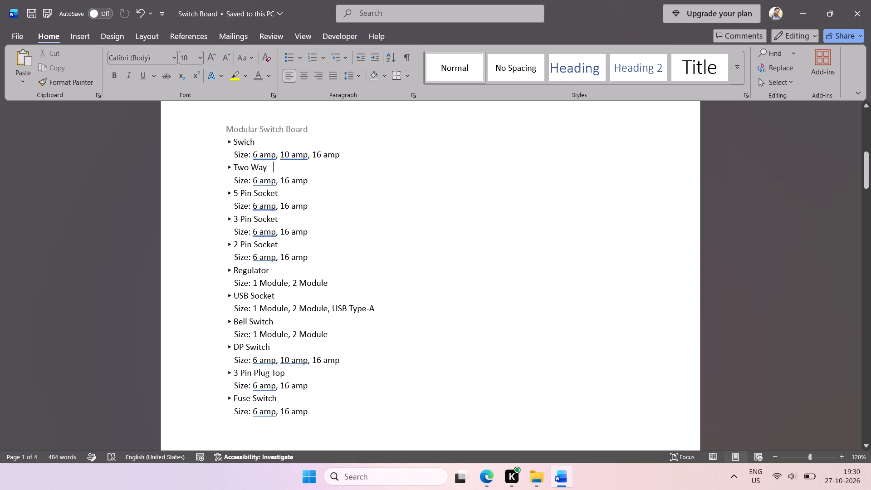
Delete the blank line between the Dimmer size line and 20A Switch.
{"action": "scroll", "coordinate": [333, 253], "scroll_direction": "down", "scroll_amount": 3}
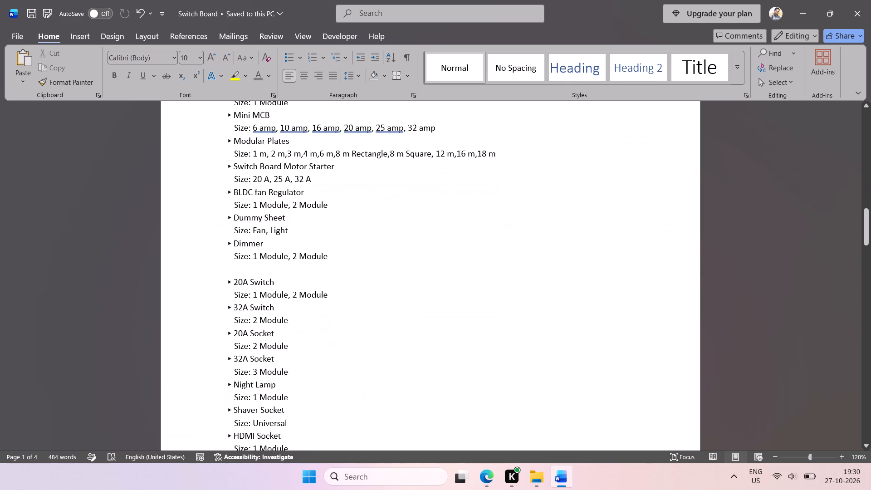
{"action": "scroll", "coordinate": [333, 253], "scroll_direction": "down", "scroll_amount": 2}
{"action": "left_click", "coordinate": [256, 171]}
{"action": "key", "text": "BackSpace"}
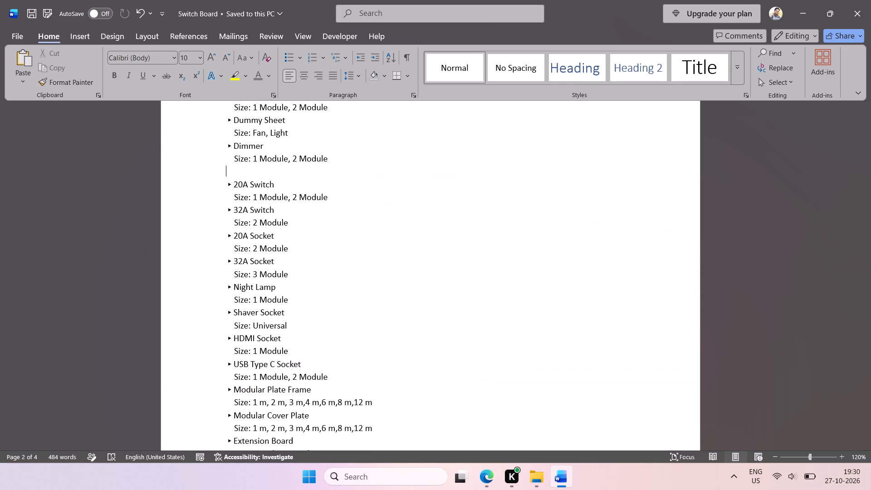
Insert a blank line before the Bell & Doorbell heading.
{"action": "scroll", "coordinate": [367, 261], "scroll_direction": "down", "scroll_amount": 2}
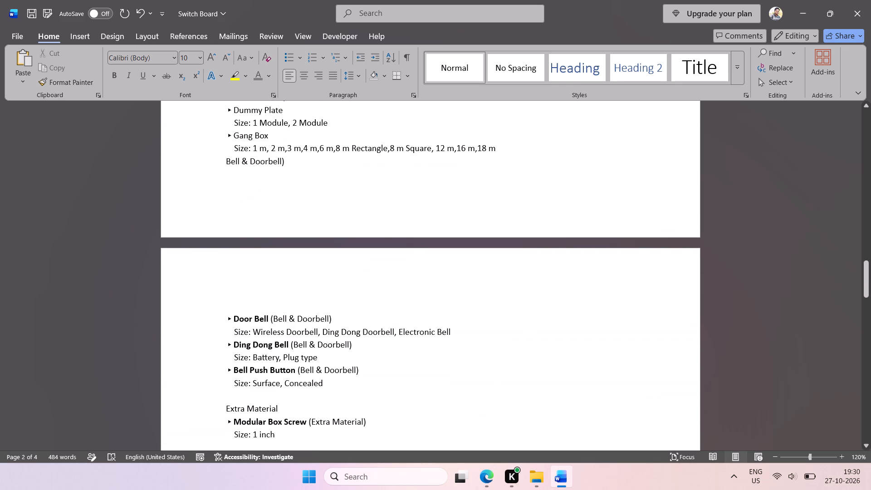
{"action": "scroll", "coordinate": [367, 261], "scroll_direction": "down", "scroll_amount": 2}
{"action": "left_click", "coordinate": [225, 160]}
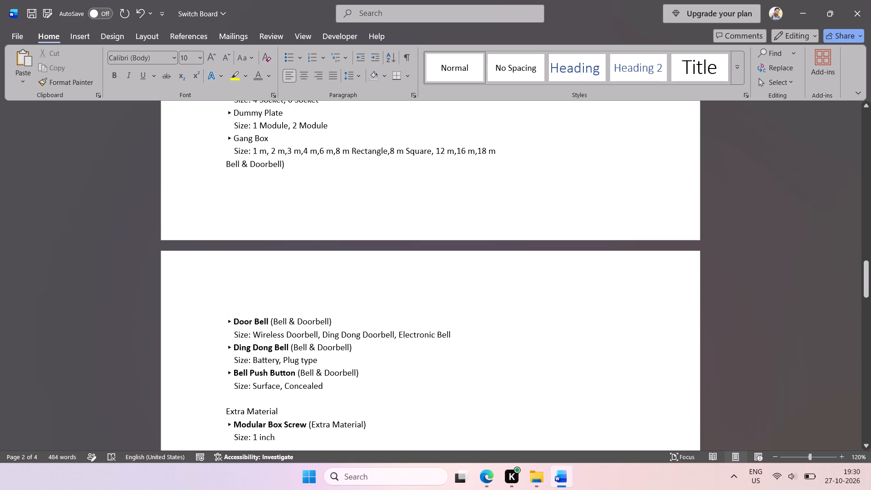
{"action": "key", "text": "Return"}
Remove the stray closing parenthesis from the Bell & Doorbell heading and colour the heading grey.
{"action": "scroll", "coordinate": [330, 295], "scroll_direction": "down", "scroll_amount": 1}
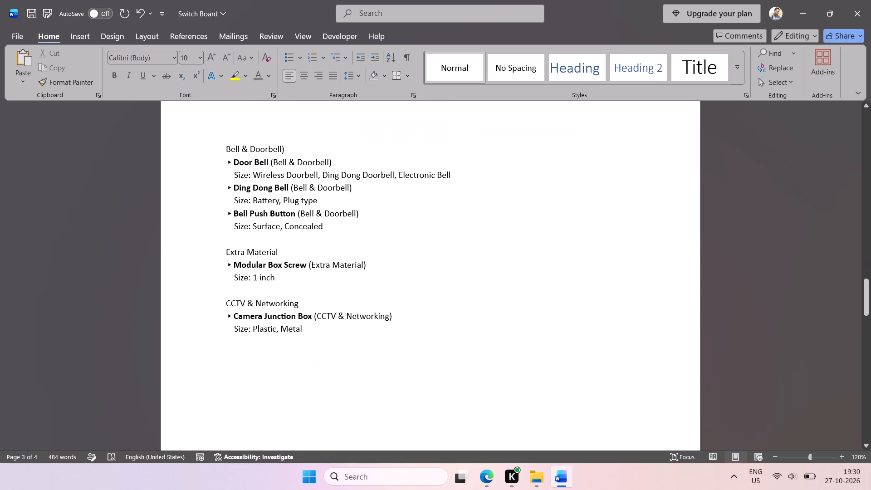
{"action": "left_click", "coordinate": [295, 143]}
{"action": "key", "text": "BackSpace"}
{"action": "left_click_drag", "start_coordinate": [285, 147], "coordinate": [224, 146]}
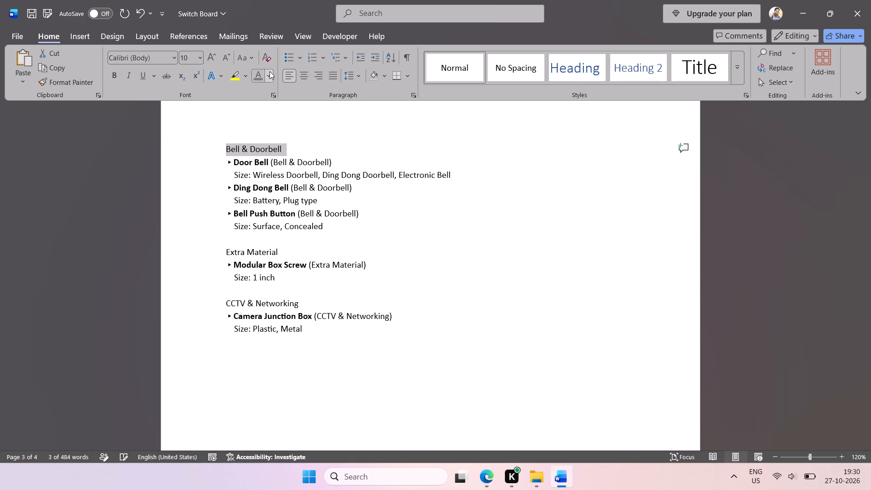
{"action": "left_click", "coordinate": [257, 71]}
{"action": "left_click", "coordinate": [369, 212]}
Remove the "(Bell & Doorbell)" suffix from the Door Bell and Ding Dong Bell names.
{"action": "left_click_drag", "start_coordinate": [342, 160], "coordinate": [280, 162]}
{"action": "key", "text": "BackSpace"}
{"action": "key", "text": "BackSpace"}
{"action": "key", "text": "BackSpace"}
{"action": "left_click_drag", "start_coordinate": [366, 191], "coordinate": [331, 189]}
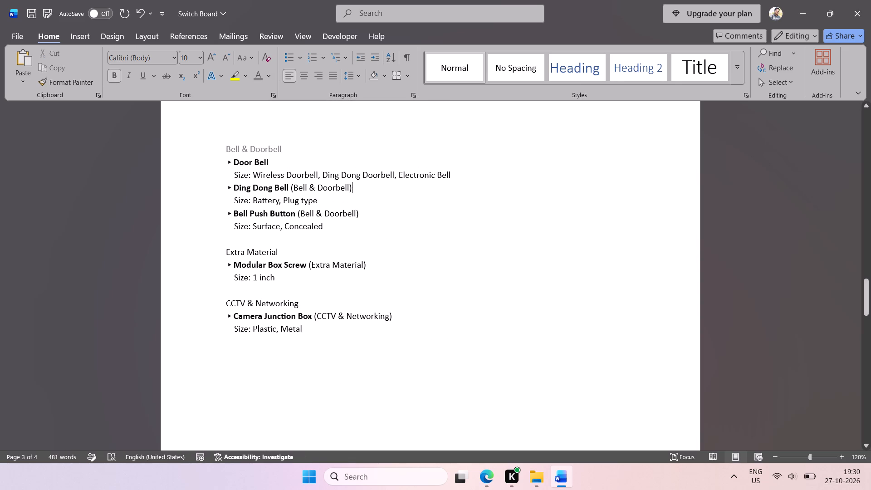
{"action": "left_click_drag", "start_coordinate": [331, 189], "coordinate": [308, 189]}
{"action": "key", "text": "BackSpace"}
{"action": "key", "text": "BackSpace"}
{"action": "key", "text": "BackSpace"}
{"action": "key", "text": "BackSpace"}
{"action": "key", "text": "BackSpace"}
{"action": "key", "text": "BackSpace"}
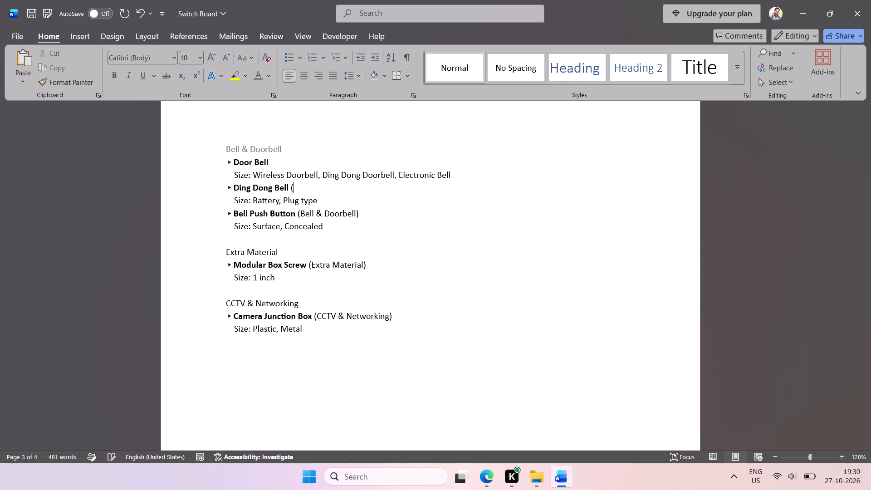
{"action": "key", "text": "BackSpace"}
{"action": "key", "text": "BackSpace"}
Remove the "(Bell & Doorbell)" suffix from the Bell Push Button name.
{"action": "left_click_drag", "start_coordinate": [367, 217], "coordinate": [328, 216]}
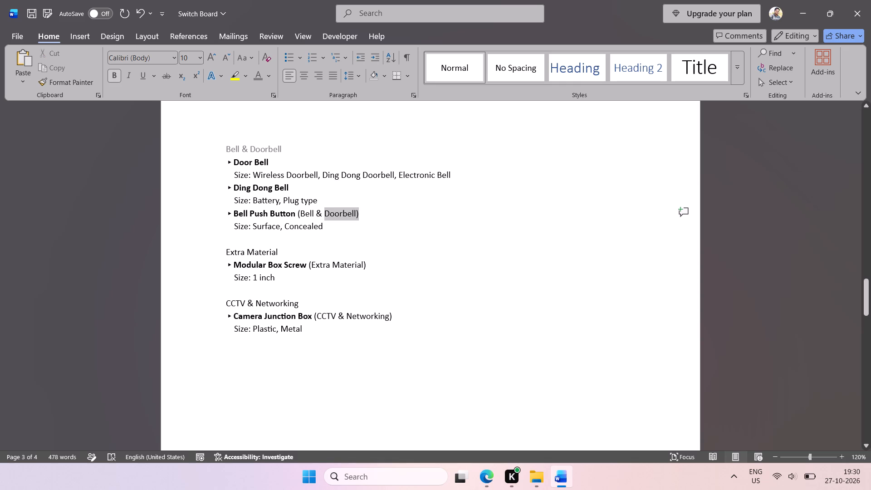
{"action": "left_click_drag", "start_coordinate": [328, 216], "coordinate": [300, 217]}
{"action": "key", "text": "BackSpace"}
{"action": "key", "text": "BackSpace"}
{"action": "key", "text": "BackSpace"}
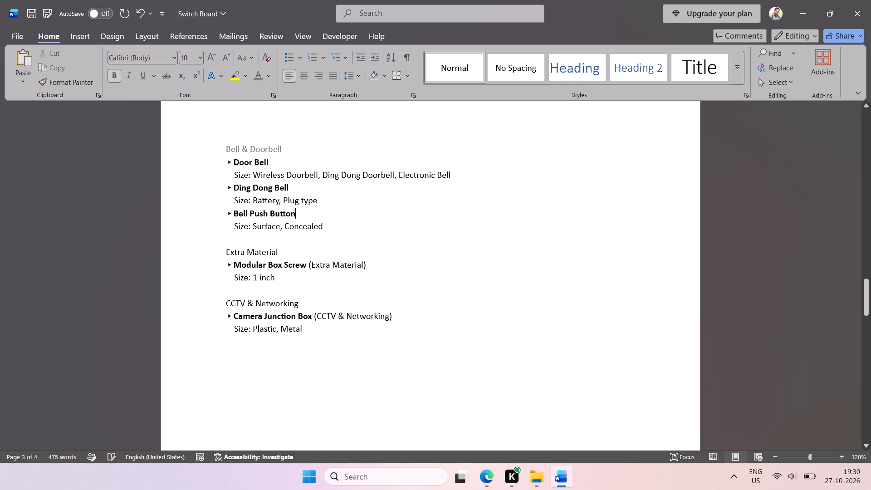
Change the label of the line under Door Bell from Size to "Type".
{"action": "double_click", "coordinate": [238, 177]}
{"action": "type", "text": "Ty"}
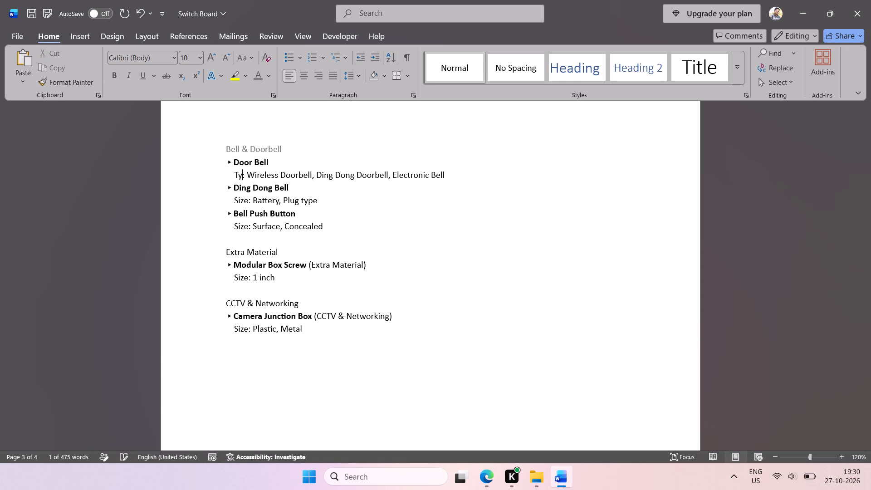
{"action": "type", "text": "pe"}
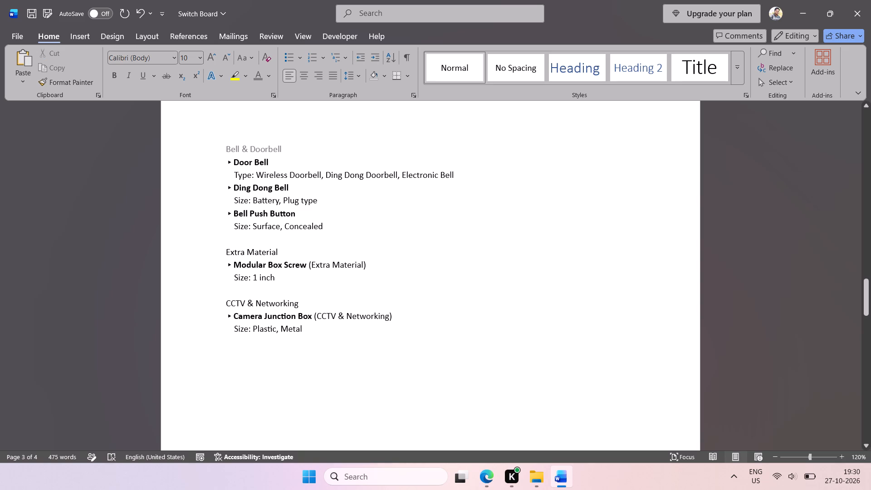
Remove the bold formatting from all items and detail lines under the Bell & Doorbell heading.
{"action": "left_click_drag", "start_coordinate": [325, 230], "coordinate": [219, 167]}
{"action": "key", "text": "ctrl+b"}
{"action": "key", "text": "ctrl+b"}
{"action": "left_click", "coordinate": [313, 206]}
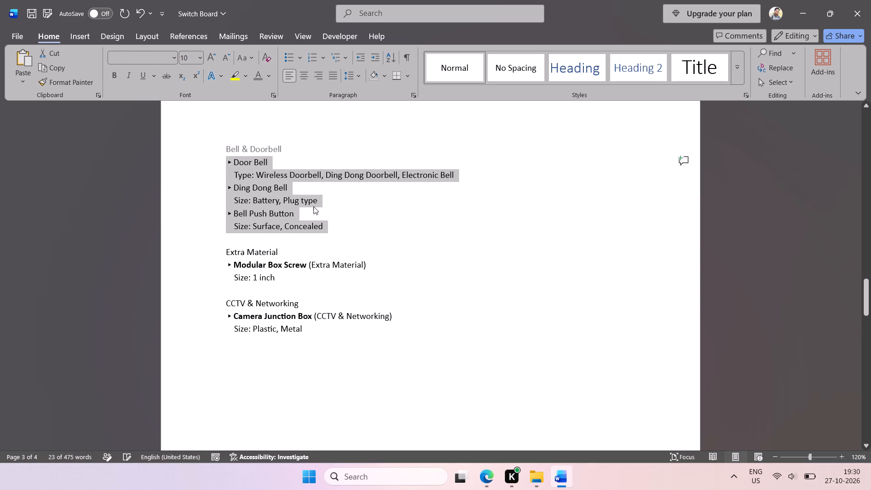
Colour the Extra Material heading grey.
{"action": "left_click_drag", "start_coordinate": [279, 251], "coordinate": [222, 250]}
{"action": "left_click", "coordinate": [257, 75]}
{"action": "left_click", "coordinate": [375, 305]}
Remove the "(Extra Material)" suffix from the Modular Box Screw name.
{"action": "left_click_drag", "start_coordinate": [377, 269], "coordinate": [318, 269]}
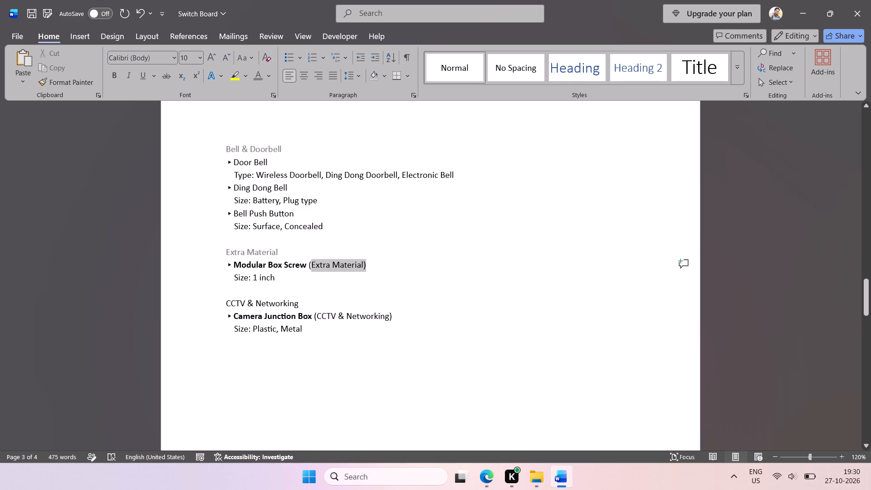
{"action": "left_click_drag", "start_coordinate": [318, 269], "coordinate": [313, 269]}
{"action": "key", "text": "BackSpace"}
{"action": "key", "text": "BackSpace"}
{"action": "key", "text": "BackSpace"}
Move the Extra Material section, with its heading, item and size line, below the CCTV & Networking section.
{"action": "left_click_drag", "start_coordinate": [282, 278], "coordinate": [235, 260]}
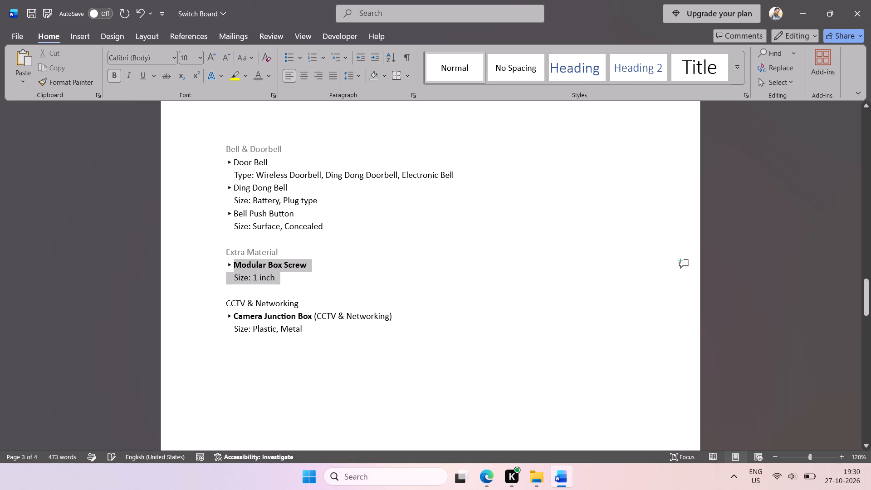
{"action": "left_click_drag", "start_coordinate": [235, 260], "coordinate": [220, 253]}
{"action": "key", "text": "ctrl+x"}
{"action": "left_click", "coordinate": [253, 314]}
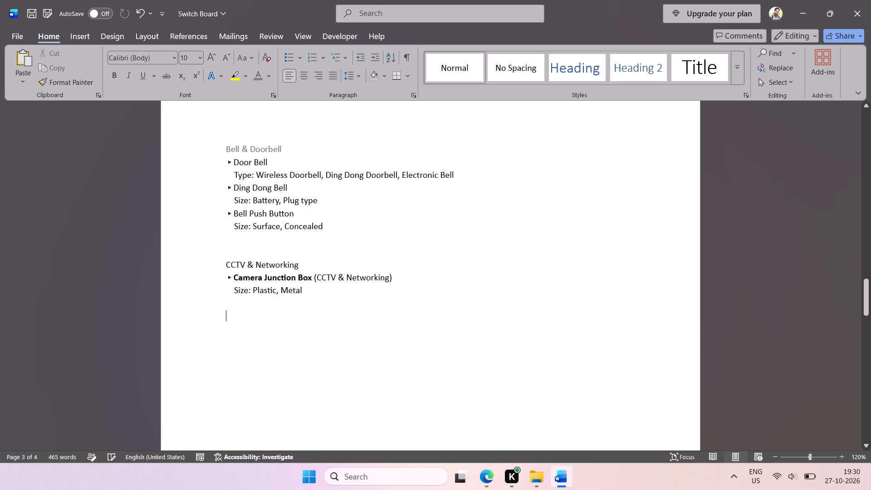
{"action": "key", "text": "ctrl+v"}
Remove the bold formatting from the moved Extra Material section.
{"action": "left_click_drag", "start_coordinate": [279, 343], "coordinate": [213, 314]}
{"action": "key", "text": "ctrl+b"}
{"action": "key", "text": "ctrl+b"}
{"action": "left_click", "coordinate": [262, 303]}
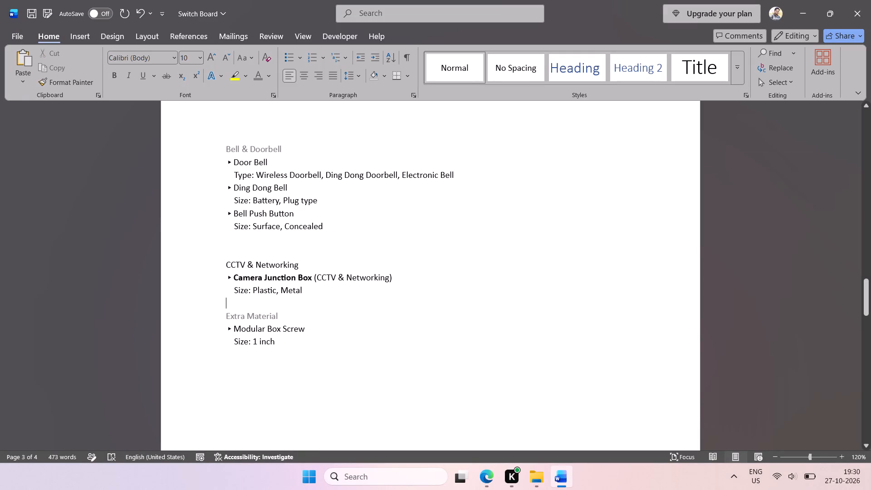
Delete the extra blank line above the CCTV & Networking heading.
{"action": "left_click", "coordinate": [291, 249]}
{"action": "key", "text": "BackSpace"}
Colour the CCTV & Networking heading grey.
{"action": "left_click_drag", "start_coordinate": [302, 253], "coordinate": [221, 253]}
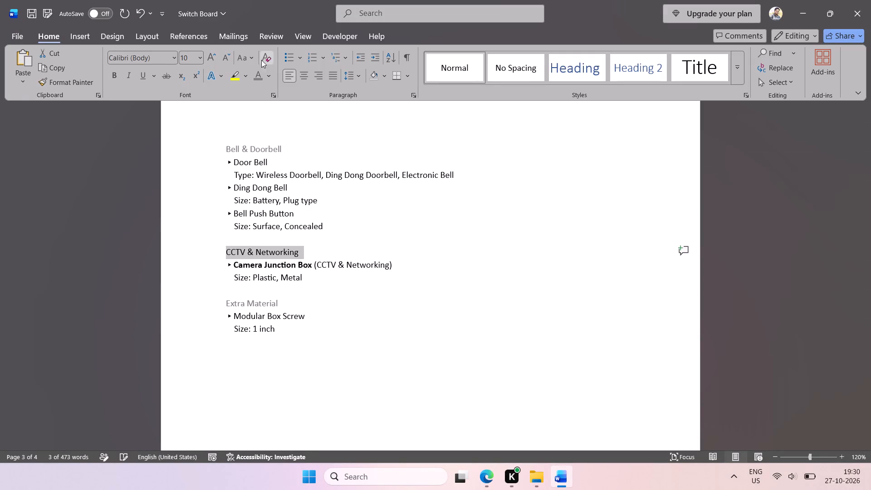
{"action": "left_click", "coordinate": [253, 69]}
{"action": "left_click", "coordinate": [366, 293]}
Remove the "(CCTV & Networking)" suffix from the Camera Junction Box name.
{"action": "left_click_drag", "start_coordinate": [410, 265], "coordinate": [317, 261]}
{"action": "key", "text": "BackSpace"}
{"action": "key", "text": "BackSpace"}
{"action": "key", "text": "BackSpace"}
Remove the bold formatting from the entire document, including the Camera Junction Box name.
{"action": "left_click_drag", "start_coordinate": [310, 287], "coordinate": [274, 269]}
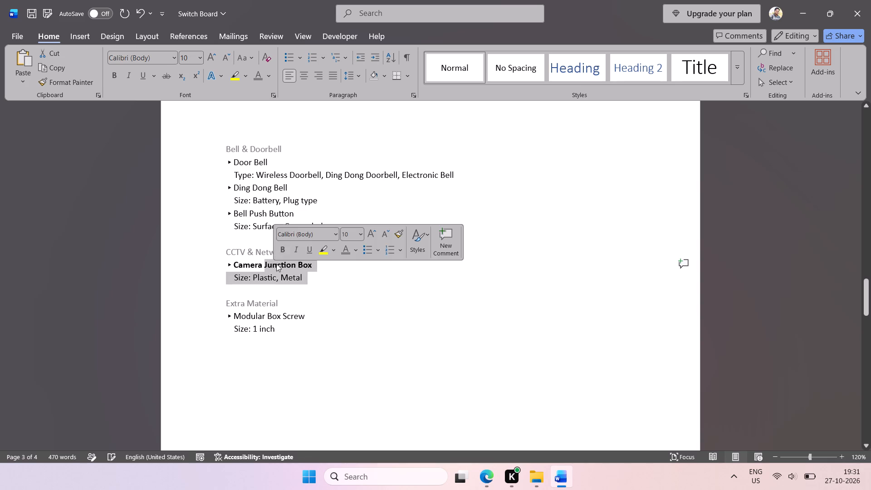
{"action": "key", "text": "ctrl+a"}
{"action": "key", "text": "ctrl+b"}
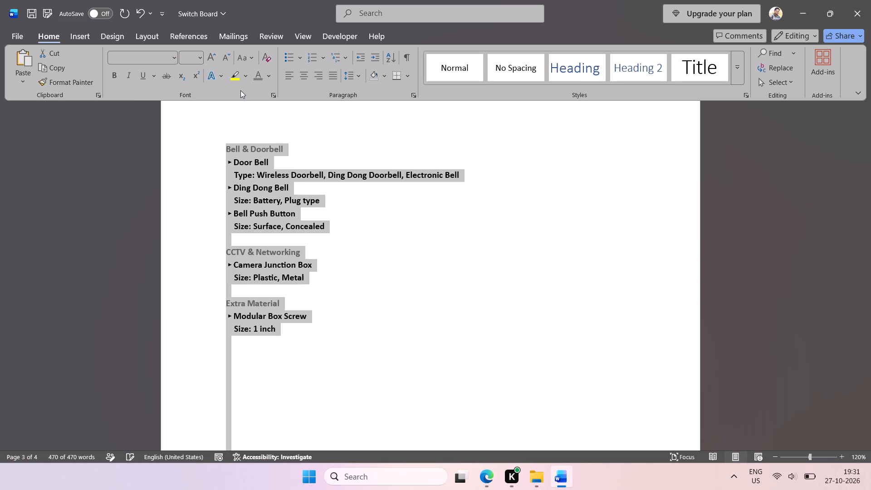
{"action": "key", "text": "ctrl+b"}
{"action": "left_click", "coordinate": [308, 305]}
Delete the trailing blank lines after the Modular Box Screw size line at the document's end.
{"action": "left_click_drag", "start_coordinate": [231, 341], "coordinate": [250, 382]}
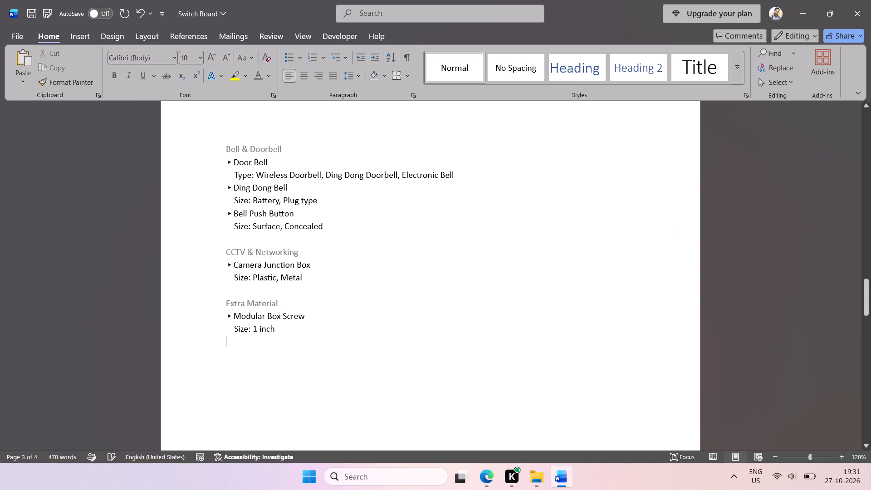
{"action": "left_click_drag", "start_coordinate": [250, 382], "coordinate": [314, 489]}
{"action": "key", "text": "BackSpace"}
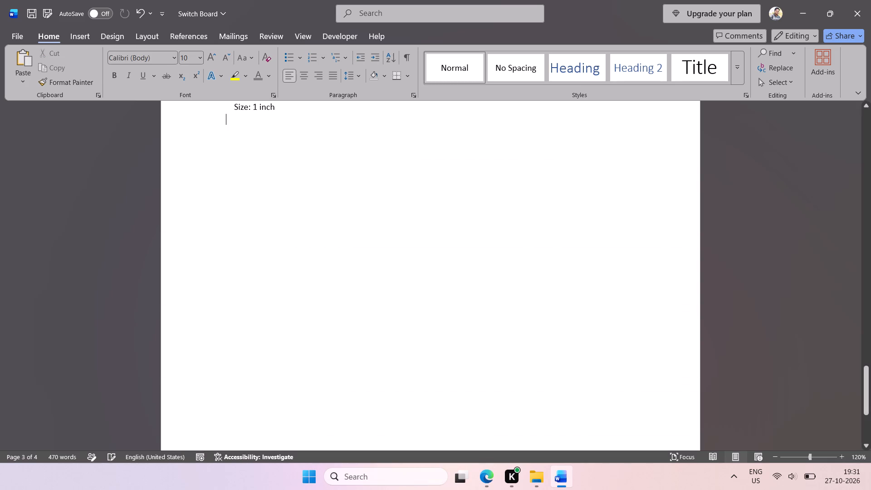
{"action": "key", "text": "BackSpace"}
Return to the start of the Switch Board document and save it.
{"action": "scroll", "coordinate": [407, 202], "scroll_direction": "up", "scroll_amount": 12}
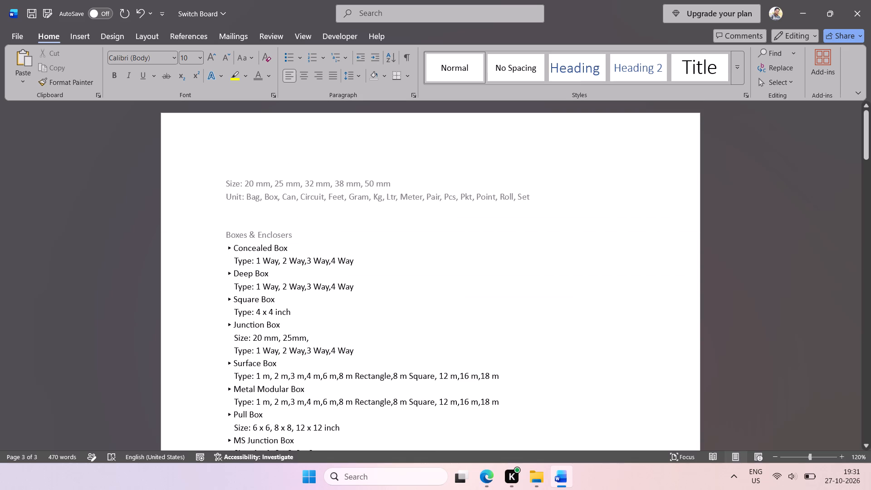
{"action": "scroll", "coordinate": [407, 202], "scroll_direction": "up", "scroll_amount": 6}
{"action": "left_click", "coordinate": [451, 237]}
{"action": "key", "text": "ctrl+s"}
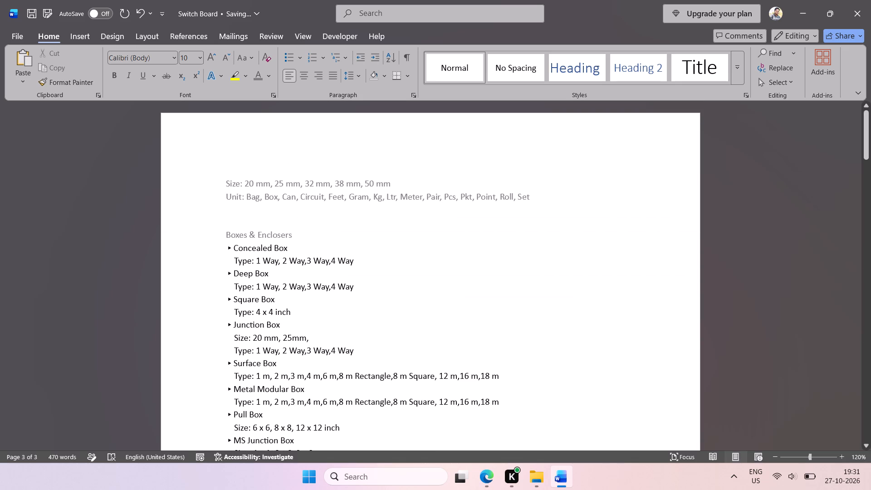